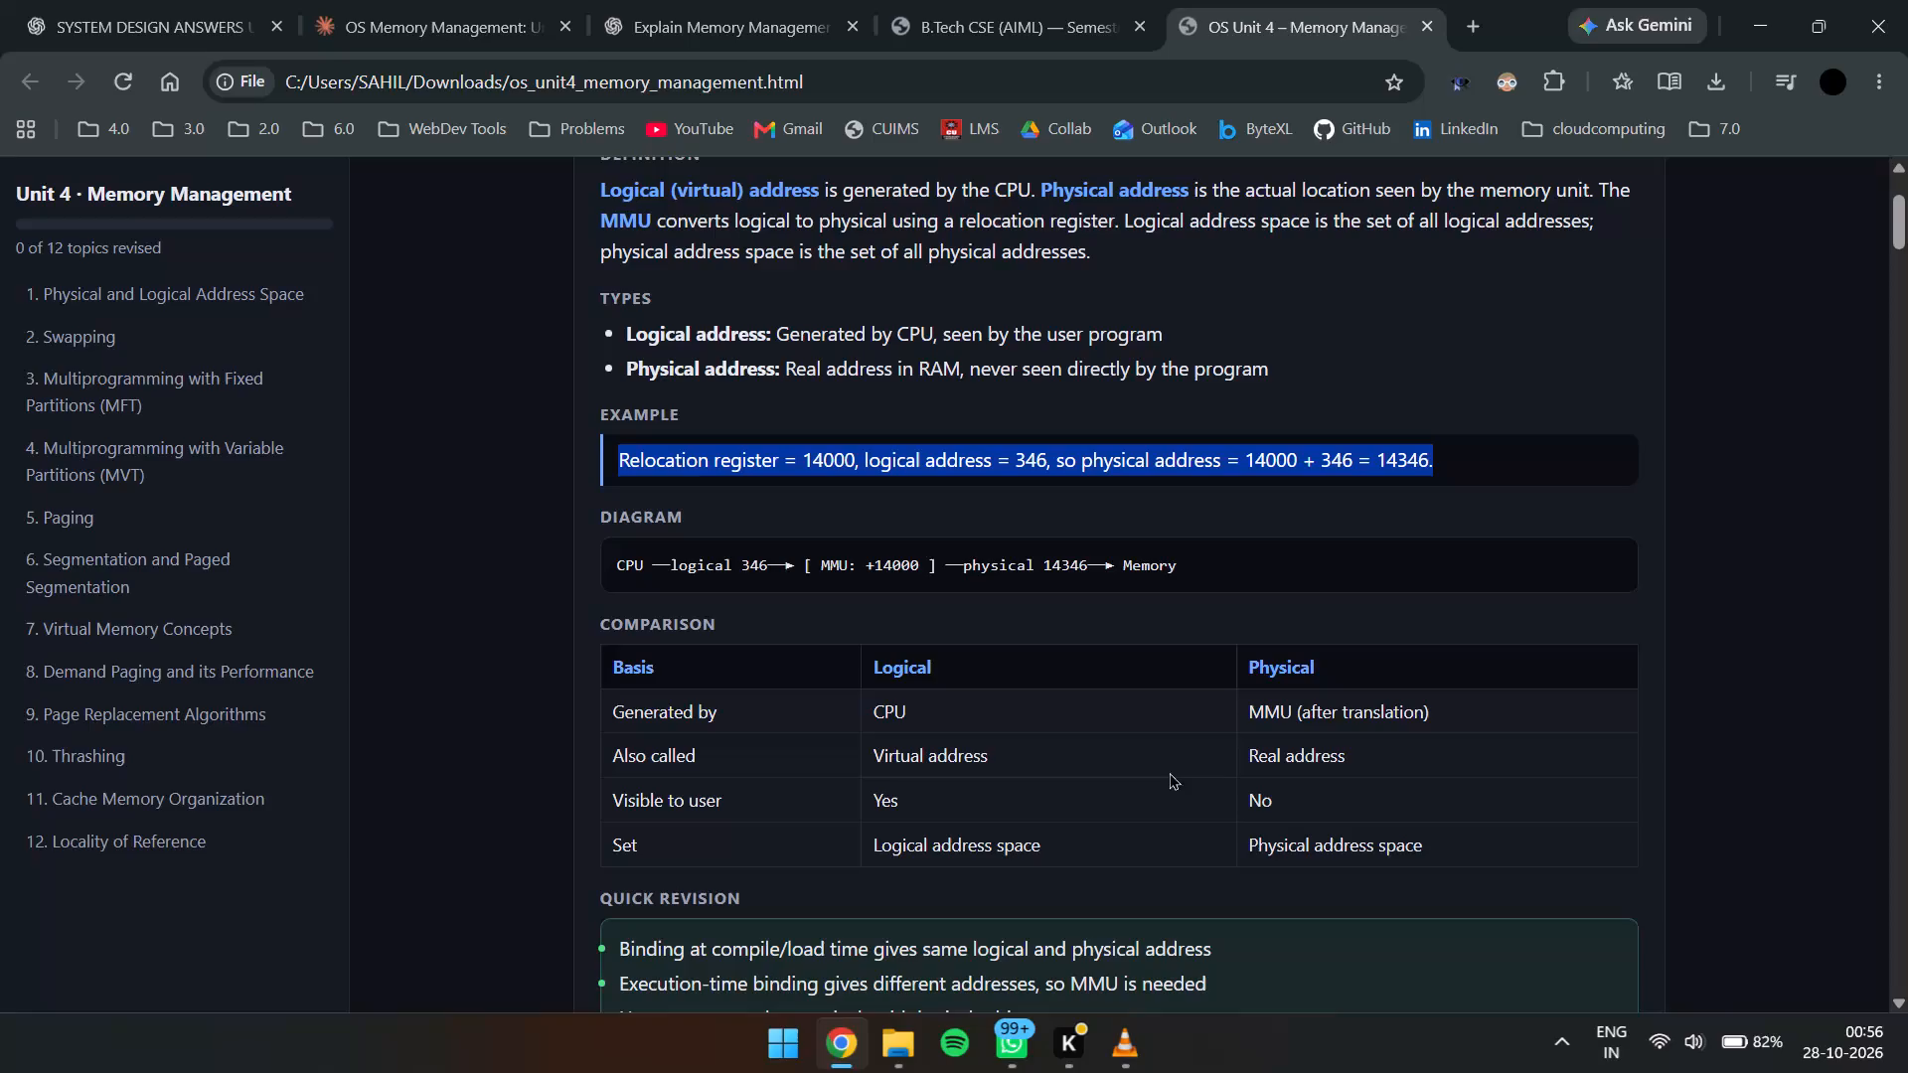
# Switch to File Explorer and open the Downloads folder in a maximized window.
pyautogui.click(881, 1052)
pyautogui.click(1814, 19)
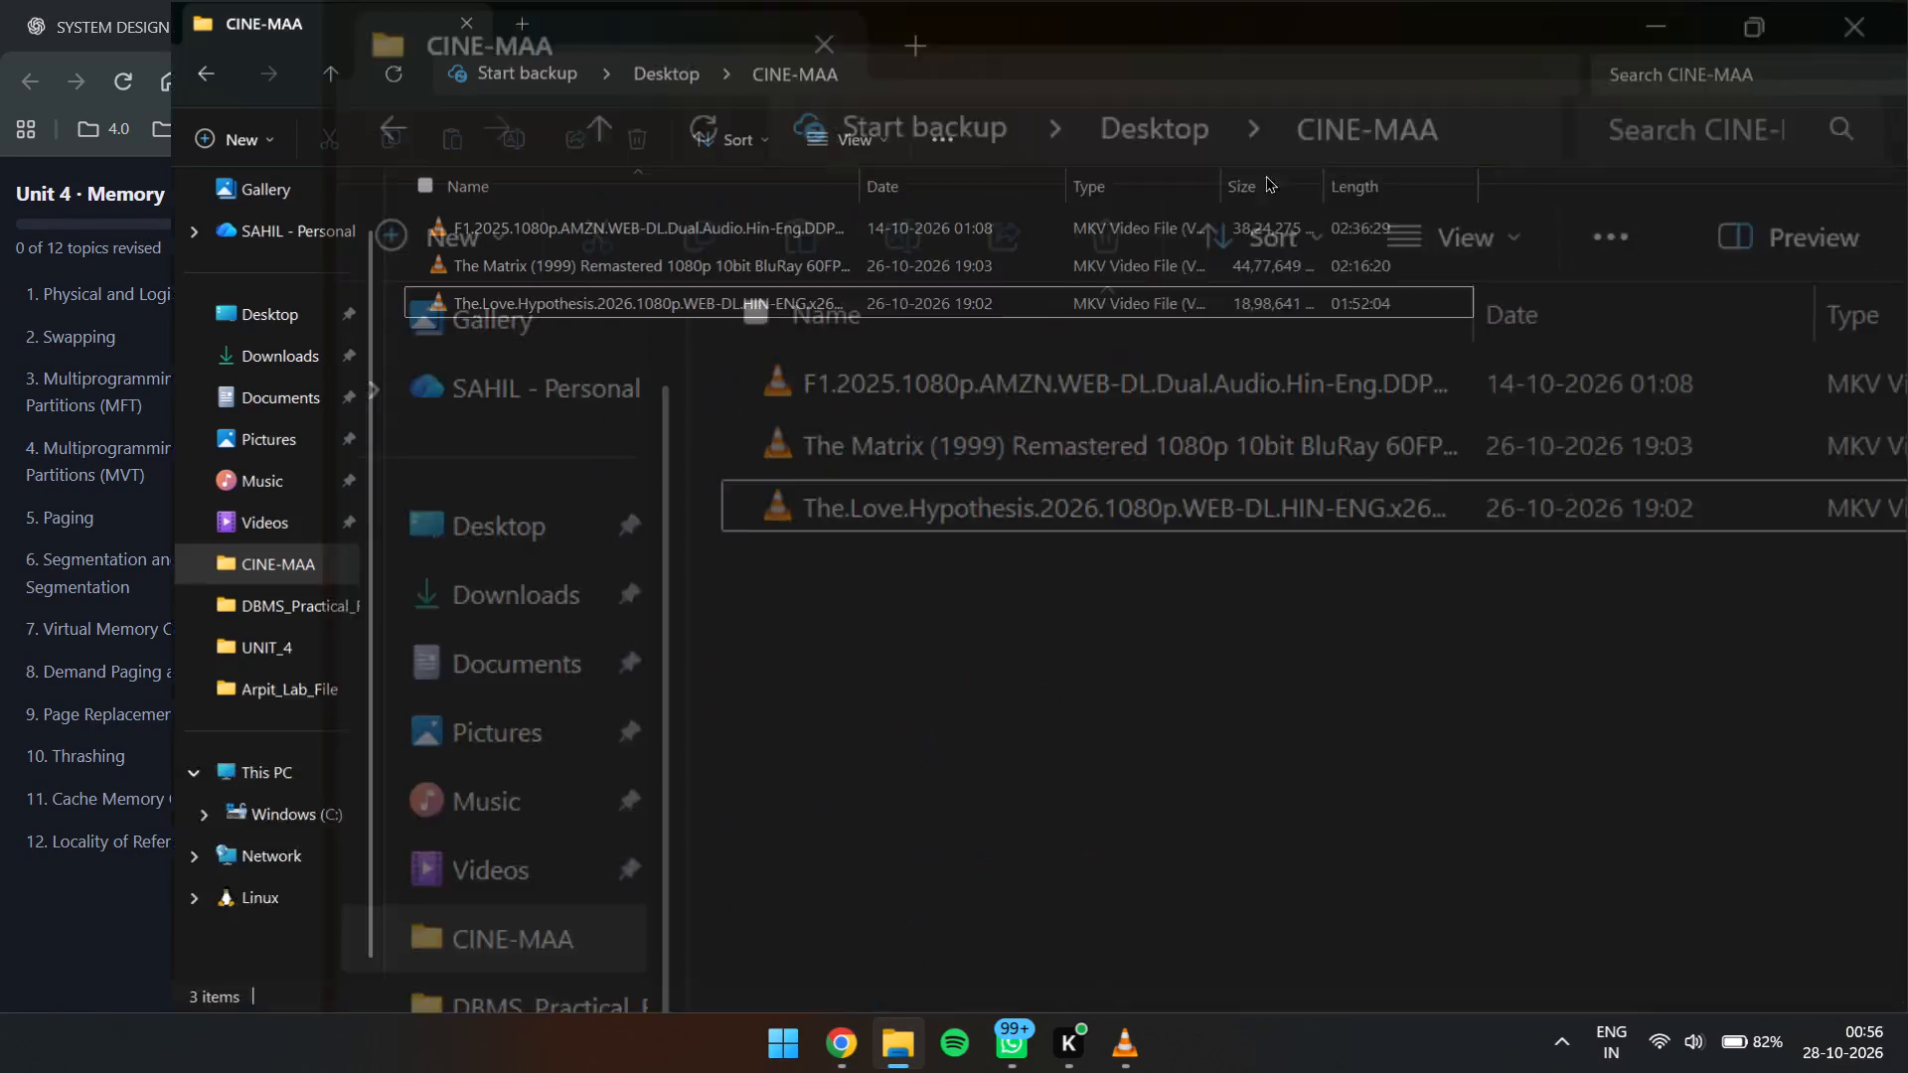
pyautogui.click(151, 351)
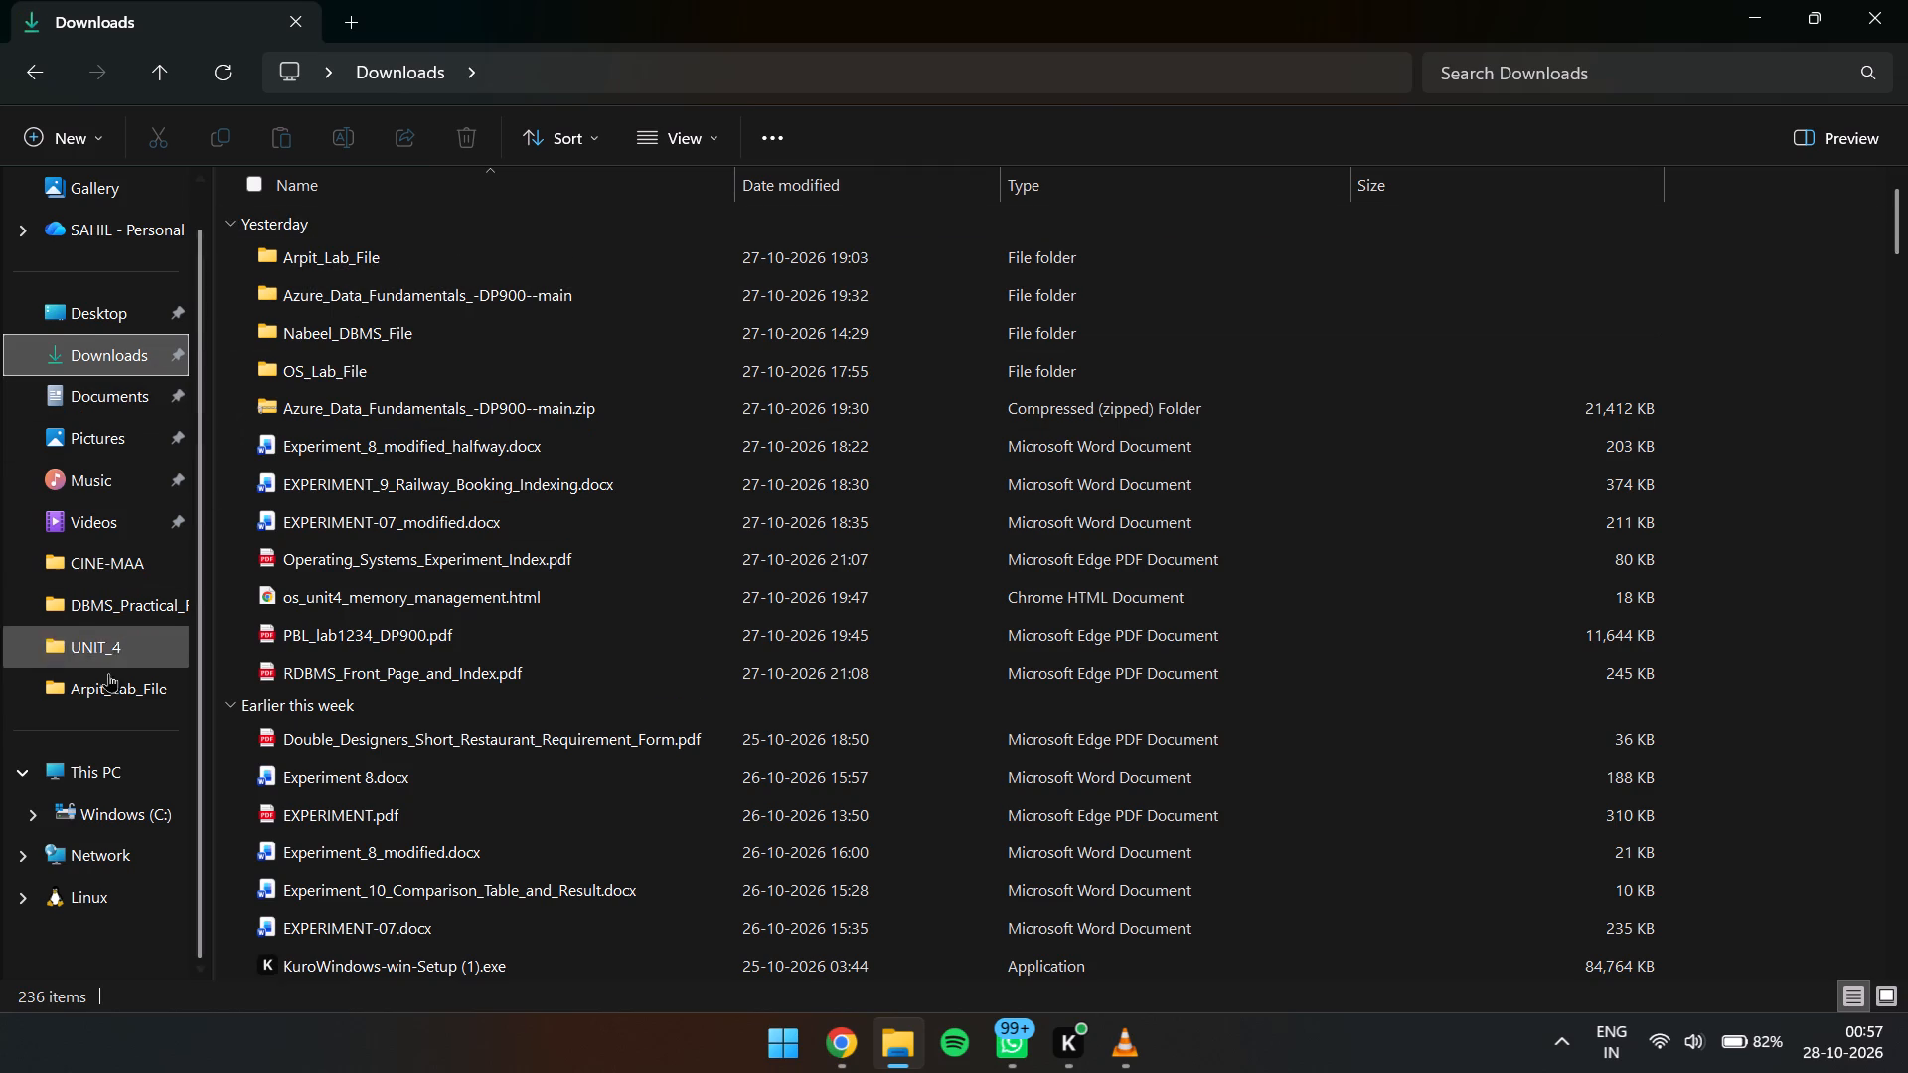
# Open the DBMS_Practical_File folder and look through its list of experiment files.
pyautogui.click(126, 603)
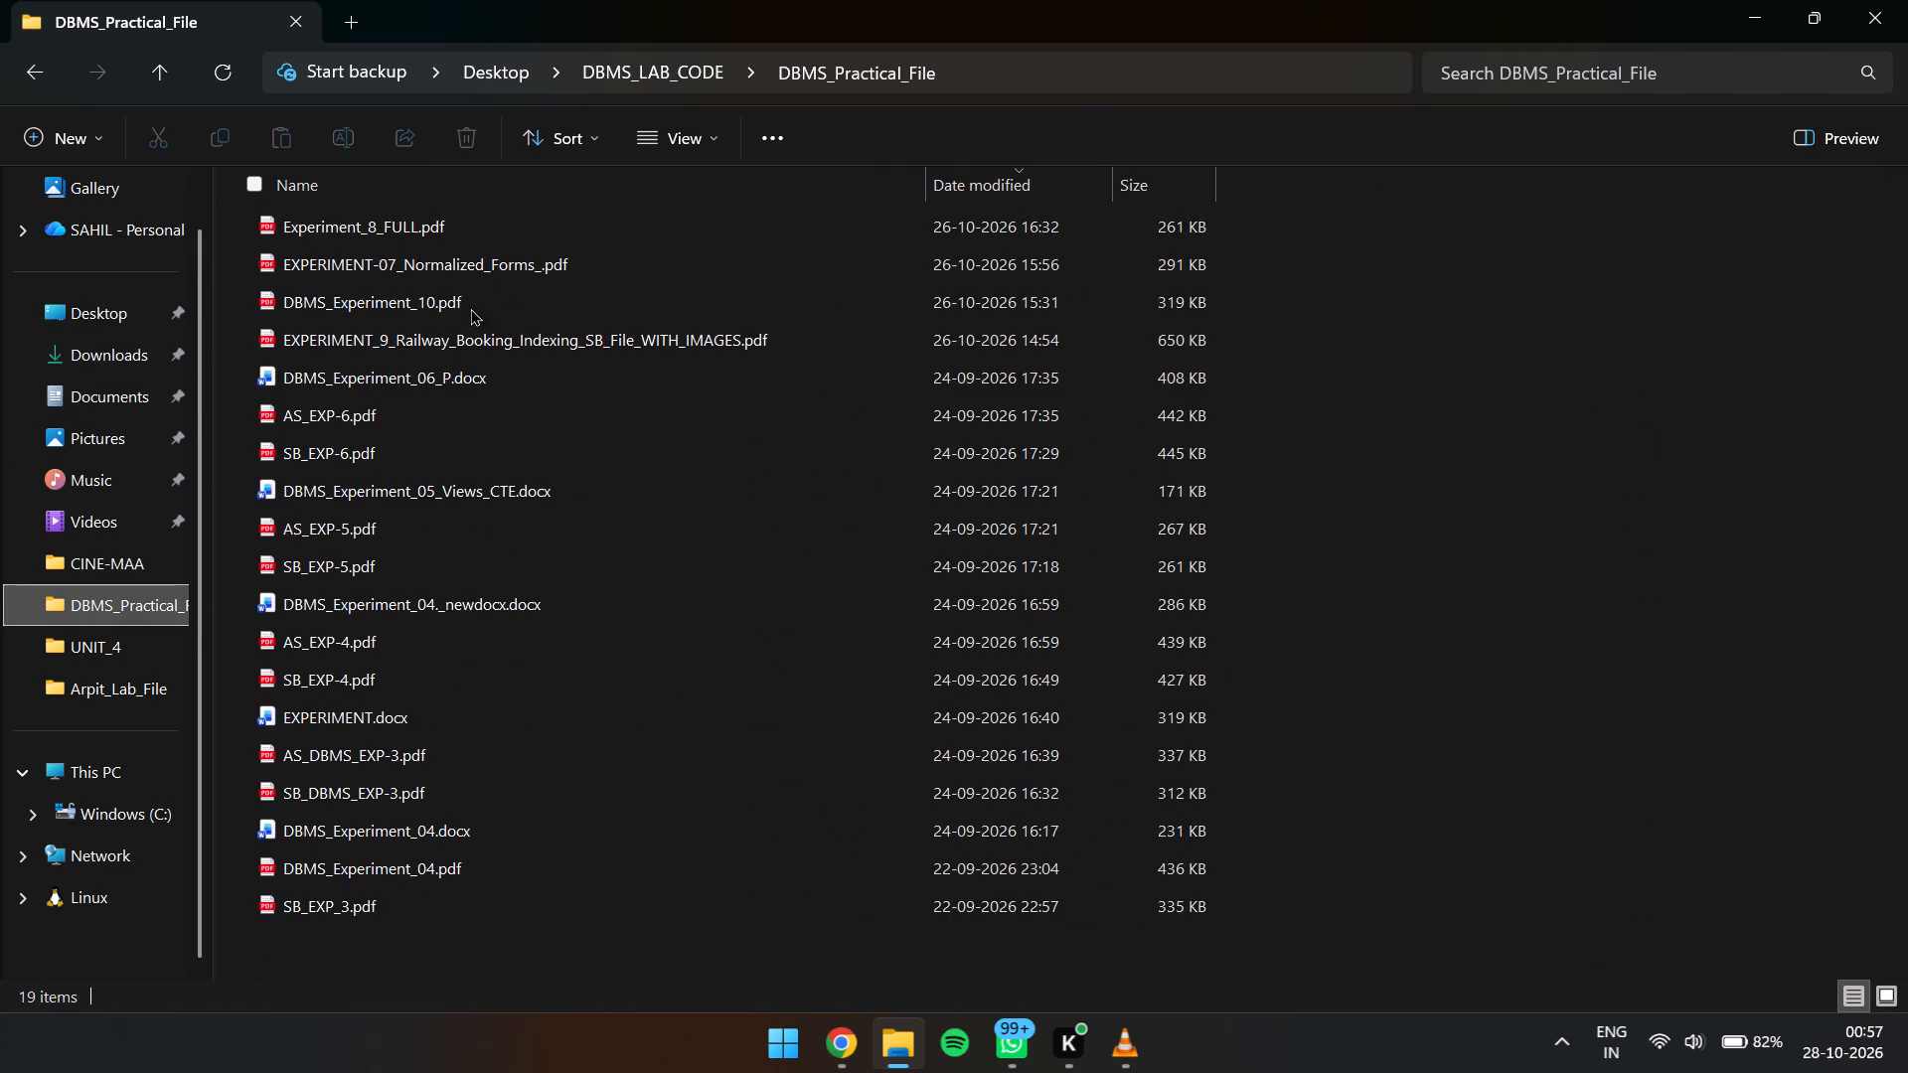
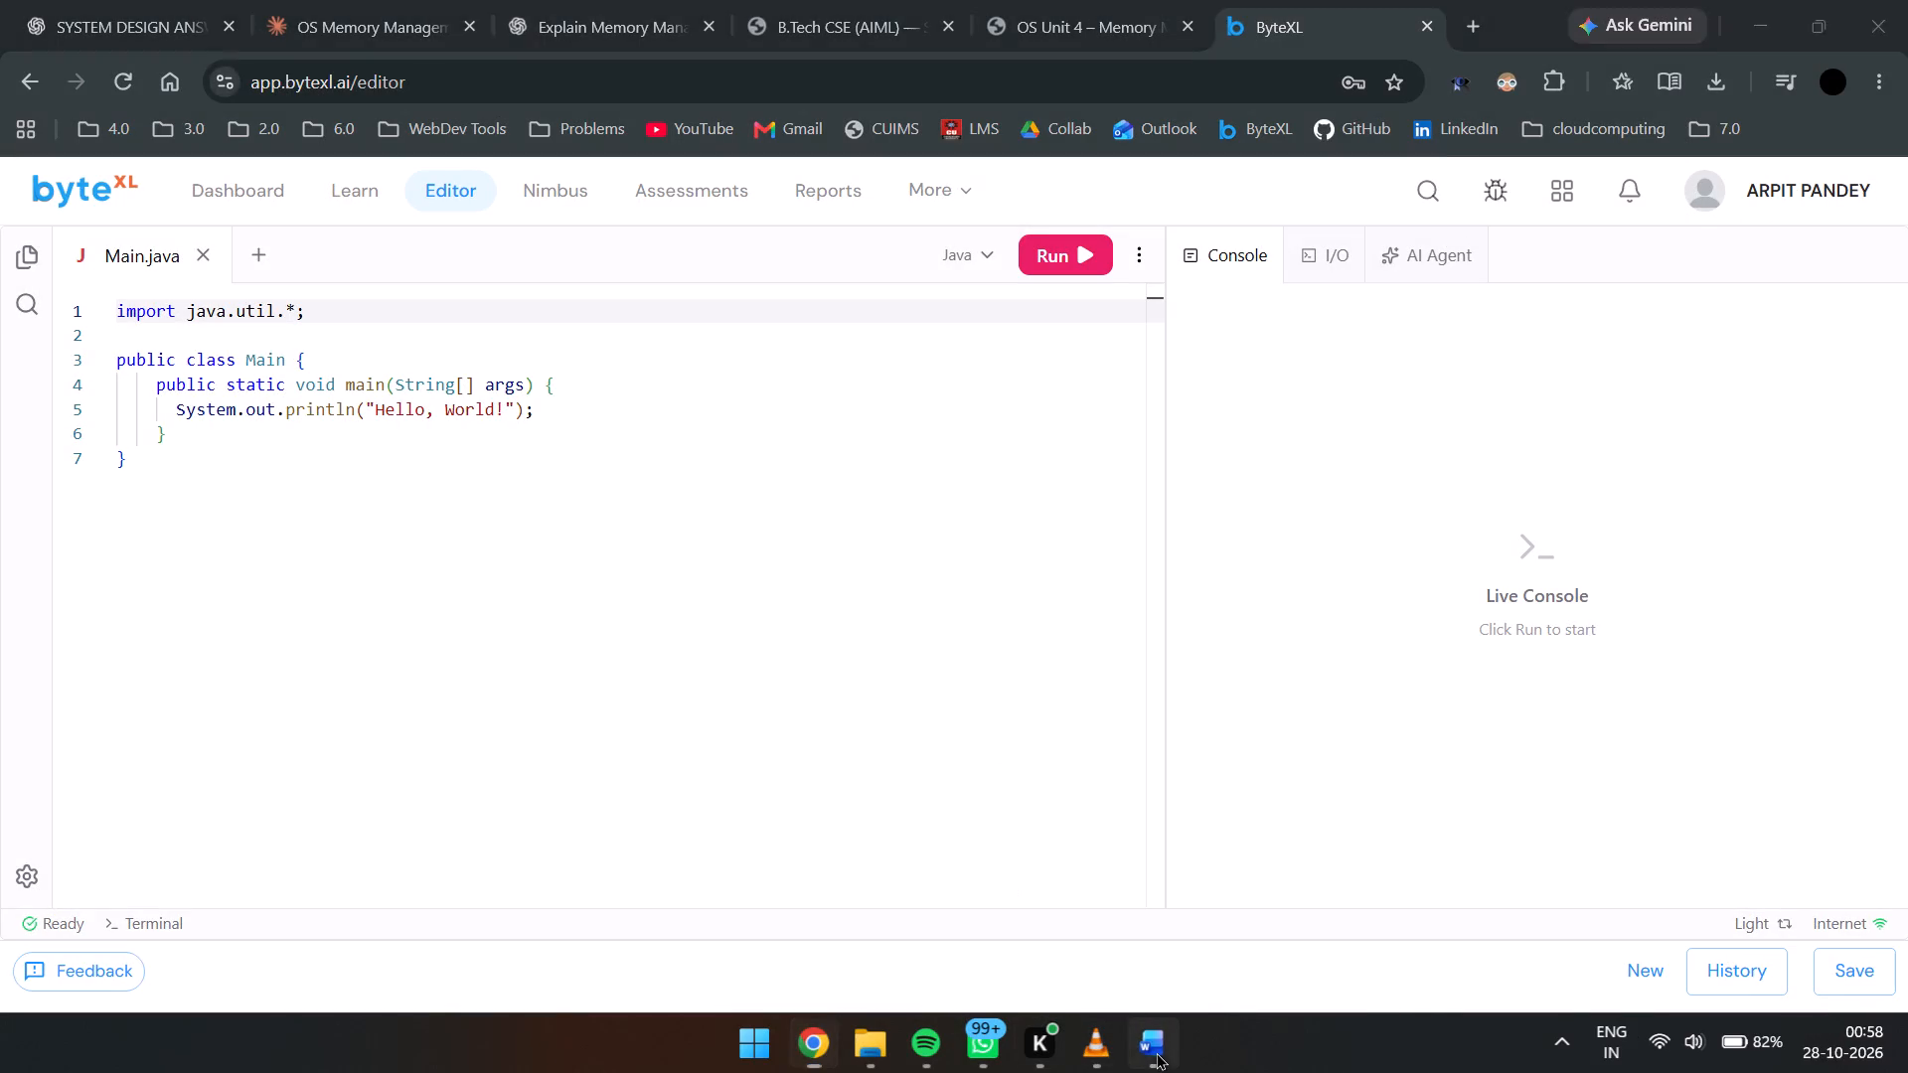
# Enable editing for the protected document DBMS_Experiment_05_Views_CTE.docx in Word.
pyautogui.click(1129, 120)
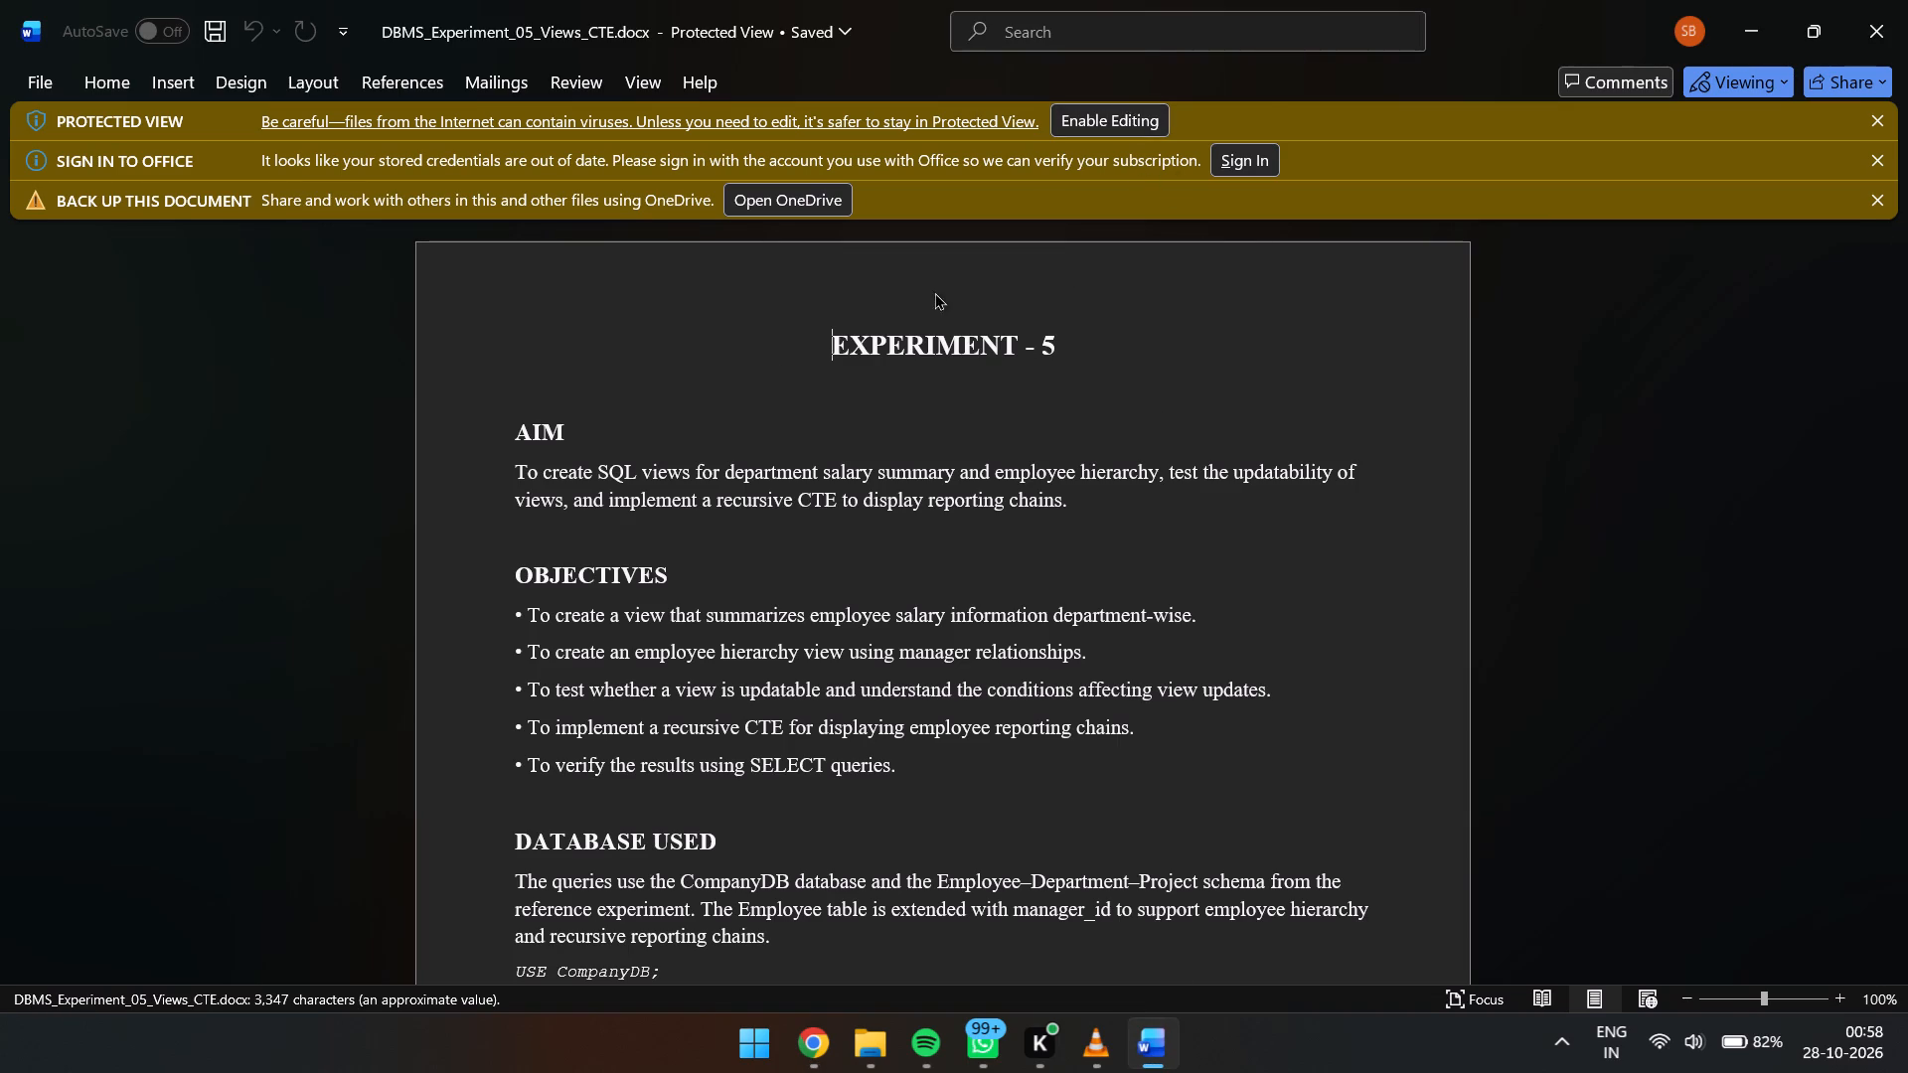
# Review the Experiment 5 document from its title through the start of the SOURCE CODE / SQL QUERIES section.
pyautogui.scroll(-3, 987, 452)
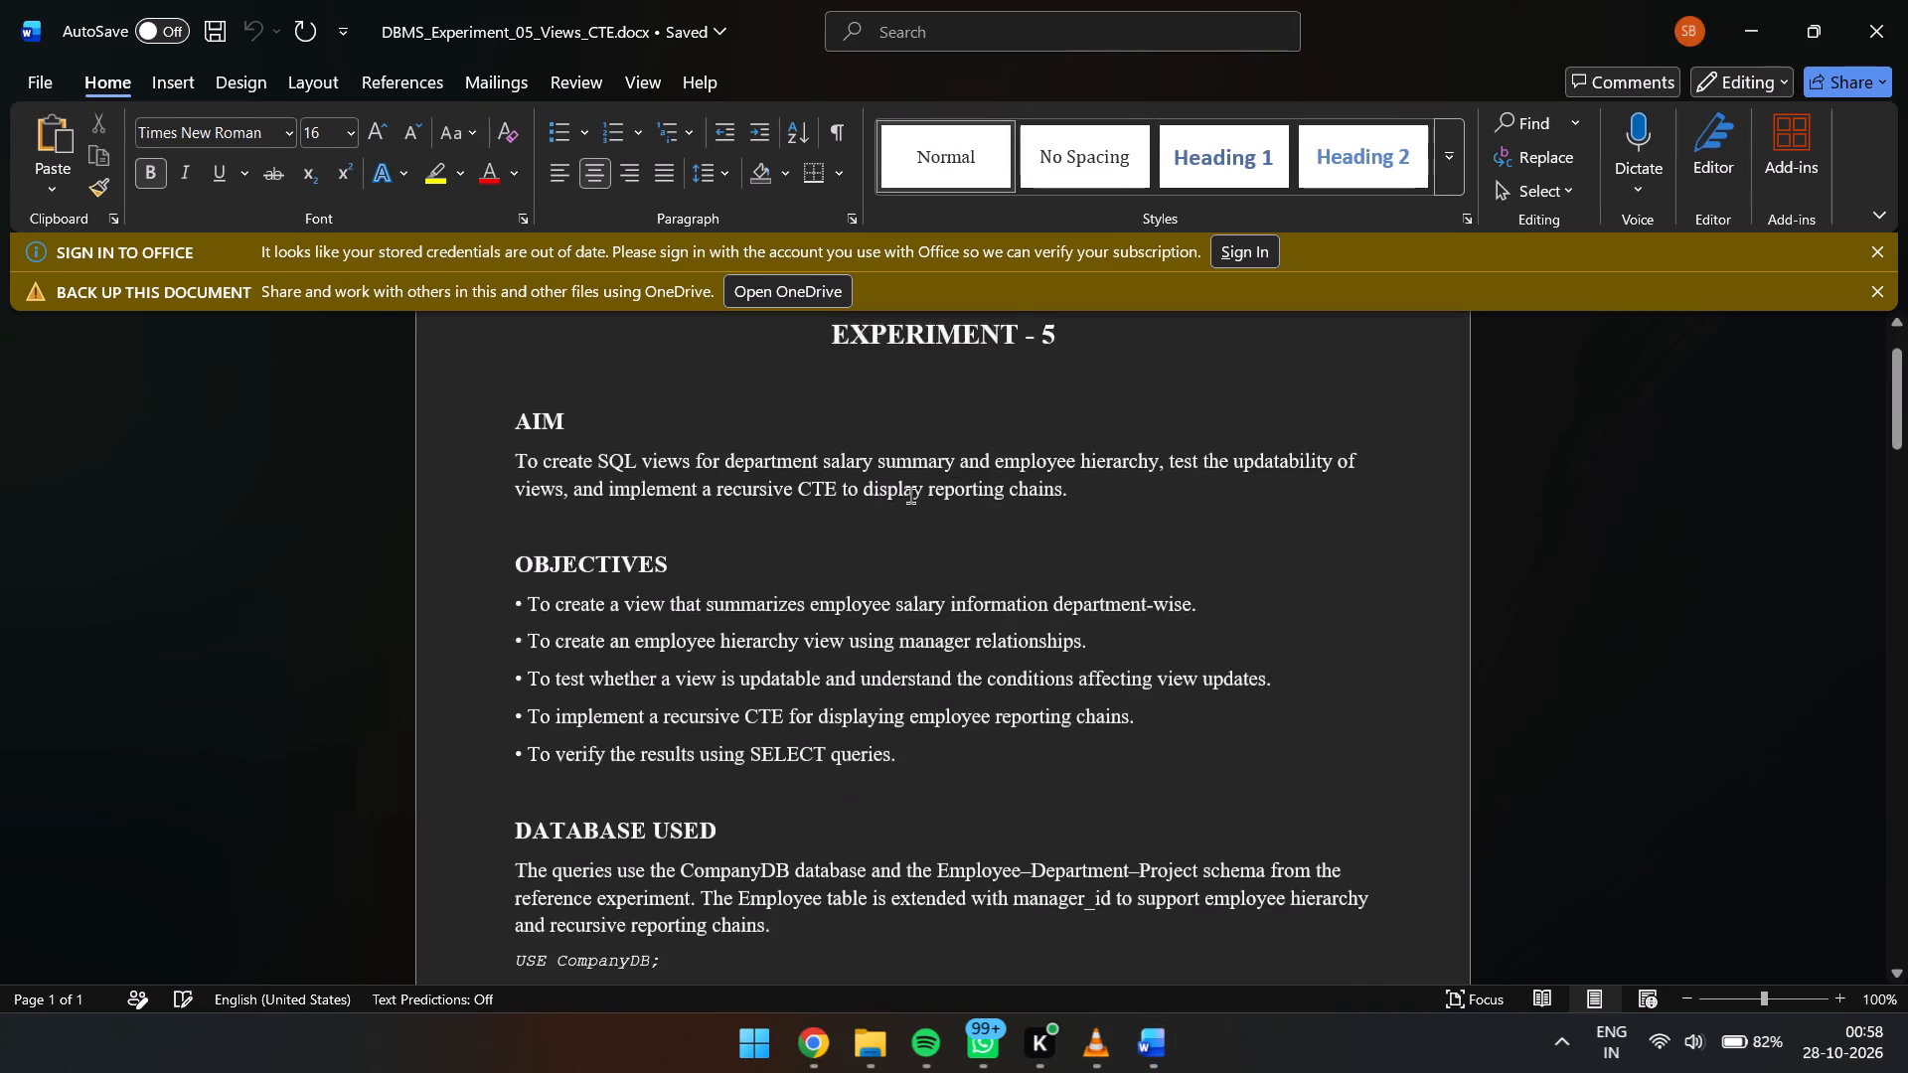
pyautogui.scroll(-15, 790, 508)
pyautogui.scroll(-7, 790, 508)
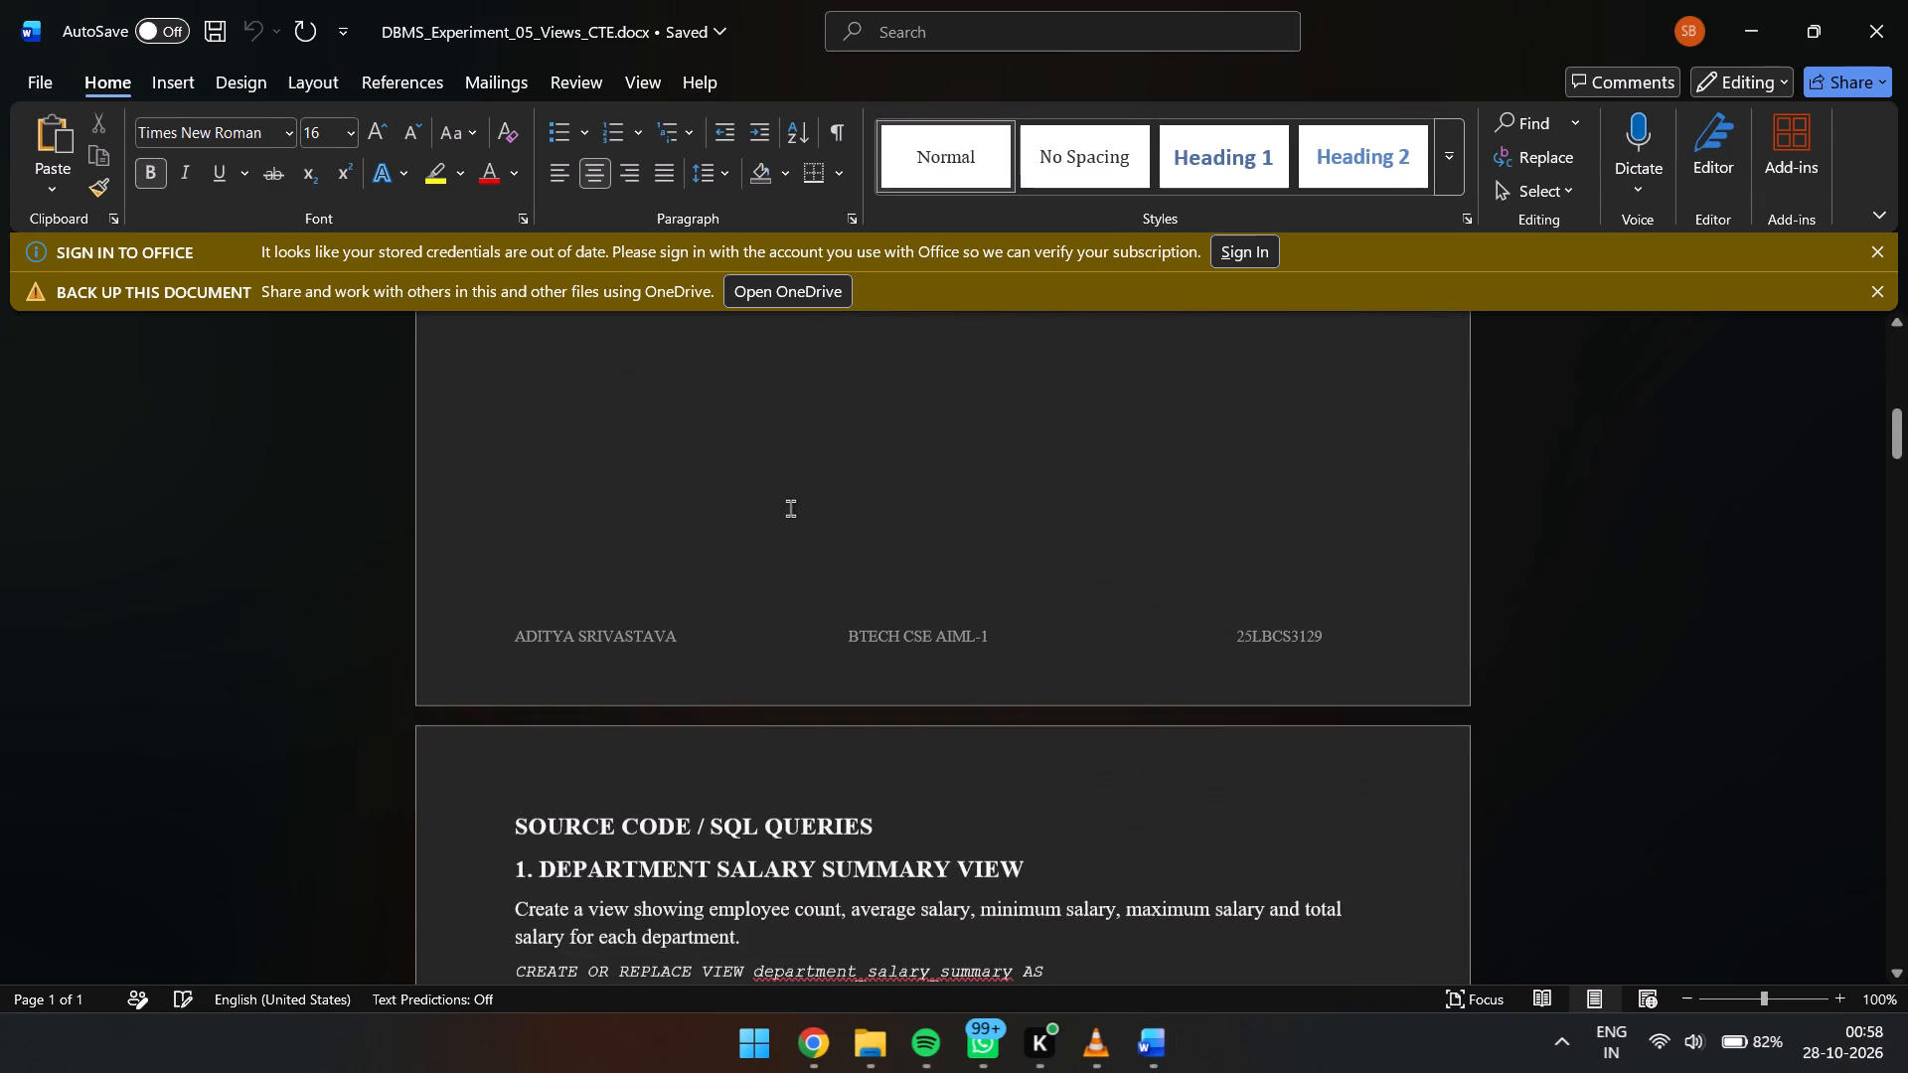
pyautogui.scroll(16, 790, 508)
pyautogui.scroll(-20, 790, 508)
pyautogui.scroll(-8, 790, 508)
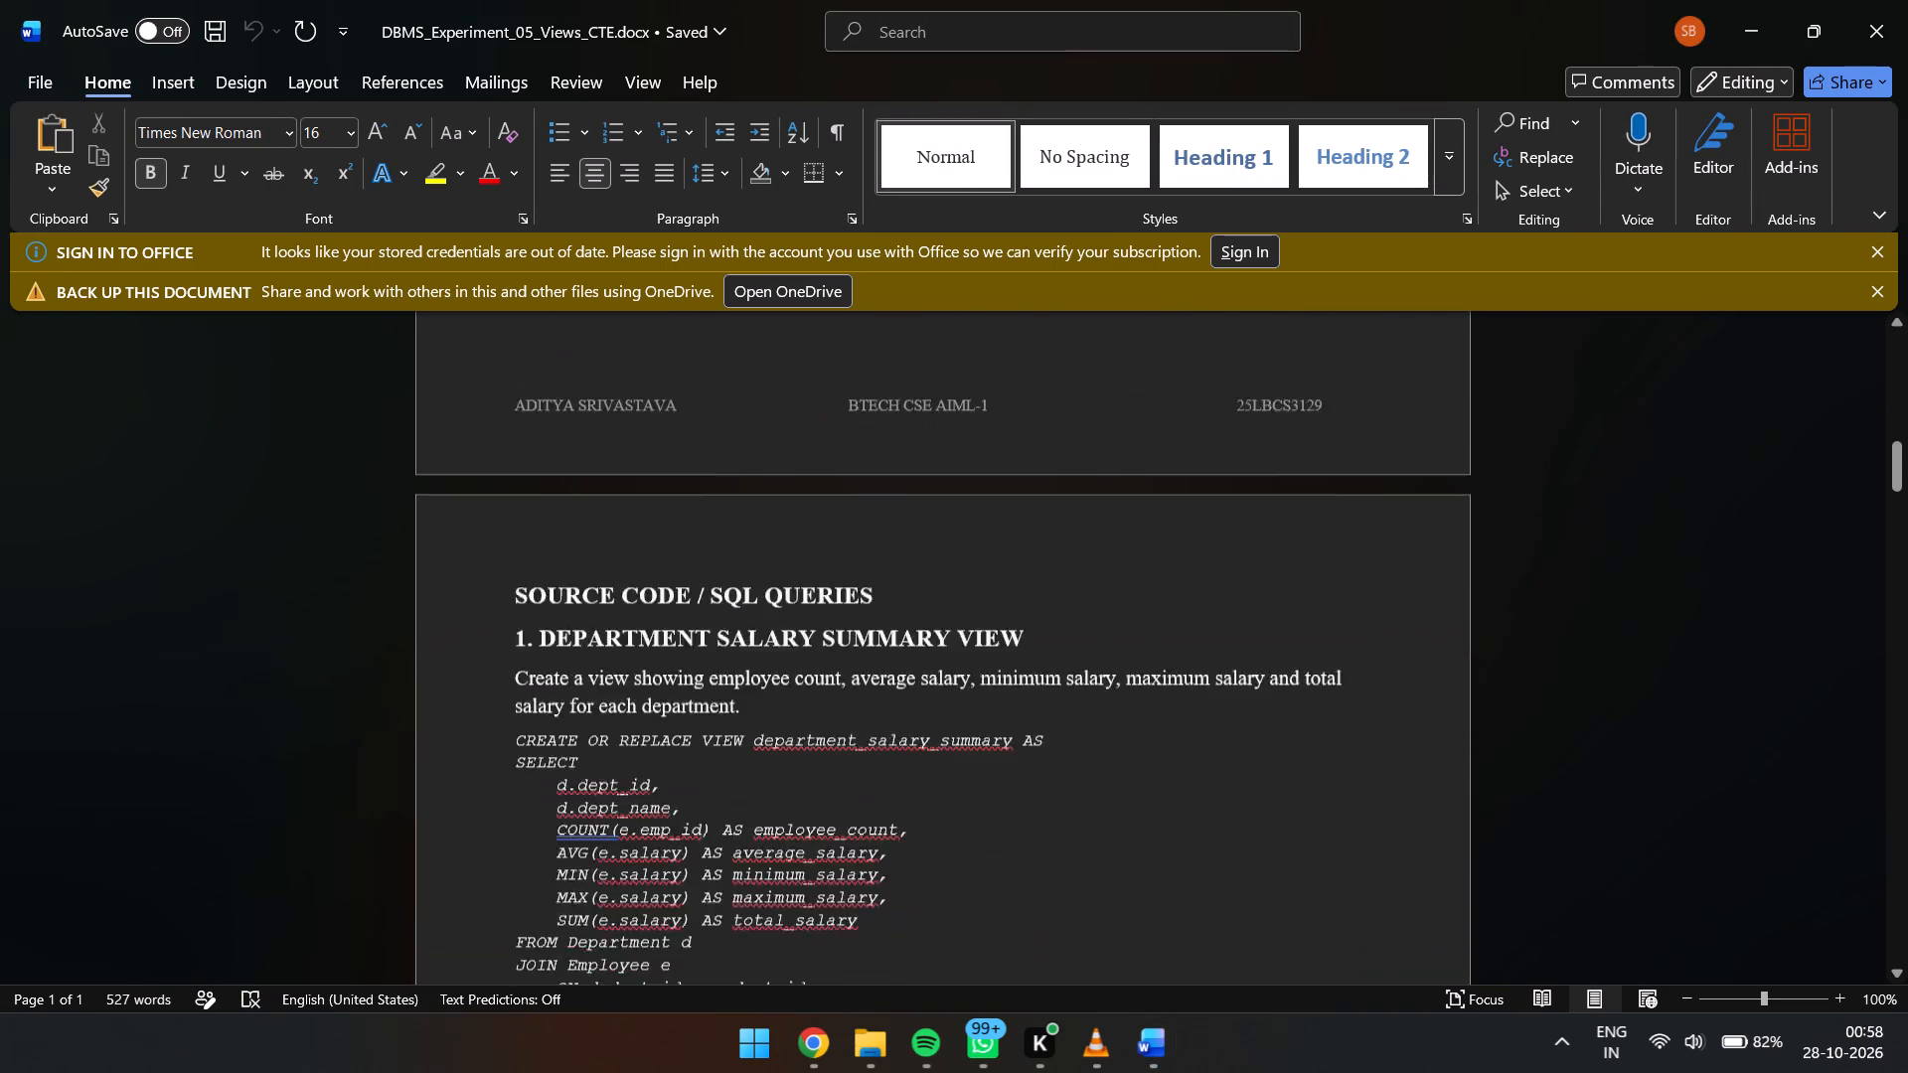
pyautogui.scroll(20, 790, 508)
pyautogui.scroll(9, 790, 508)
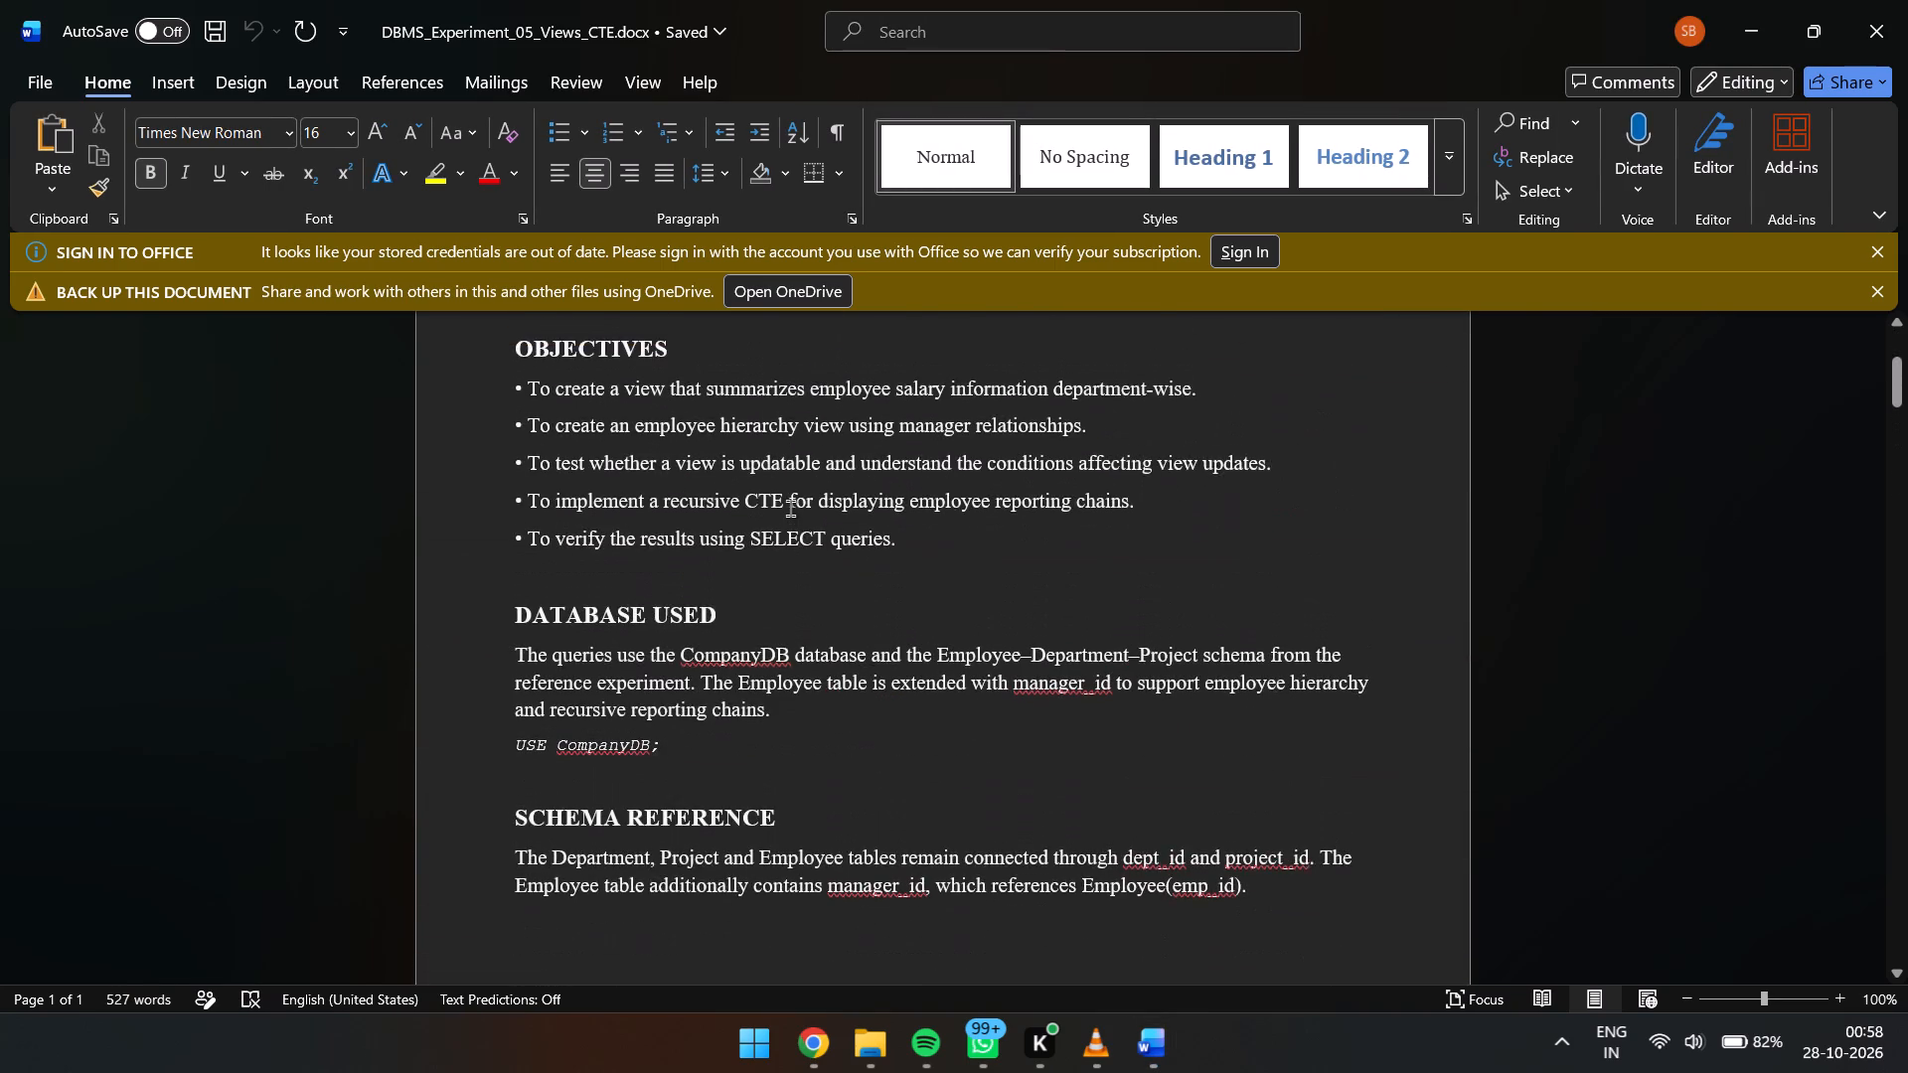
pyautogui.scroll(6, 790, 508)
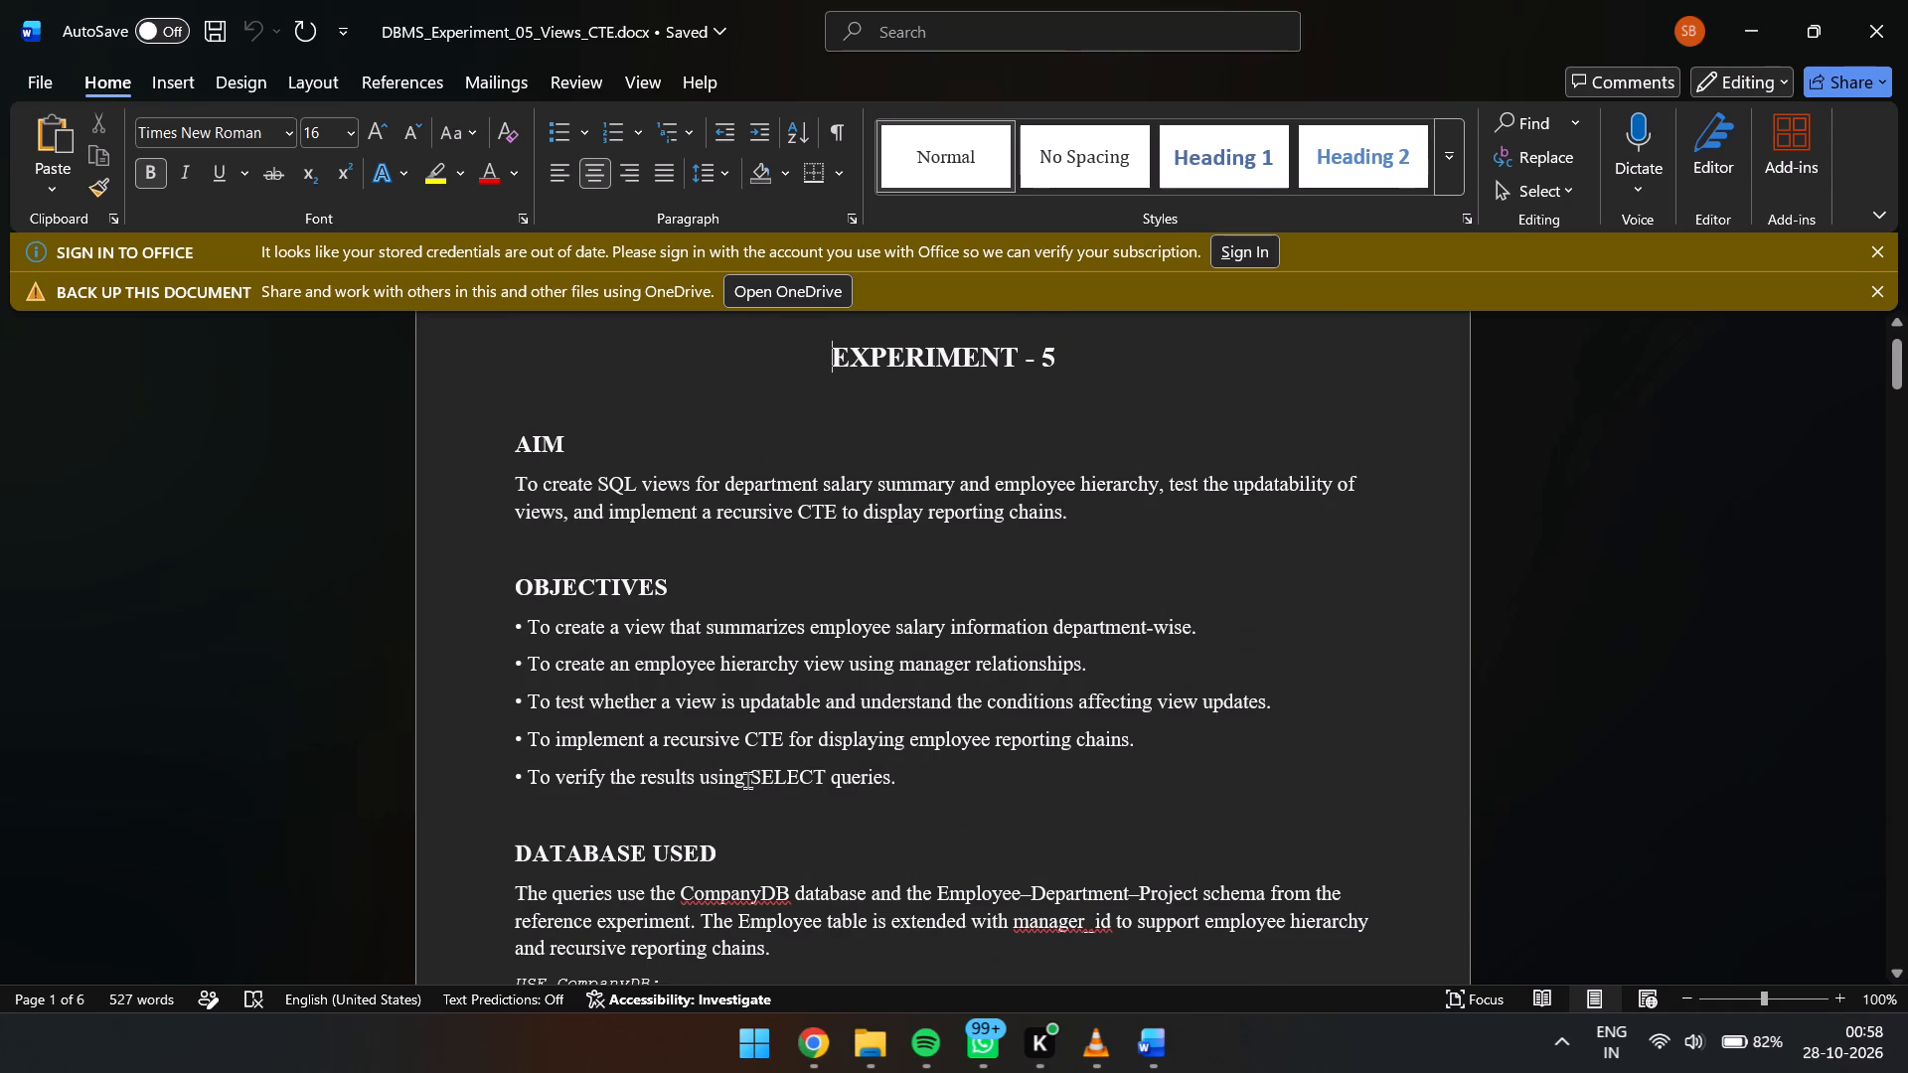
pyautogui.scroll(-10, 747, 780)
pyautogui.scroll(7, 747, 749)
pyautogui.scroll(-6, 747, 749)
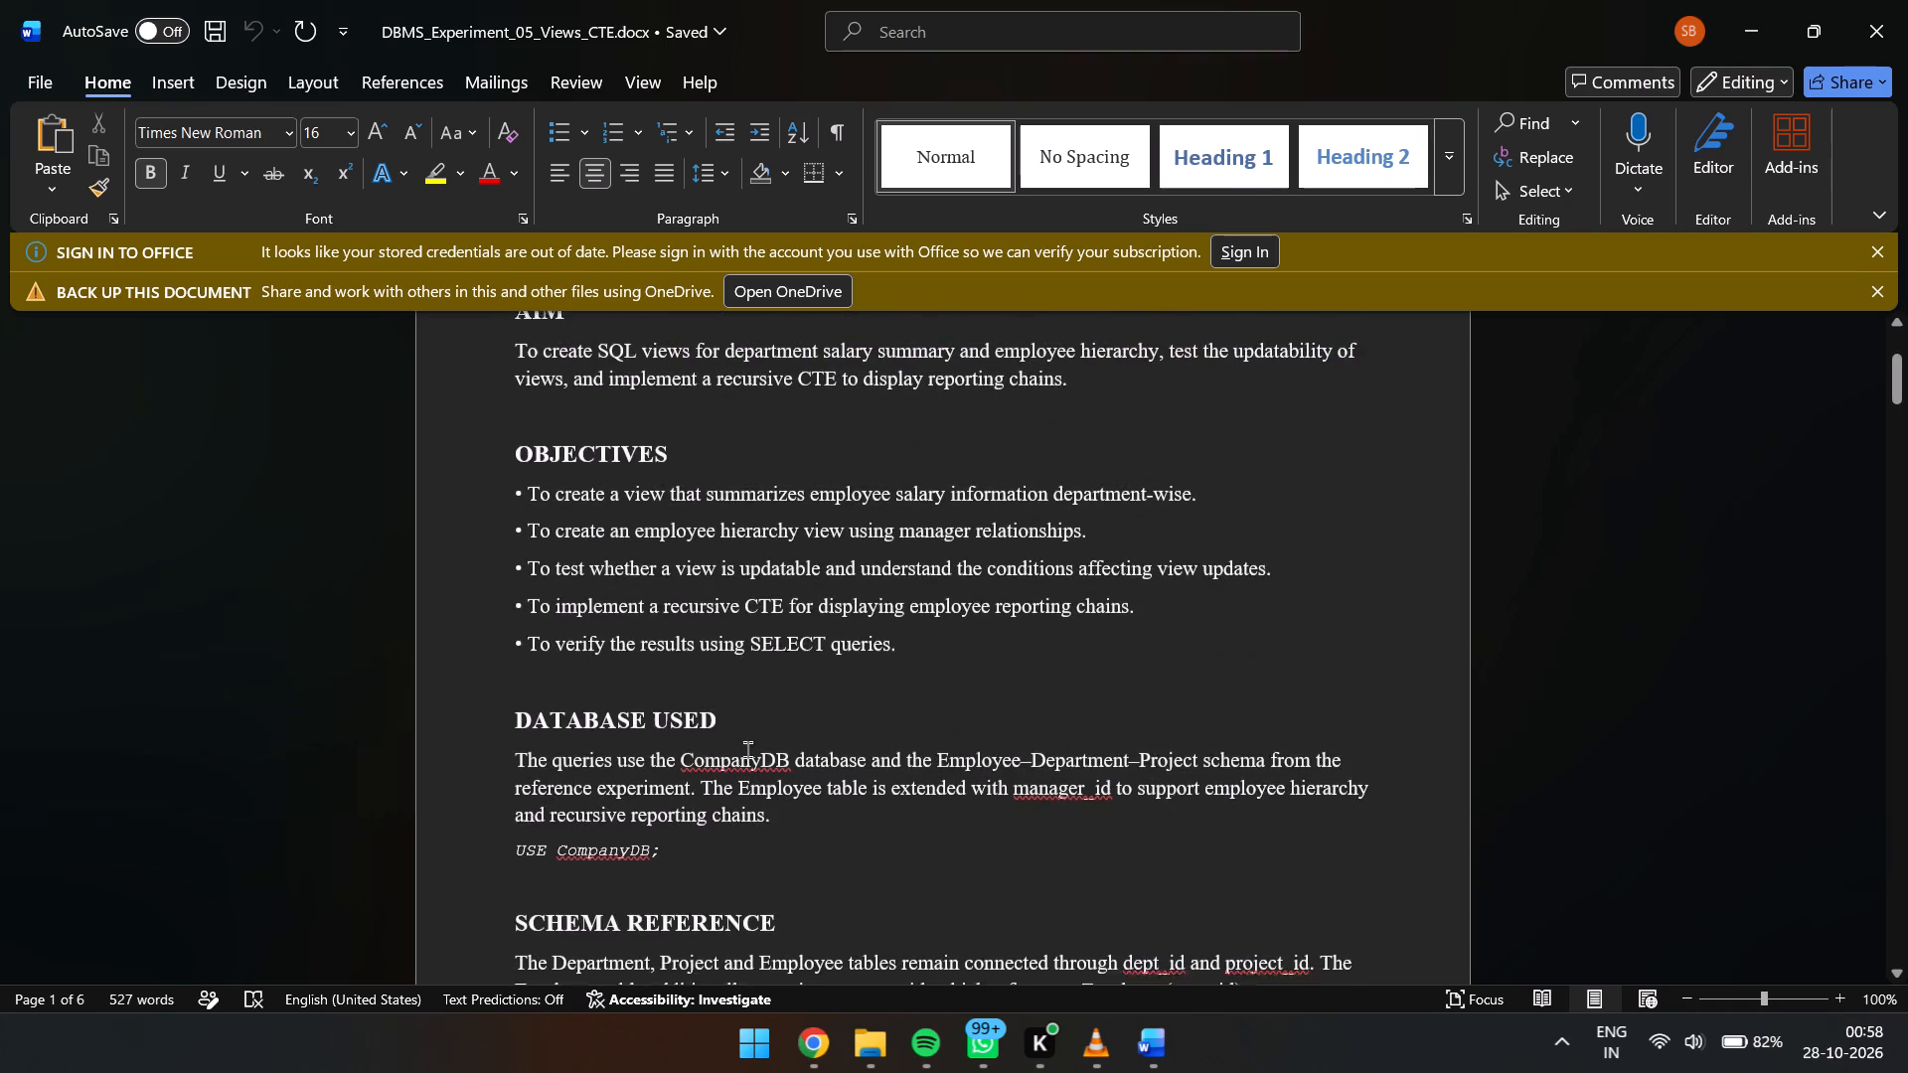
pyautogui.scroll(-14, 747, 749)
pyautogui.scroll(-8, 747, 749)
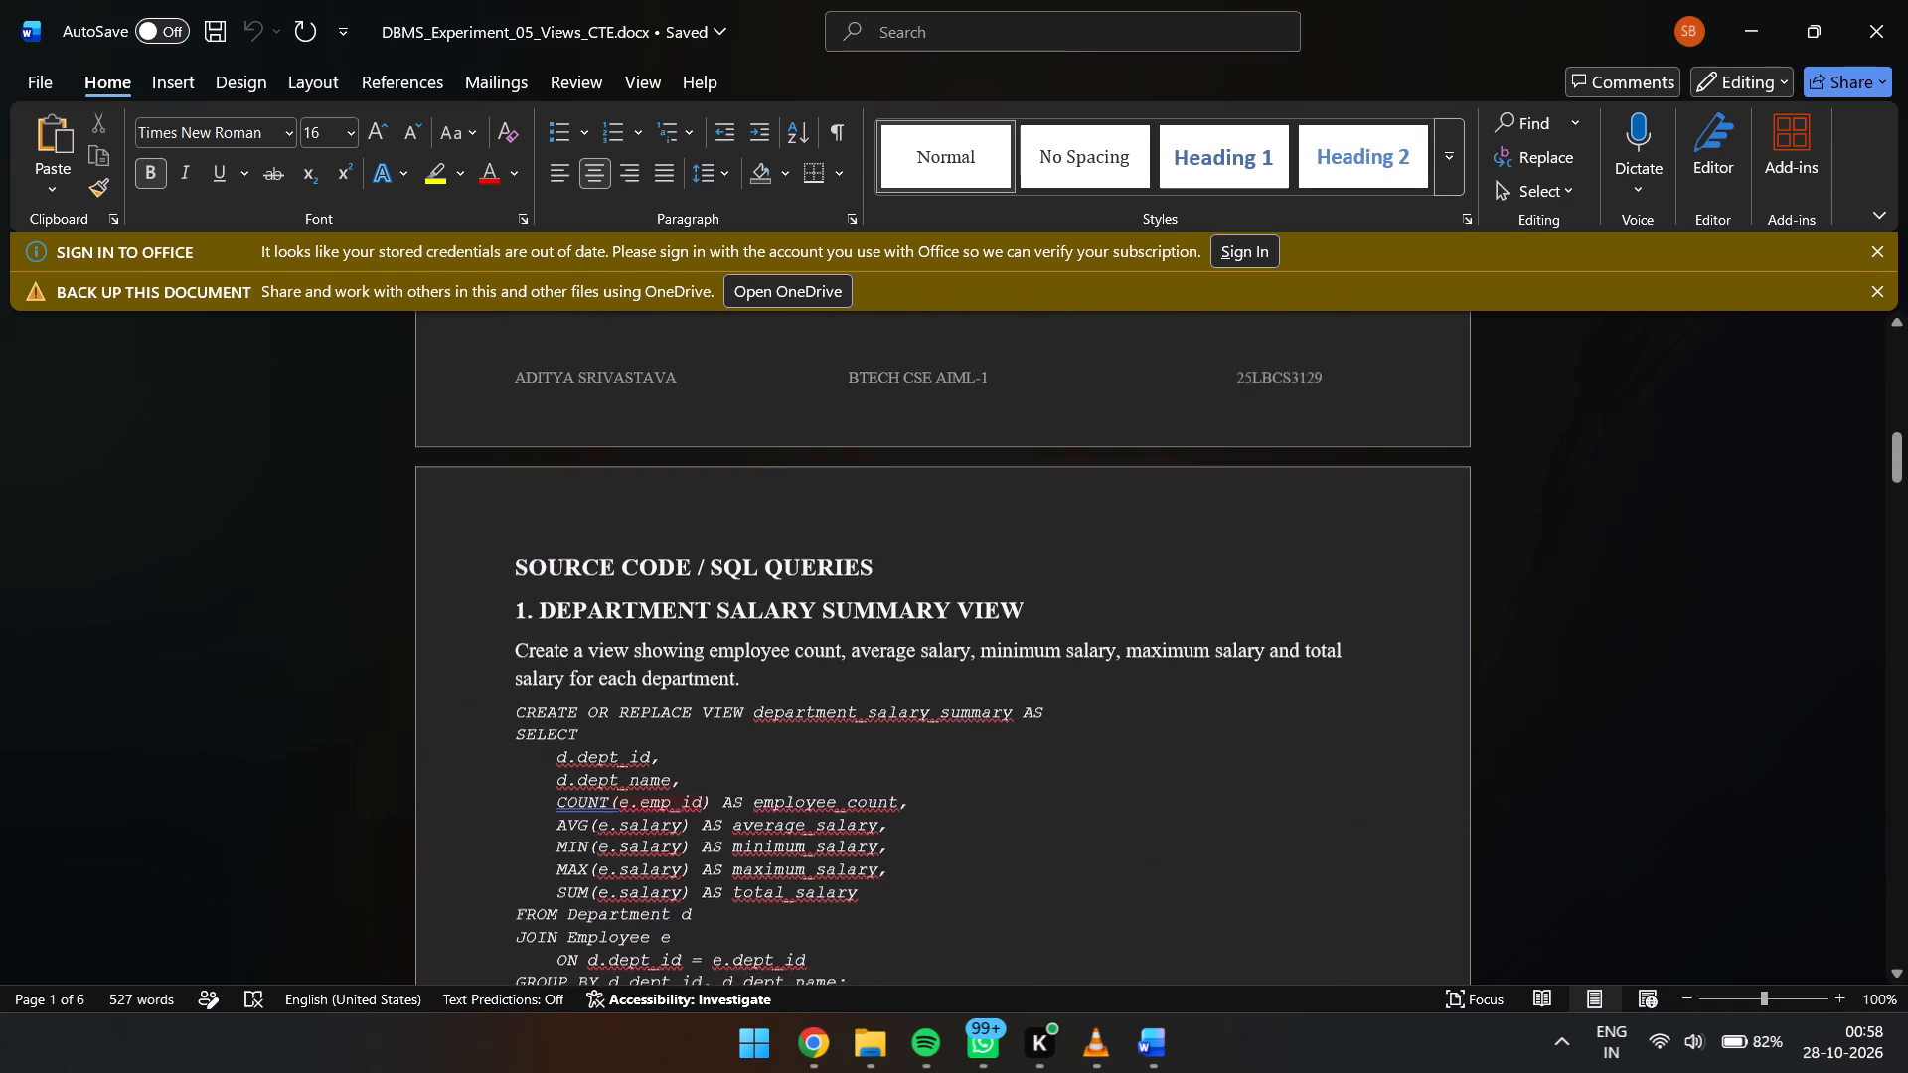
# Remove the break and empty lines before the SOURCE CODE / SQL QUERIES heading to bring it onto page 1.
pyautogui.click(513, 508)
pyautogui.scroll(2, 607, 676)
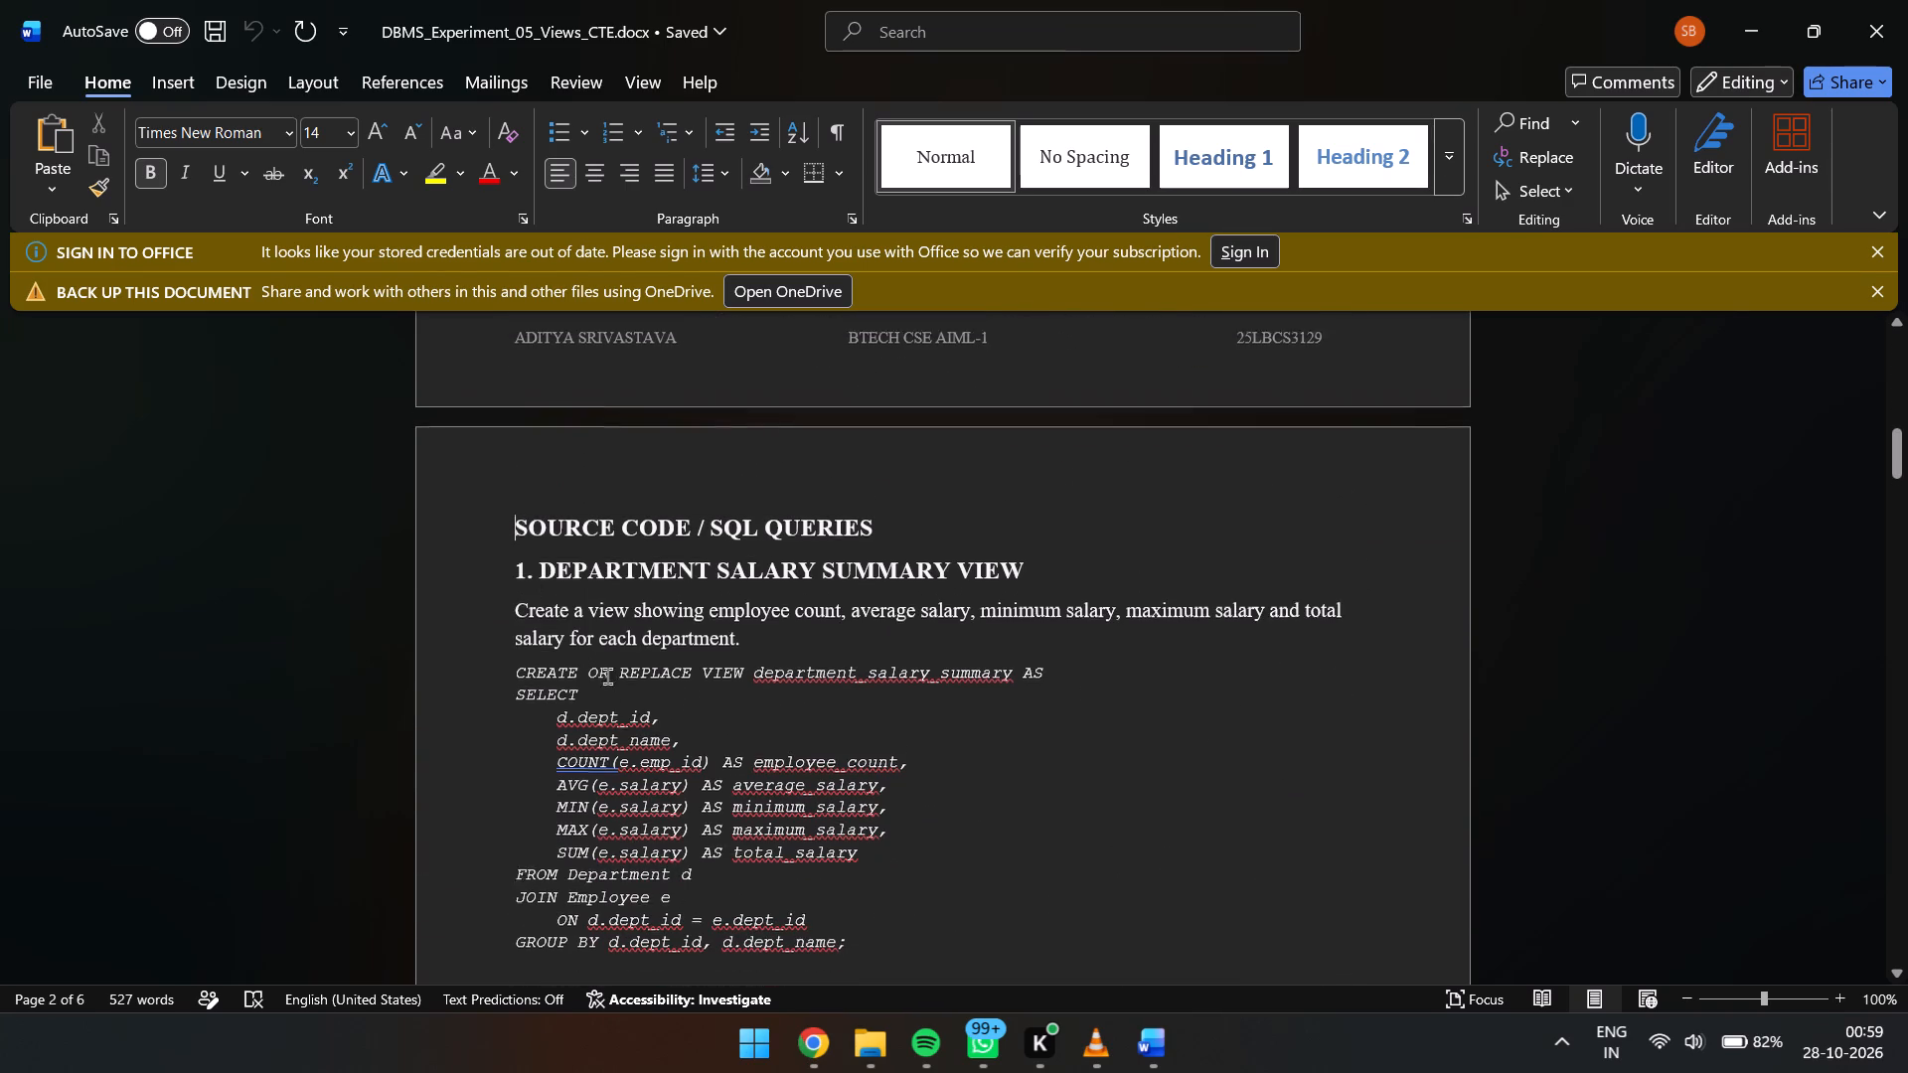
pyautogui.scroll(3, 607, 676)
pyautogui.scroll(-9, 607, 676)
pyautogui.scroll(7, 607, 676)
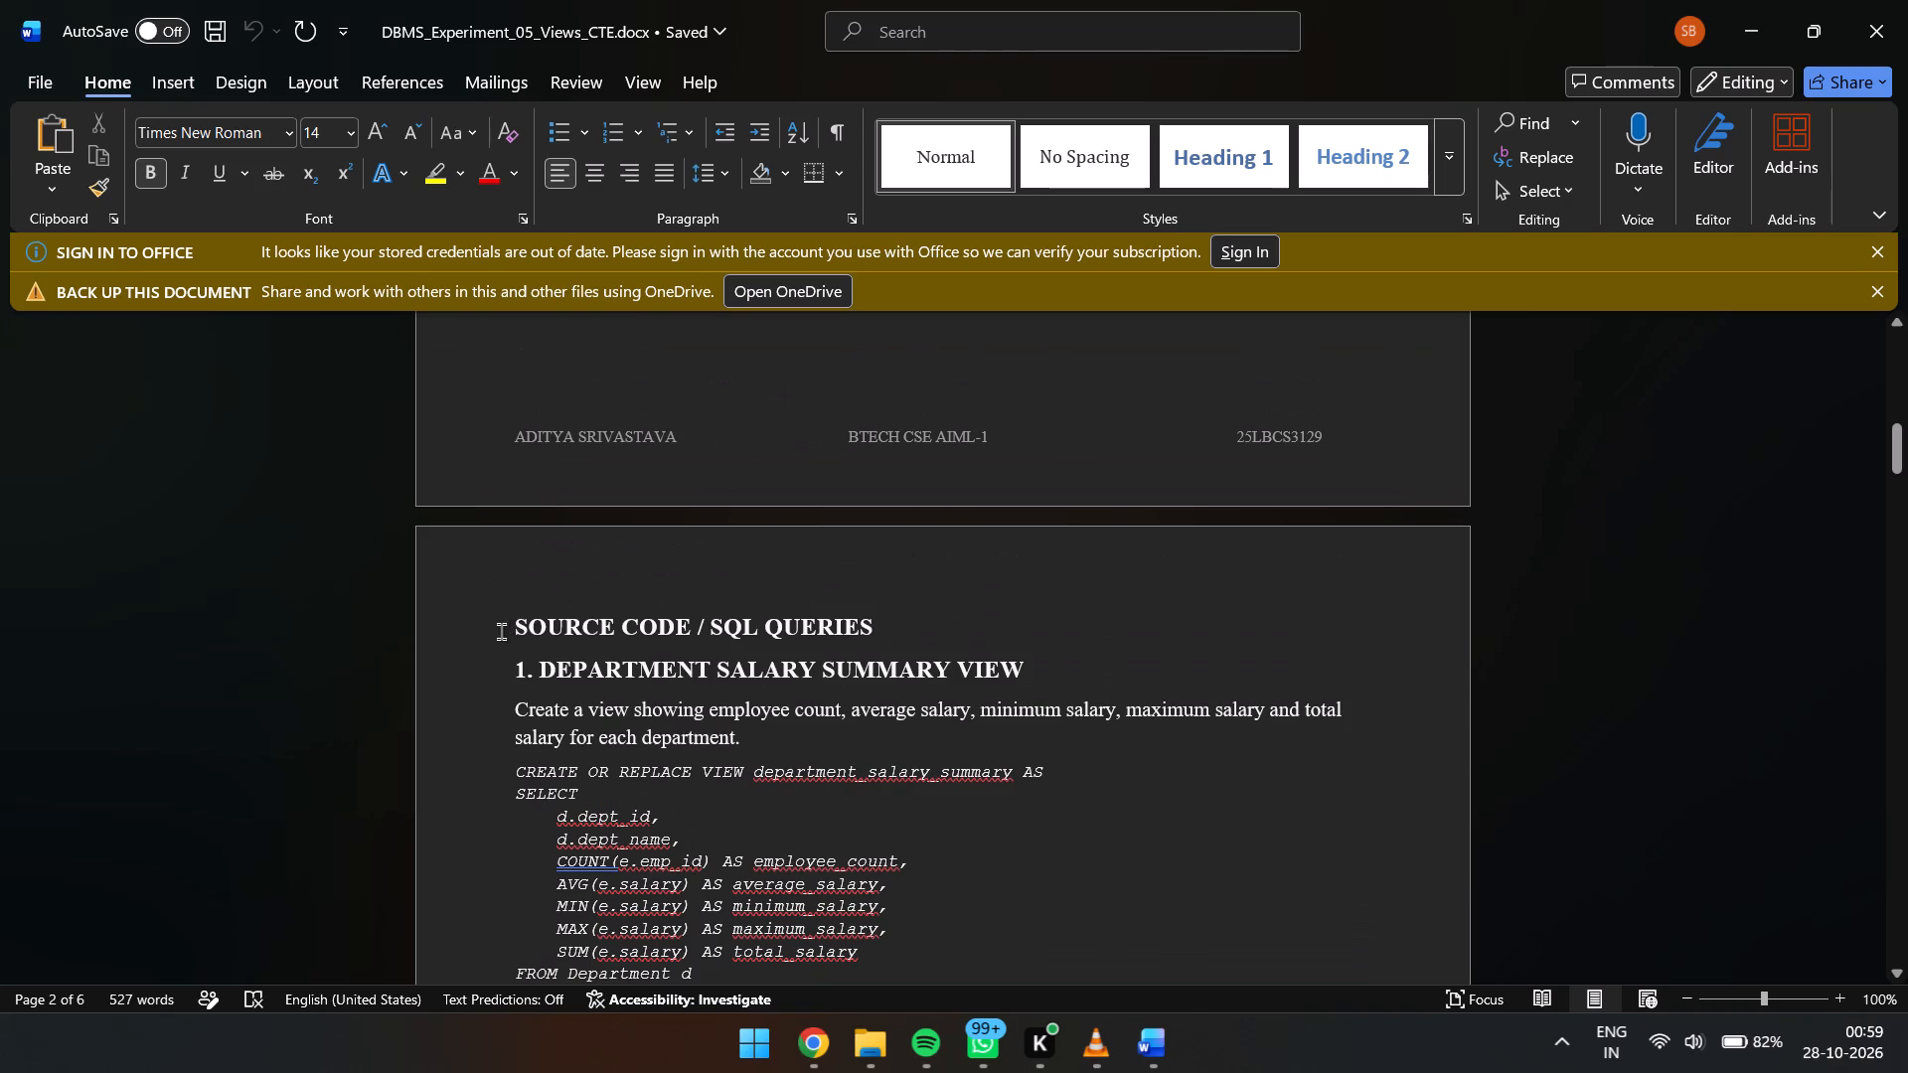
pyautogui.press('BackSpace')
pyautogui.press('BackSpace')
pyautogui.press('BackSpace')
pyautogui.press('BackSpace')
pyautogui.press('BackSpace')
pyautogui.press('BackSpace')
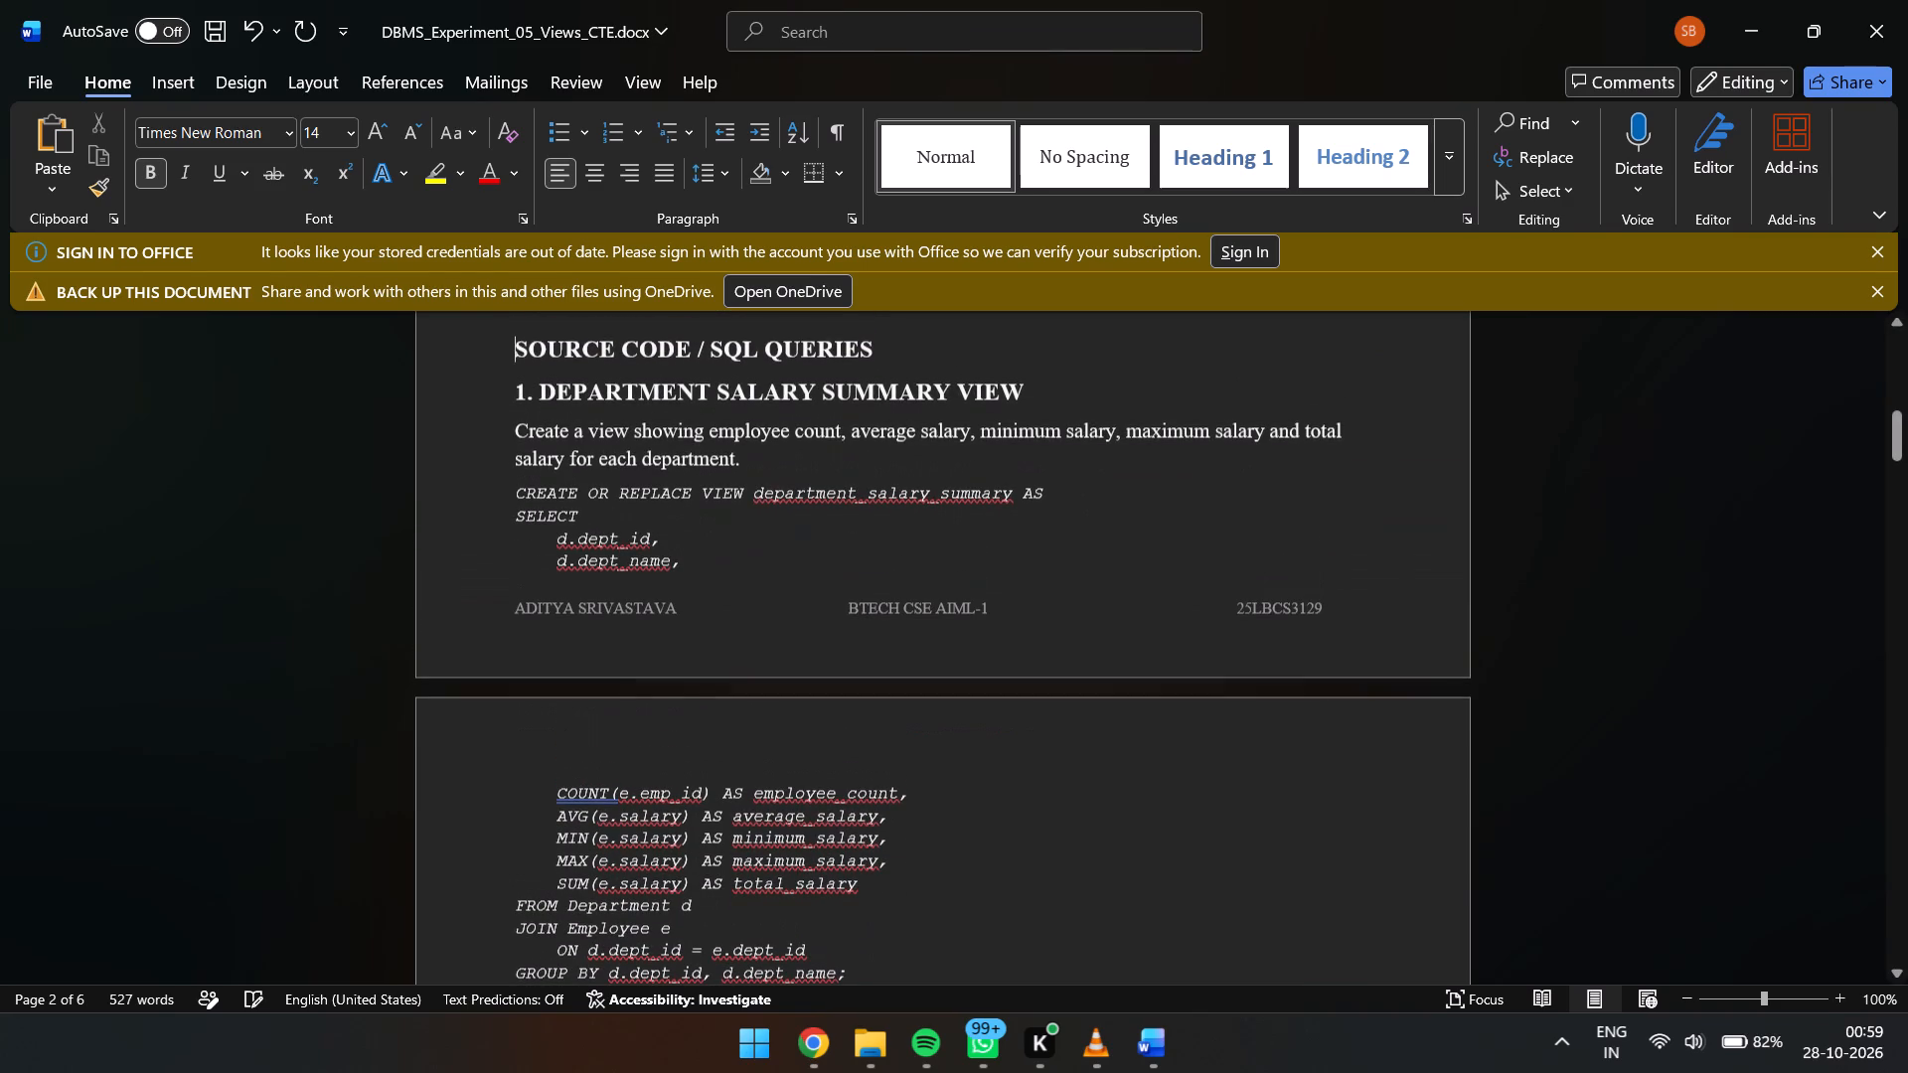
# Reduce the remaining gap below the SCHEMA REFERENCE paragraph to one blank line, keeping the SOURCE CODE heading on its own line.
pyautogui.scroll(6, 763, 865)
pyautogui.scroll(-1, 763, 865)
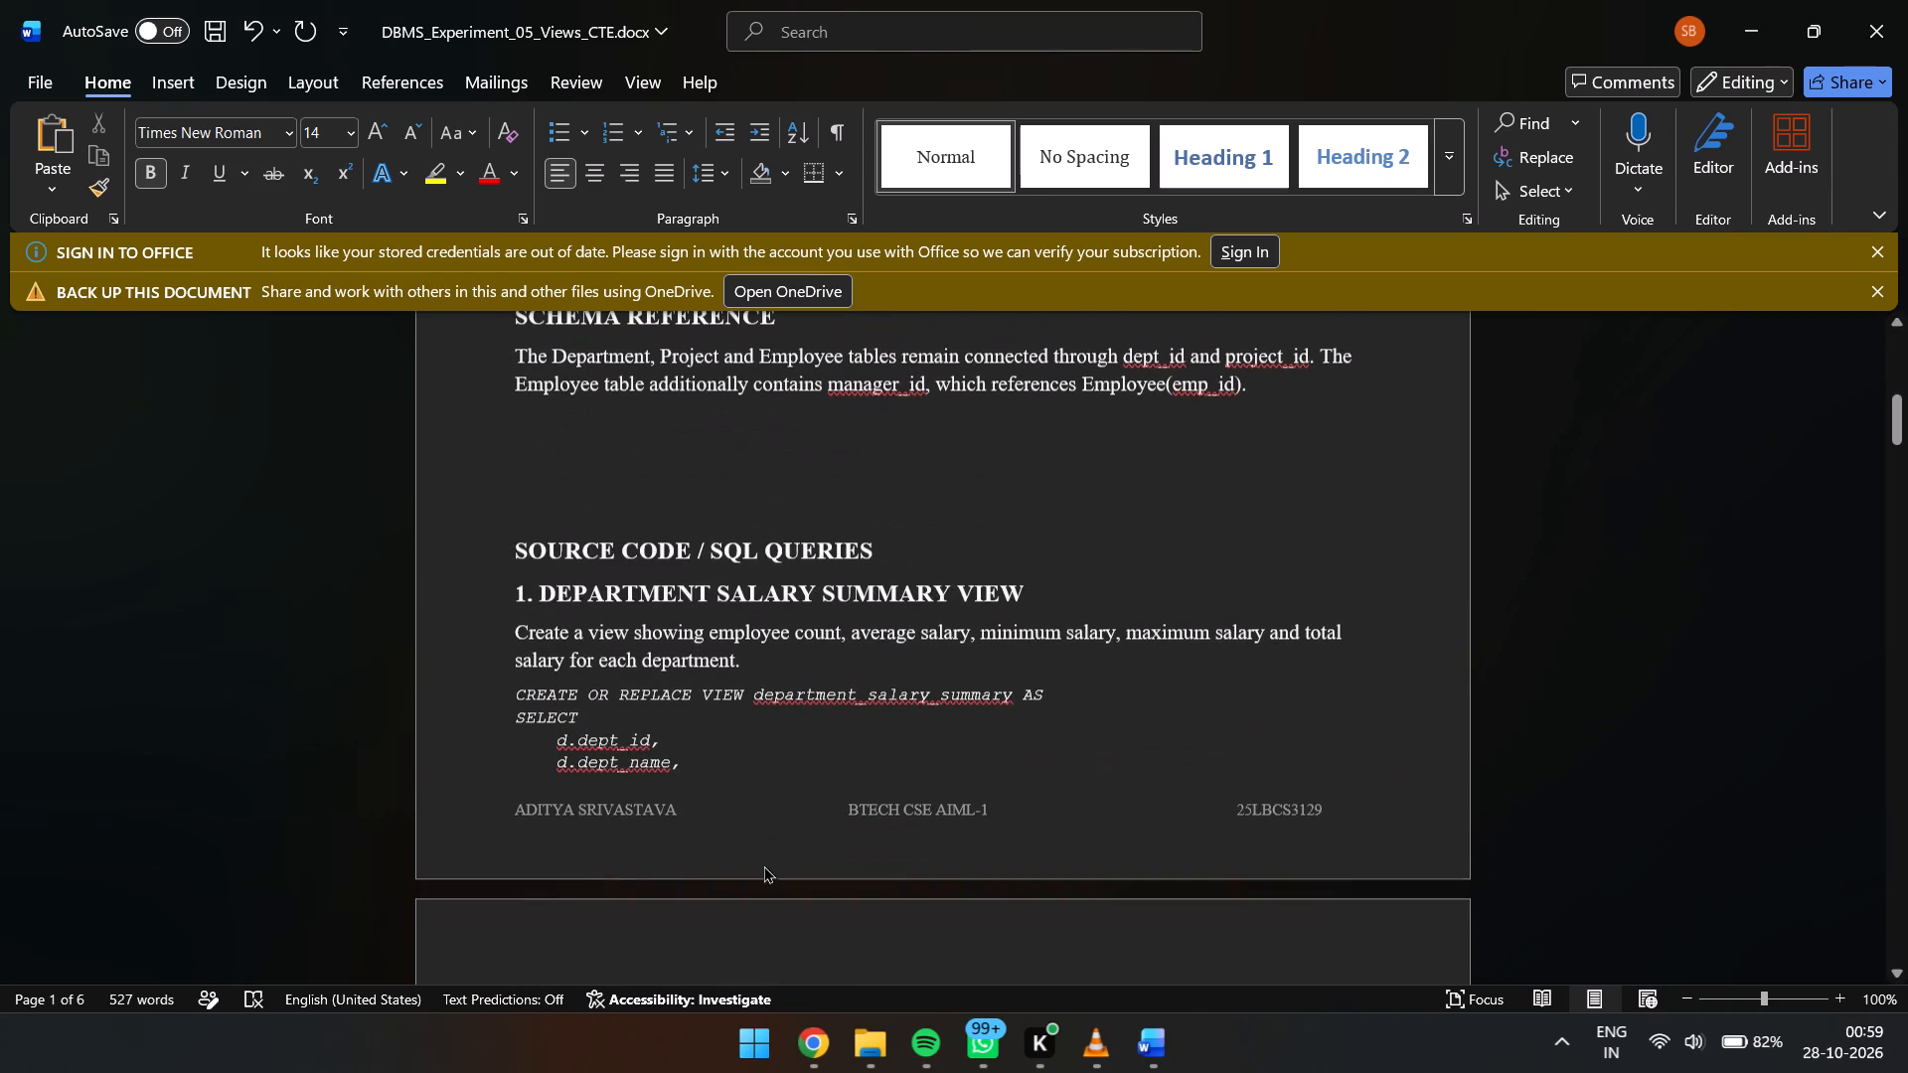
pyautogui.press('BackSpace')
pyautogui.press('BackSpace')
pyautogui.press('BackSpace')
pyautogui.press('BackSpace')
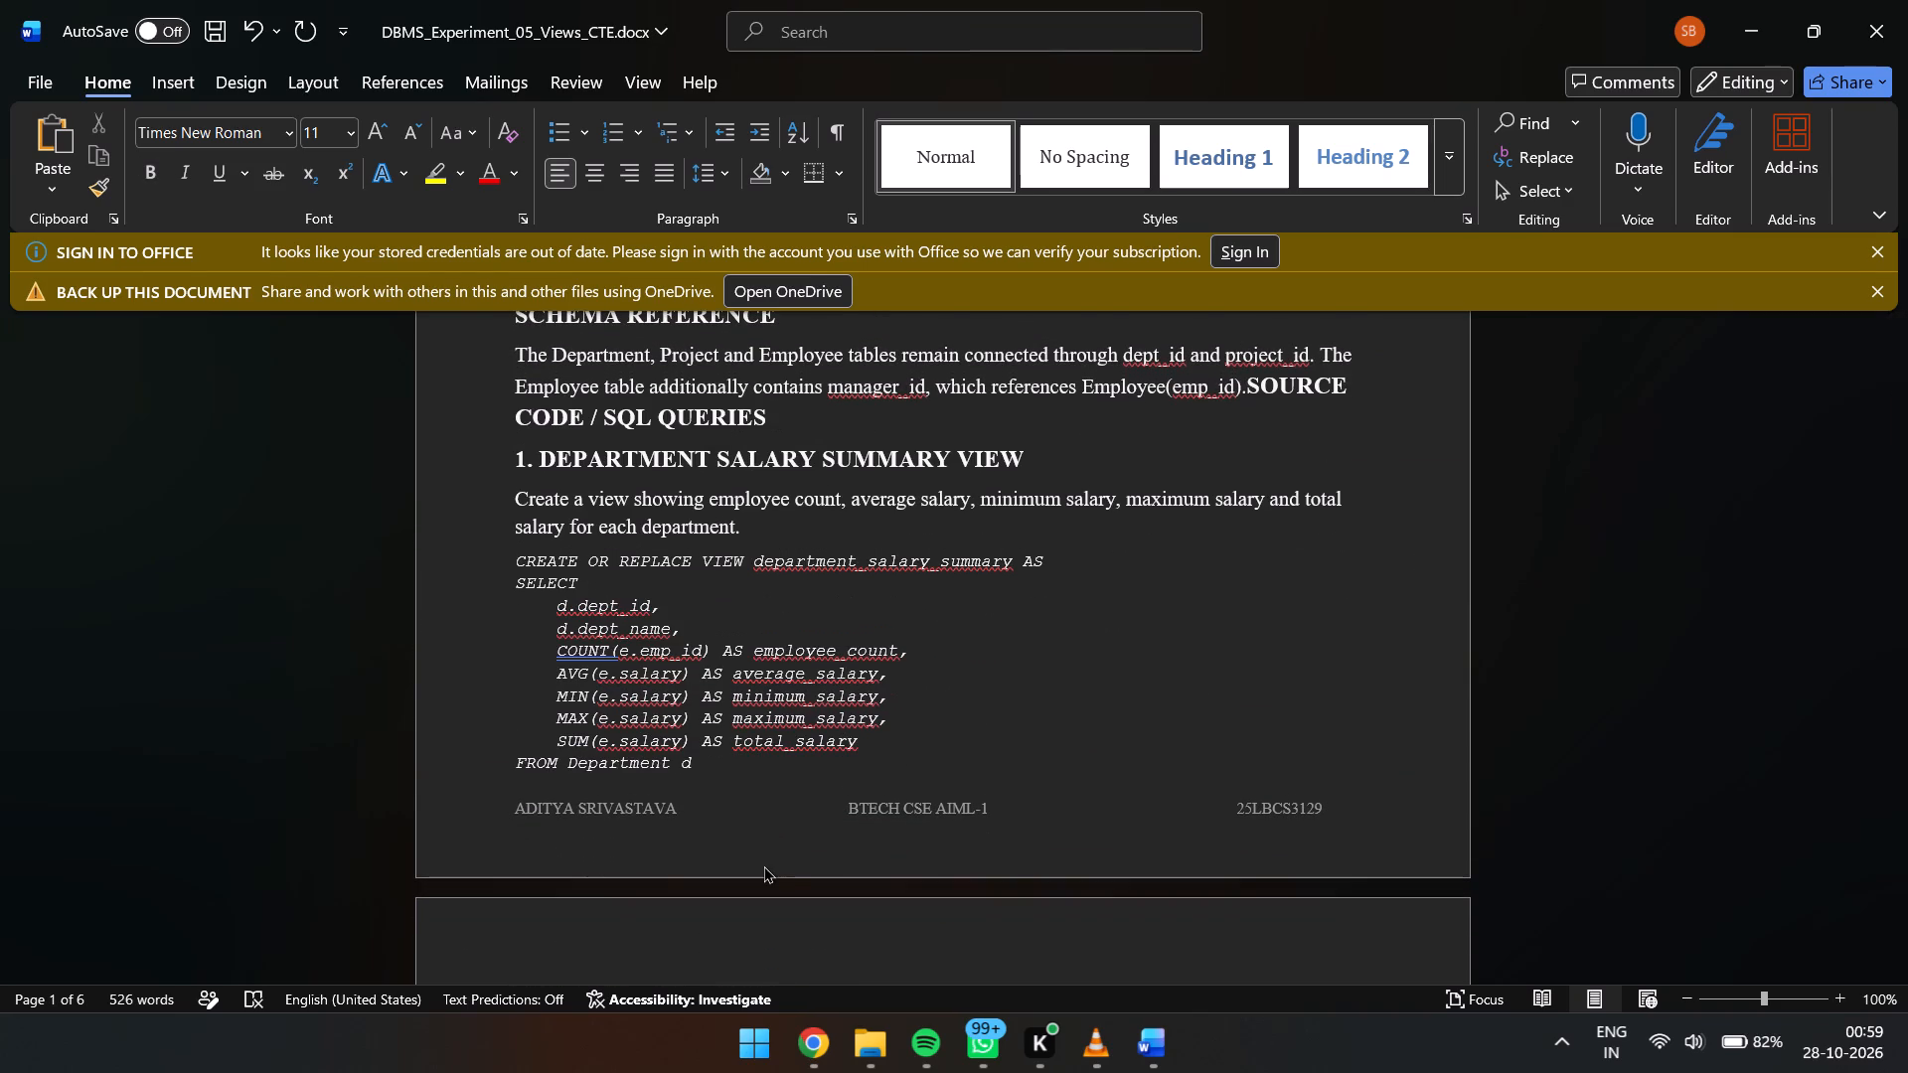
pyautogui.hotkey('ctrl', 'z')
pyautogui.hotkey('ctrl', 'z')
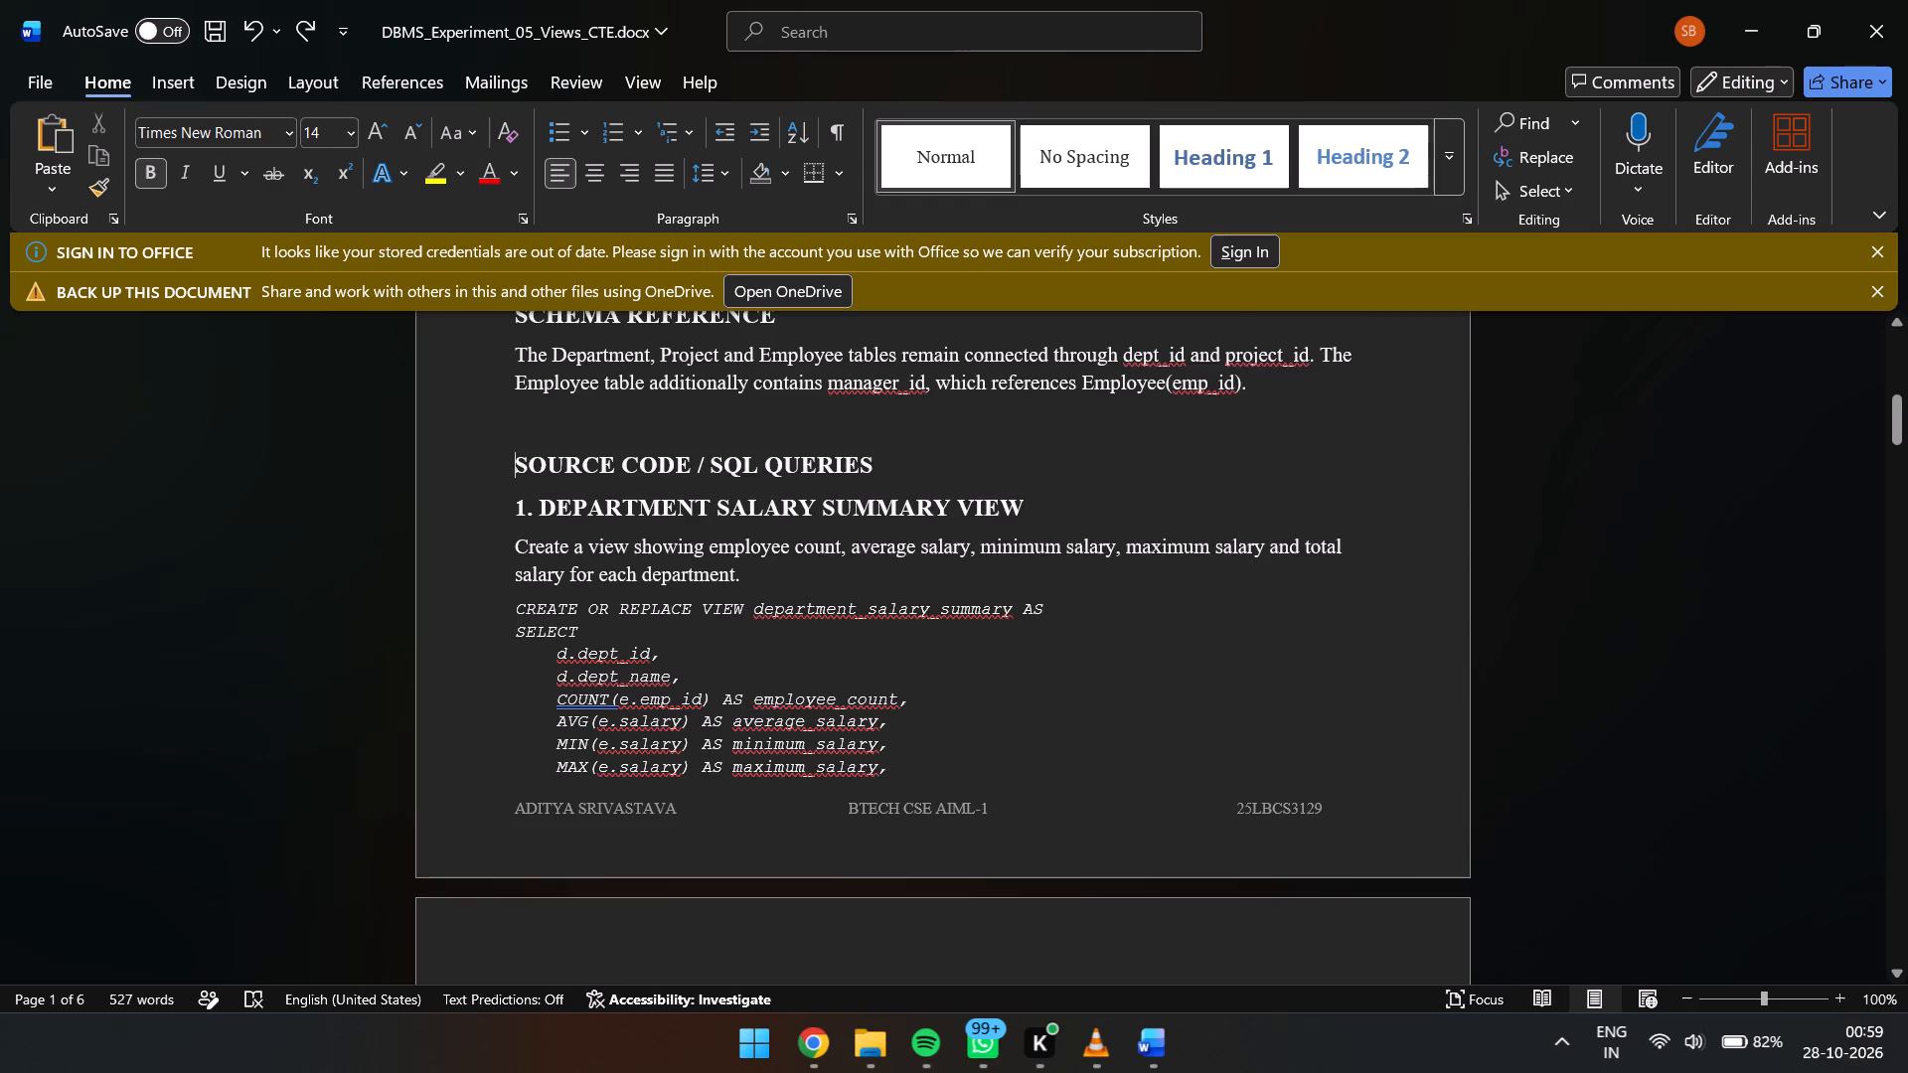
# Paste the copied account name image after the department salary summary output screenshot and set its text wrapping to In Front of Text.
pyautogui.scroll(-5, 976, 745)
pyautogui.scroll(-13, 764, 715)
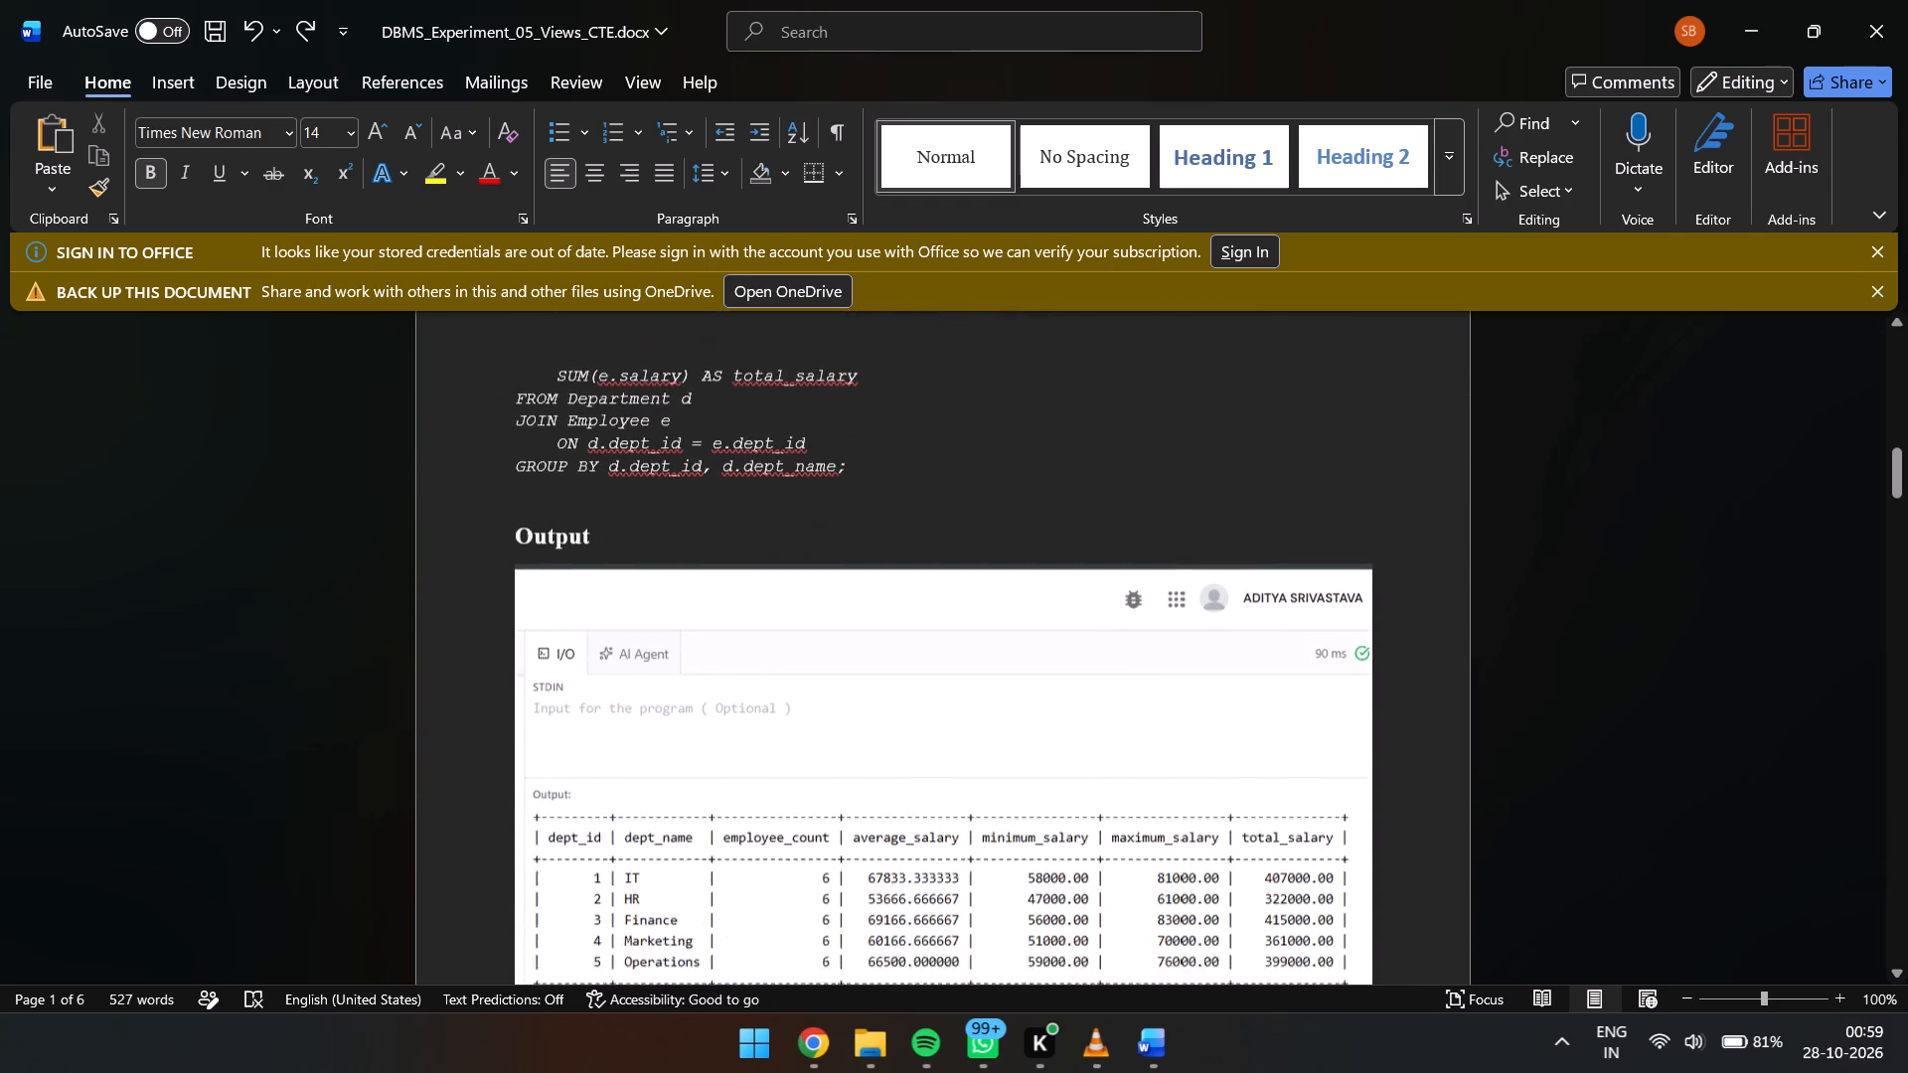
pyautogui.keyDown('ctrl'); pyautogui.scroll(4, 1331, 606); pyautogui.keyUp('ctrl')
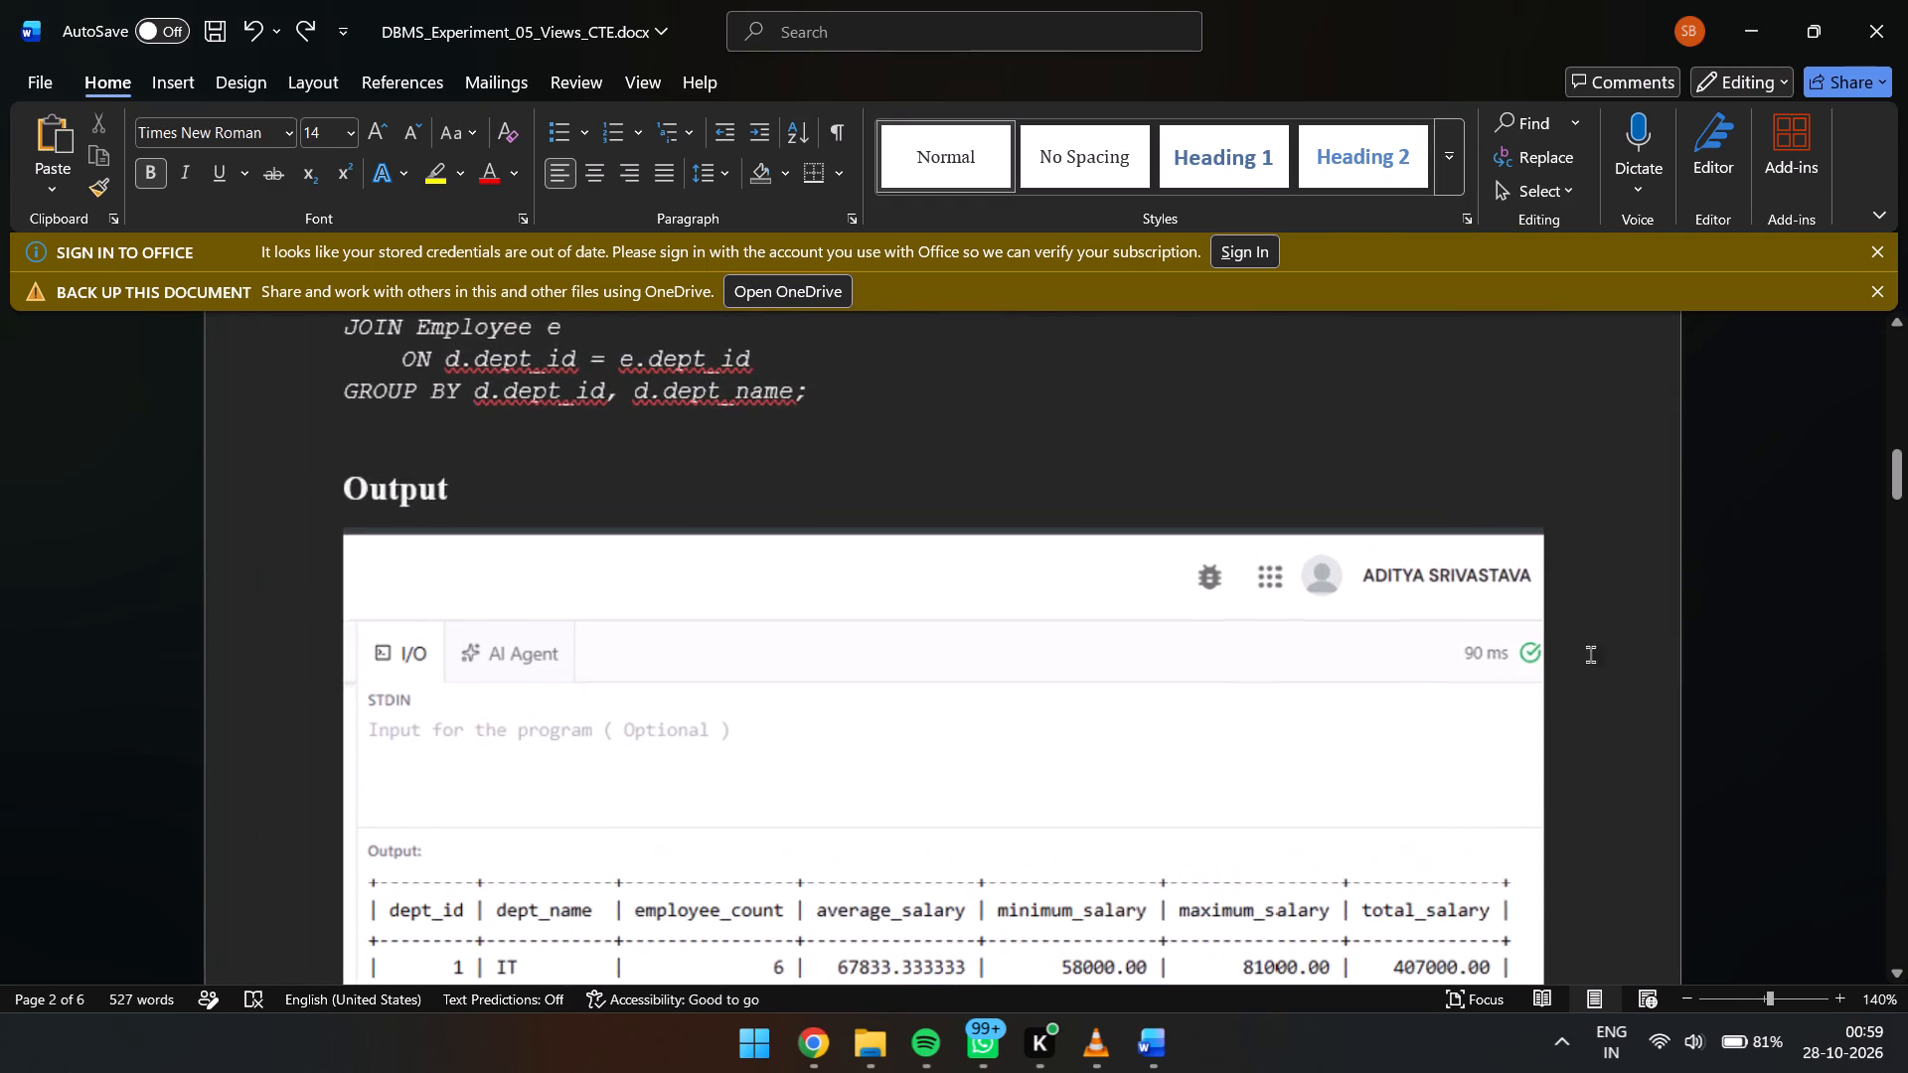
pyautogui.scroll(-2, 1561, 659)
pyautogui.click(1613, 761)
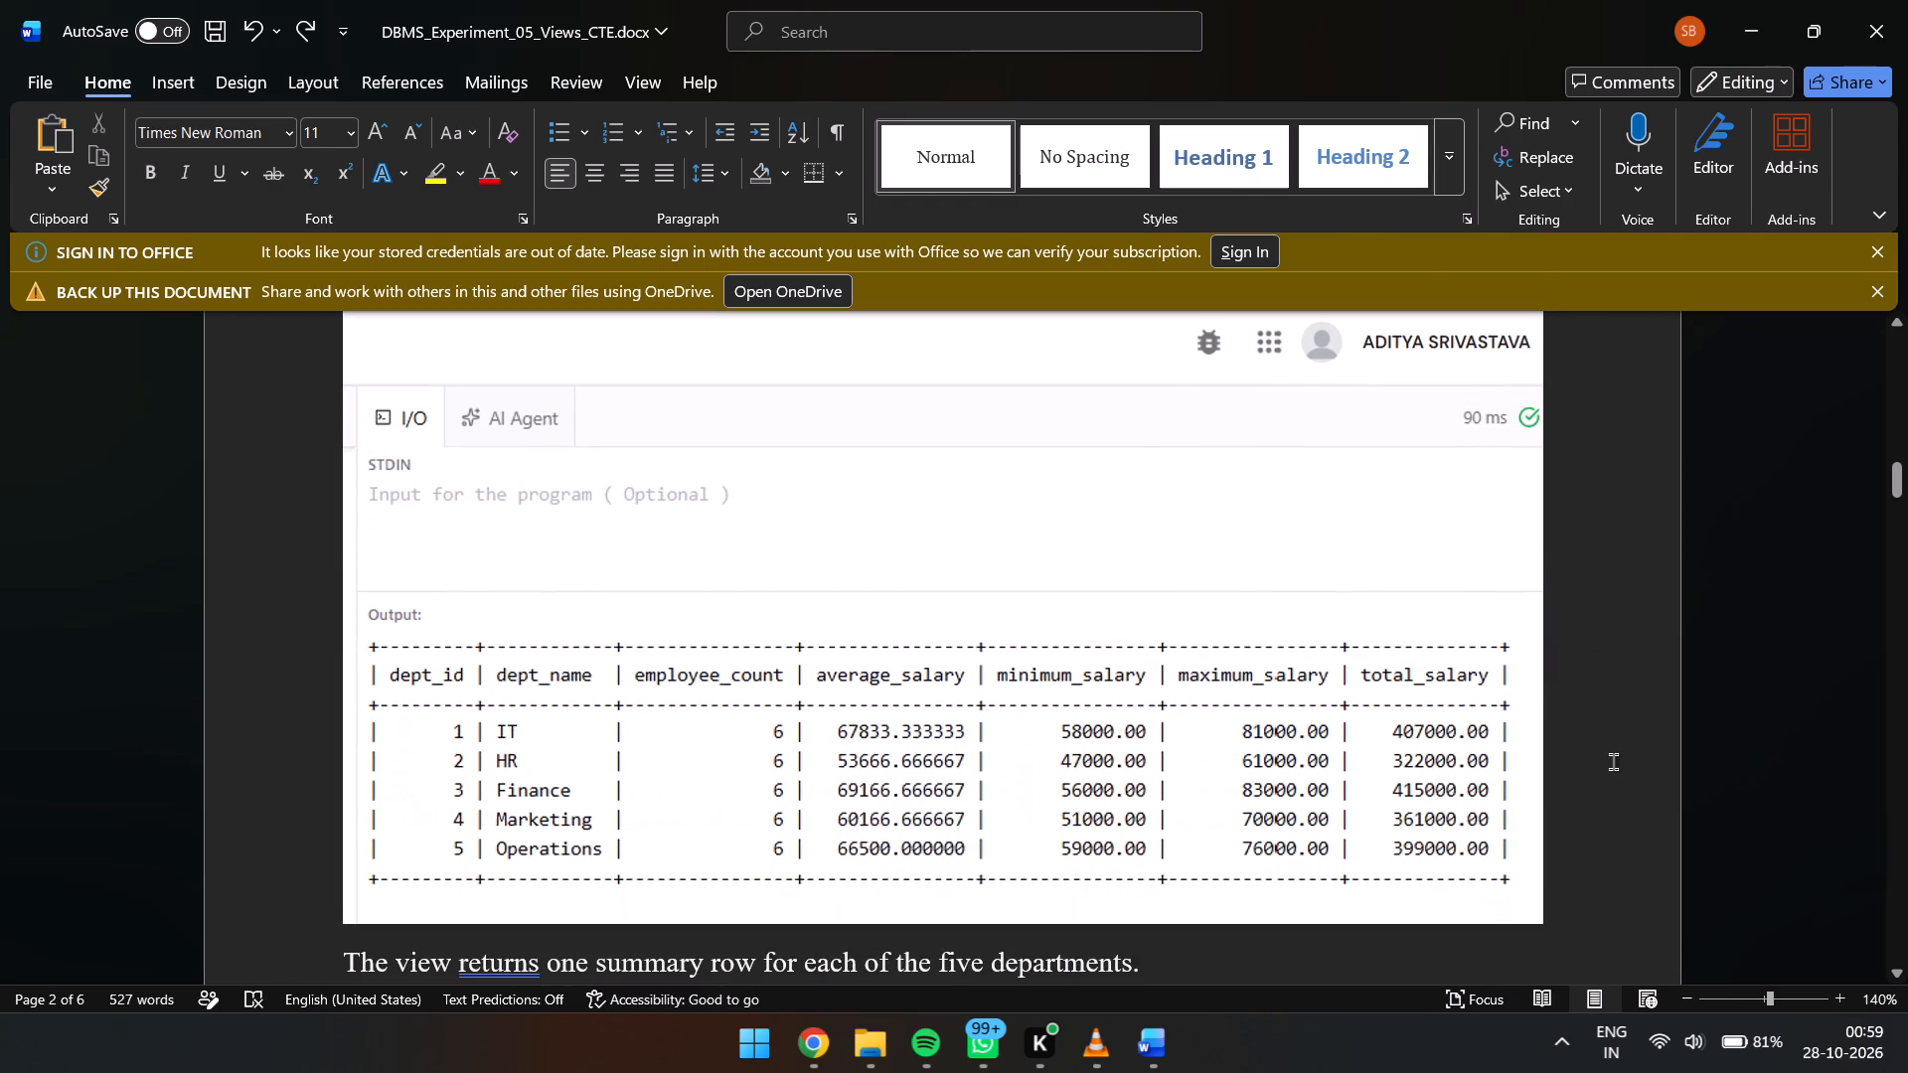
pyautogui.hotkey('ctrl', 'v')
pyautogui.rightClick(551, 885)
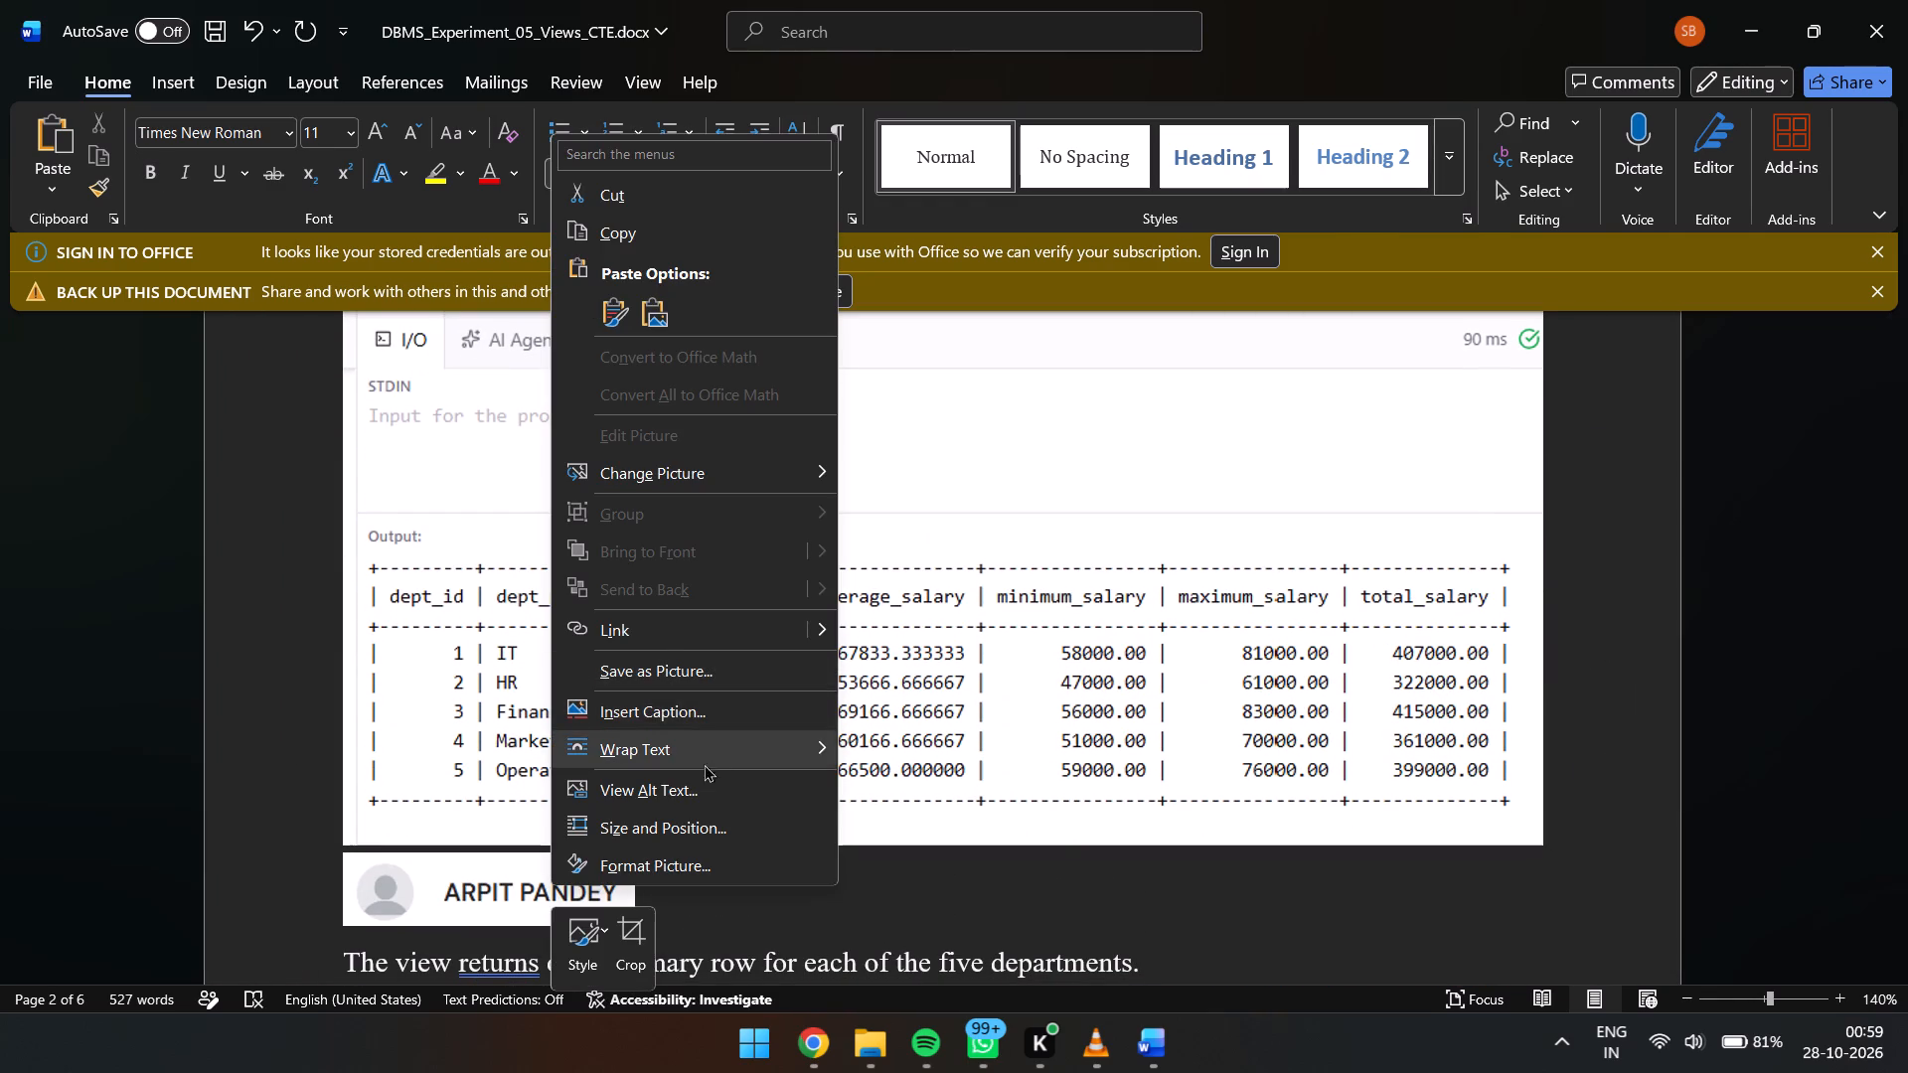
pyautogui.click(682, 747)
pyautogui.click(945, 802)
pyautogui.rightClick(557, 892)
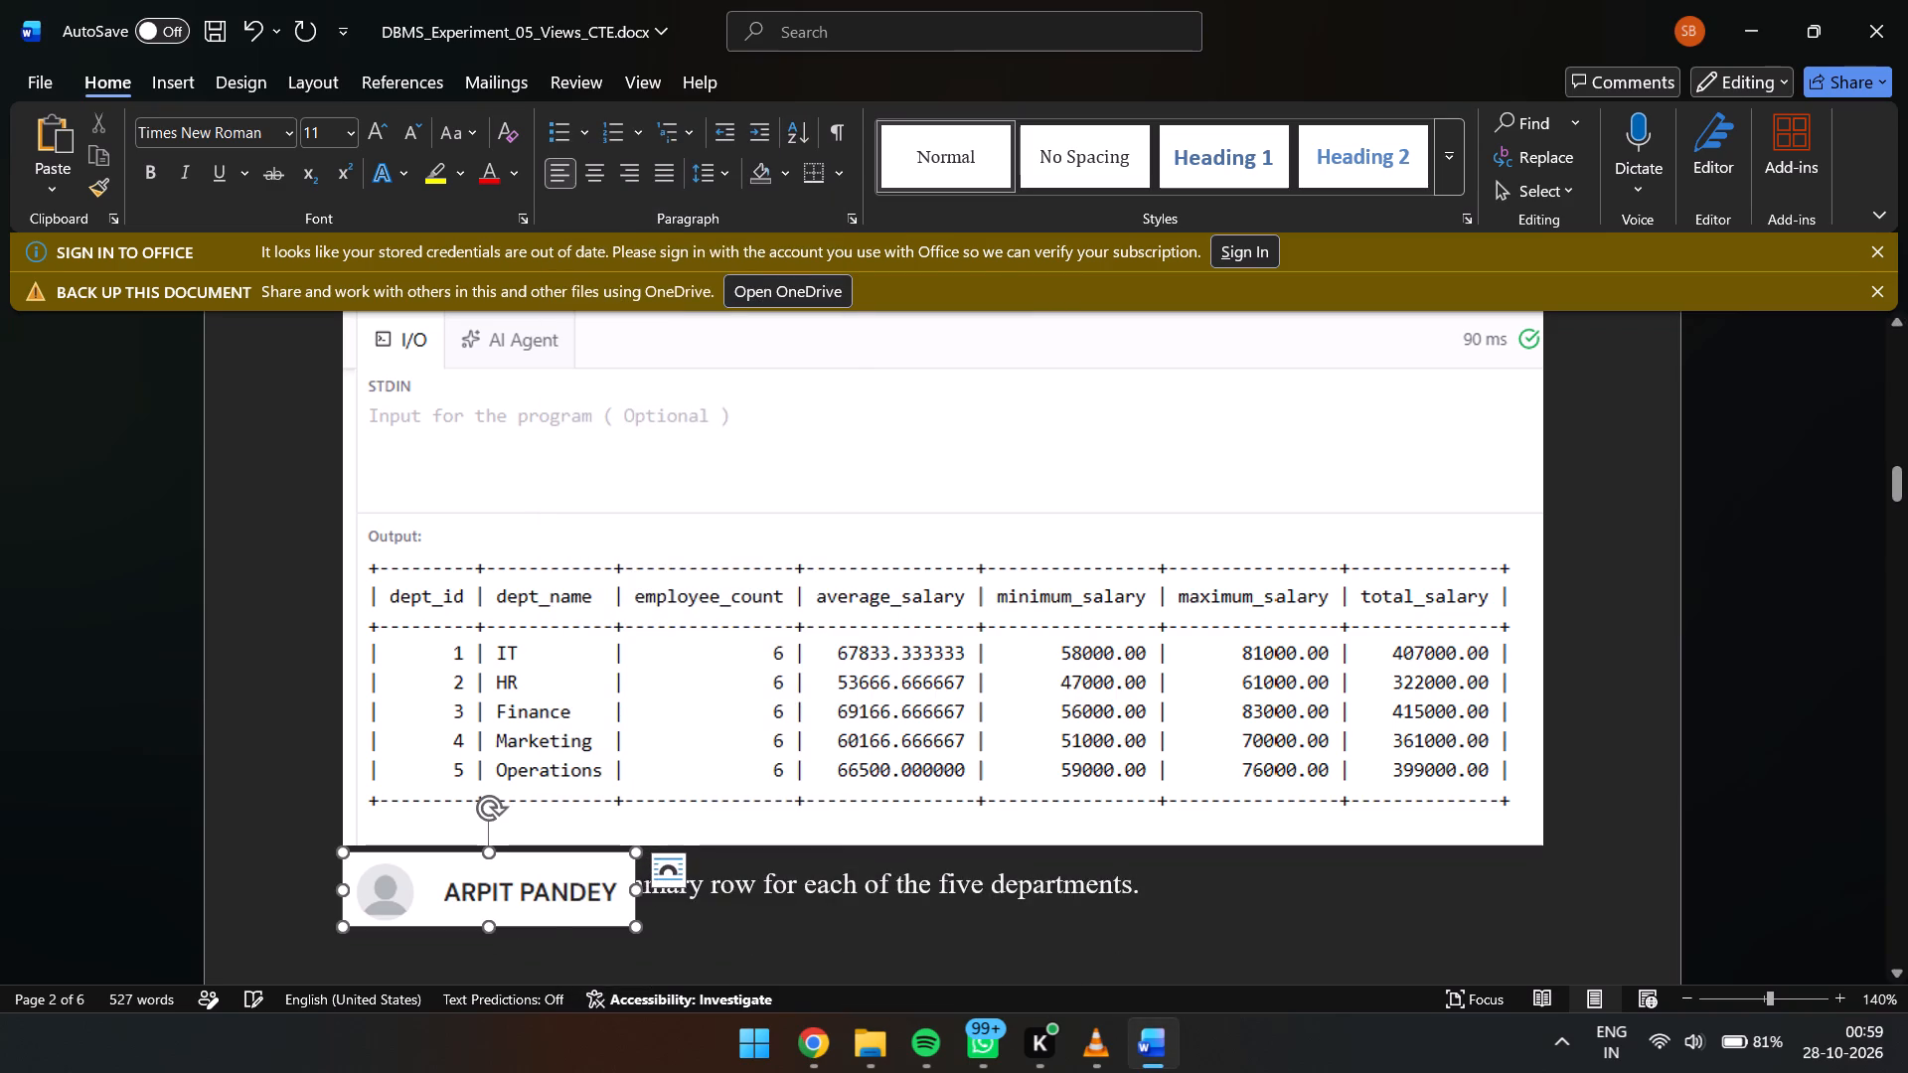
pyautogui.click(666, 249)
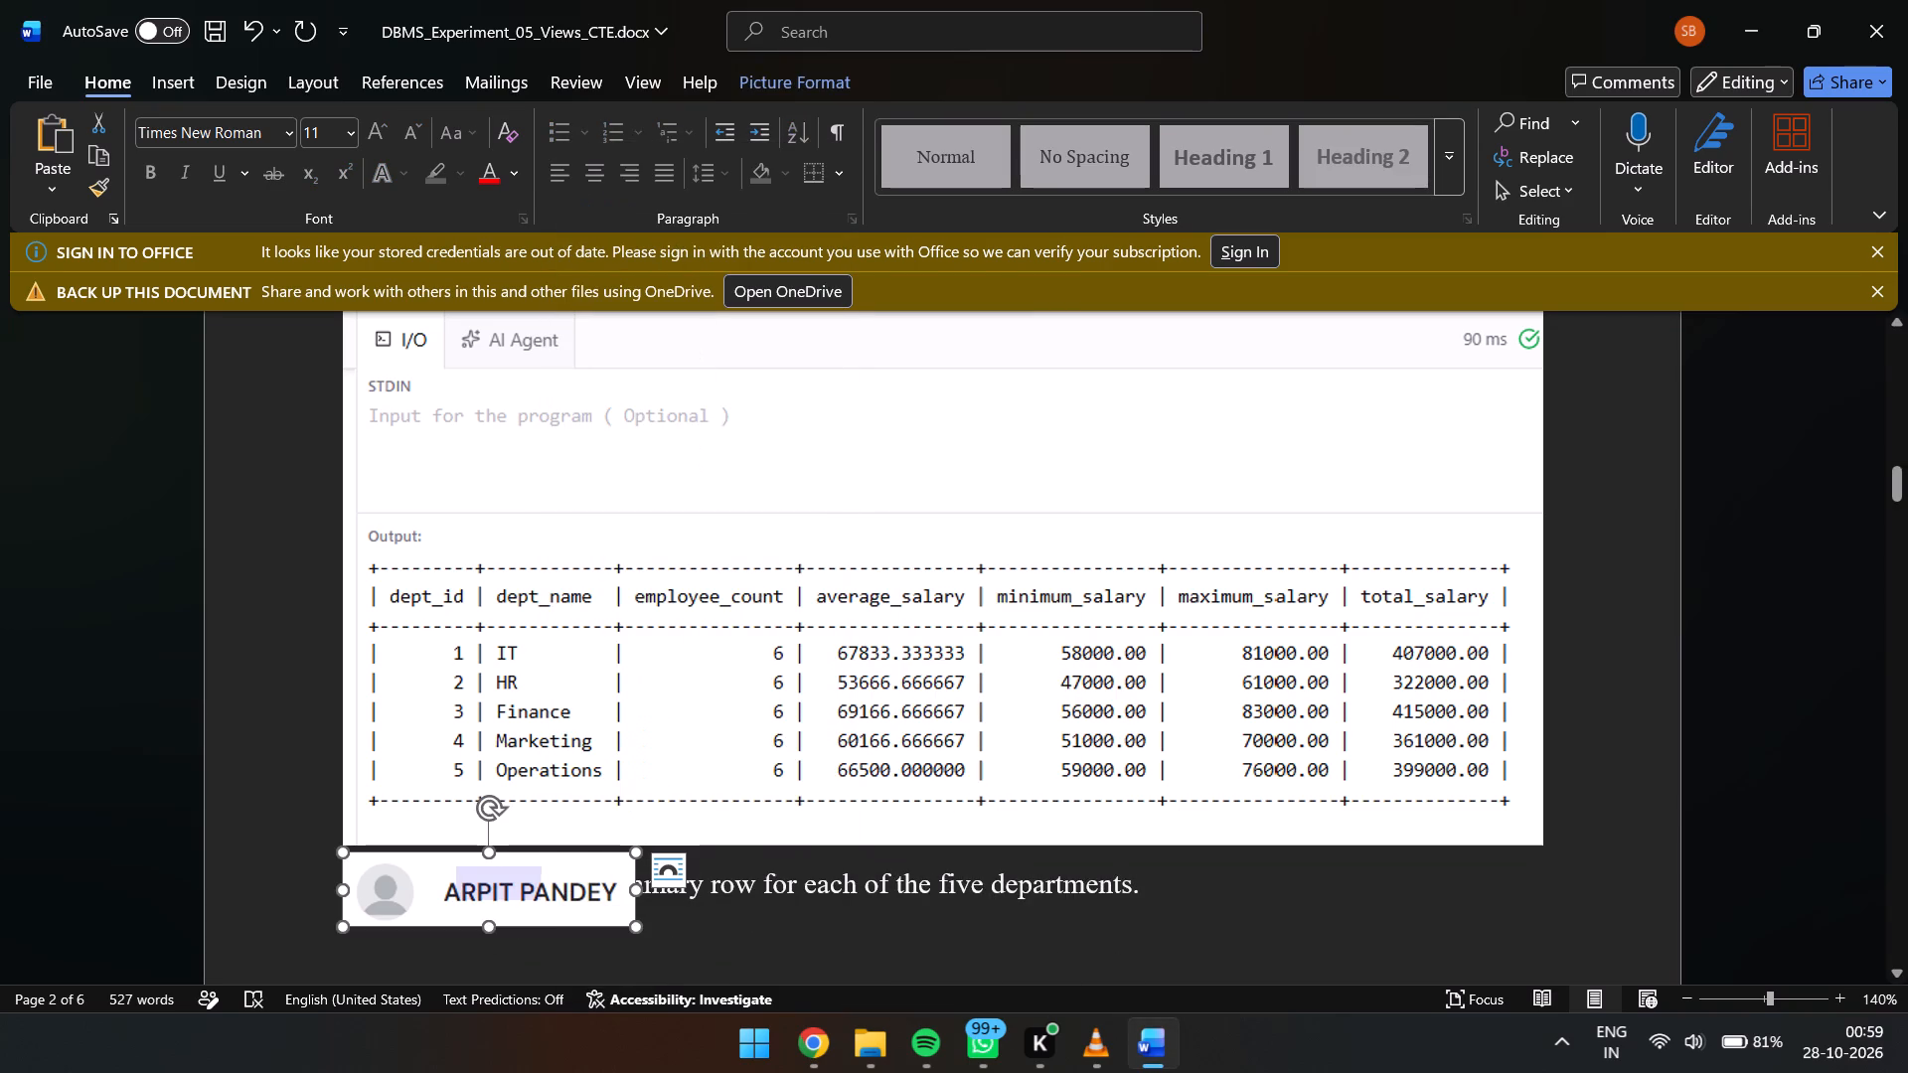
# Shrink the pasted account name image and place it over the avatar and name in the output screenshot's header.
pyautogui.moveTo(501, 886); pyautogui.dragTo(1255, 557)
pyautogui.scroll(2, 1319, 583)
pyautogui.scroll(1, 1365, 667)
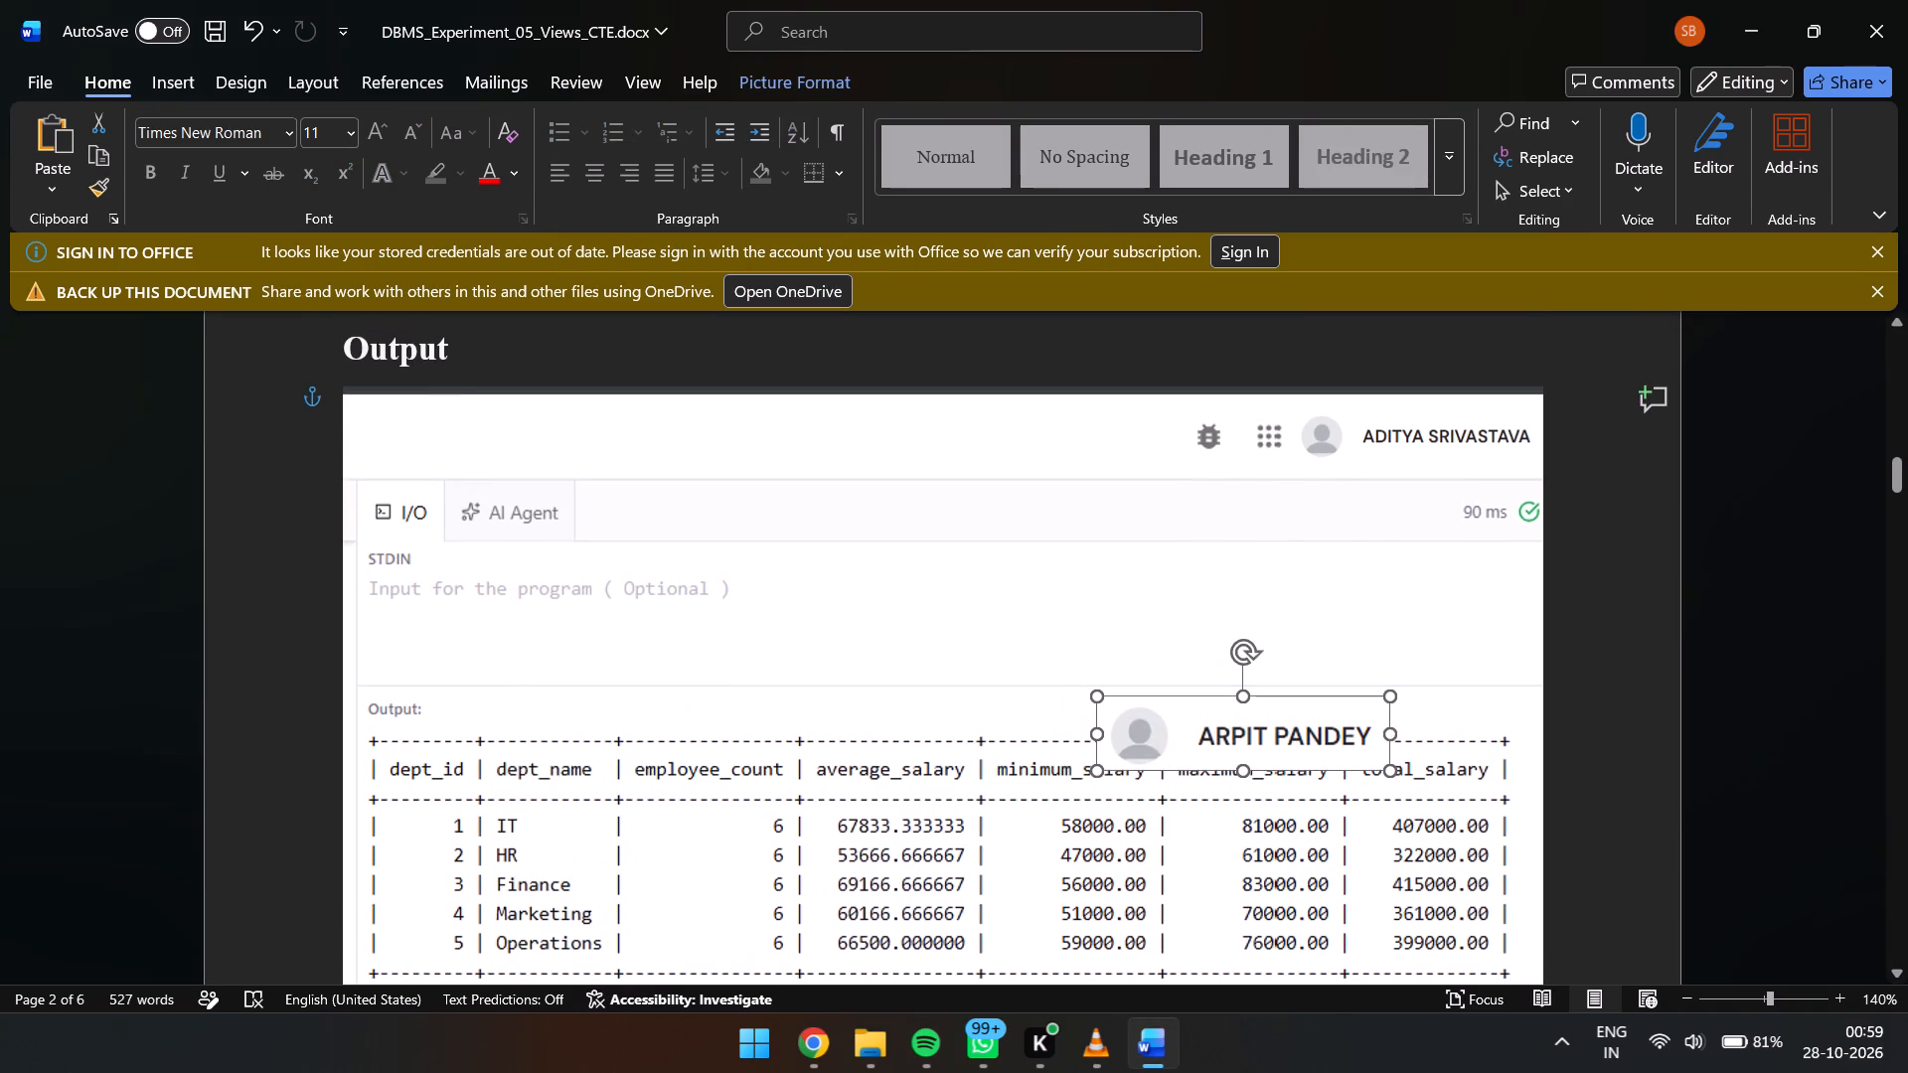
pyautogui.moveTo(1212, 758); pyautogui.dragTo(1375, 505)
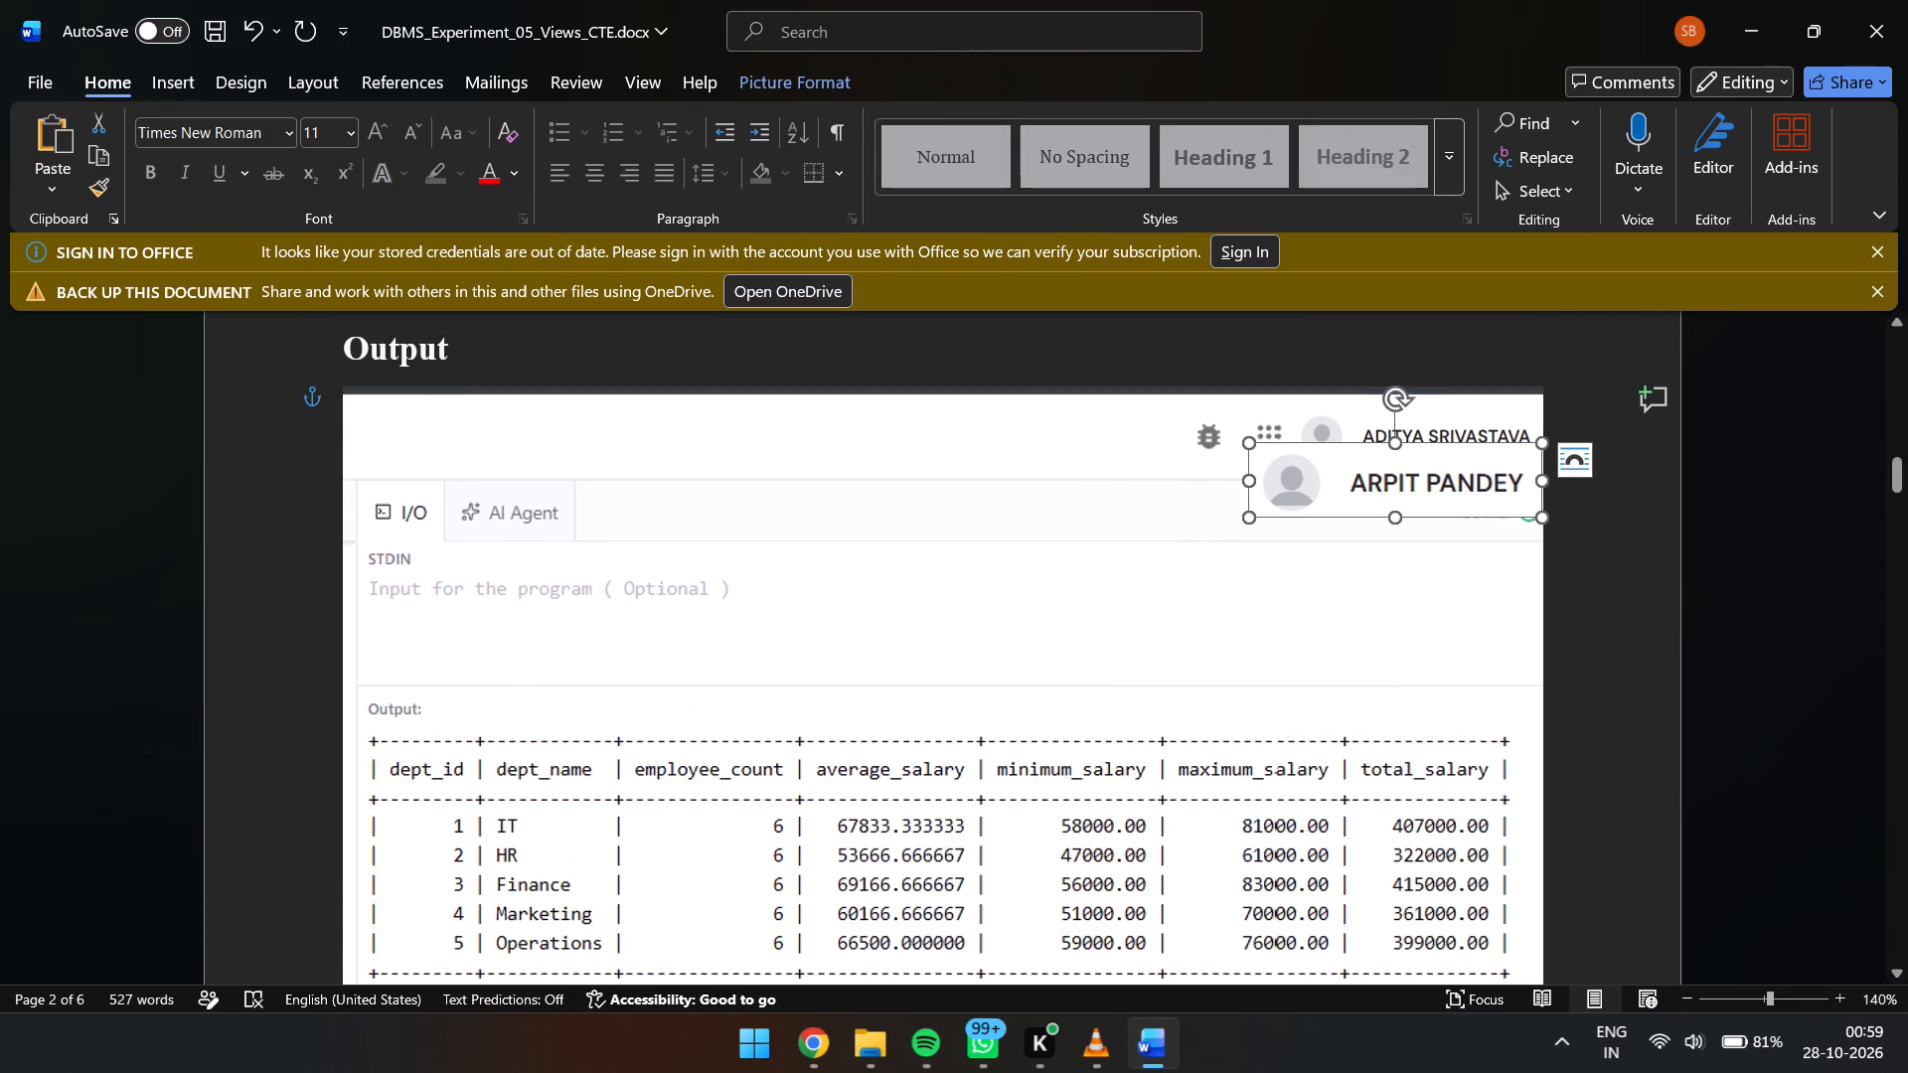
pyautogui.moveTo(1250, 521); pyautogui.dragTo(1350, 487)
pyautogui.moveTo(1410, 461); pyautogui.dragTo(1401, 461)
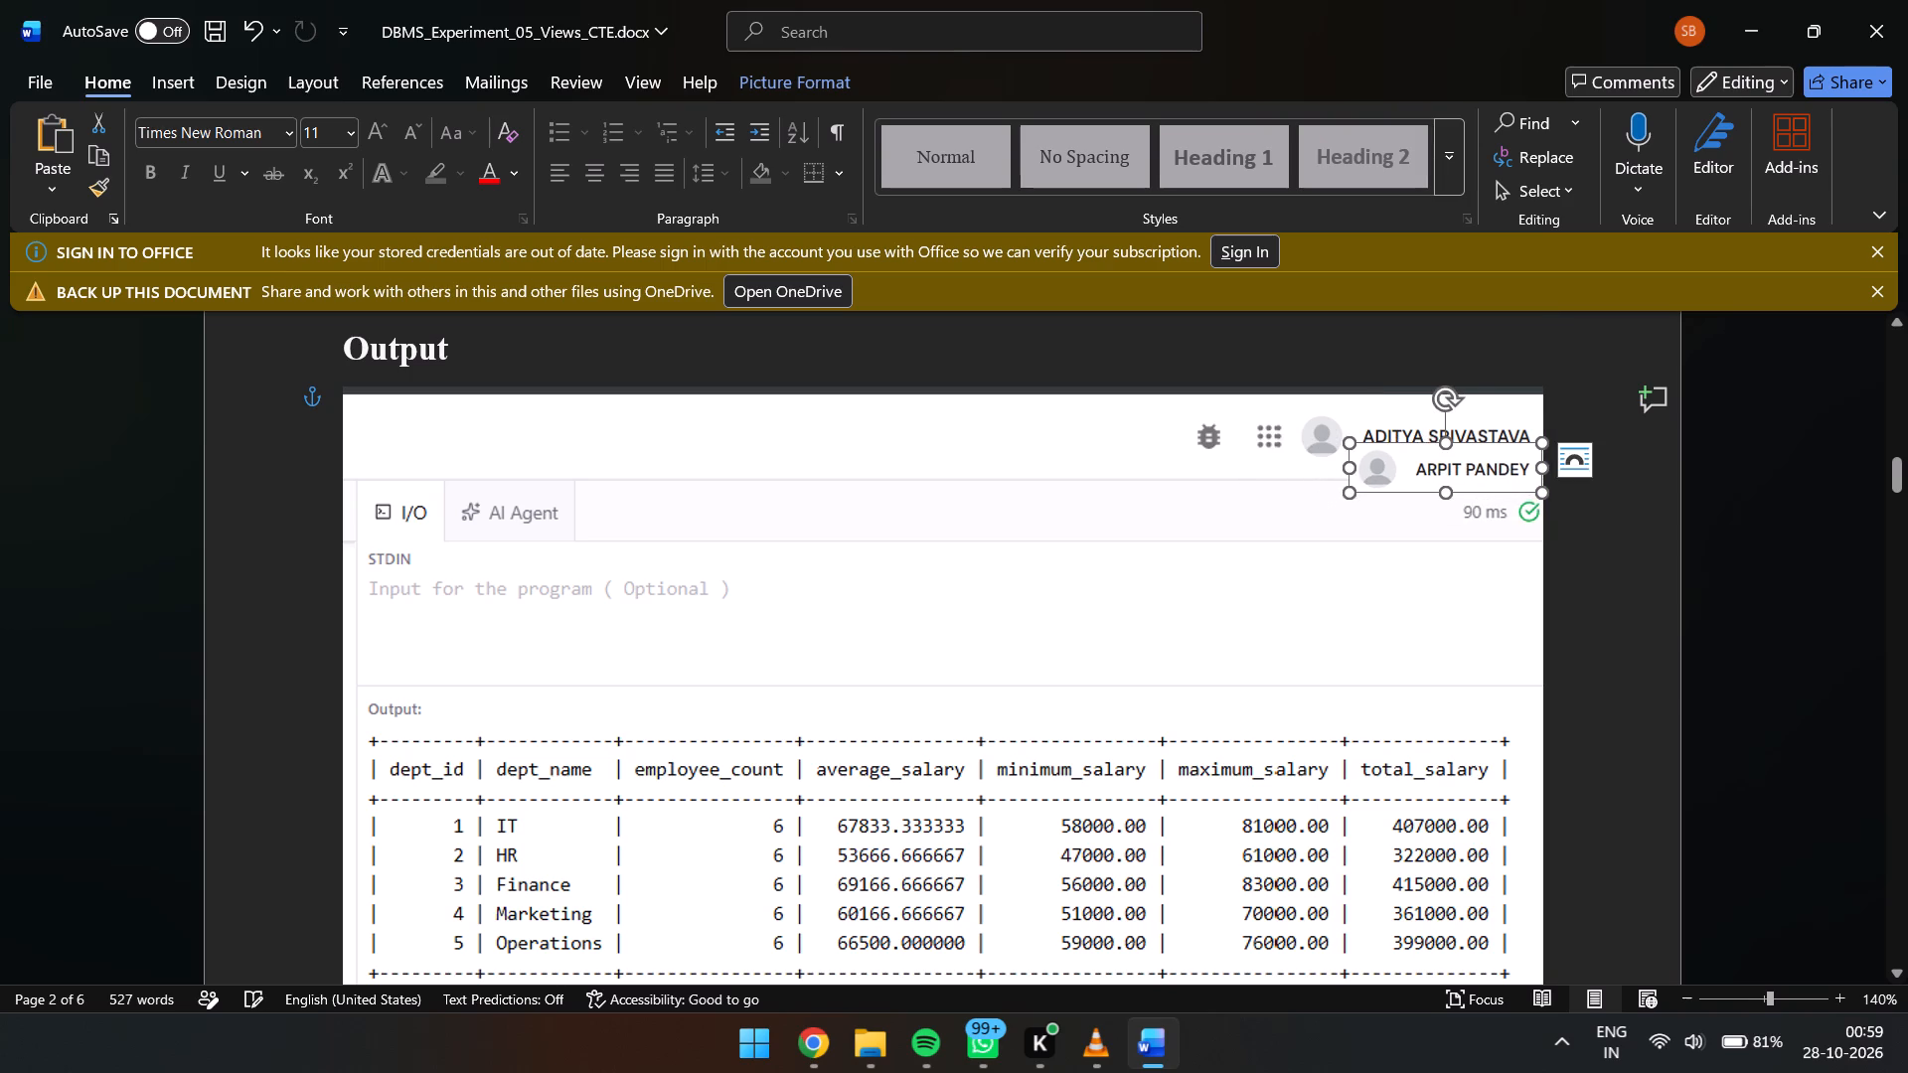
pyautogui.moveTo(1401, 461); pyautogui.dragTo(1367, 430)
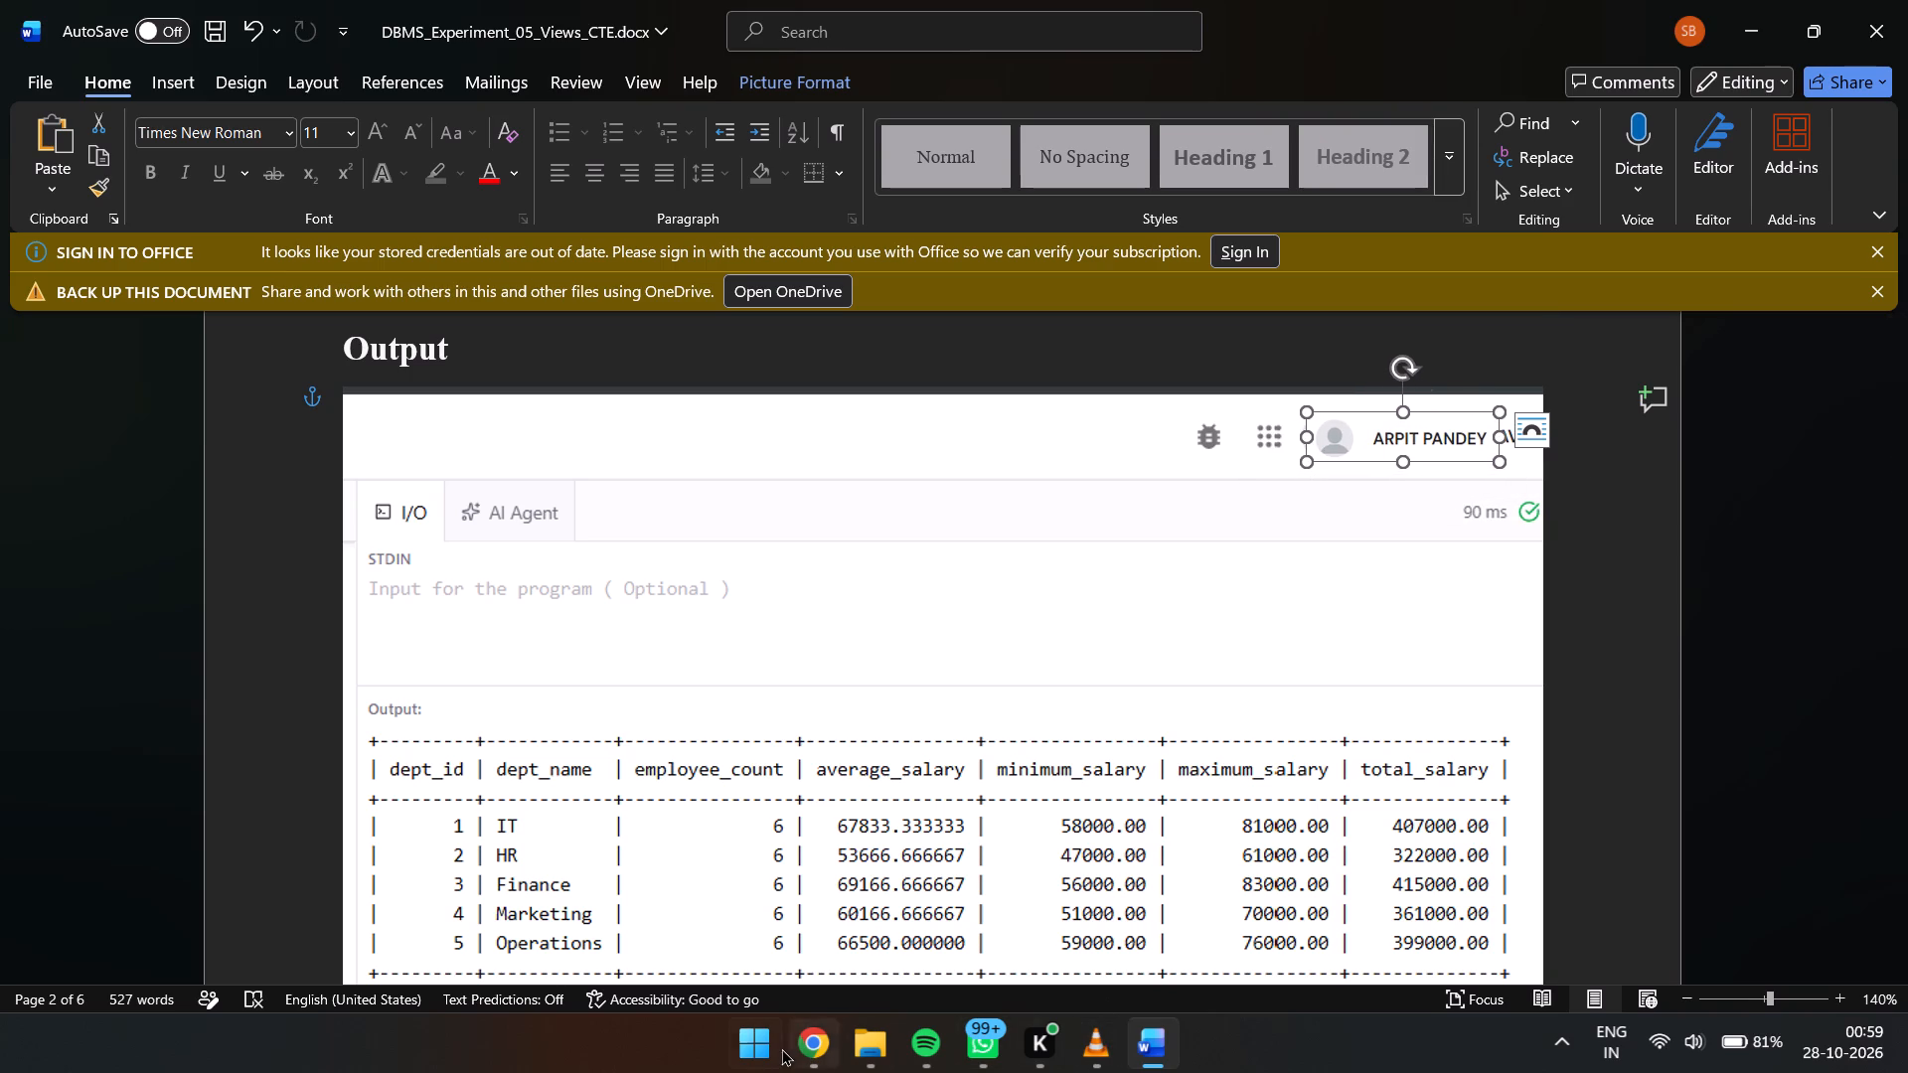
# Switch to Chrome, reduce the ByteXL page zoom to 90%, and capture the header area with the avatar and account name.
pyautogui.click(812, 1046)
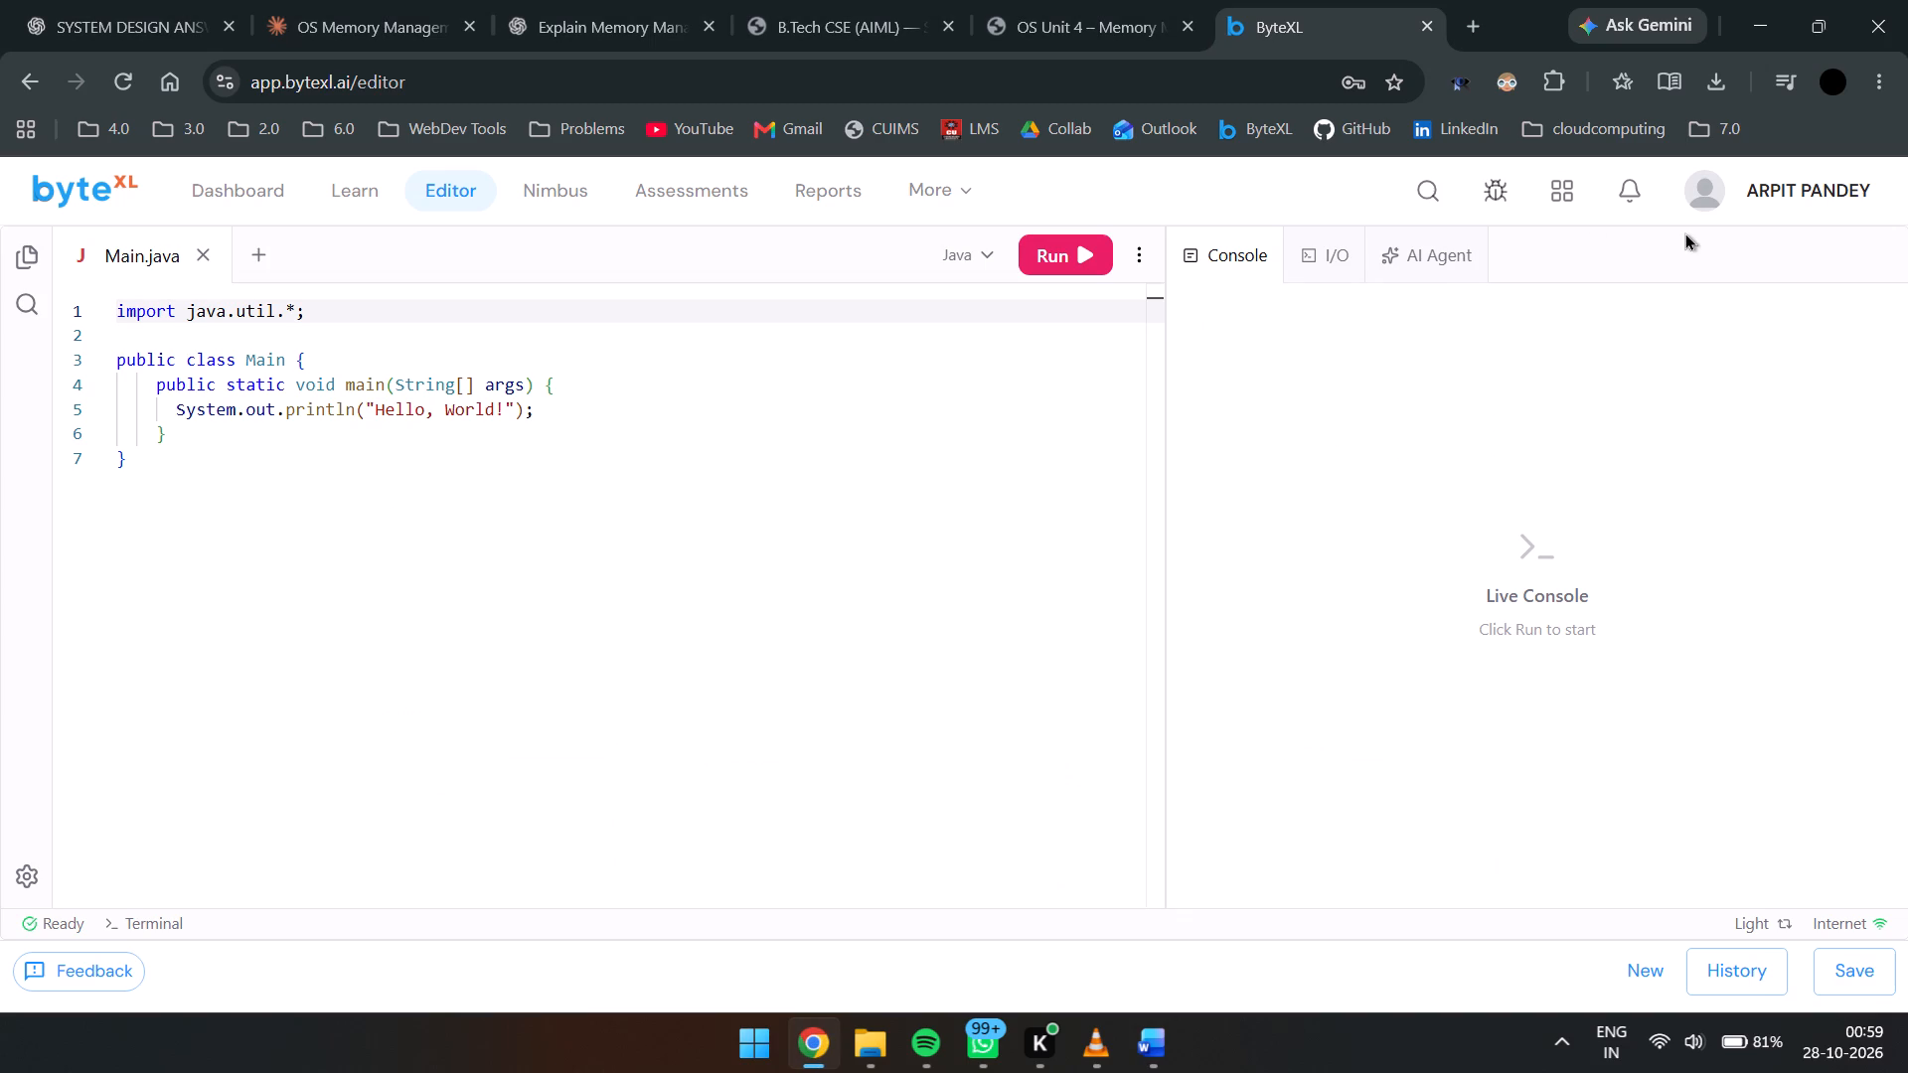
pyautogui.hotkey('ctrl', '-')
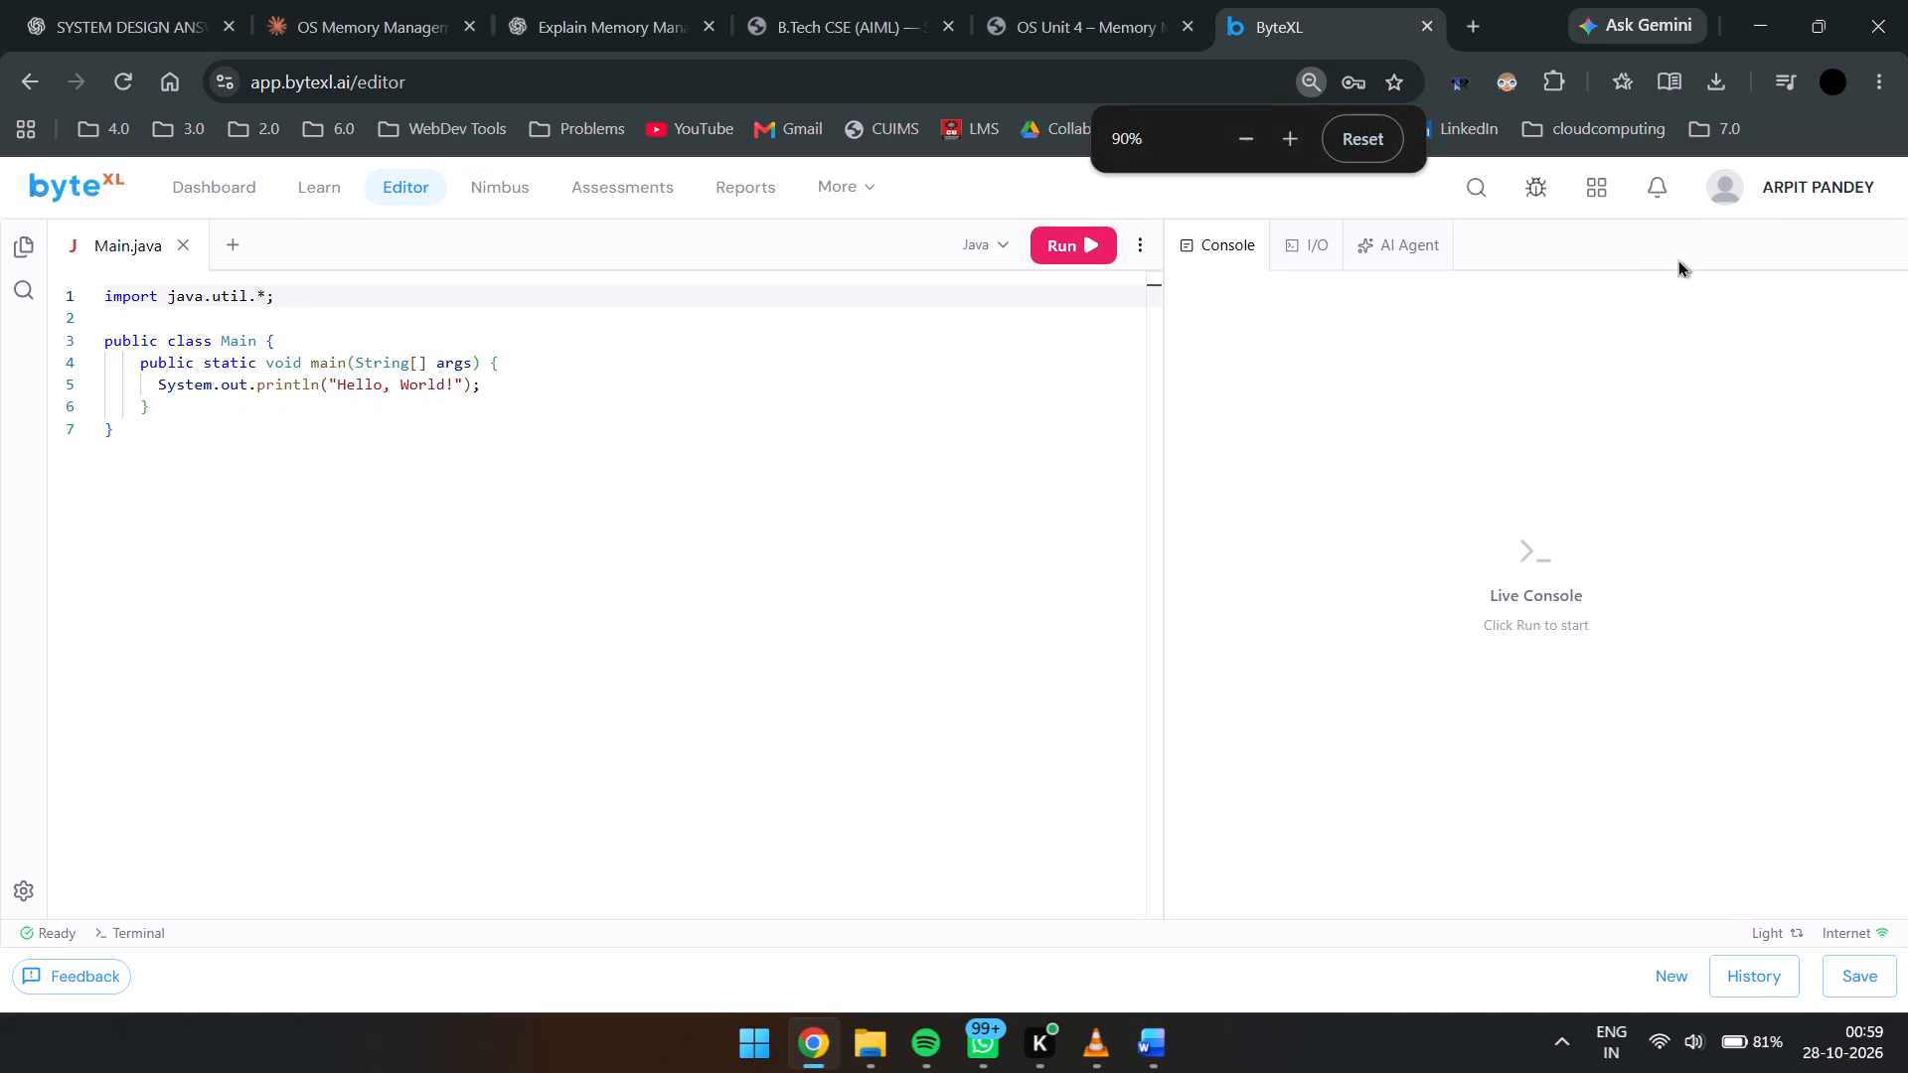
pyautogui.press('Print')
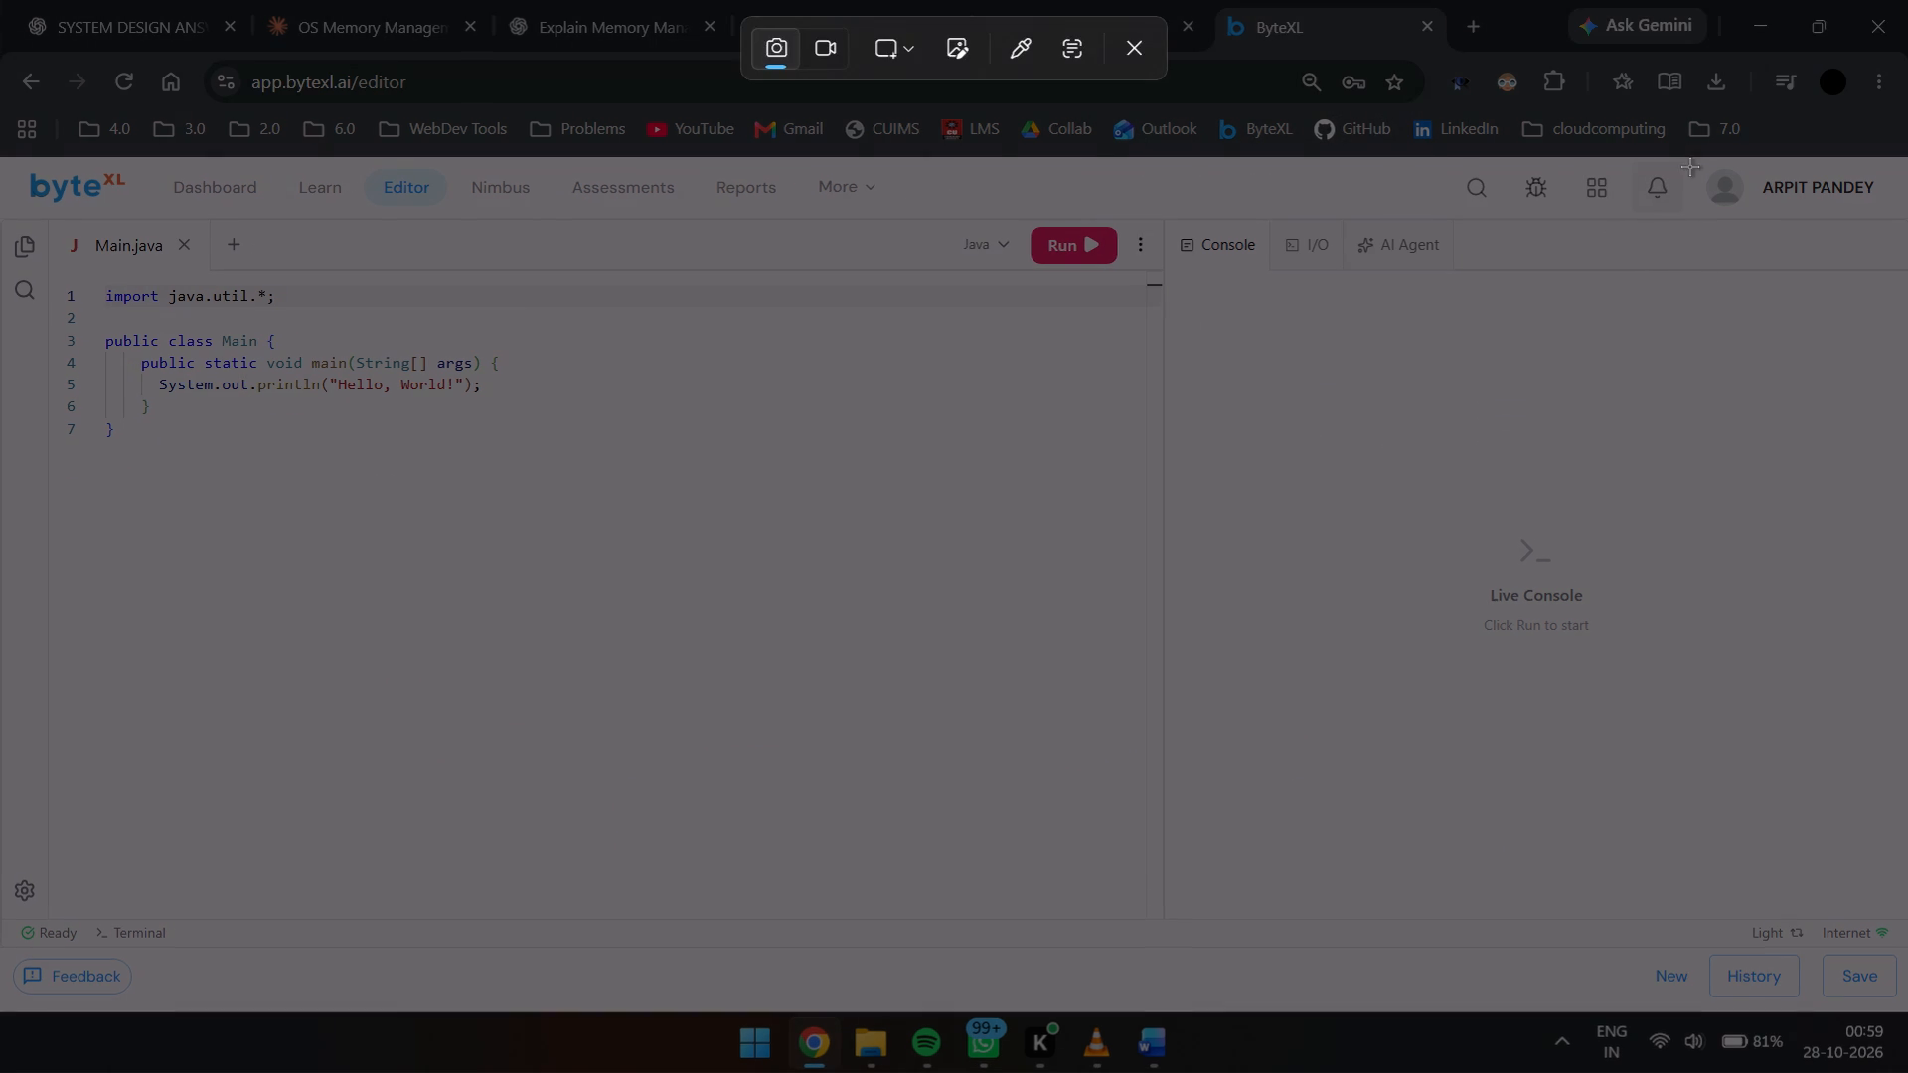
pyautogui.moveTo(1693, 166); pyautogui.dragTo(1891, 184)
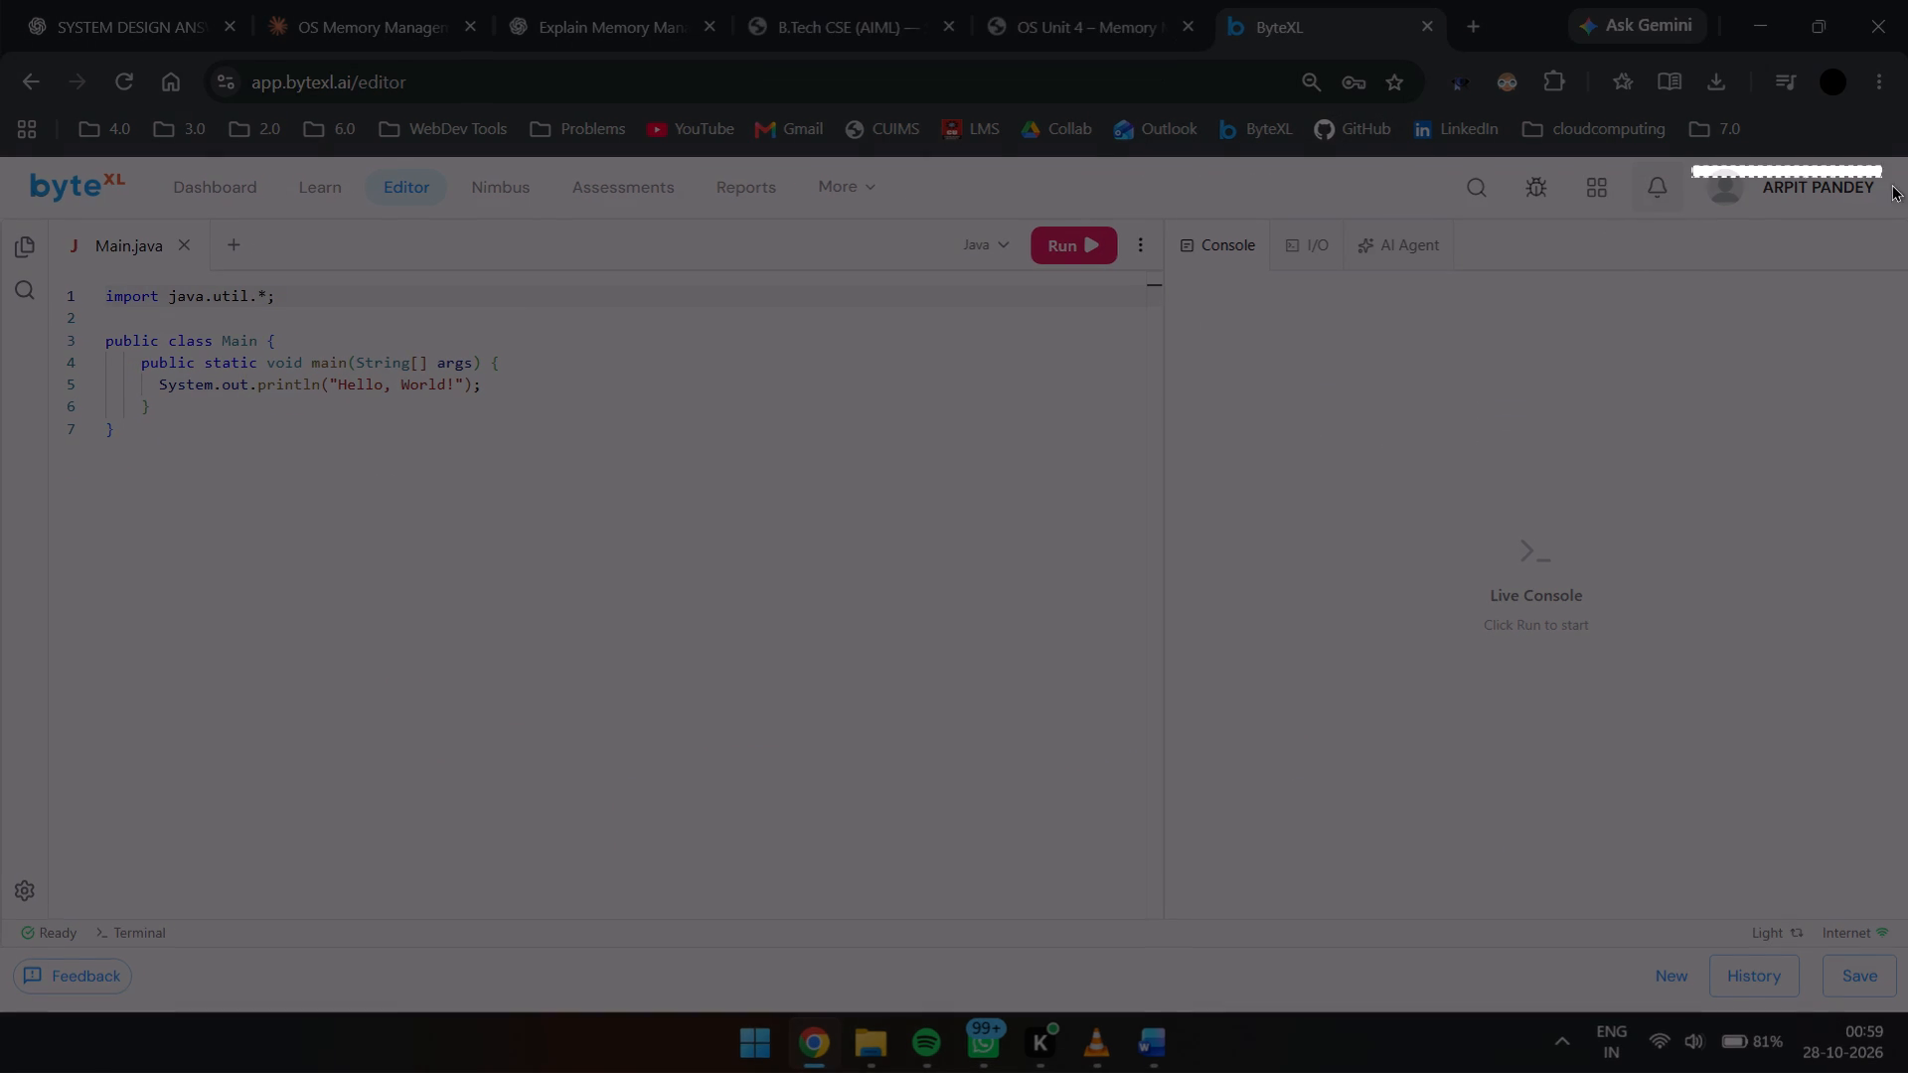
pyautogui.moveTo(1891, 184); pyautogui.dragTo(1904, 207)
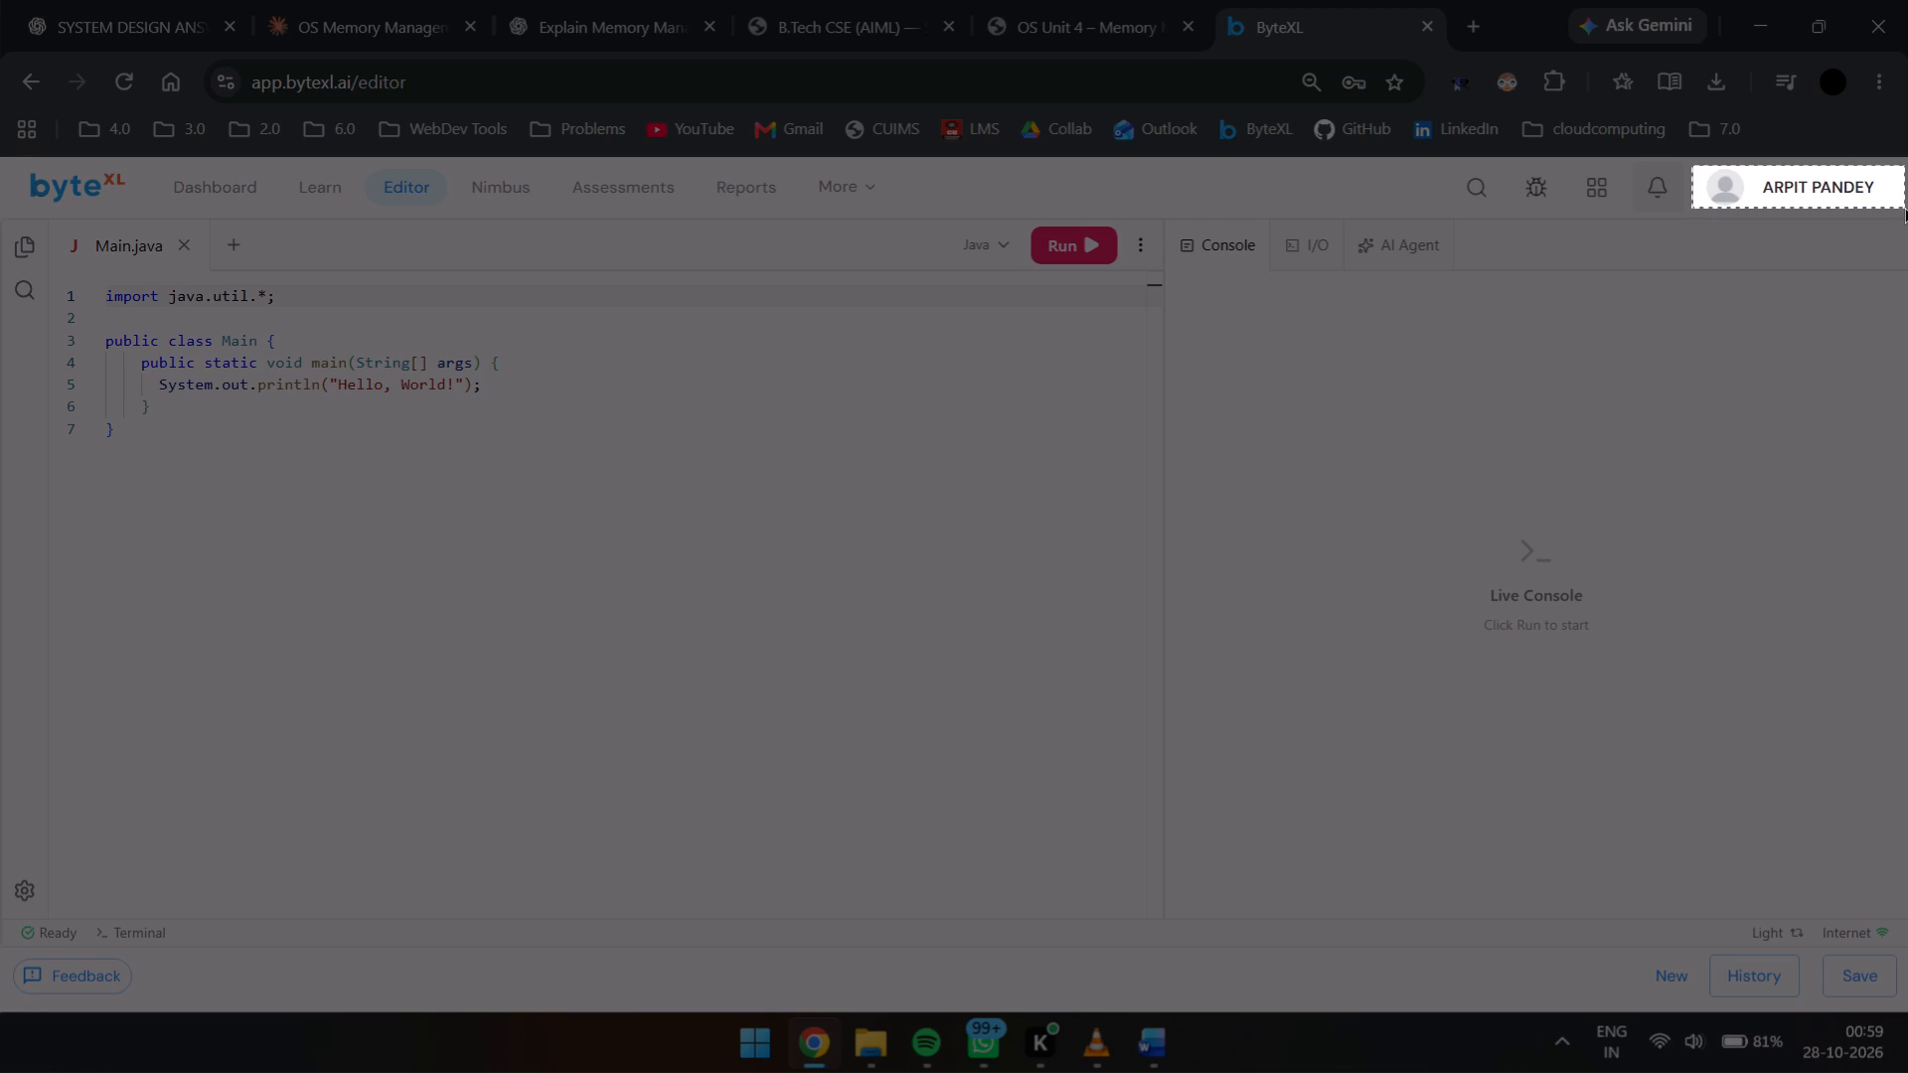
pyautogui.moveTo(1904, 207); pyautogui.dragTo(1903, 213)
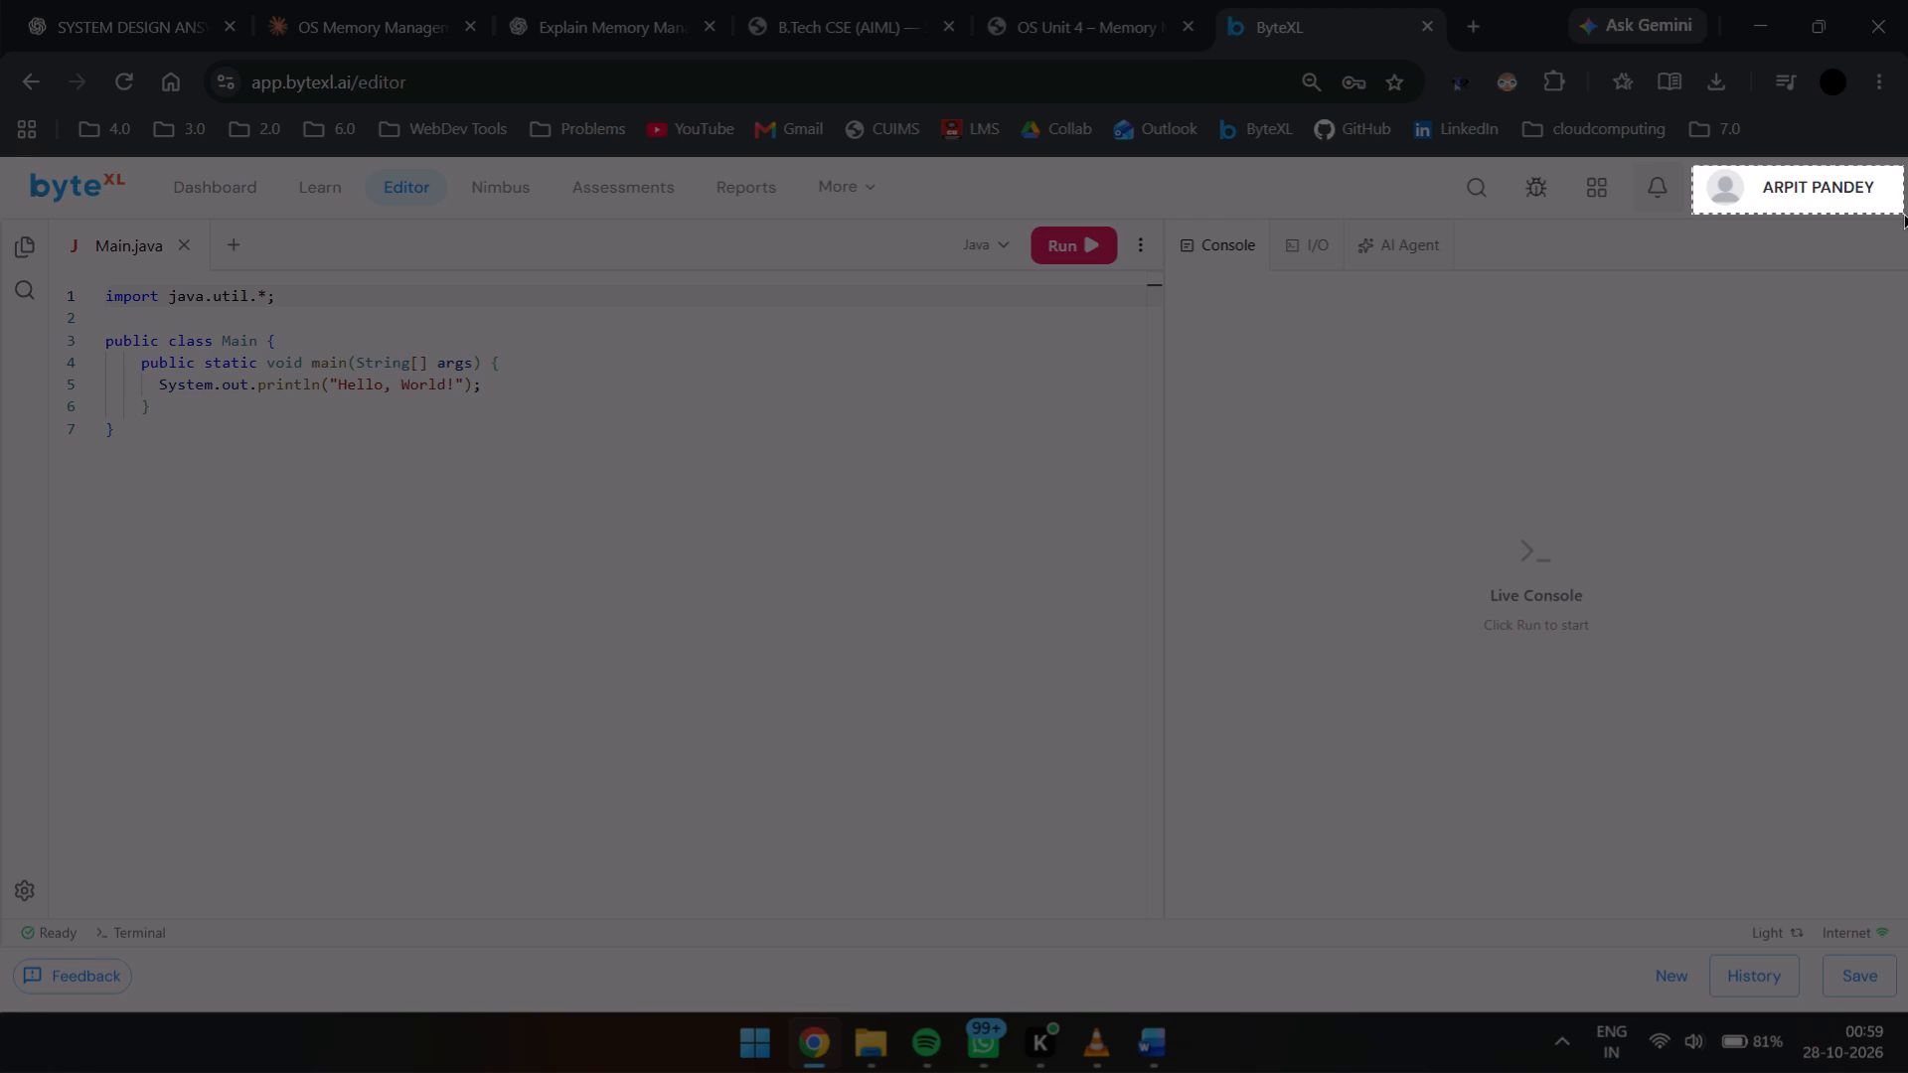
pyautogui.moveTo(1903, 213); pyautogui.dragTo(1904, 213)
pyautogui.moveTo(1904, 213); pyautogui.dragTo(1905, 213)
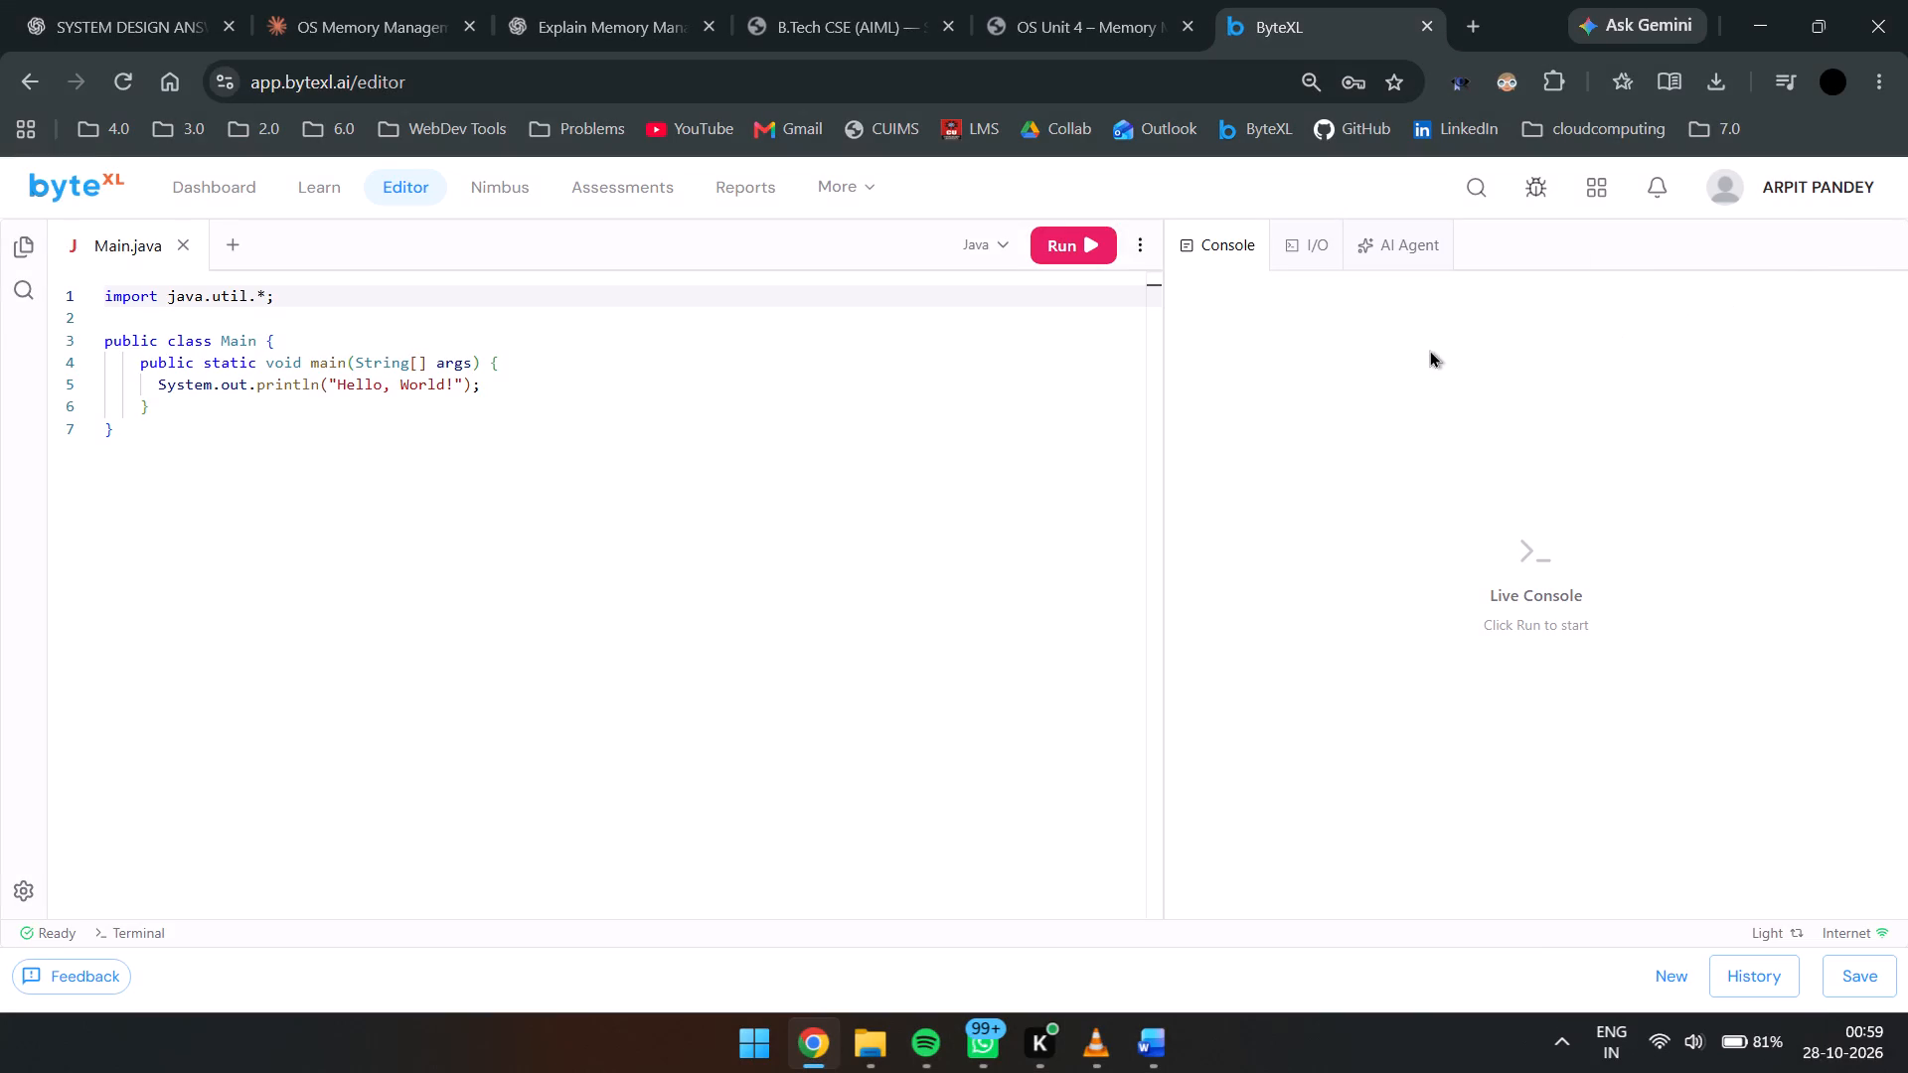
# Switch to Word and delete the existing account name overlay from the department salary summary screenshot's header.
pyautogui.hotkey('alt', 'Tab')
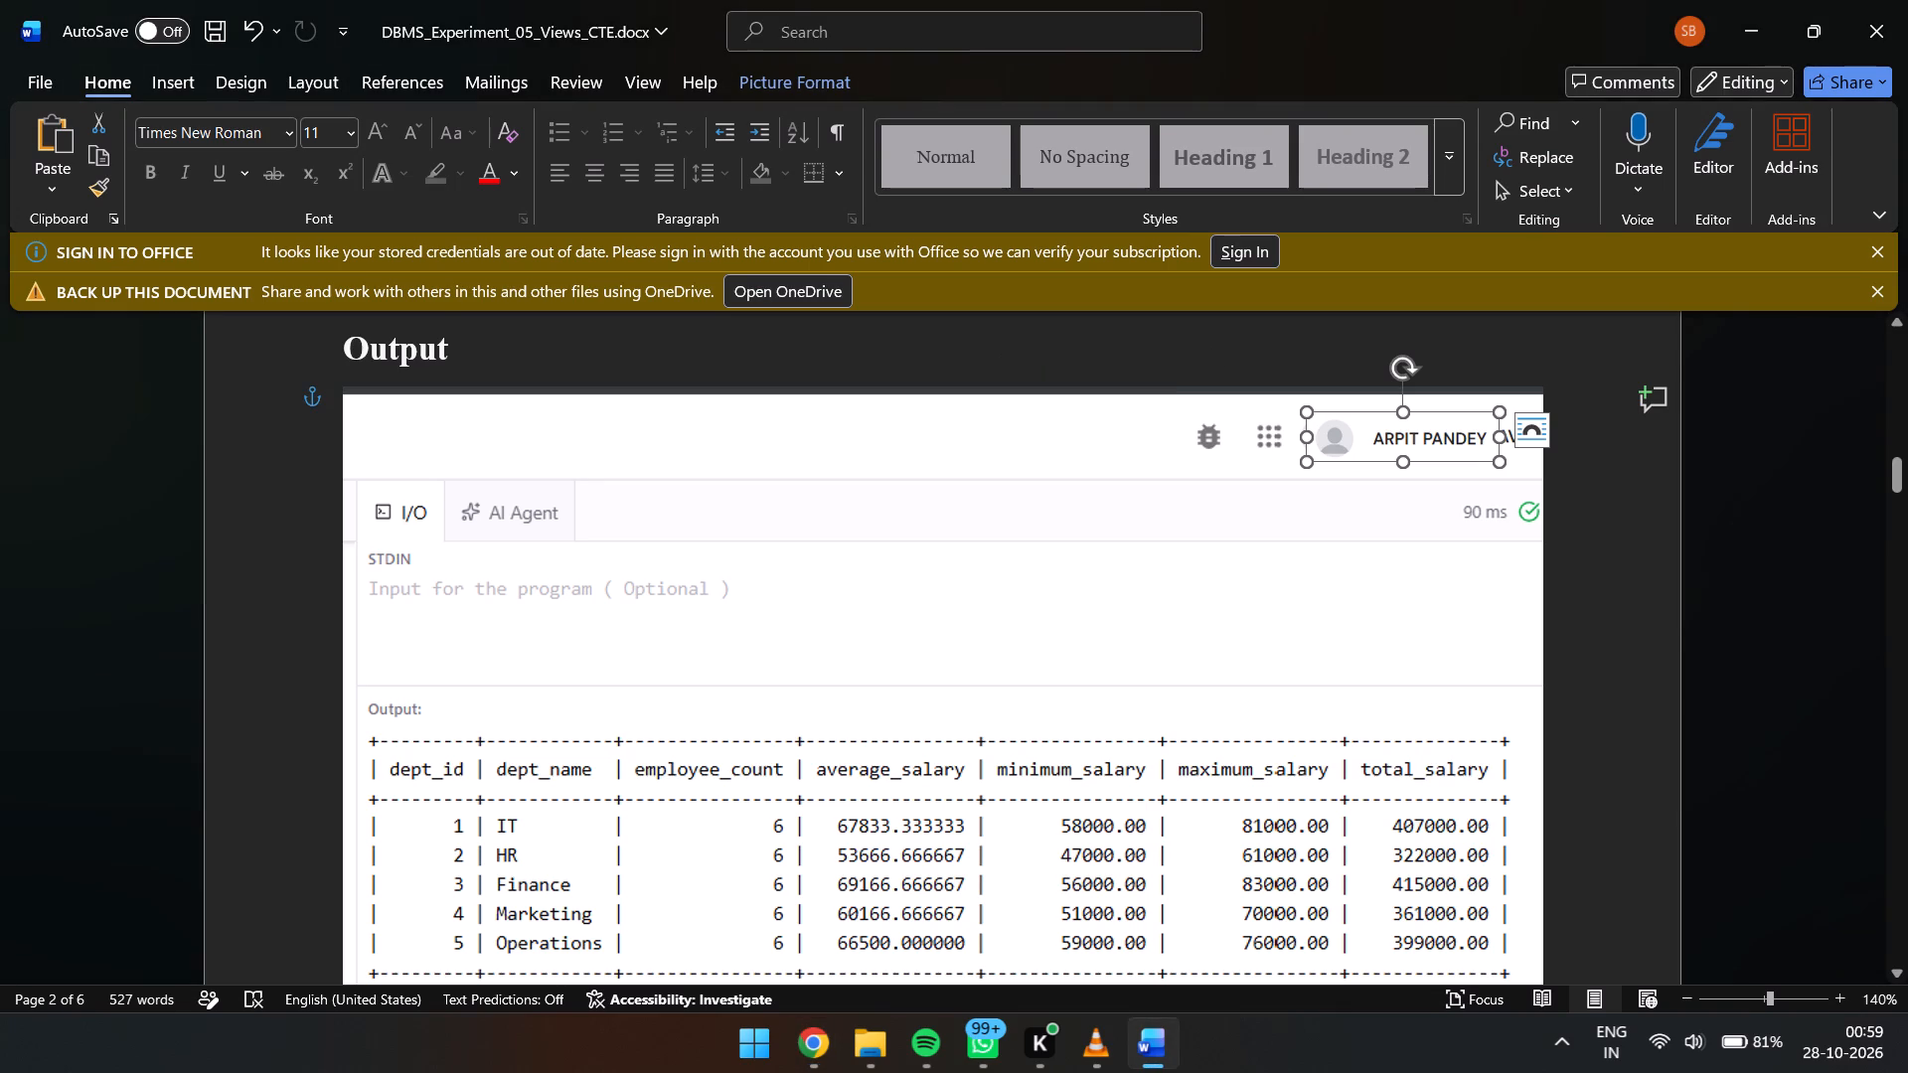
pyautogui.press('Delete')
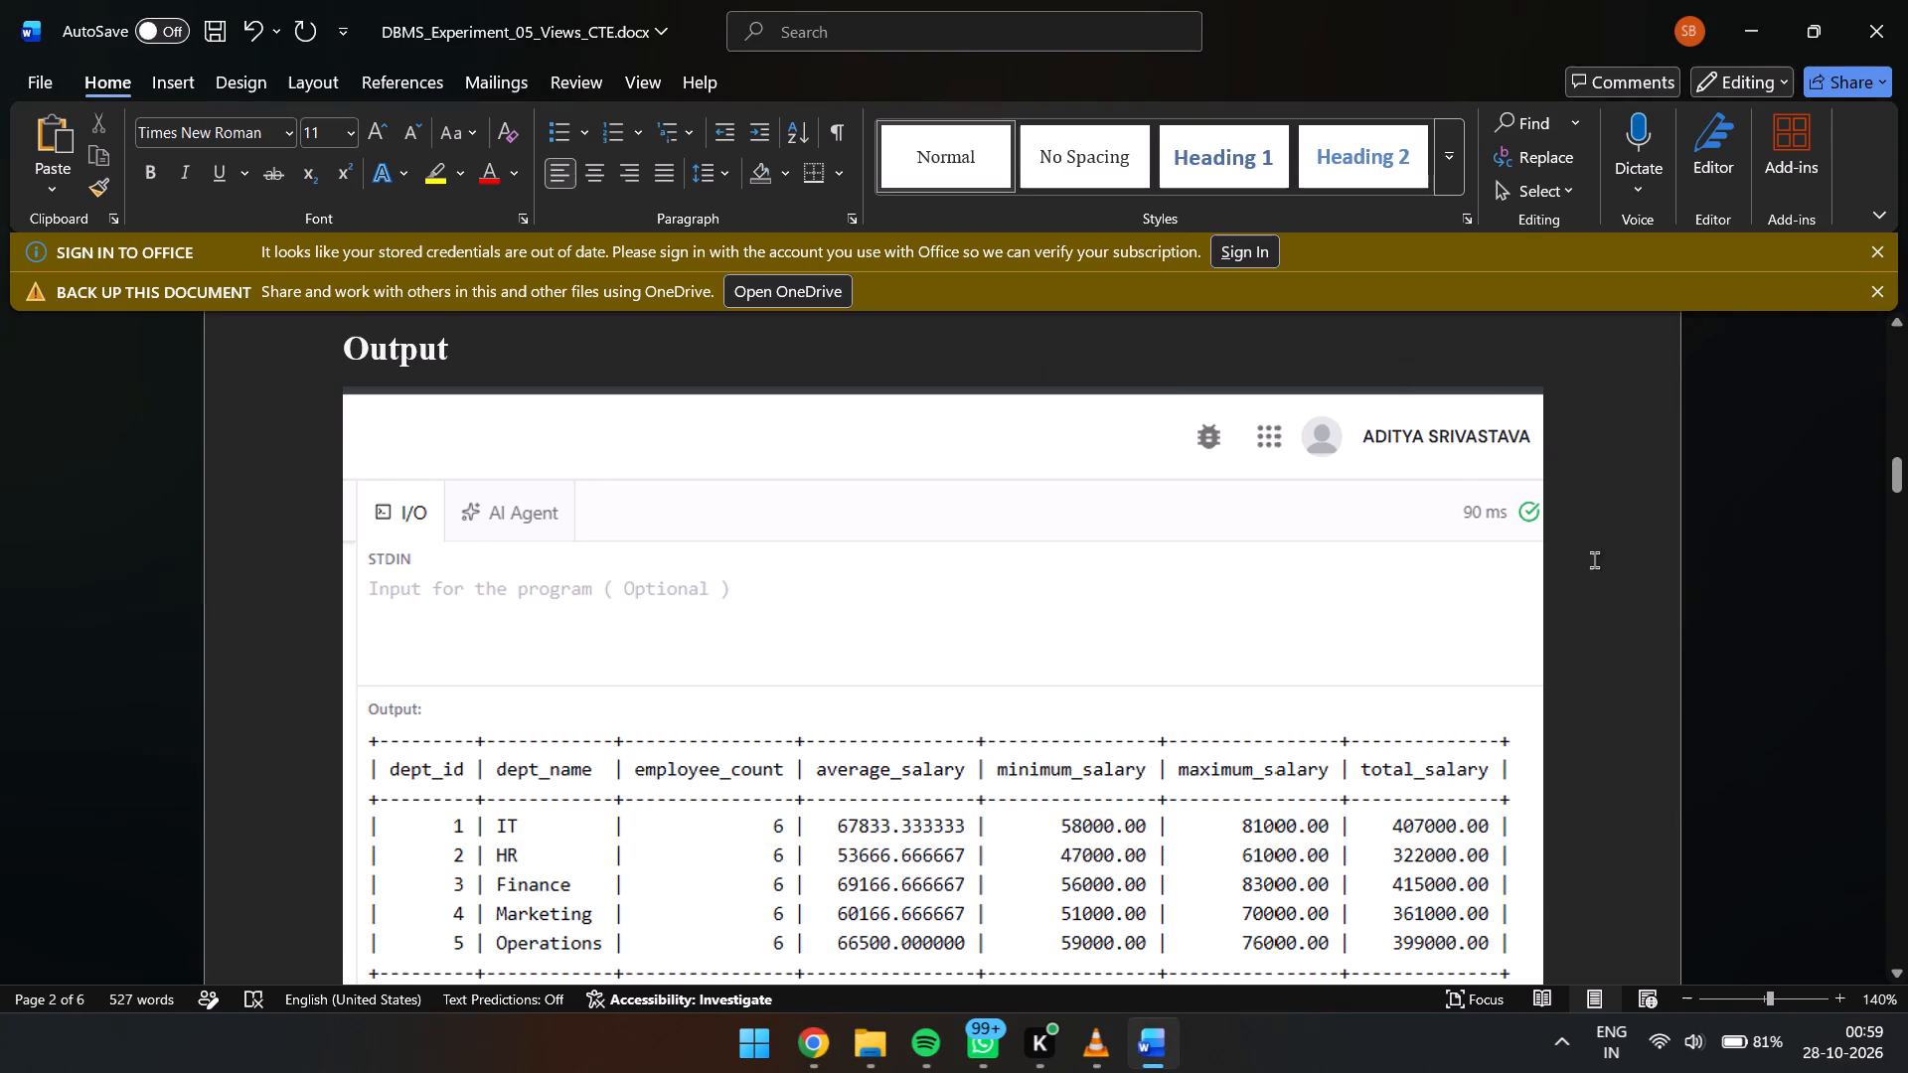
# Paste the new account name capture after the department salary summary screenshot and set its text wrapping to In Front of Text.
pyautogui.click(1594, 559)
pyautogui.hotkey('ctrl', 'v')
pyautogui.rightClick(555, 891)
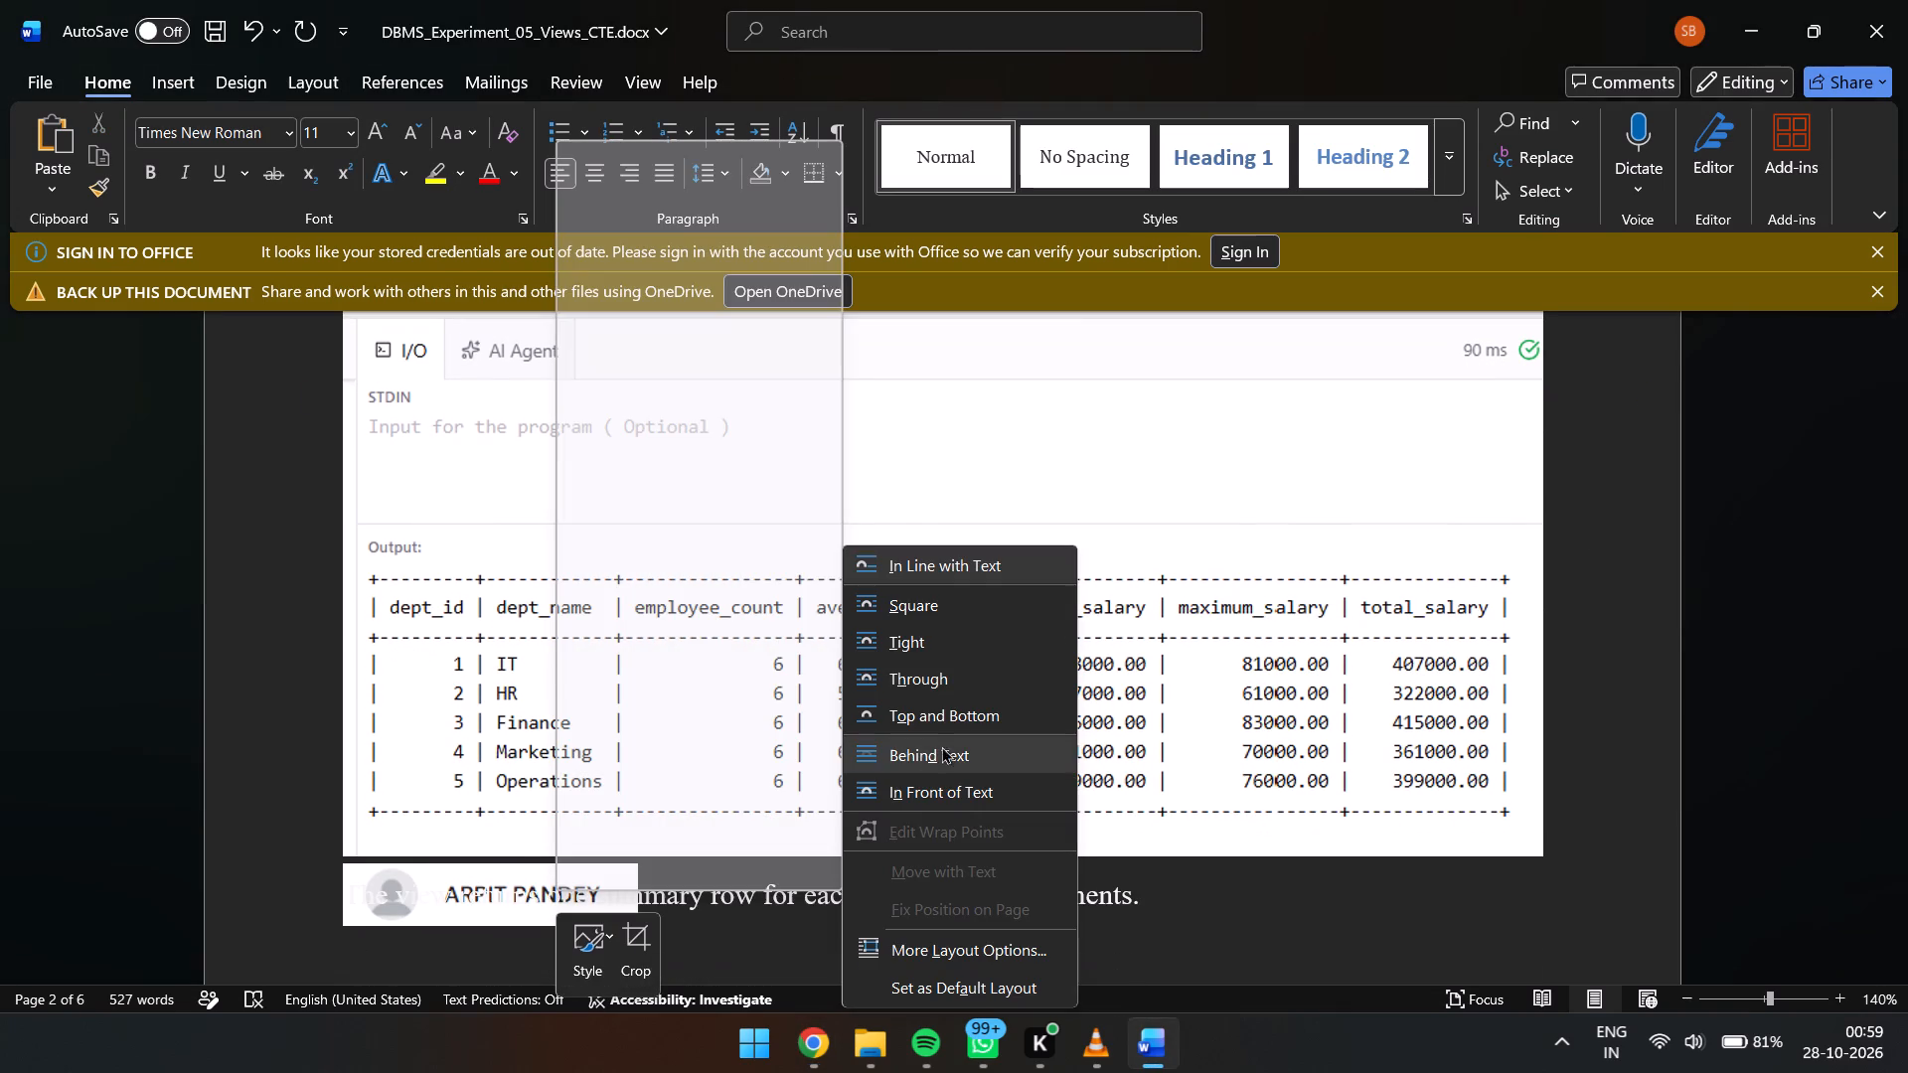
pyautogui.click(953, 786)
# Copy the account name image with its In Front of Text wrapping.
pyautogui.rightClick(566, 910)
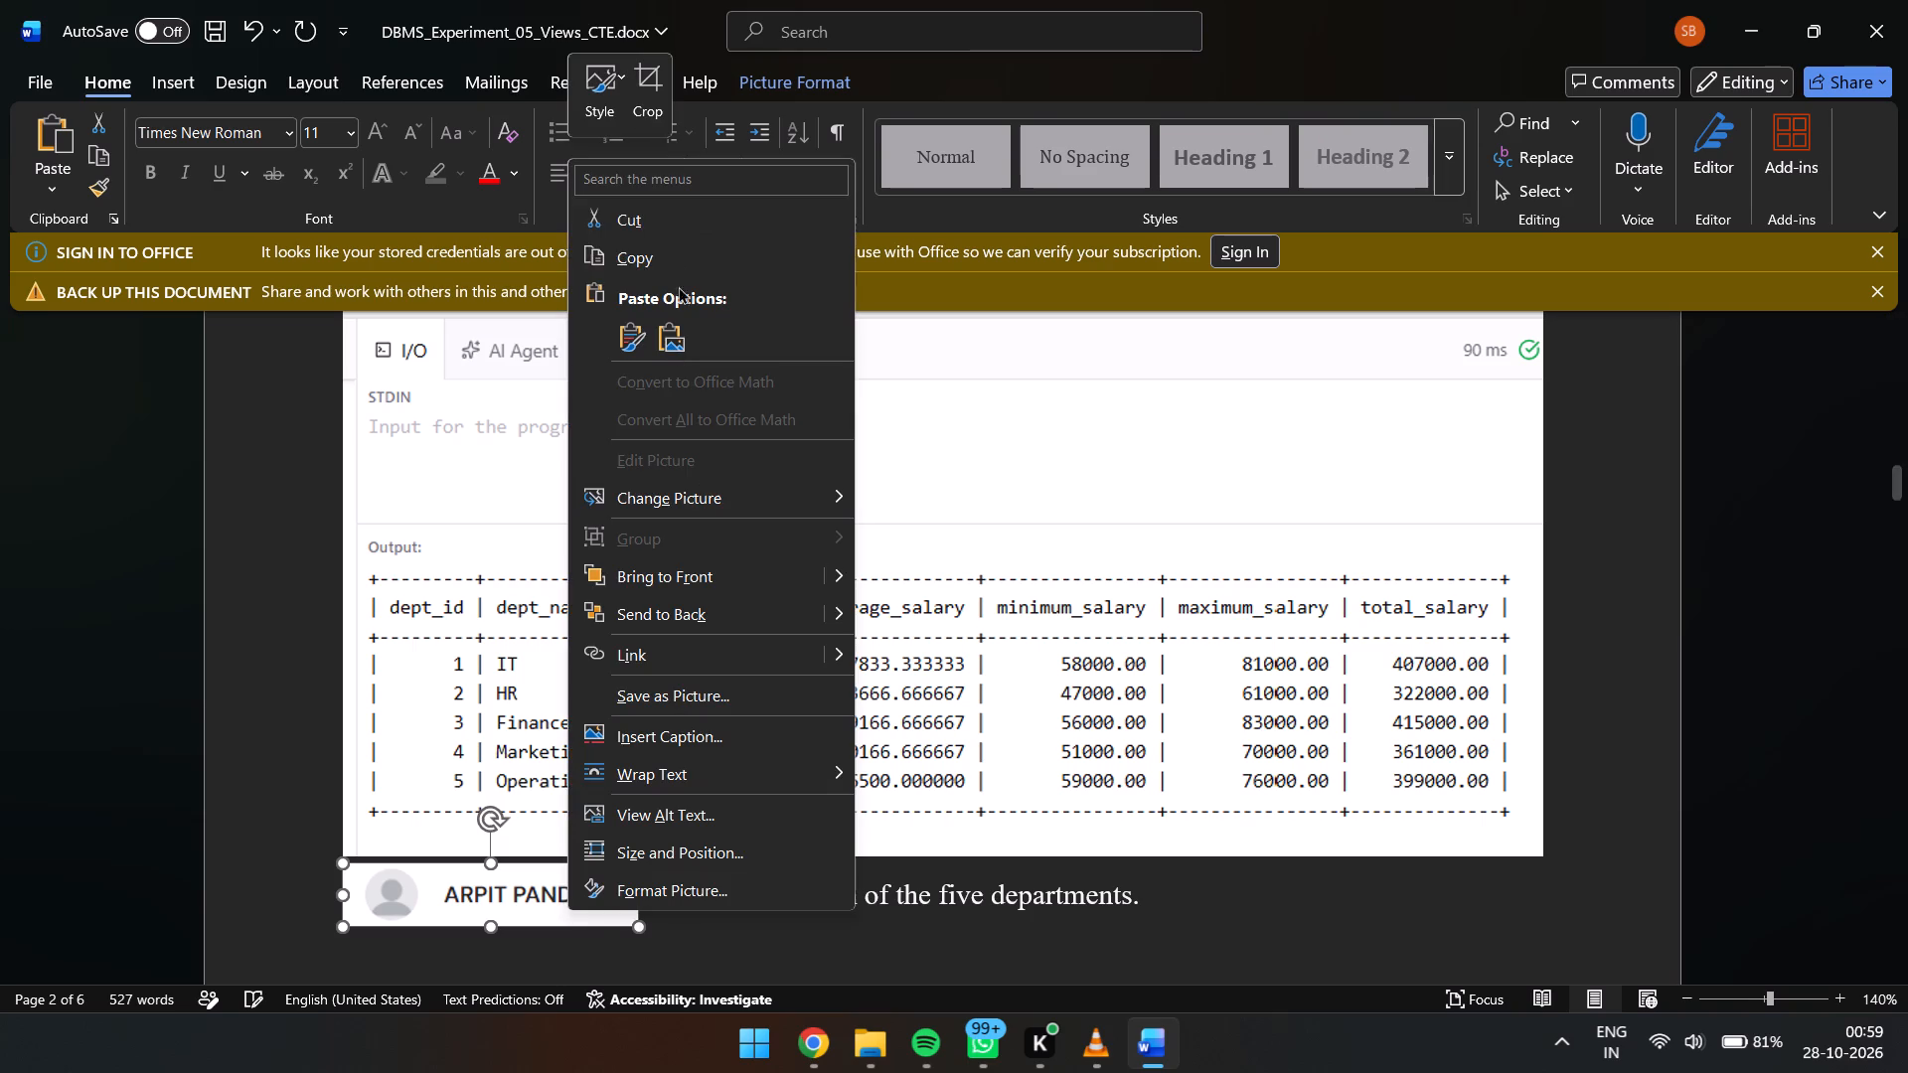
pyautogui.click(700, 261)
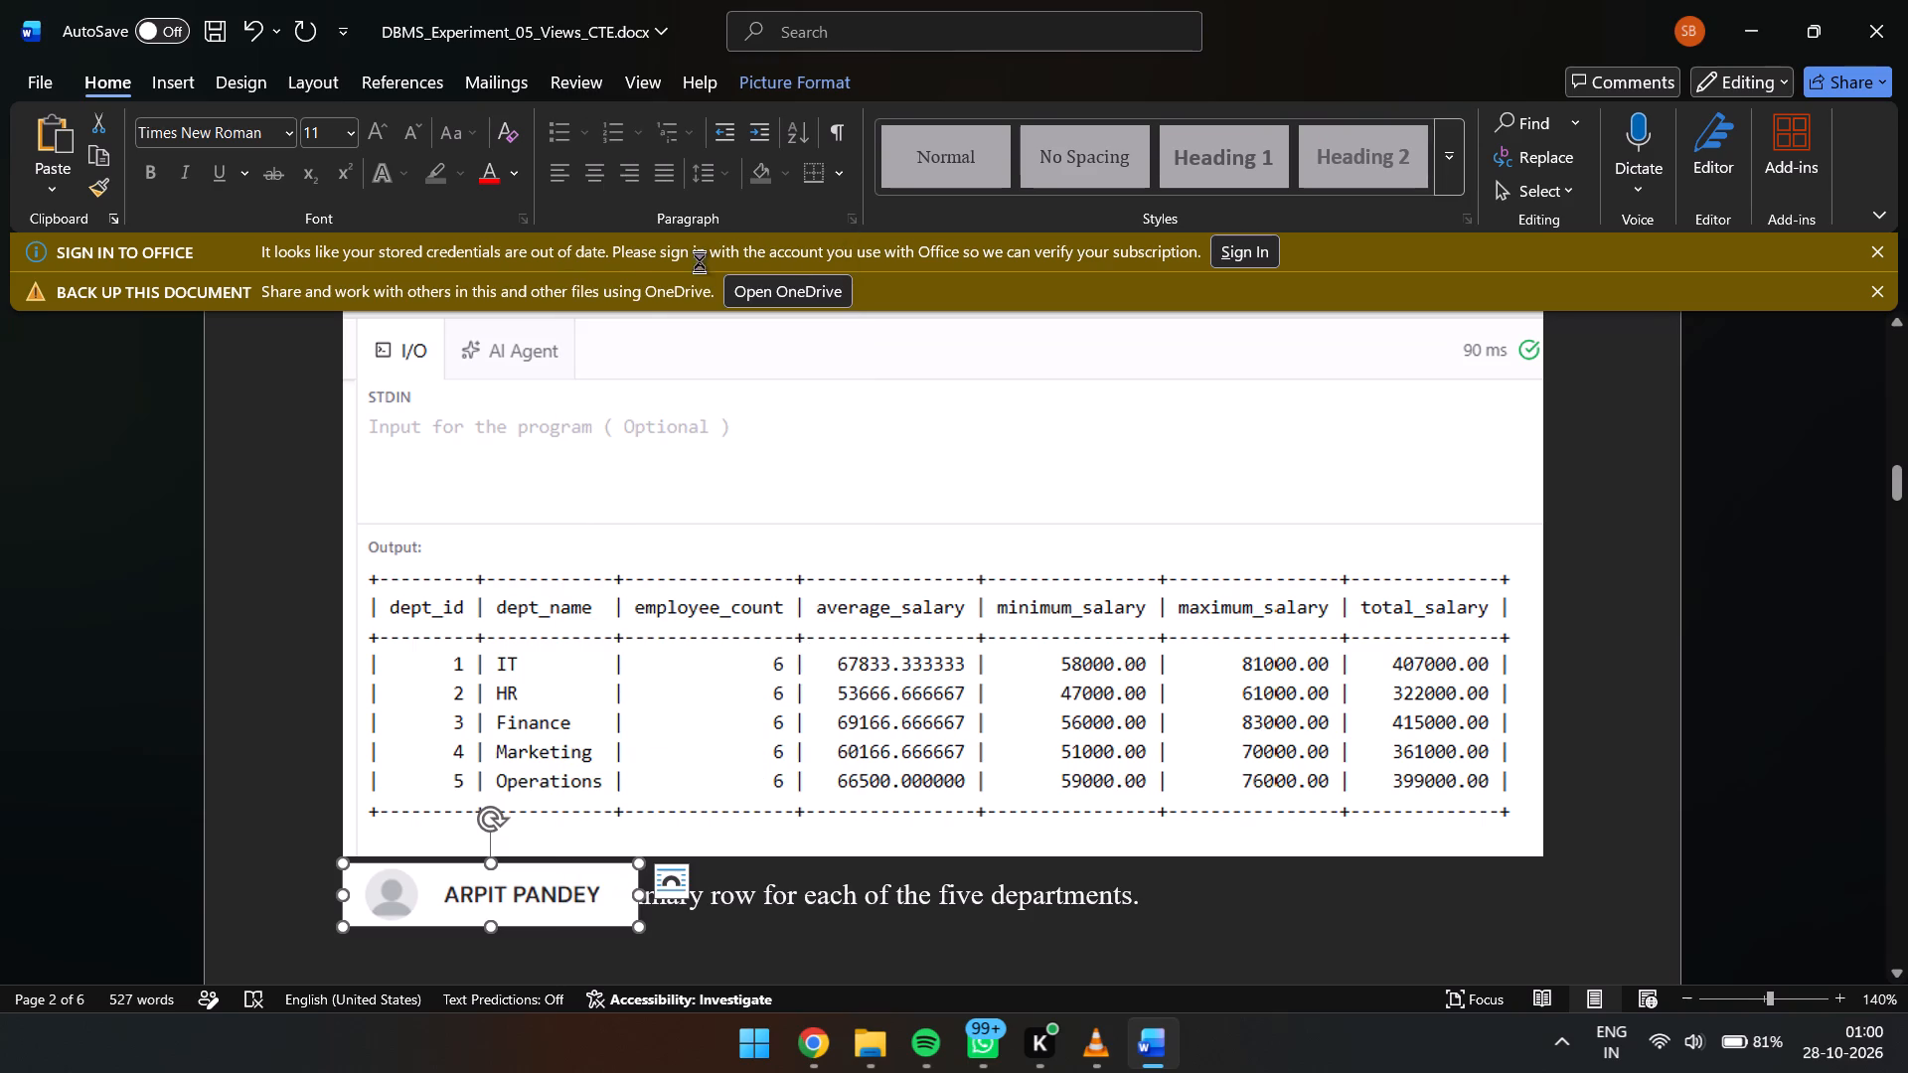
# Move the account name image to the output screenshot's header and shrink it over the original avatar and name.
pyautogui.moveTo(538, 905); pyautogui.dragTo(1298, 527)
pyautogui.scroll(3, 1419, 552)
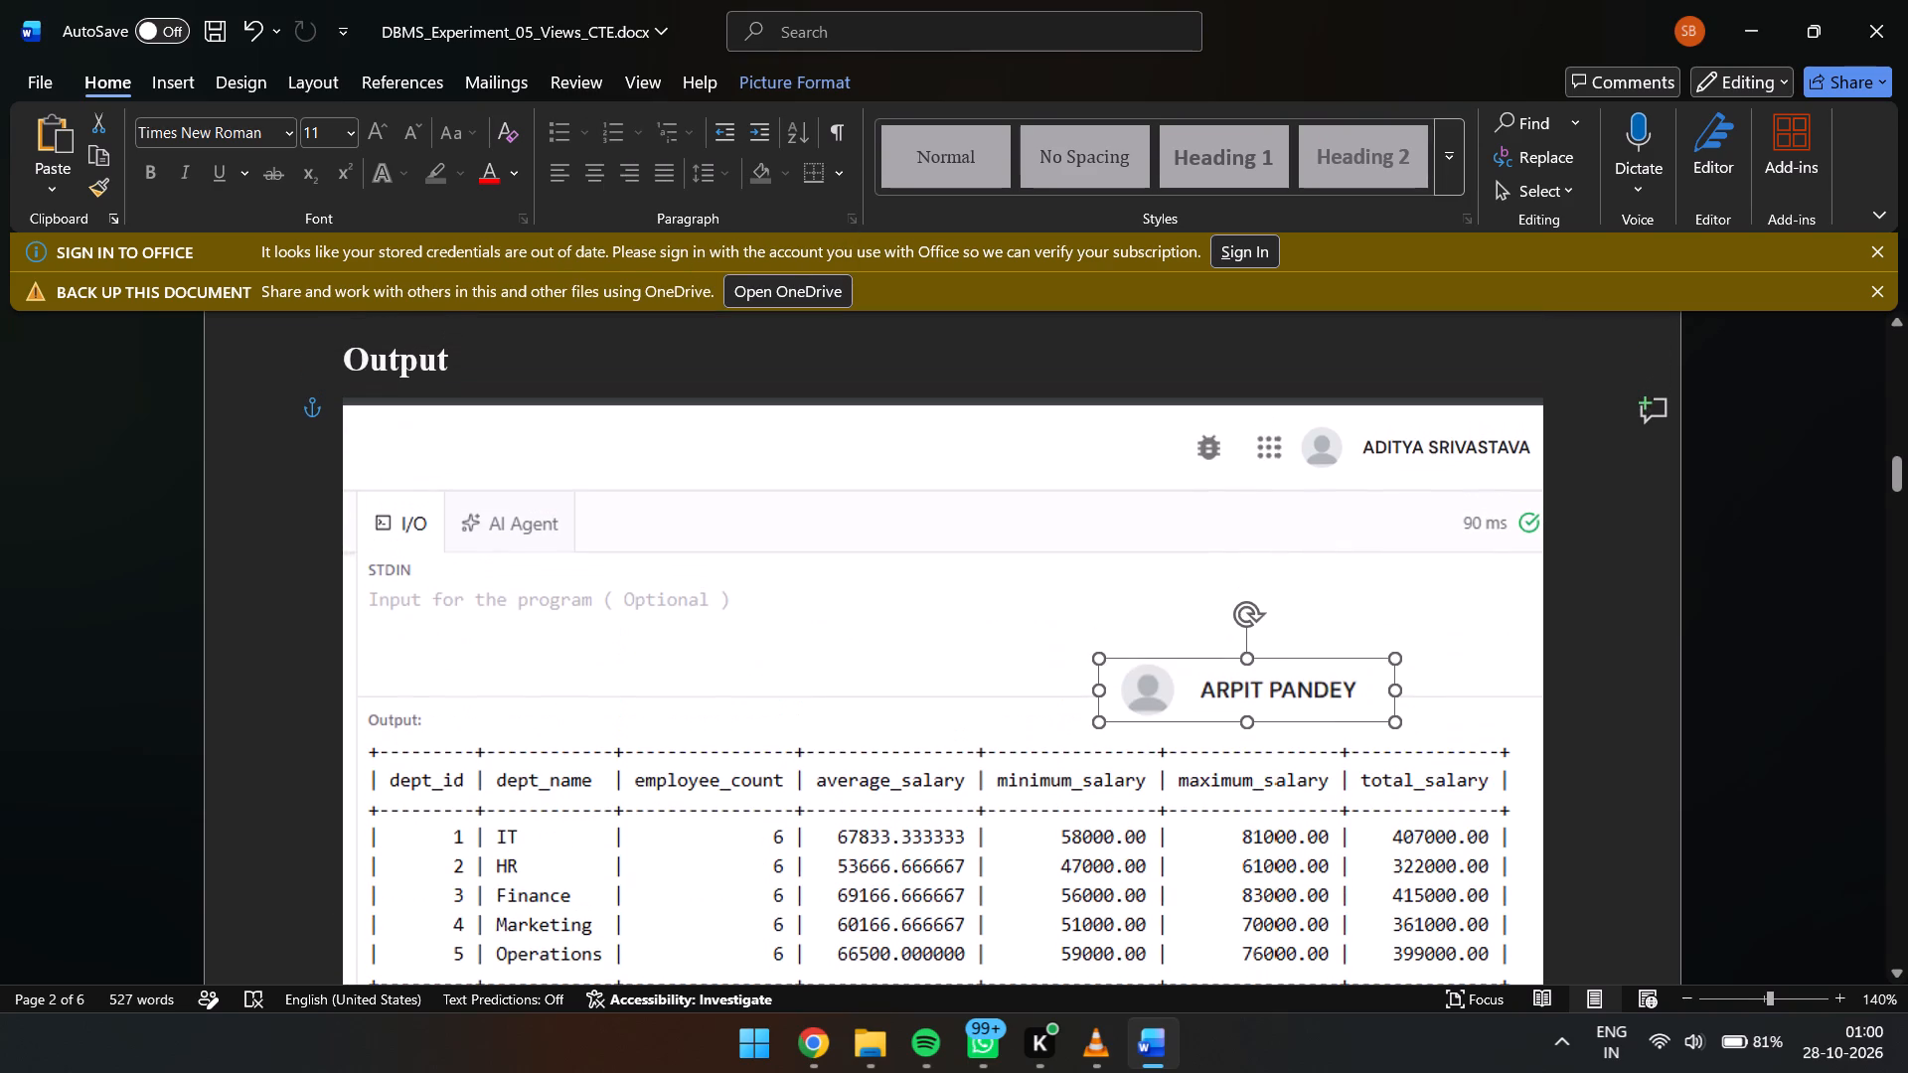
pyautogui.moveTo(1220, 707); pyautogui.dragTo(1415, 514)
pyautogui.moveTo(1291, 528); pyautogui.dragTo(1328, 515)
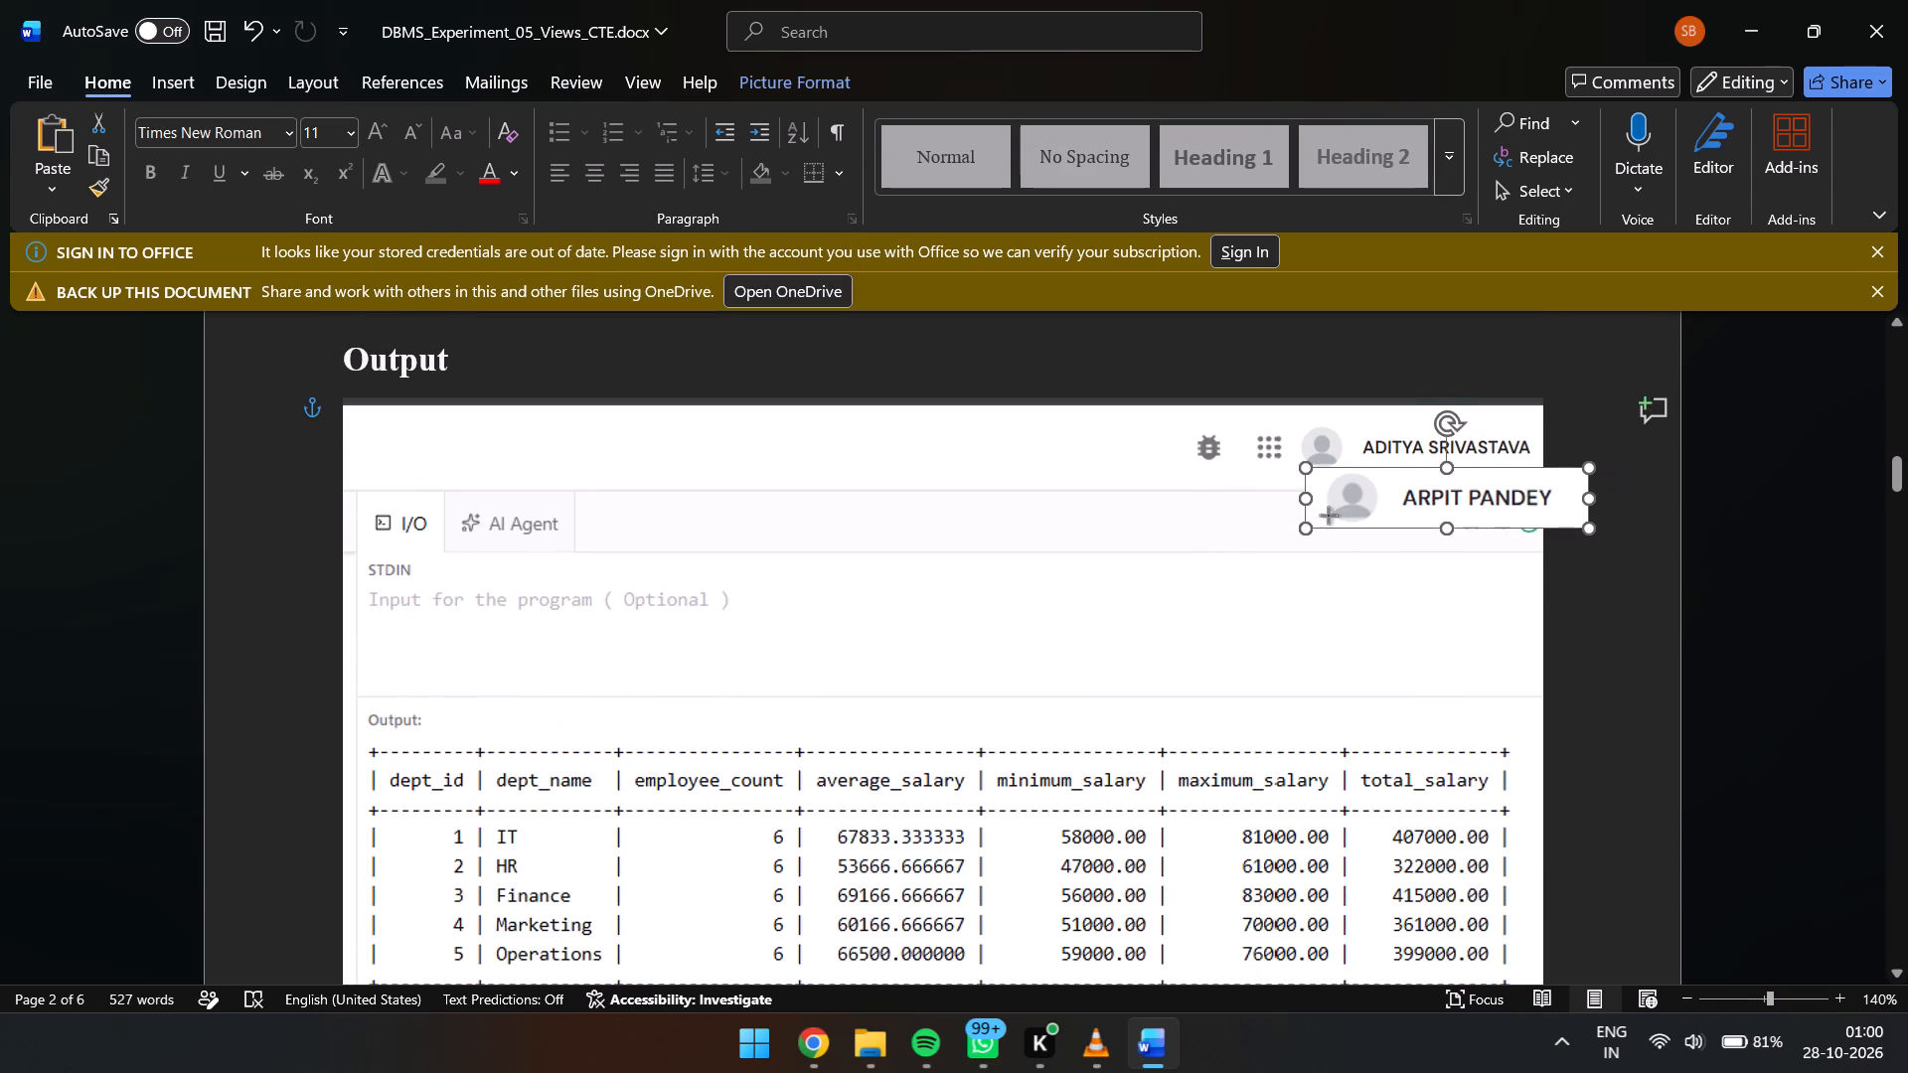
pyautogui.moveTo(1328, 515); pyautogui.dragTo(1379, 505)
pyautogui.moveTo(1469, 493); pyautogui.dragTo(1368, 448)
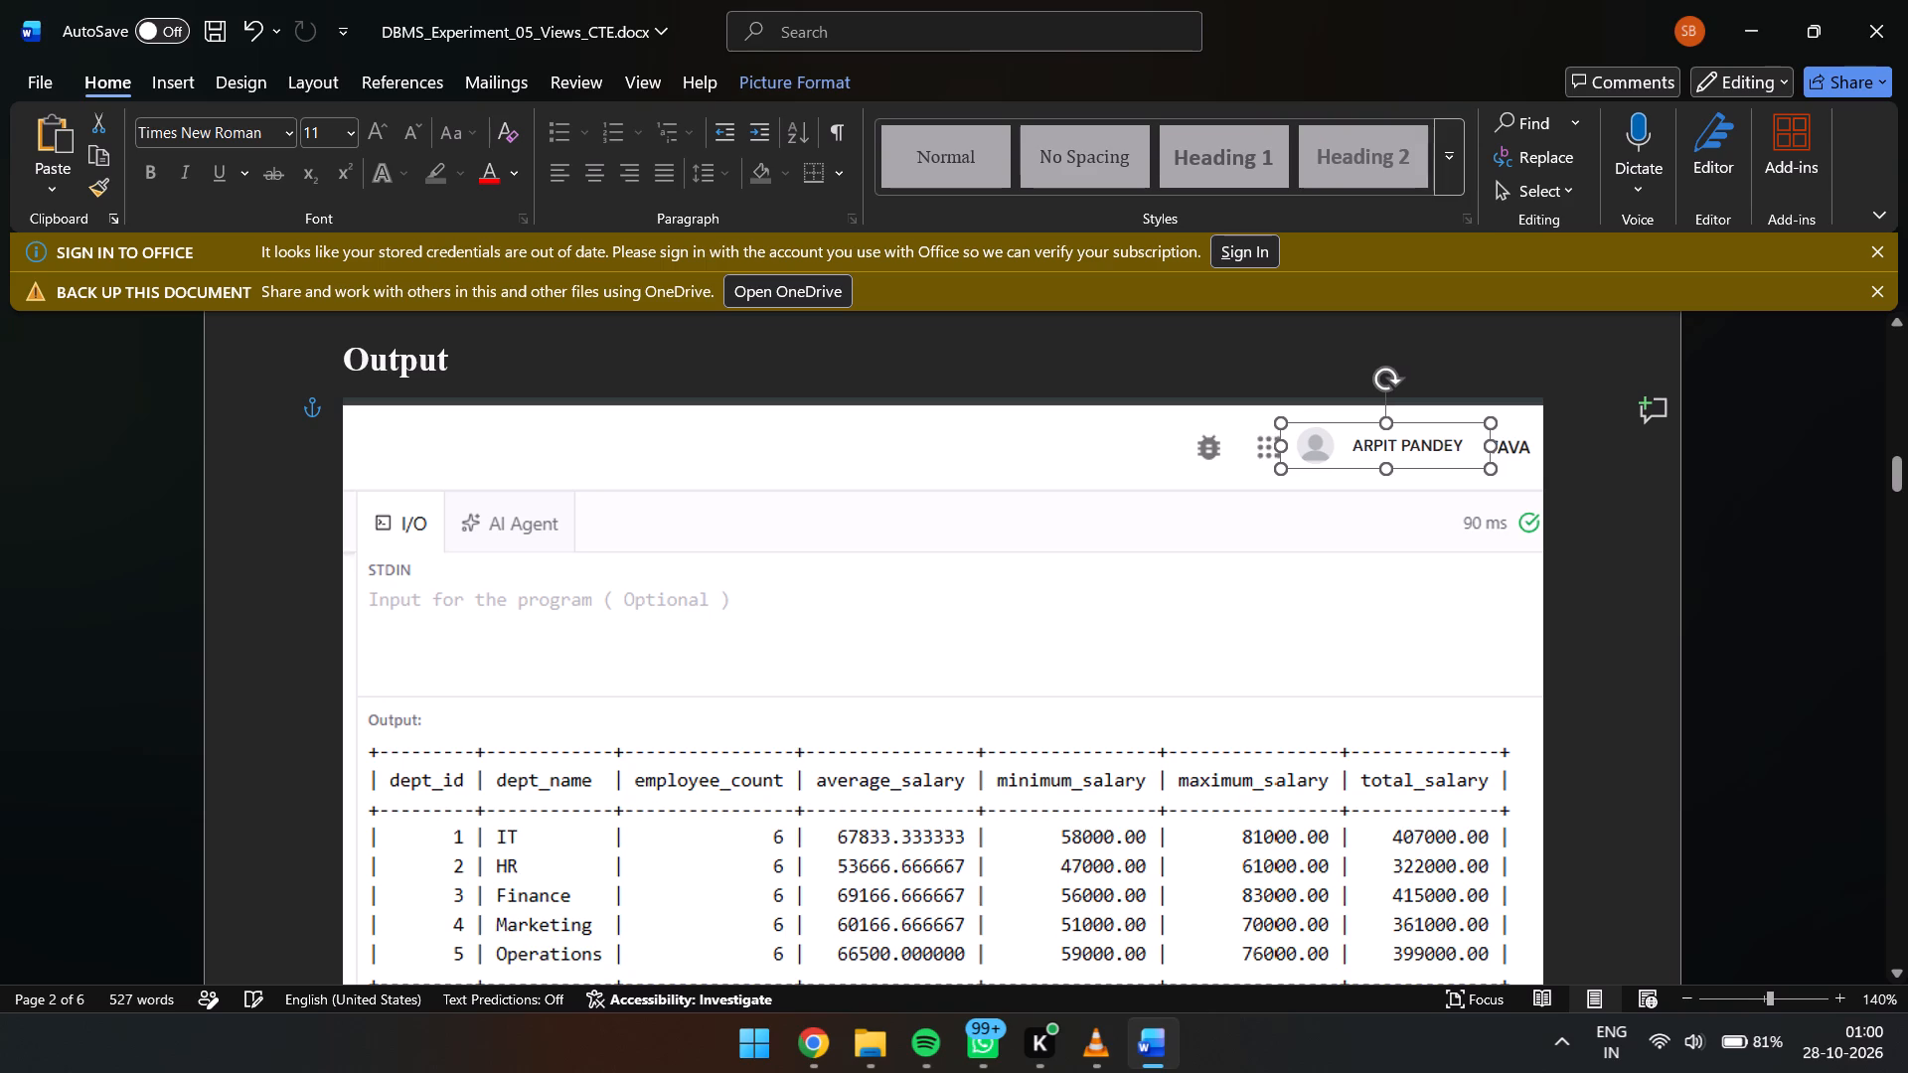
pyautogui.moveTo(1368, 448); pyautogui.dragTo(1375, 448)
# Fine-tune the overlay's size and position so its avatar and name line up with the originals in the screenshot header.
pyautogui.moveTo(1485, 465); pyautogui.dragTo(1498, 475)
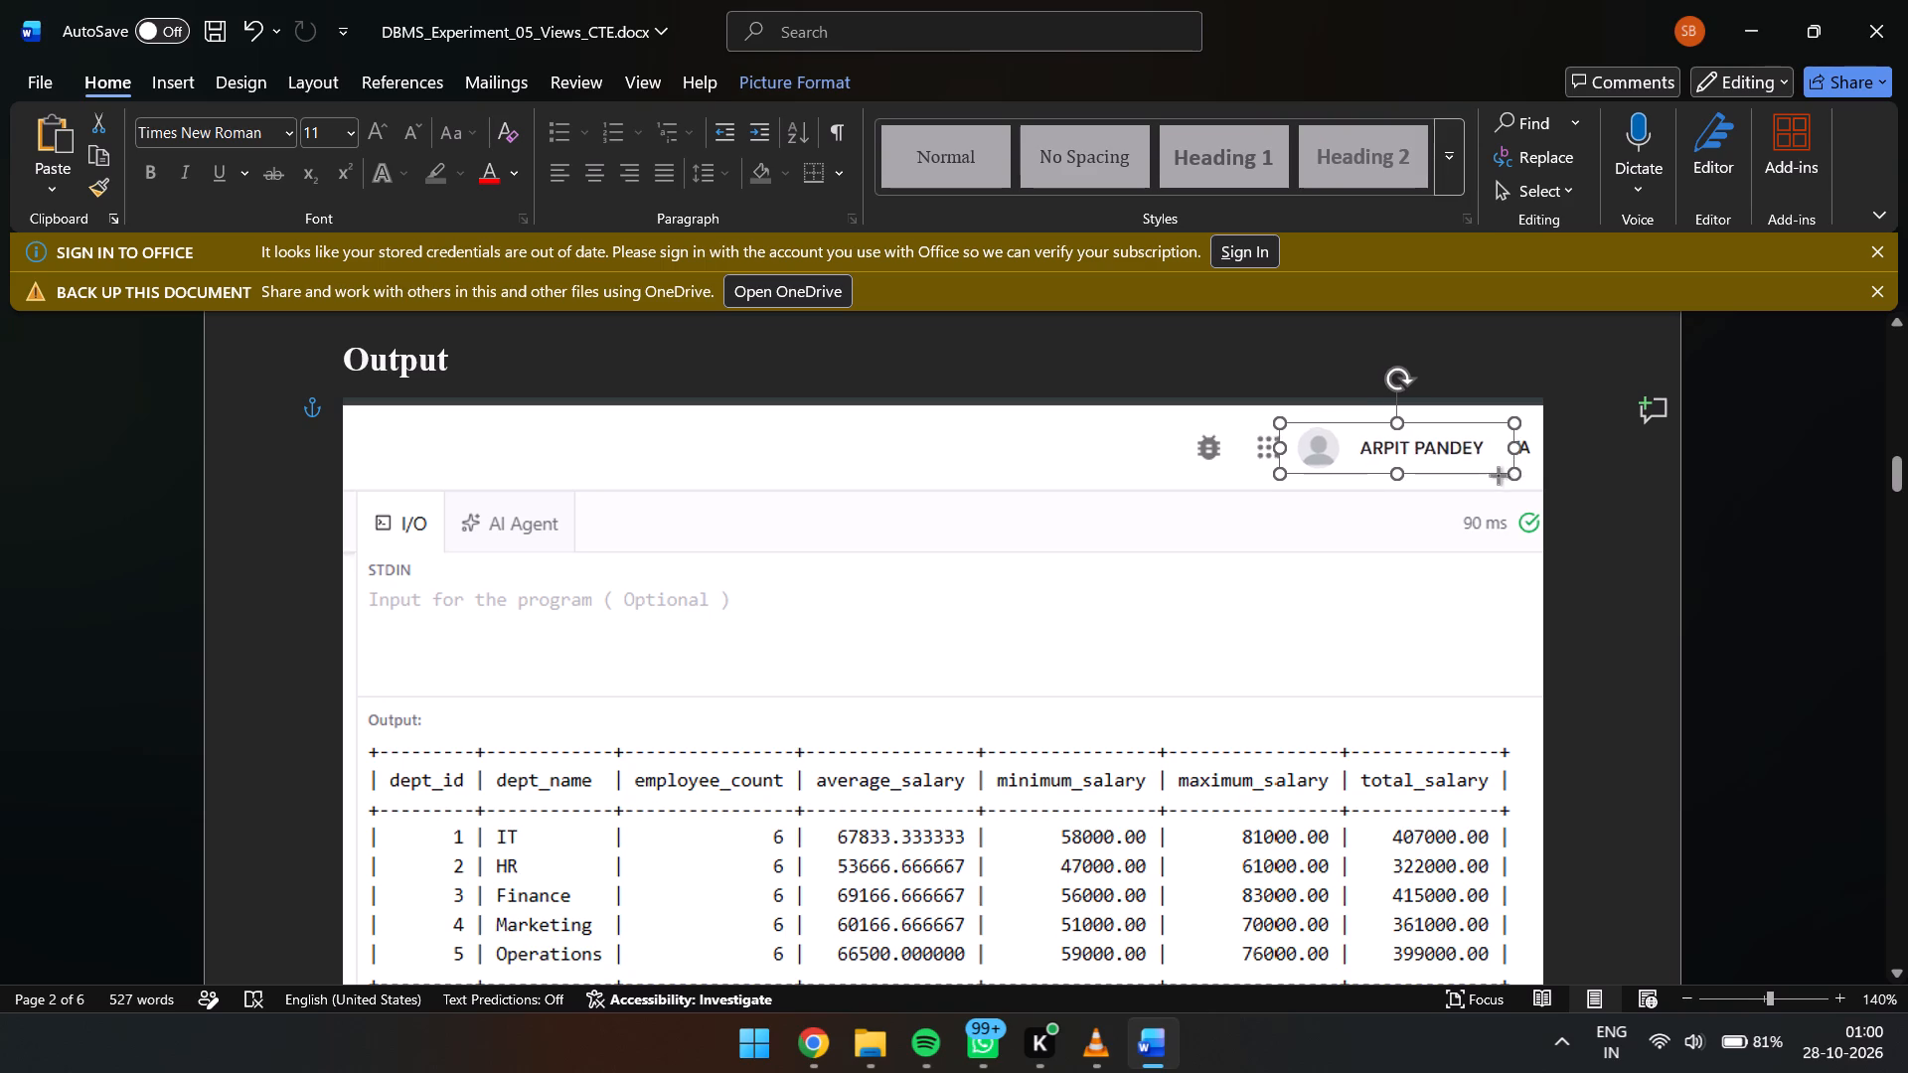
pyautogui.moveTo(1498, 475); pyautogui.dragTo(1503, 471)
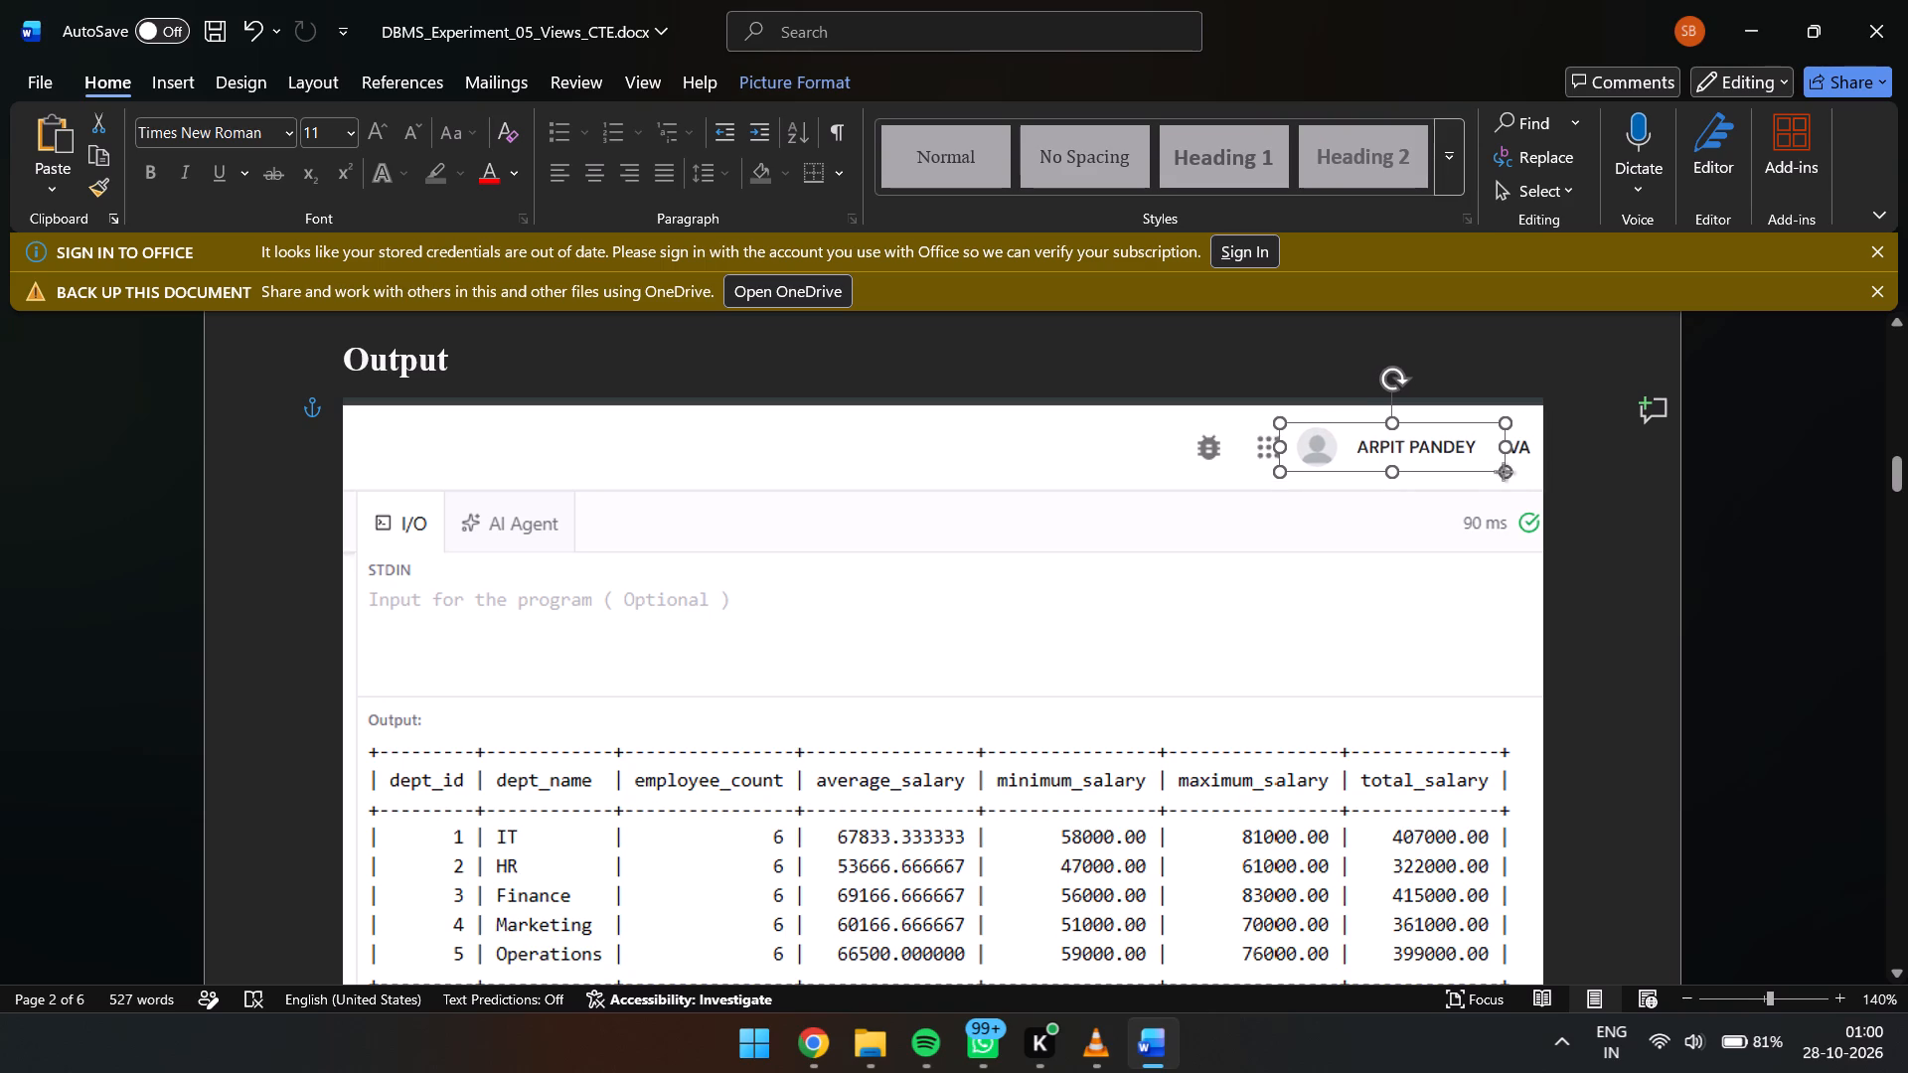
pyautogui.moveTo(1503, 471); pyautogui.dragTo(1515, 478)
pyautogui.moveTo(1380, 456); pyautogui.dragTo(1457, 464)
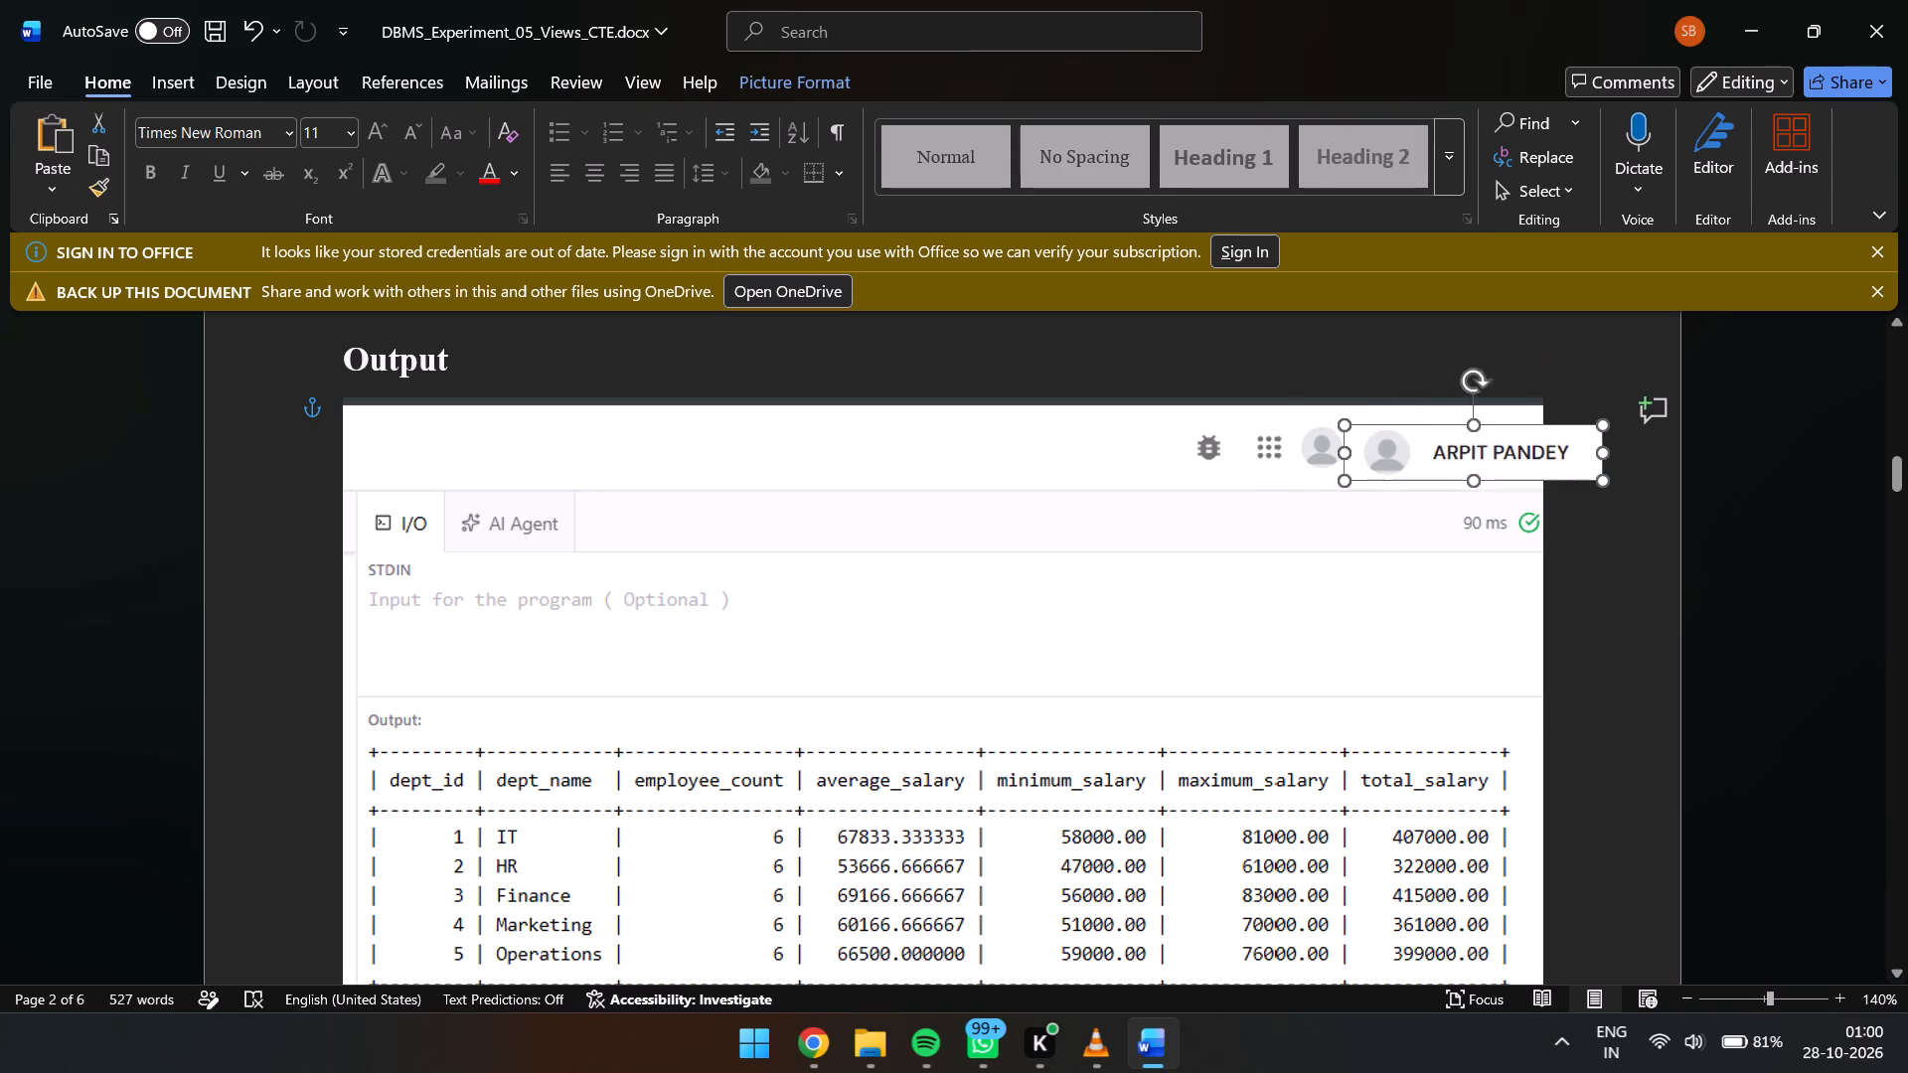
pyautogui.moveTo(1457, 464); pyautogui.dragTo(1379, 457)
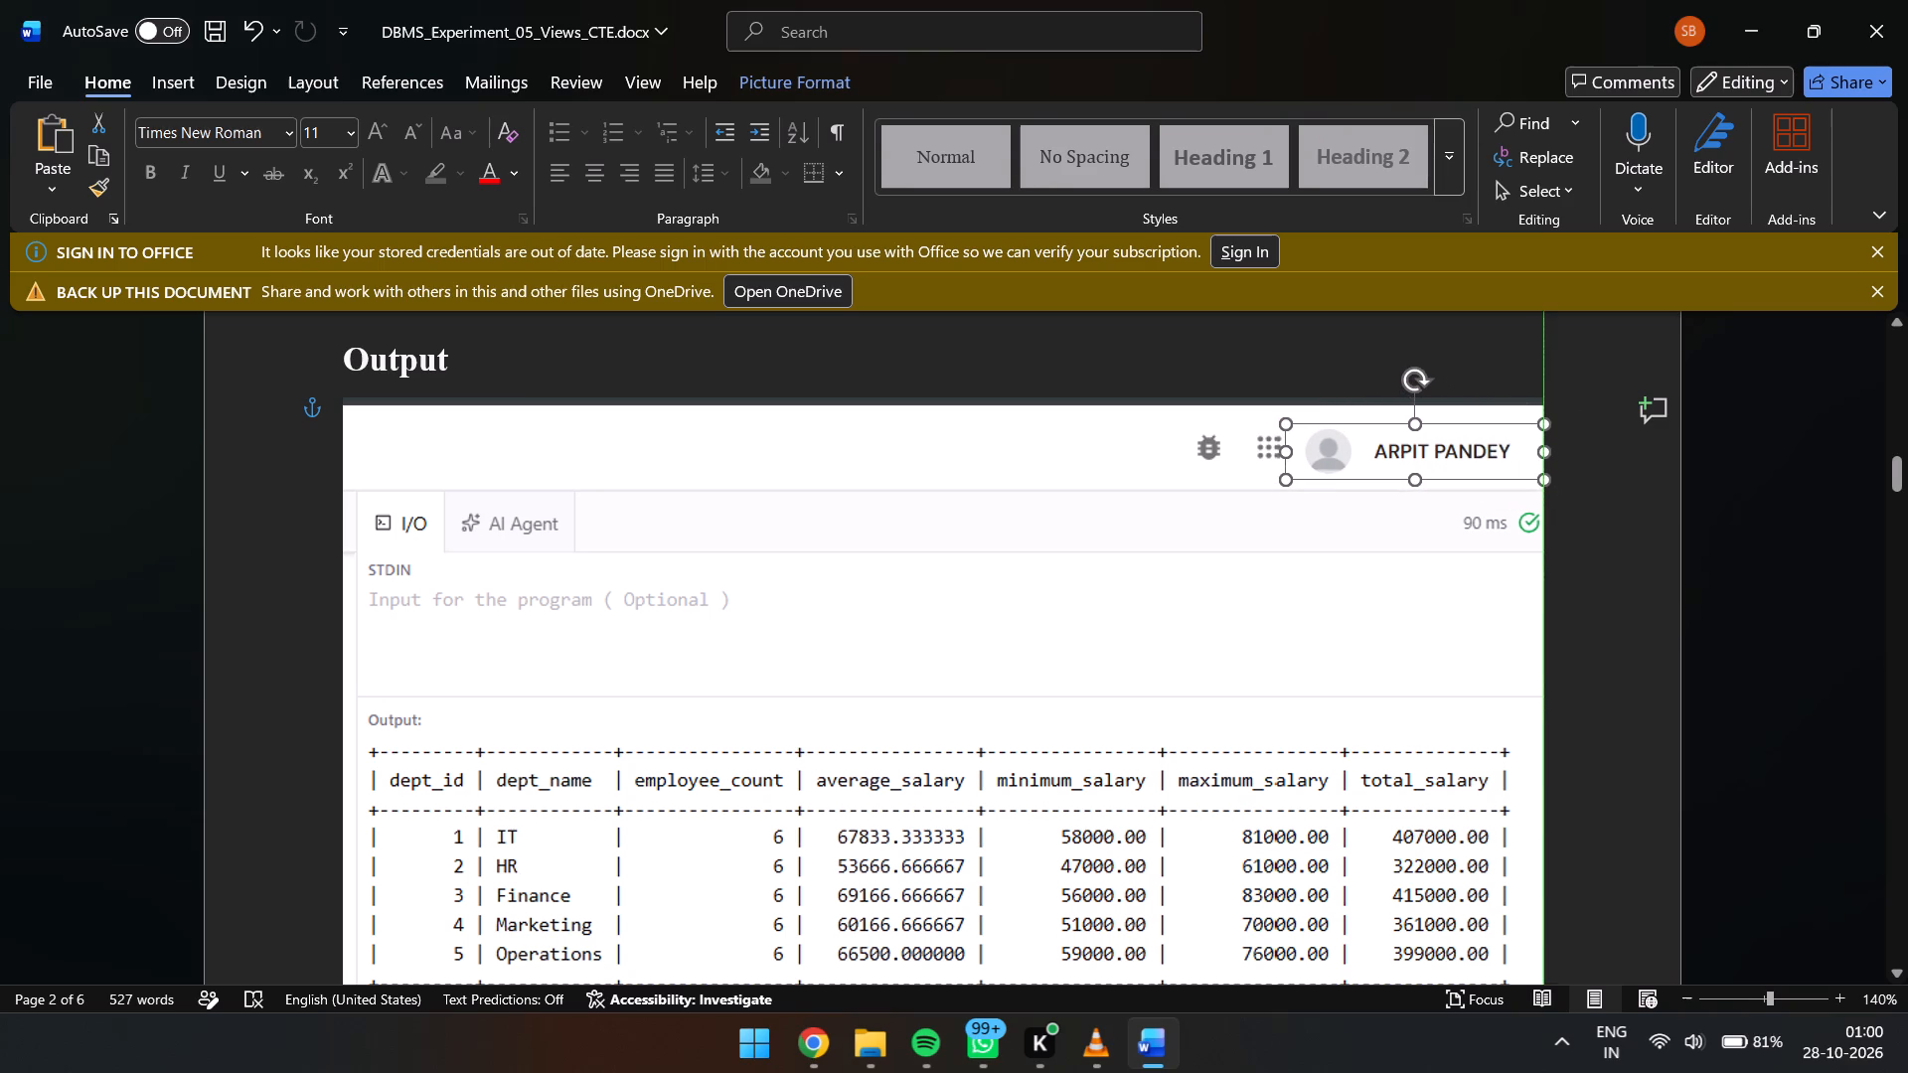
pyautogui.moveTo(1379, 457); pyautogui.dragTo(1366, 457)
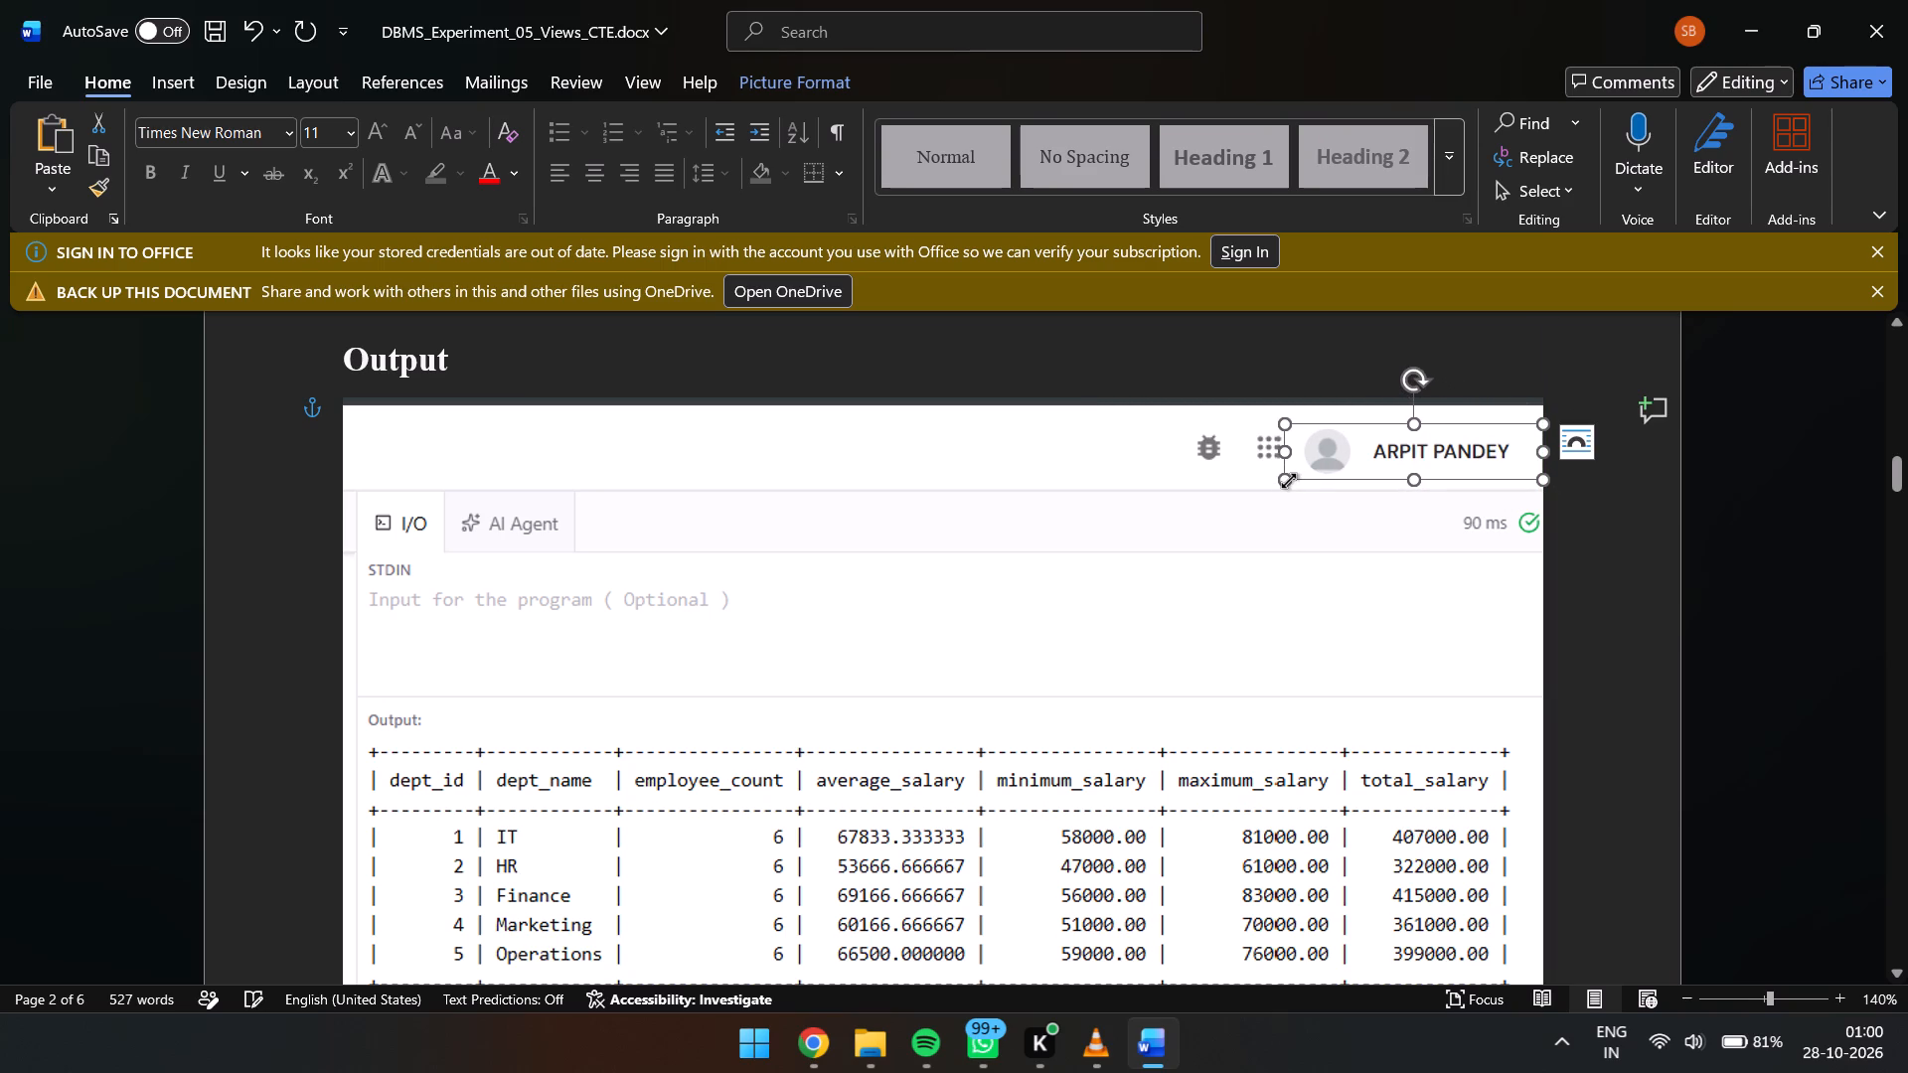
pyautogui.moveTo(1288, 480); pyautogui.dragTo(1304, 471)
pyautogui.moveTo(1374, 452); pyautogui.dragTo(1364, 448)
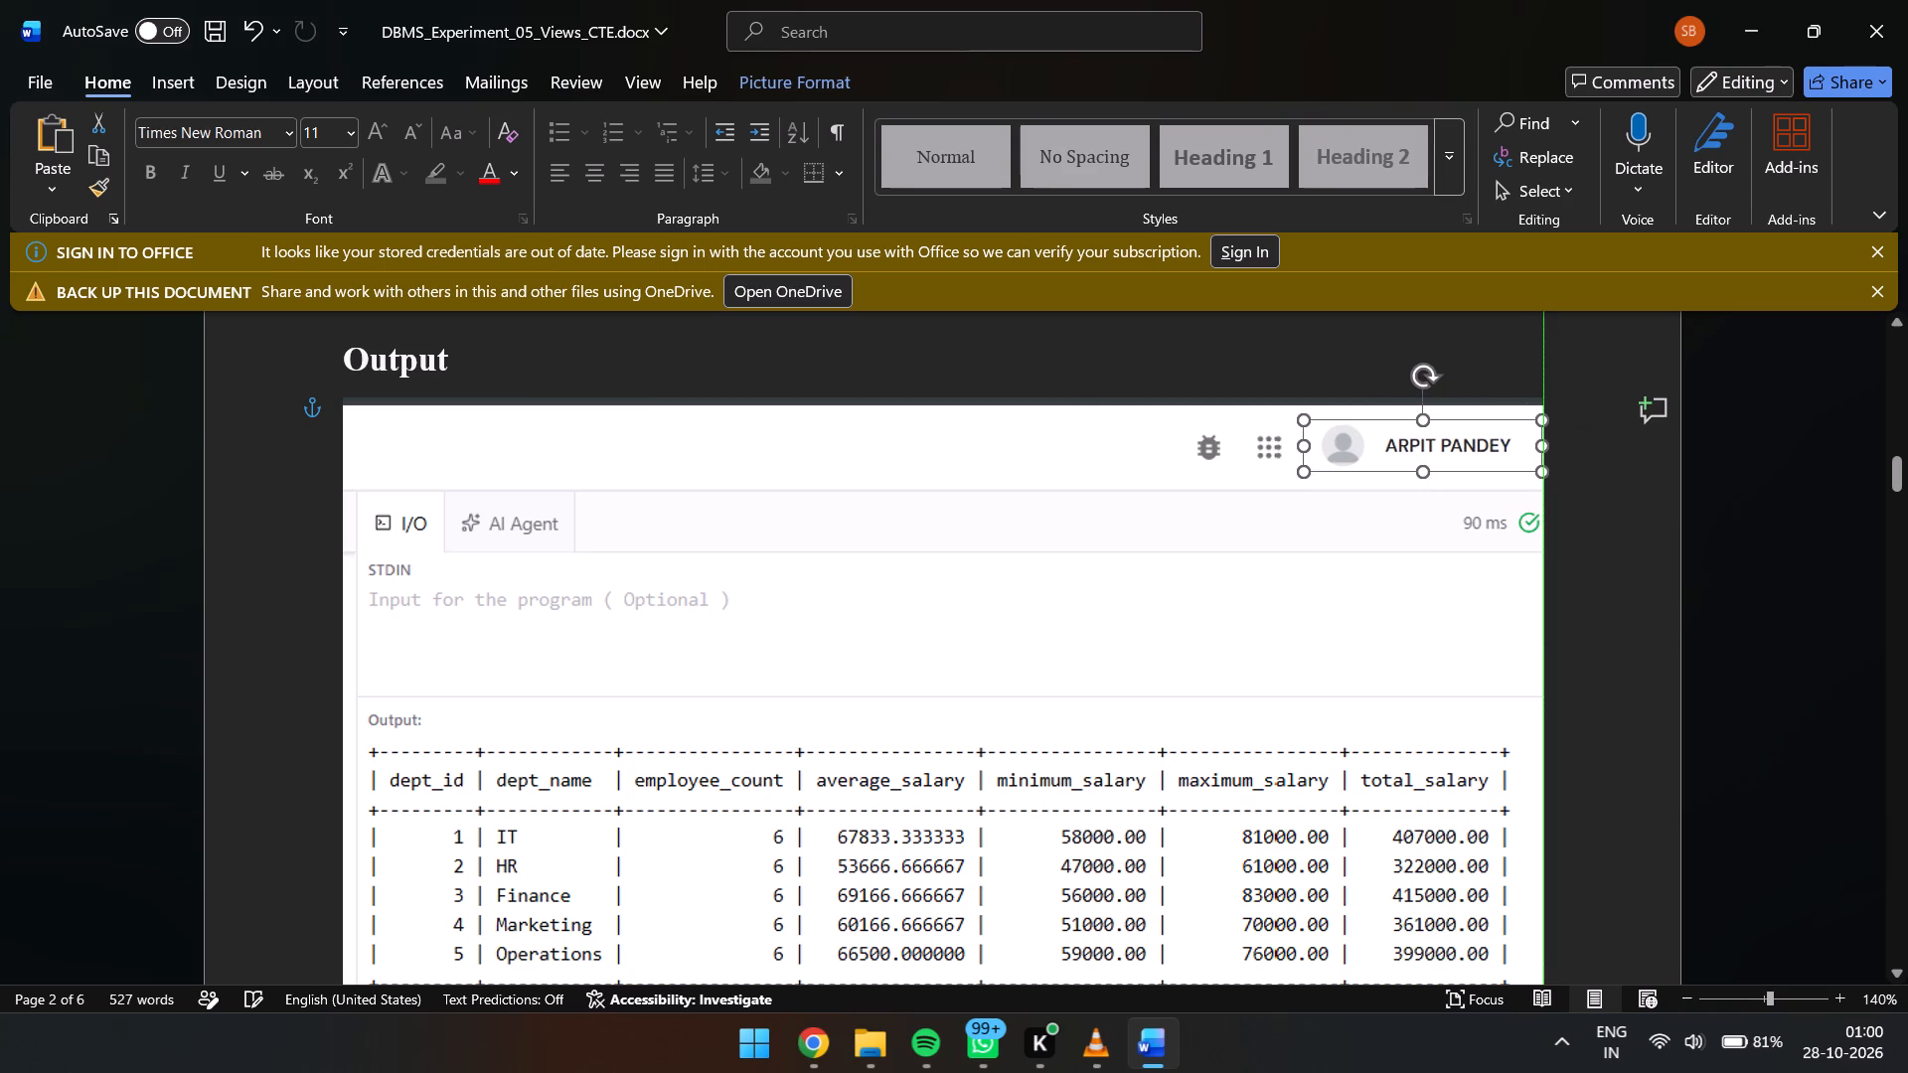
pyautogui.moveTo(1364, 448); pyautogui.dragTo(1359, 451)
pyautogui.press('Up')
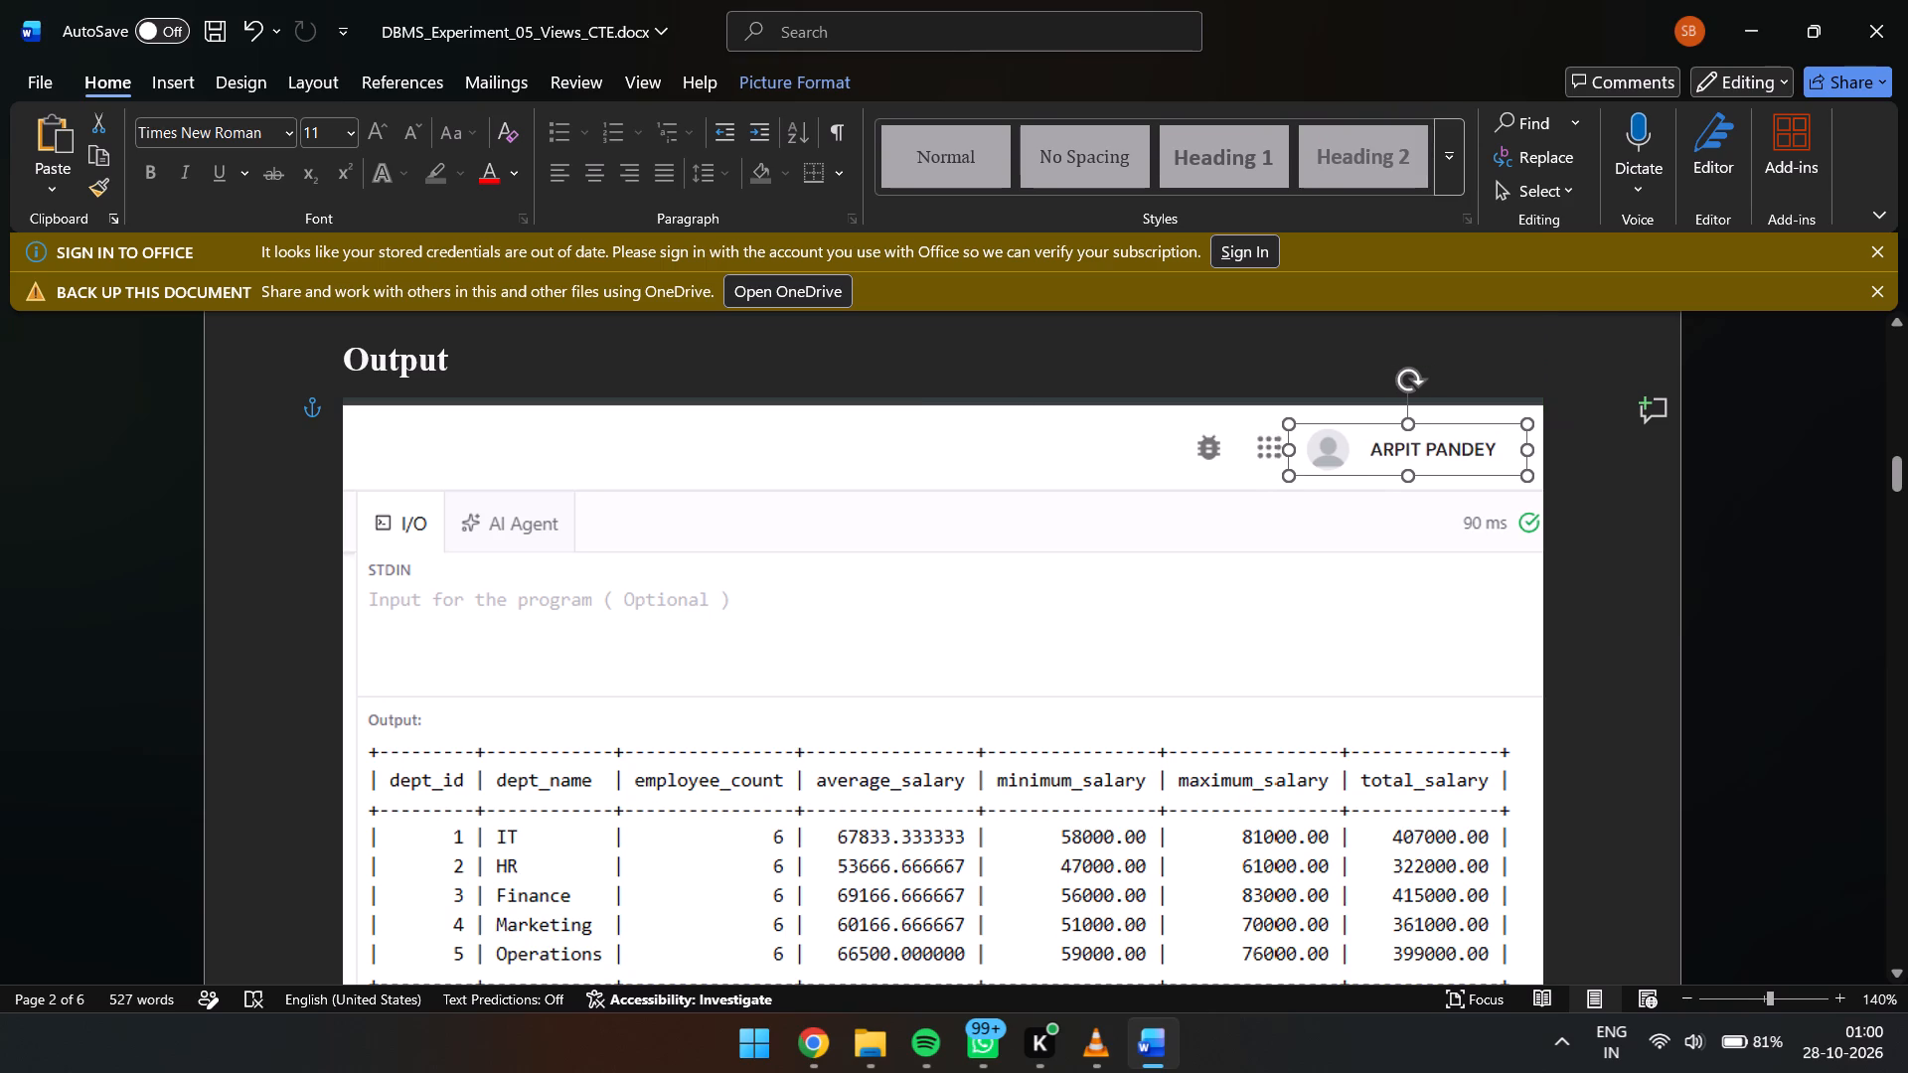
pyautogui.press('Up')
pyautogui.click(1754, 539)
# Widen the account name overlay slightly to cover the last exposed letter of the original name.
pyautogui.scroll(2, 1455, 625)
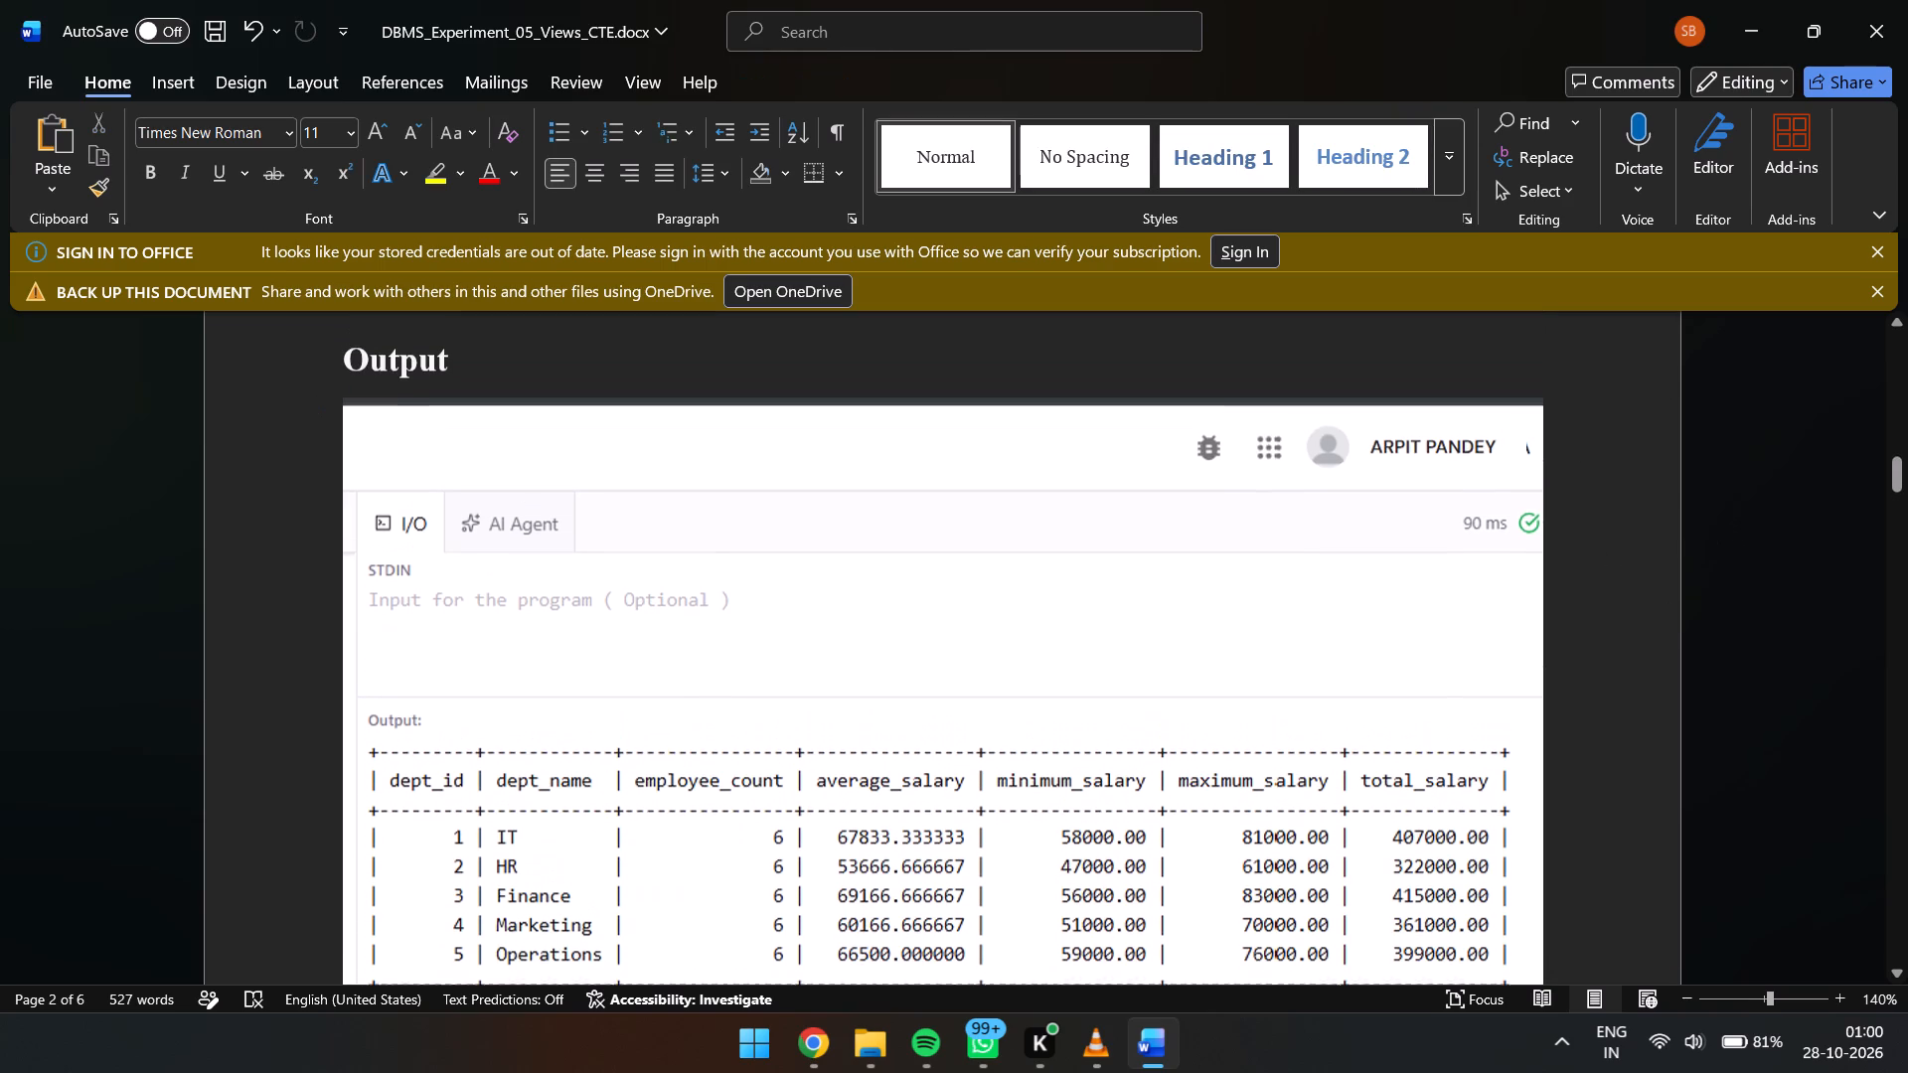
pyautogui.click(1472, 448)
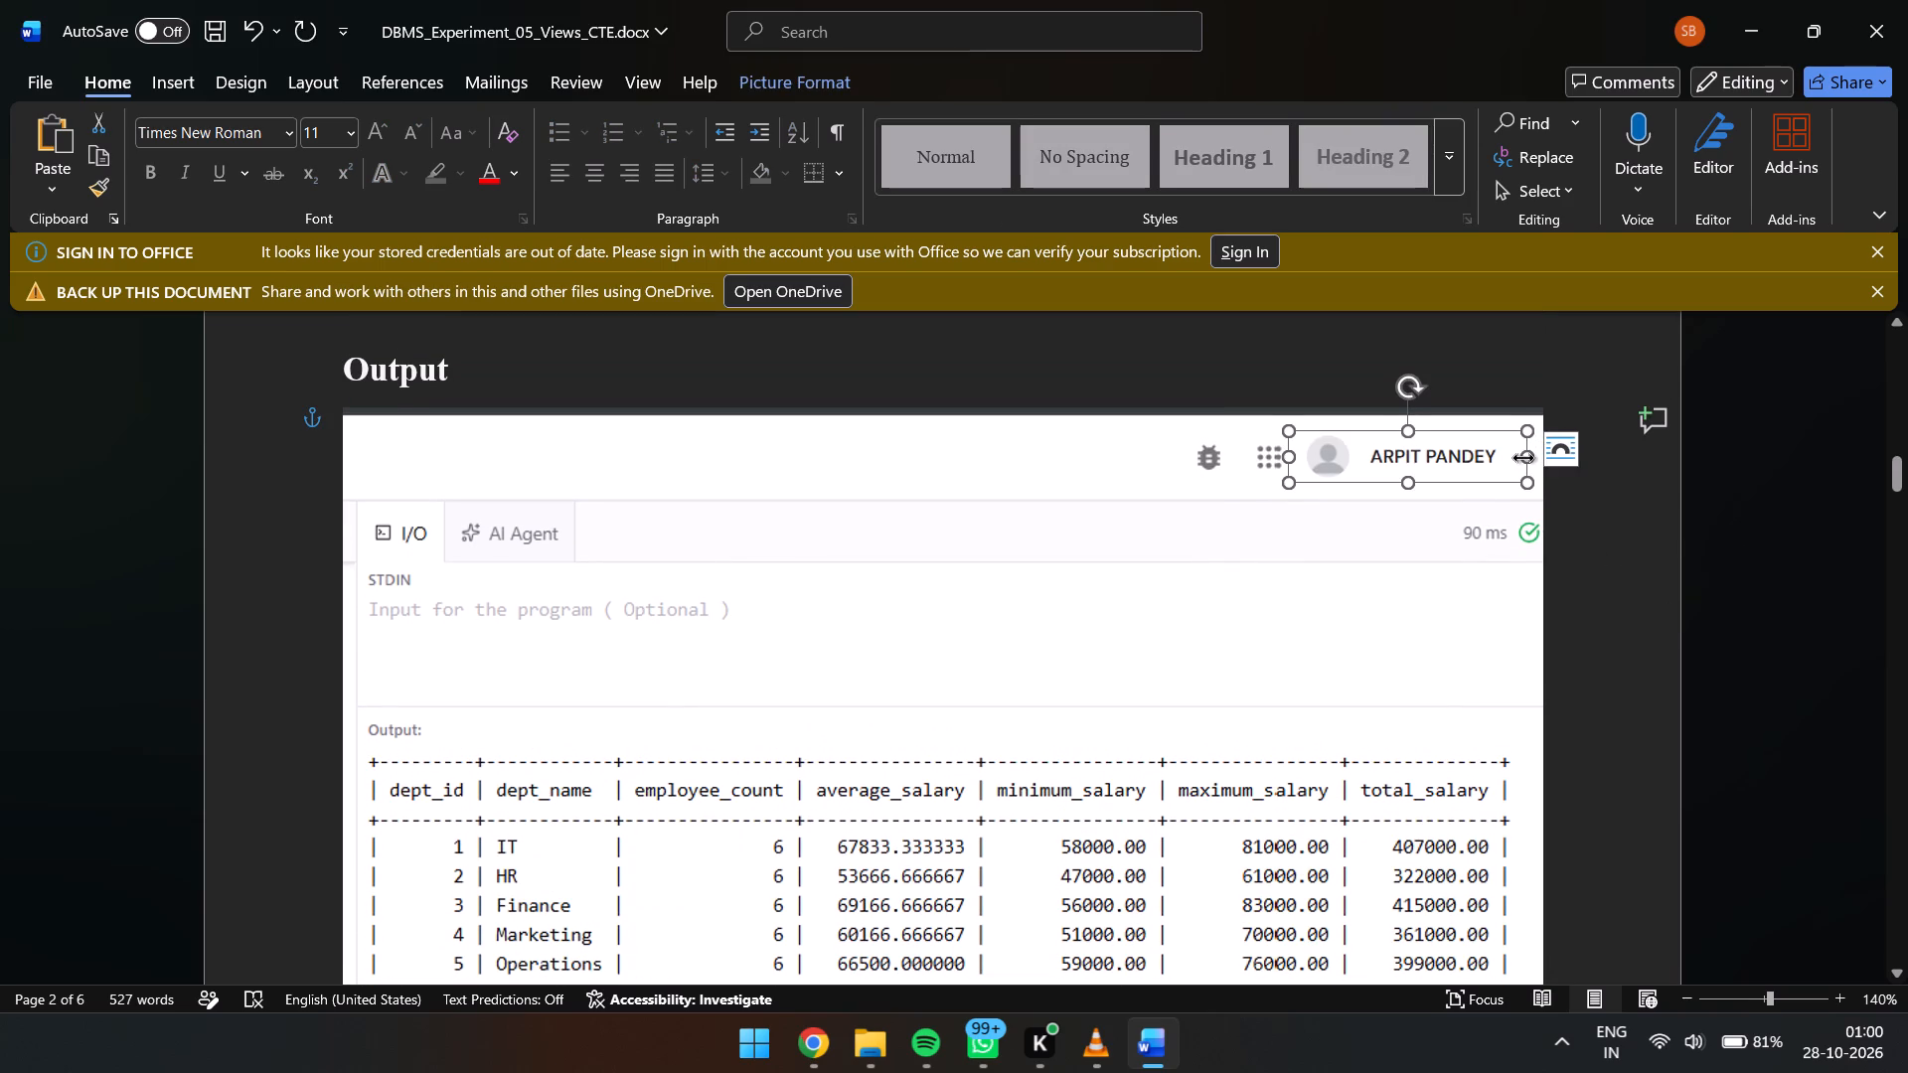
pyautogui.moveTo(1522, 456); pyautogui.dragTo(1537, 457)
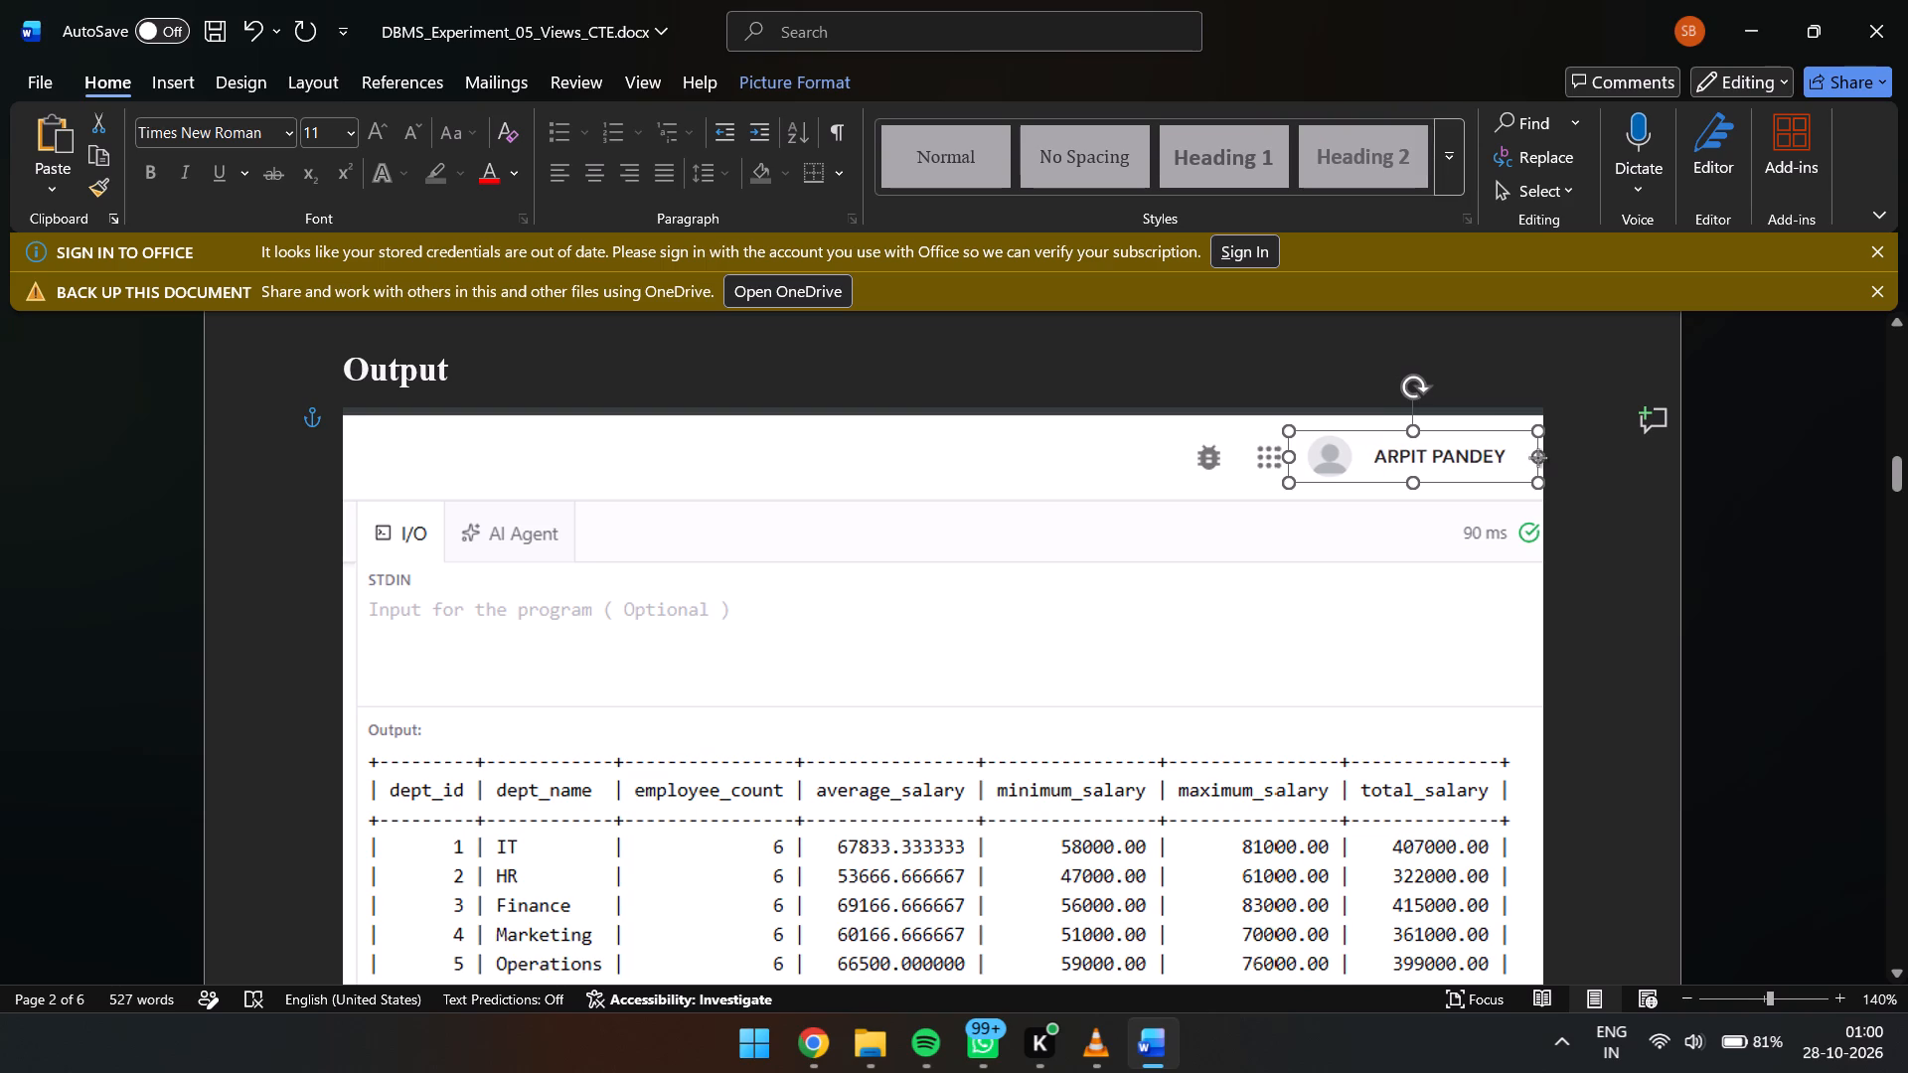
pyautogui.moveTo(1537, 457); pyautogui.dragTo(1535, 457)
pyautogui.click(1747, 555)
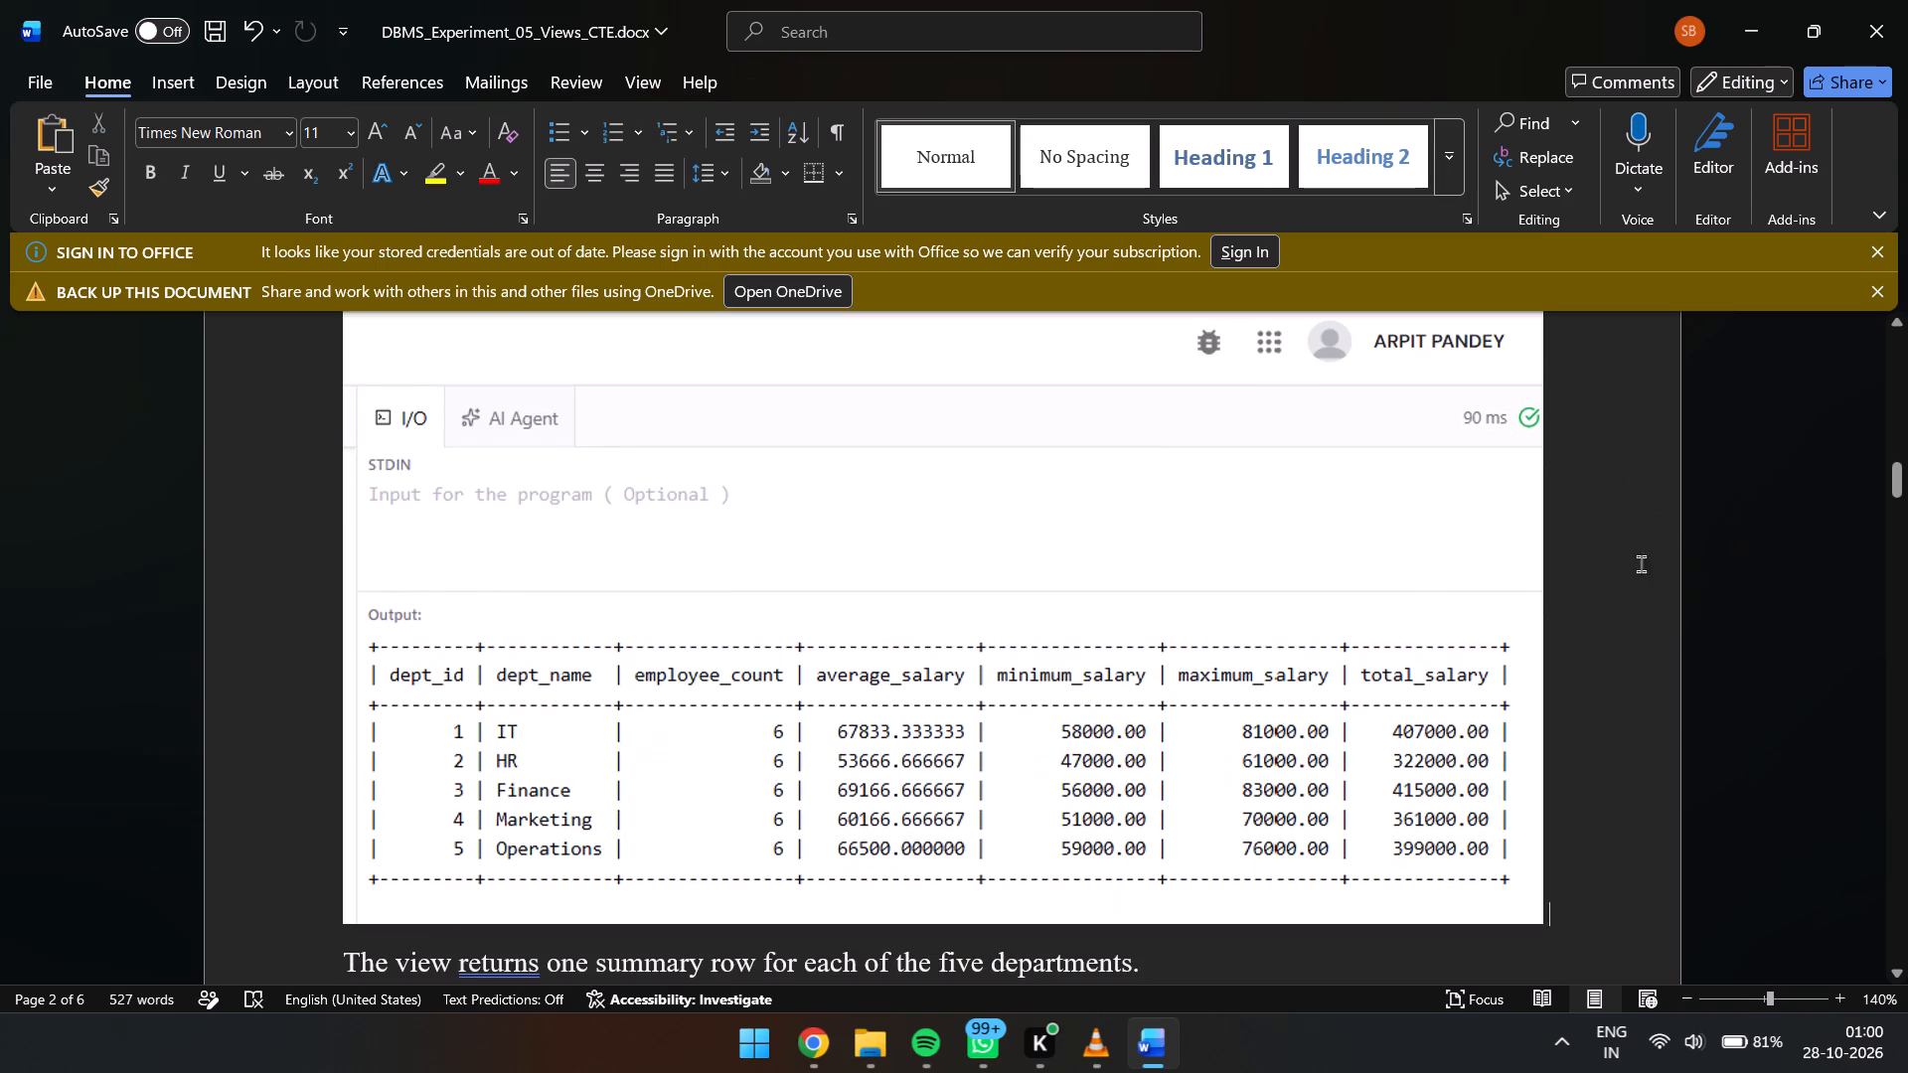
# Reduce the gap above the 2. EMPLOYEE HIERARCHY VIEW heading to one blank line.
pyautogui.scroll(-16, 1364, 672)
pyautogui.scroll(-6, 1364, 672)
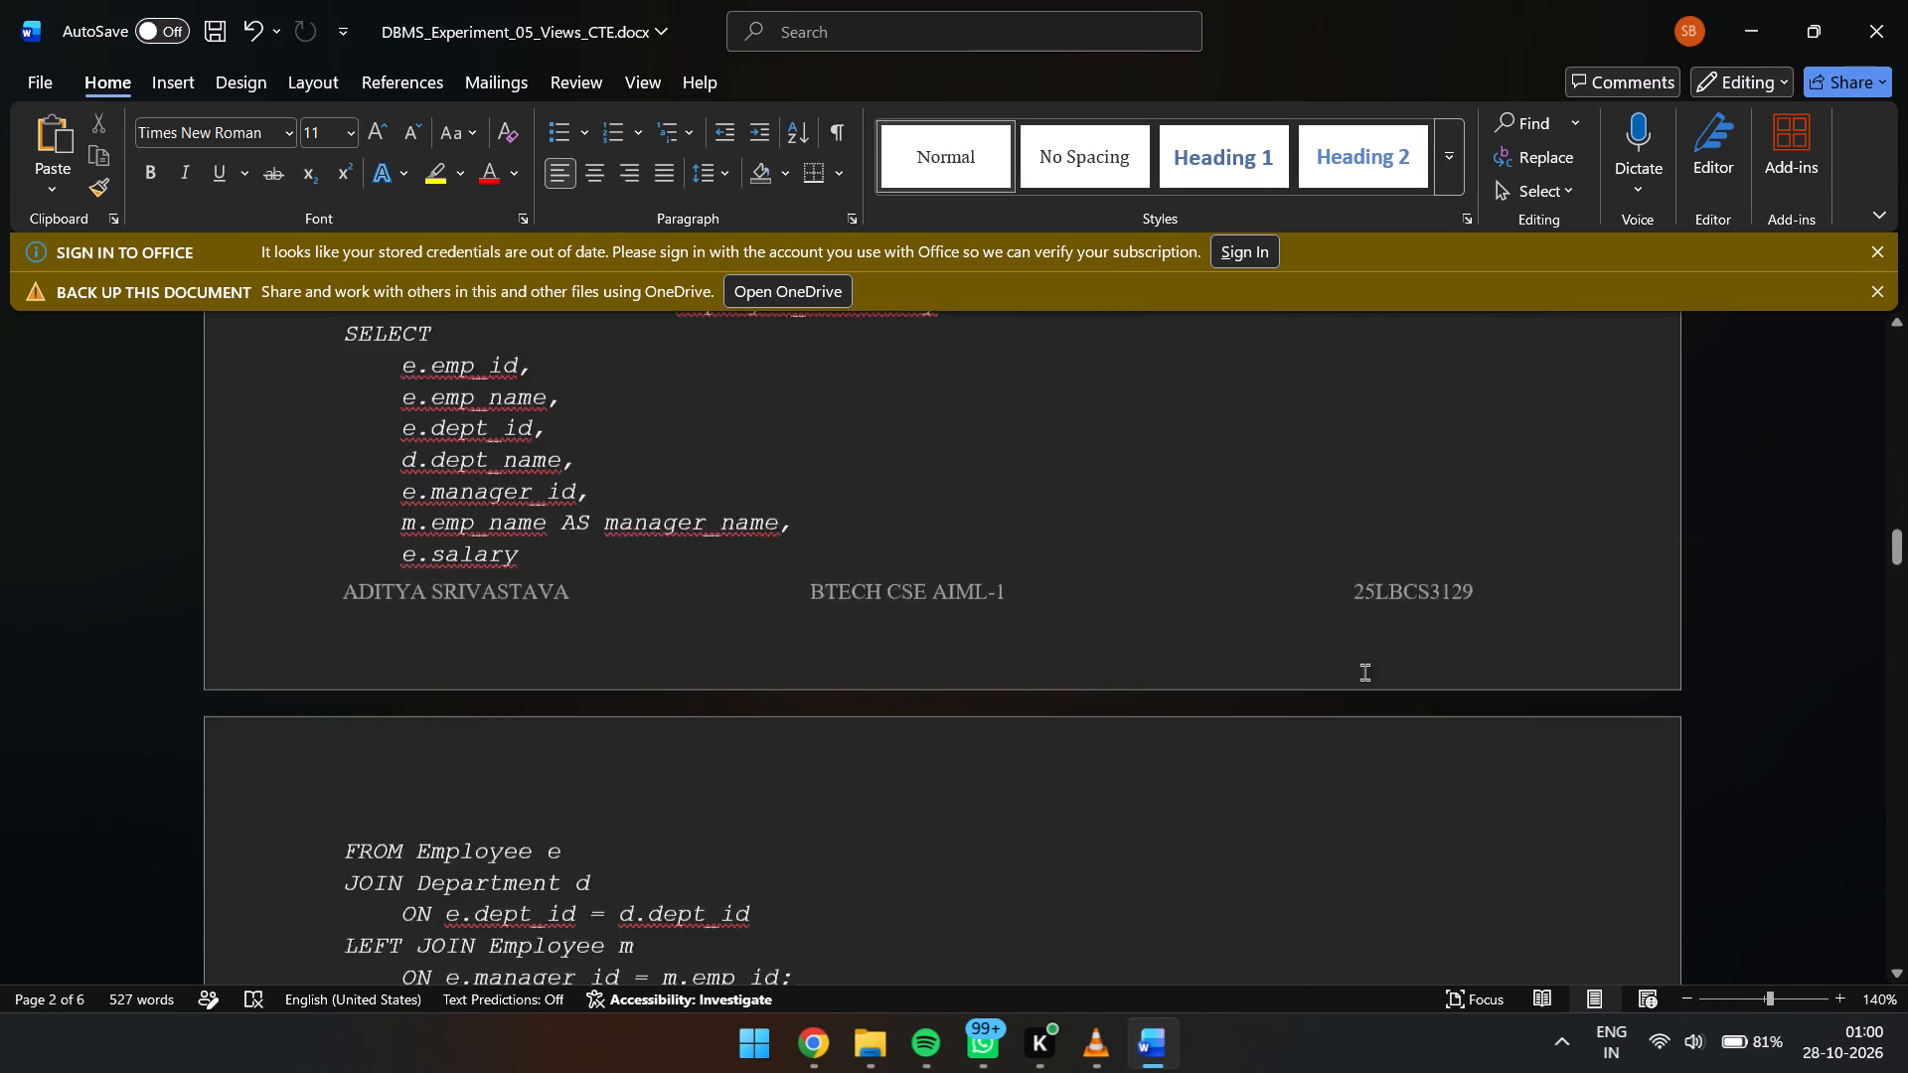
pyautogui.scroll(13, 1364, 672)
pyautogui.click(467, 744)
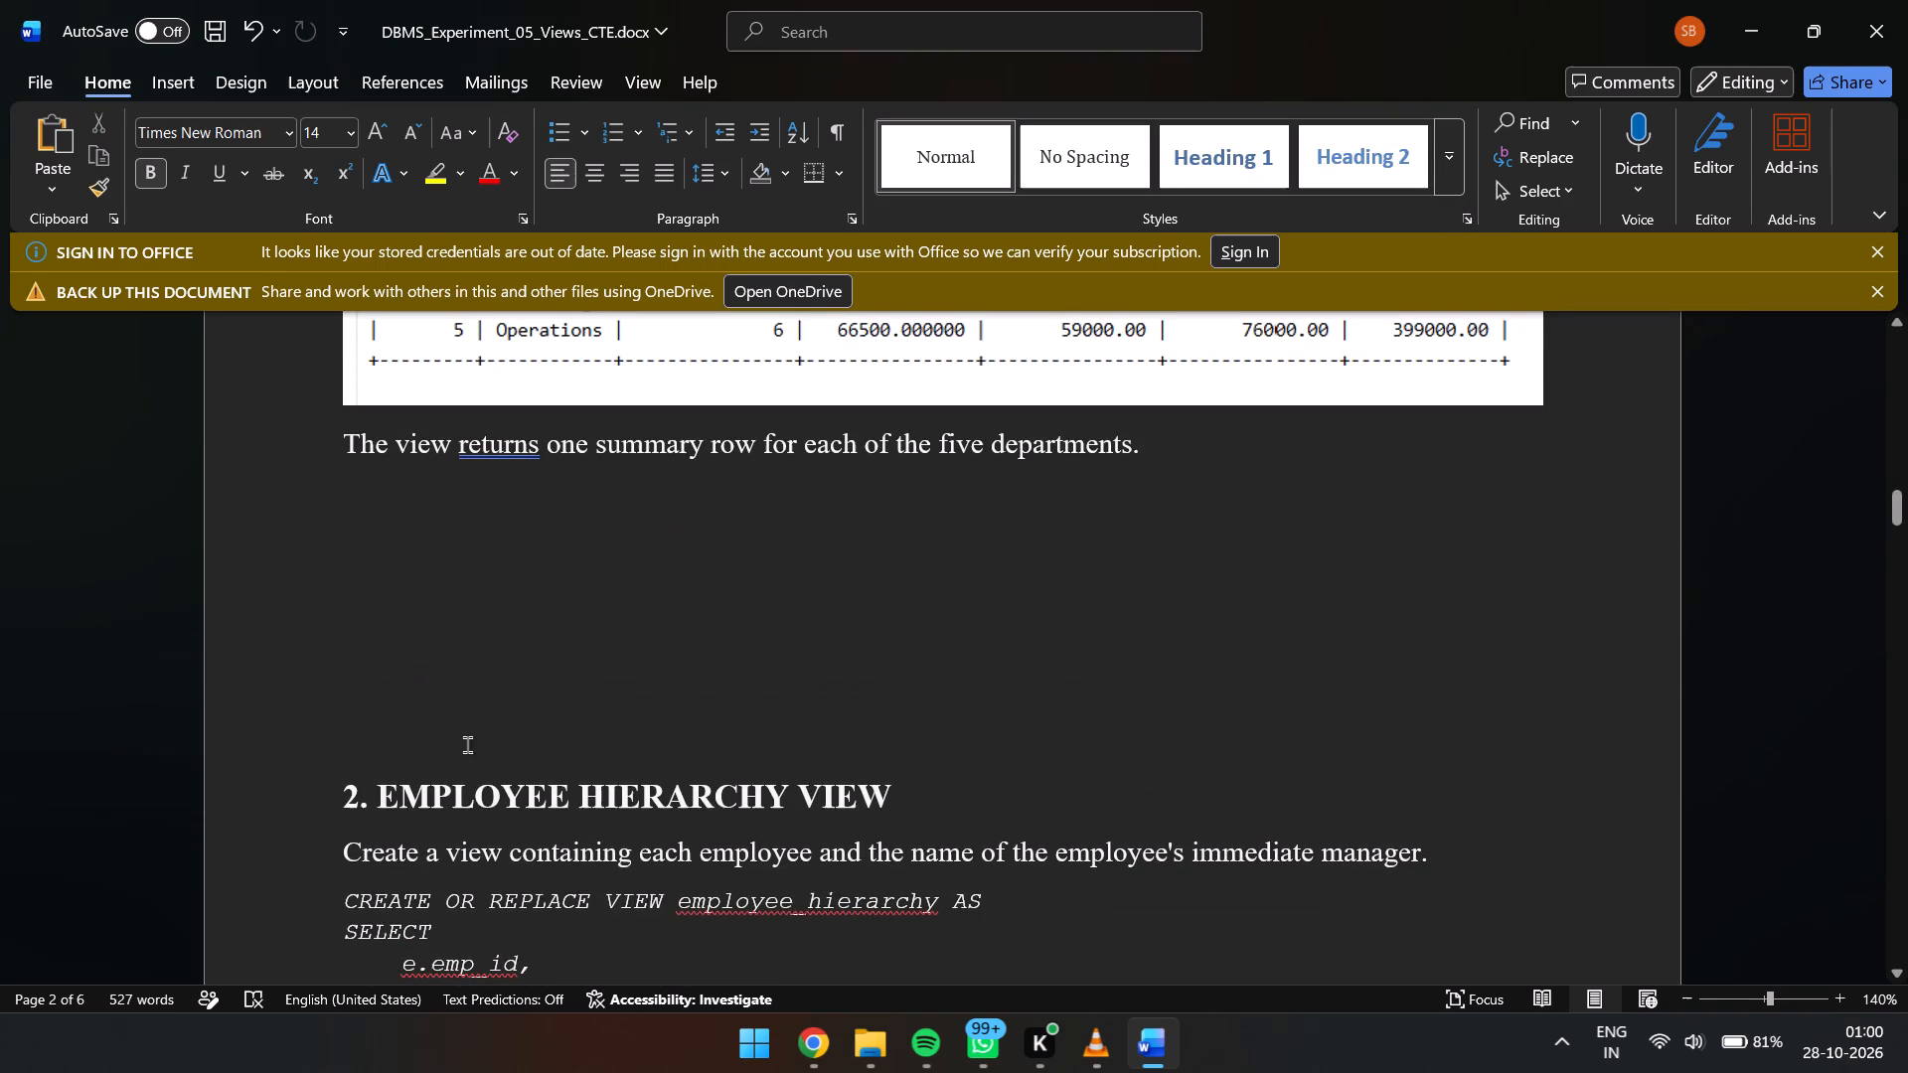
pyautogui.press('BackSpace')
pyautogui.press('BackSpace')
pyautogui.press('BackSpace')
pyautogui.press('BackSpace')
pyautogui.press('BackSpace')
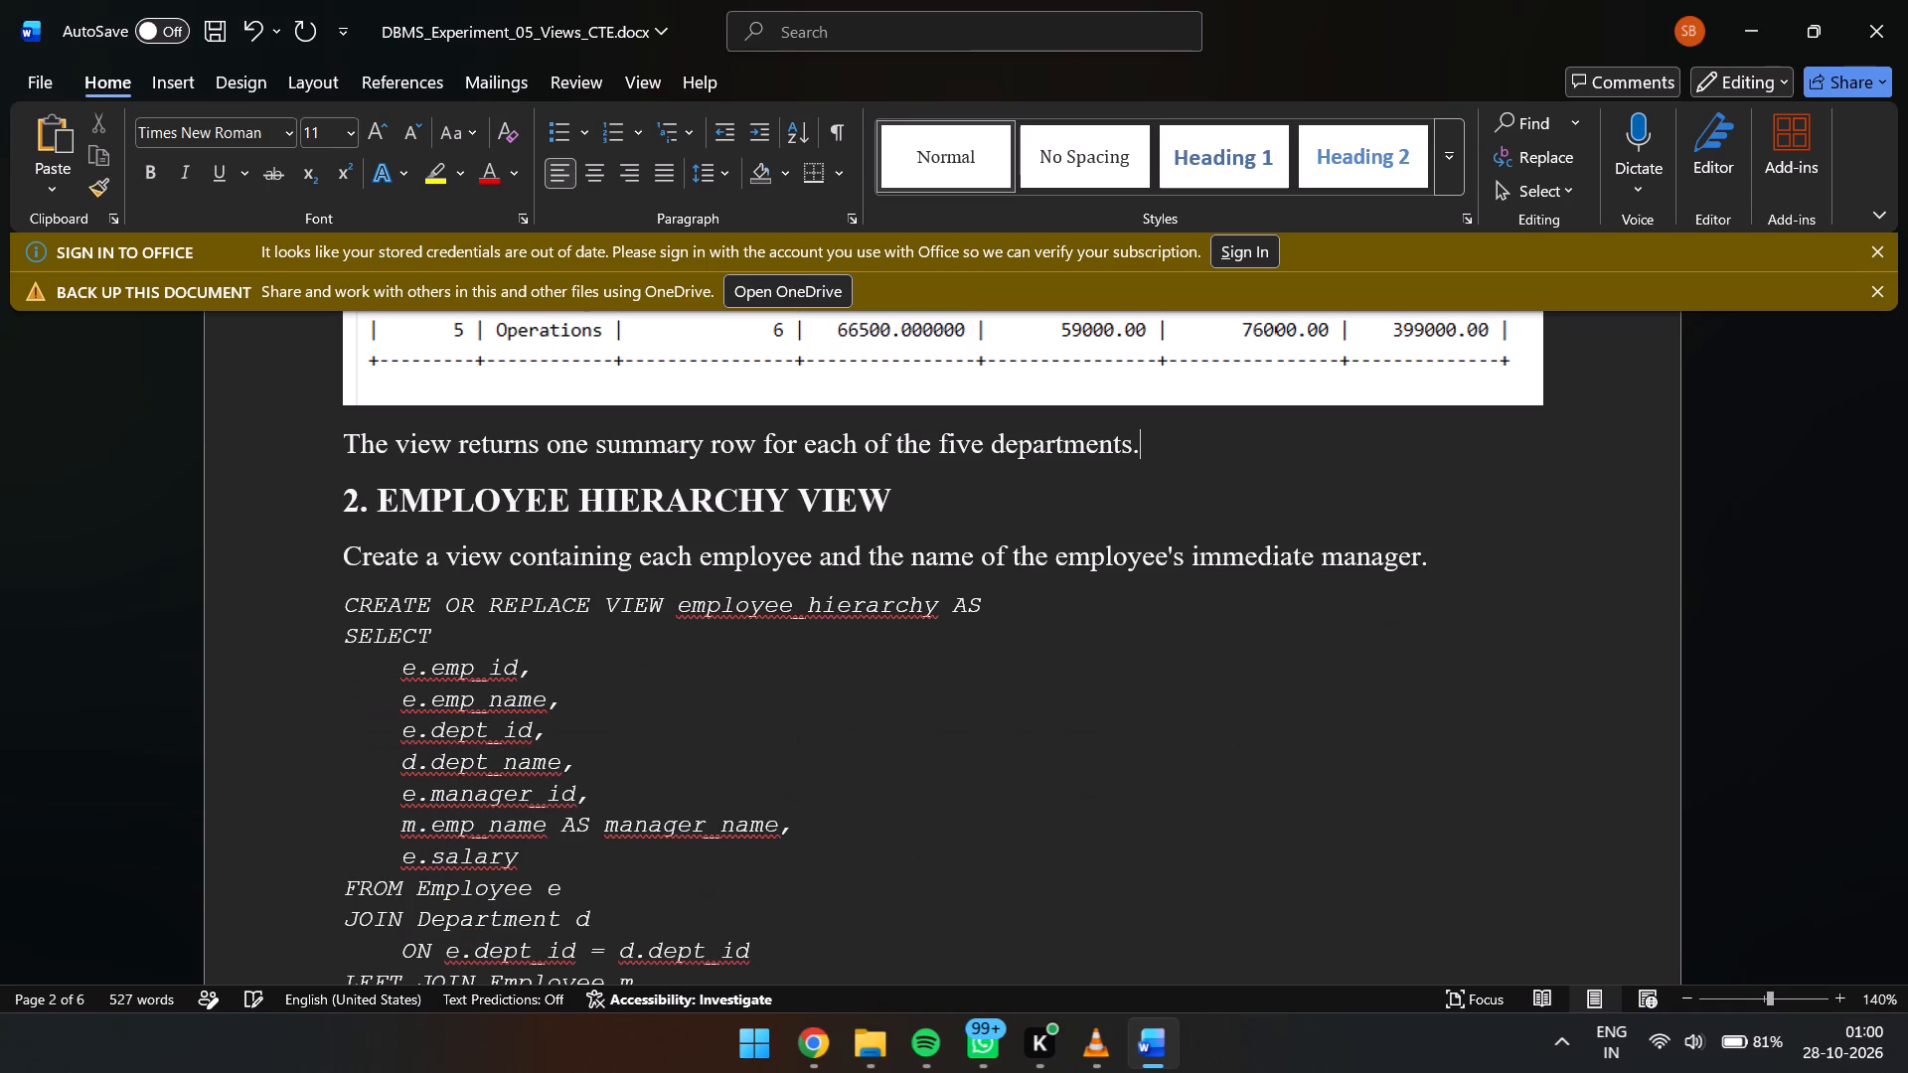
pyautogui.hotkey('shift', 'Return')
# Add a line break before the employee hierarchy Output heading to push it onto the next page with its screenshot.
pyautogui.scroll(-18, 474, 784)
pyautogui.scroll(7, 546, 674)
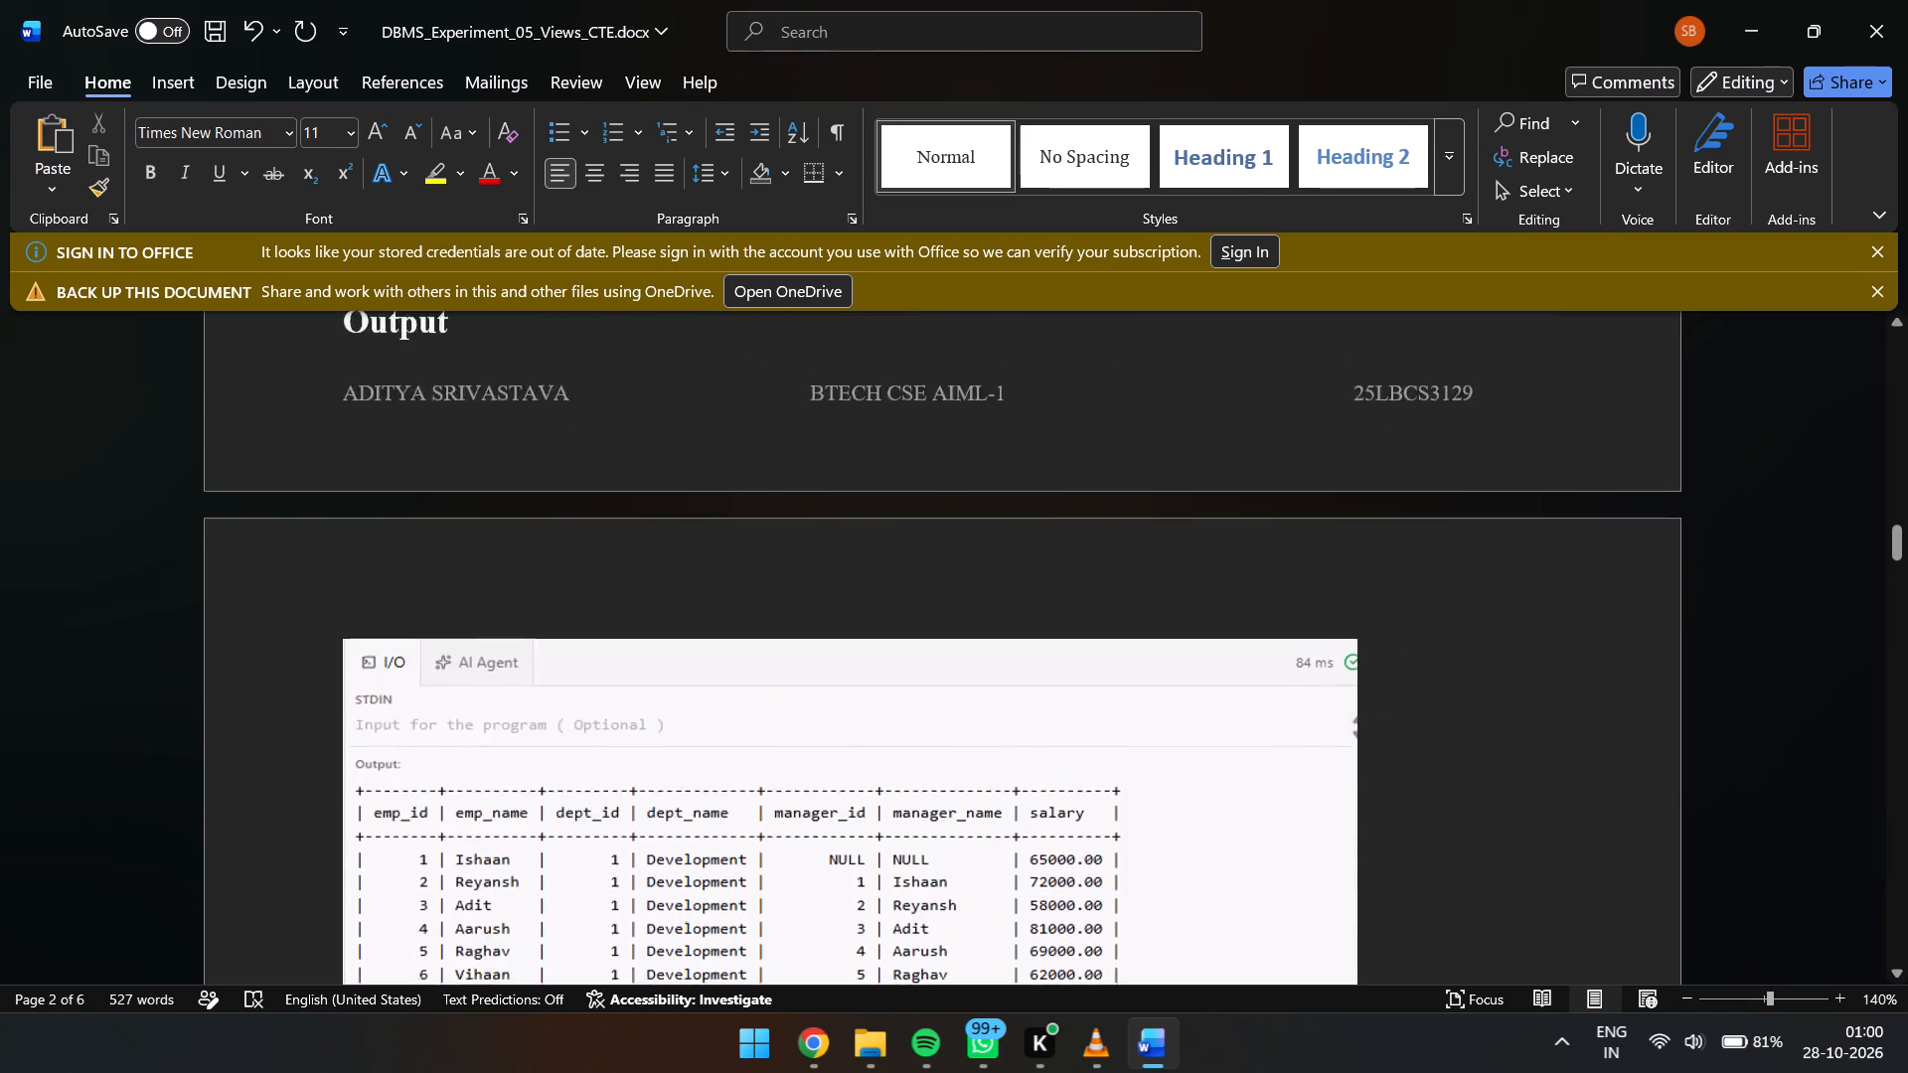
pyautogui.click(335, 483)
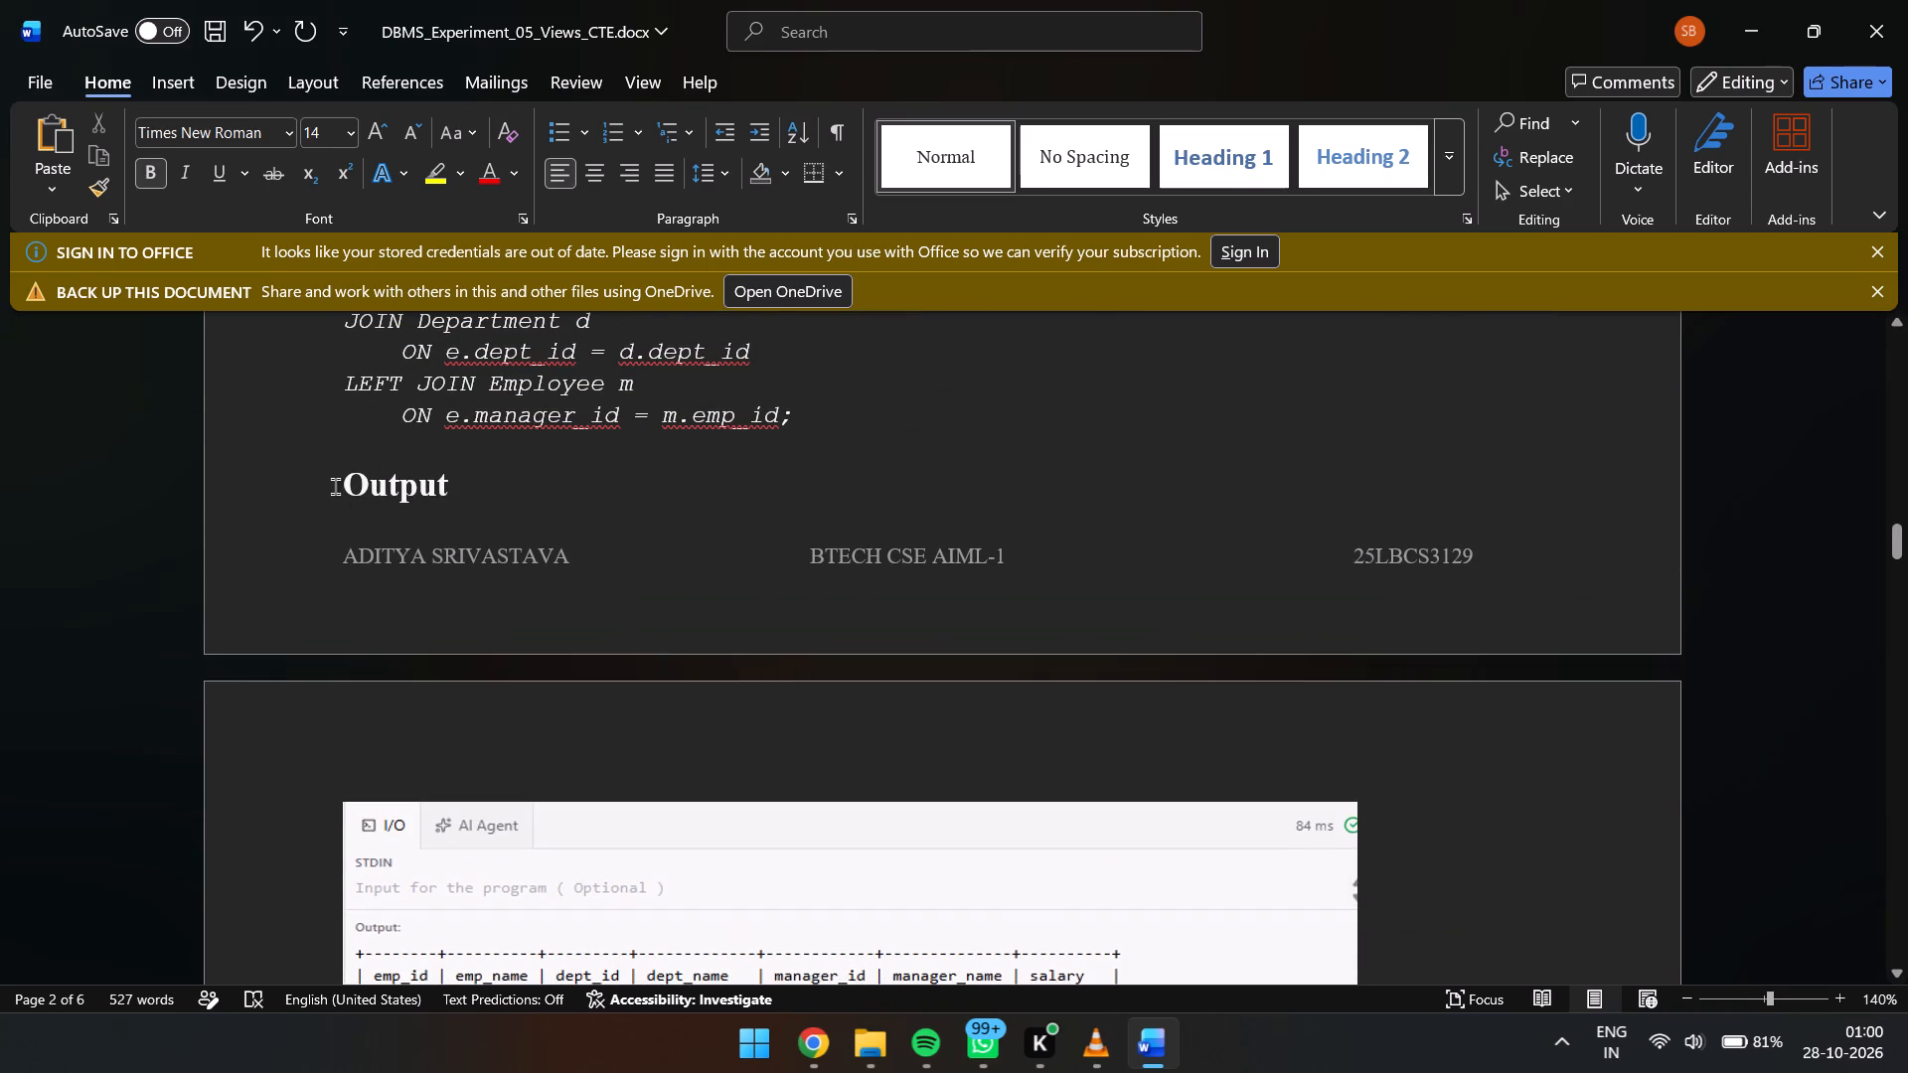
pyautogui.hotkey('shift', 'Return')
# Zoom out to 110% and review the remaining sections for layout gaps and awkward page breaks.
pyautogui.scroll(-8, 570, 633)
pyautogui.scroll(-3, 1018, 622)
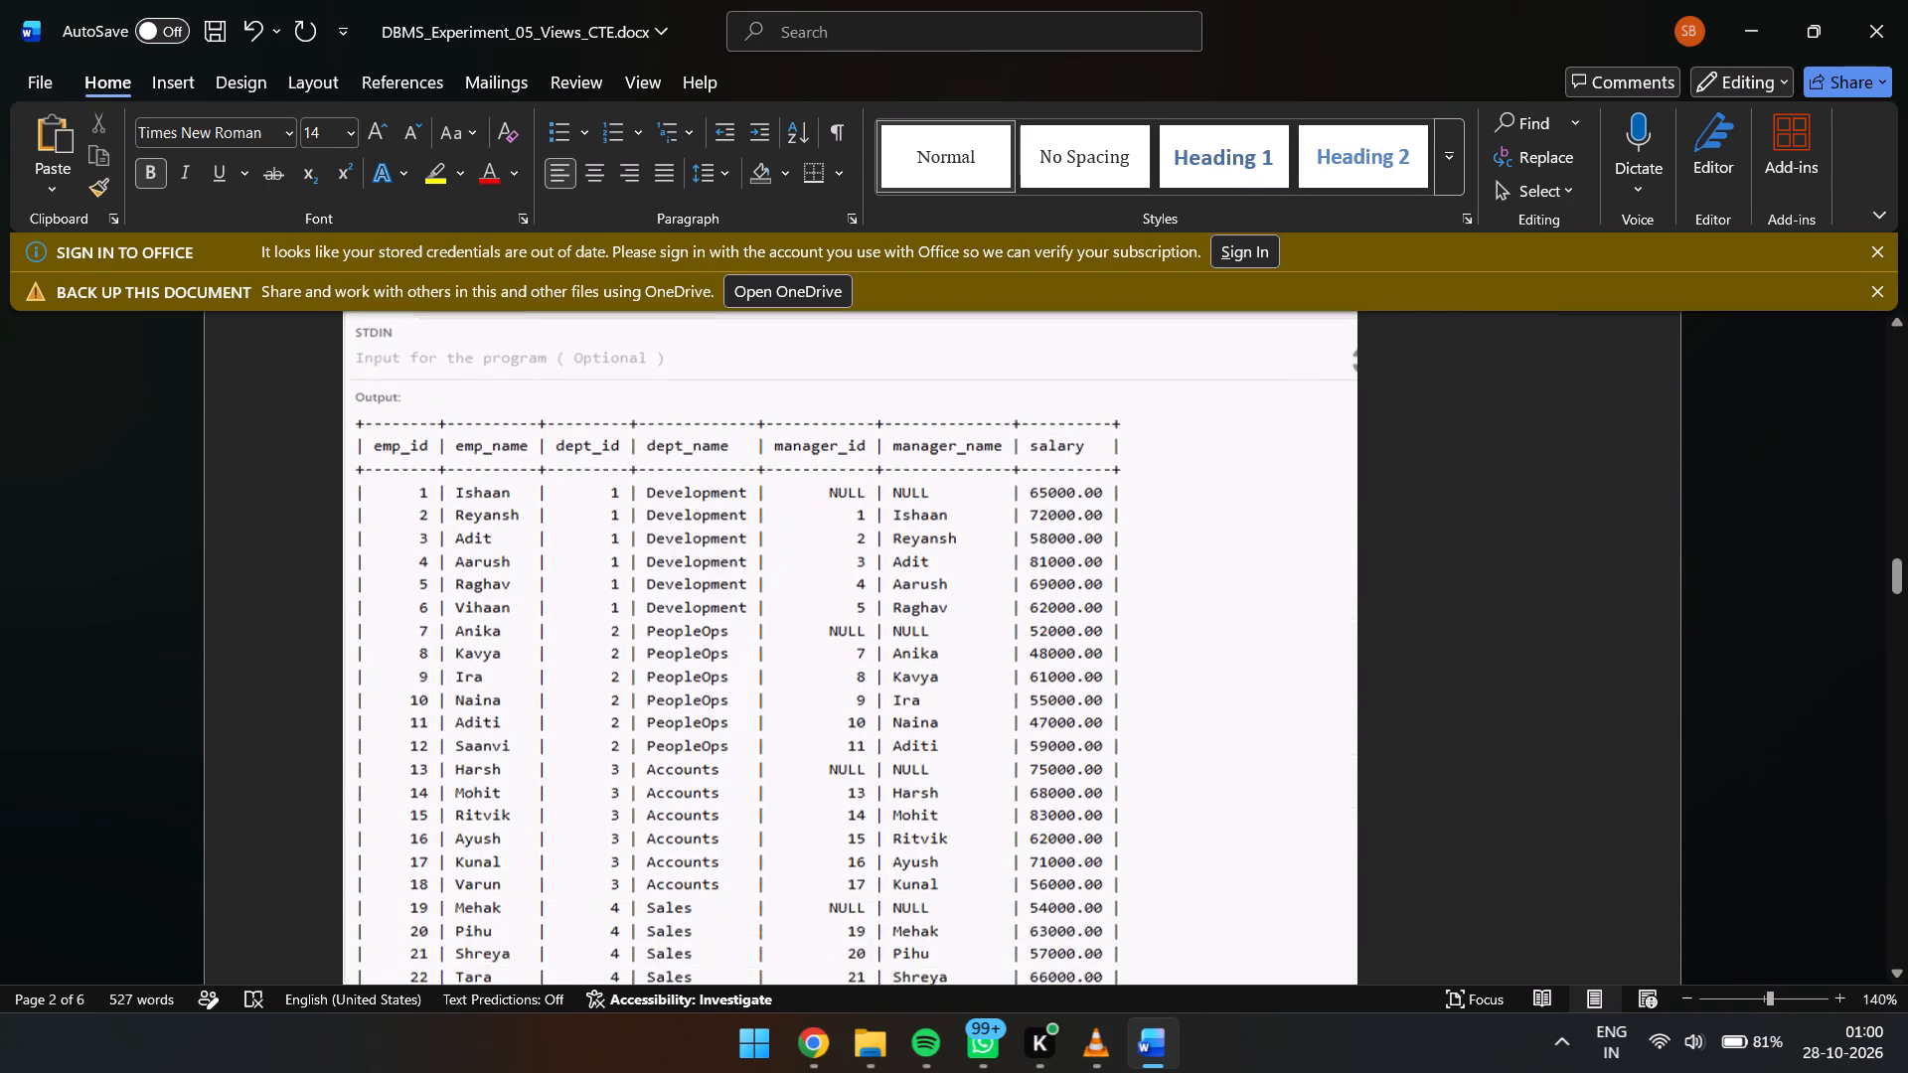
pyautogui.scroll(-20, 1091, 691)
pyautogui.scroll(-12, 1091, 691)
pyautogui.scroll(-9, 1087, 690)
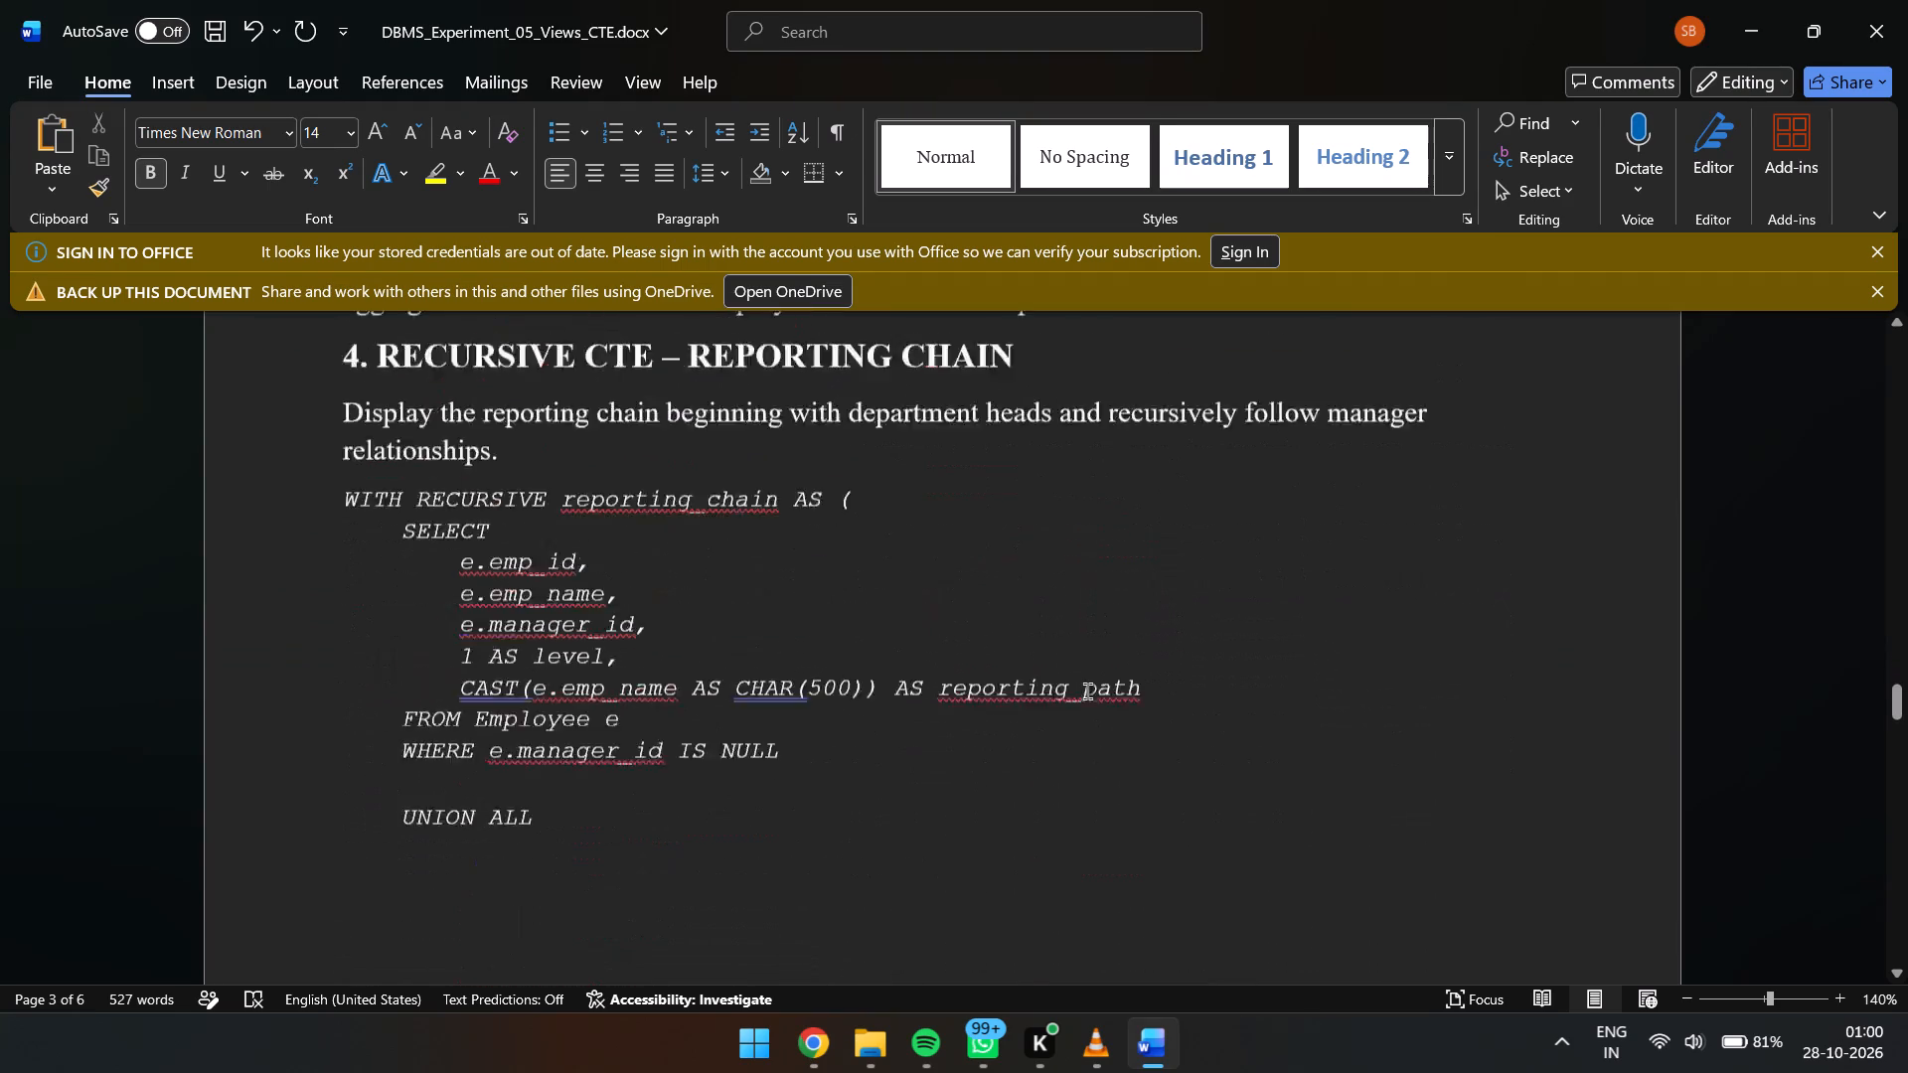
pyautogui.scroll(-8, 1087, 690)
pyautogui.scroll(-14, 808, 707)
pyautogui.scroll(6, 807, 707)
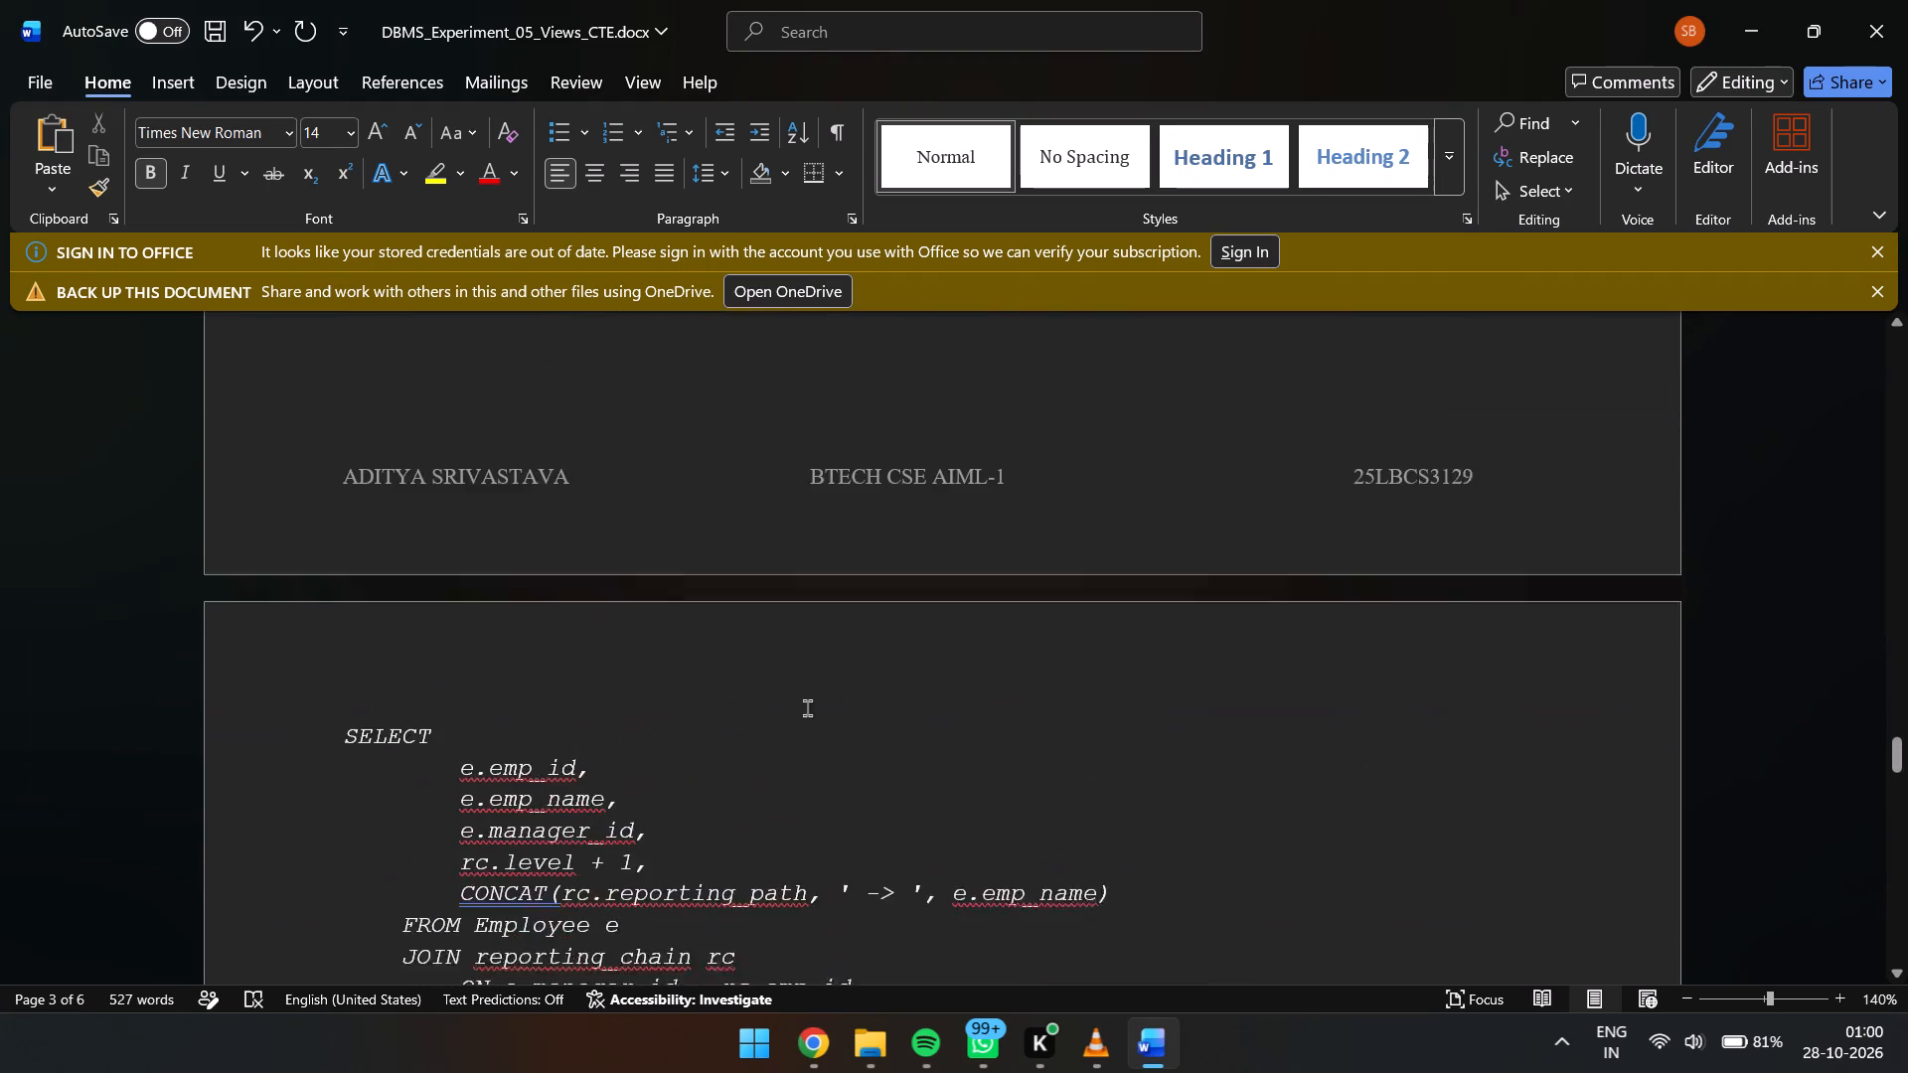
pyautogui.scroll(6, 807, 707)
pyautogui.hotkey('ctrl', '-')
pyautogui.hotkey('ctrl', '-')
pyautogui.hotkey('ctrl', '-')
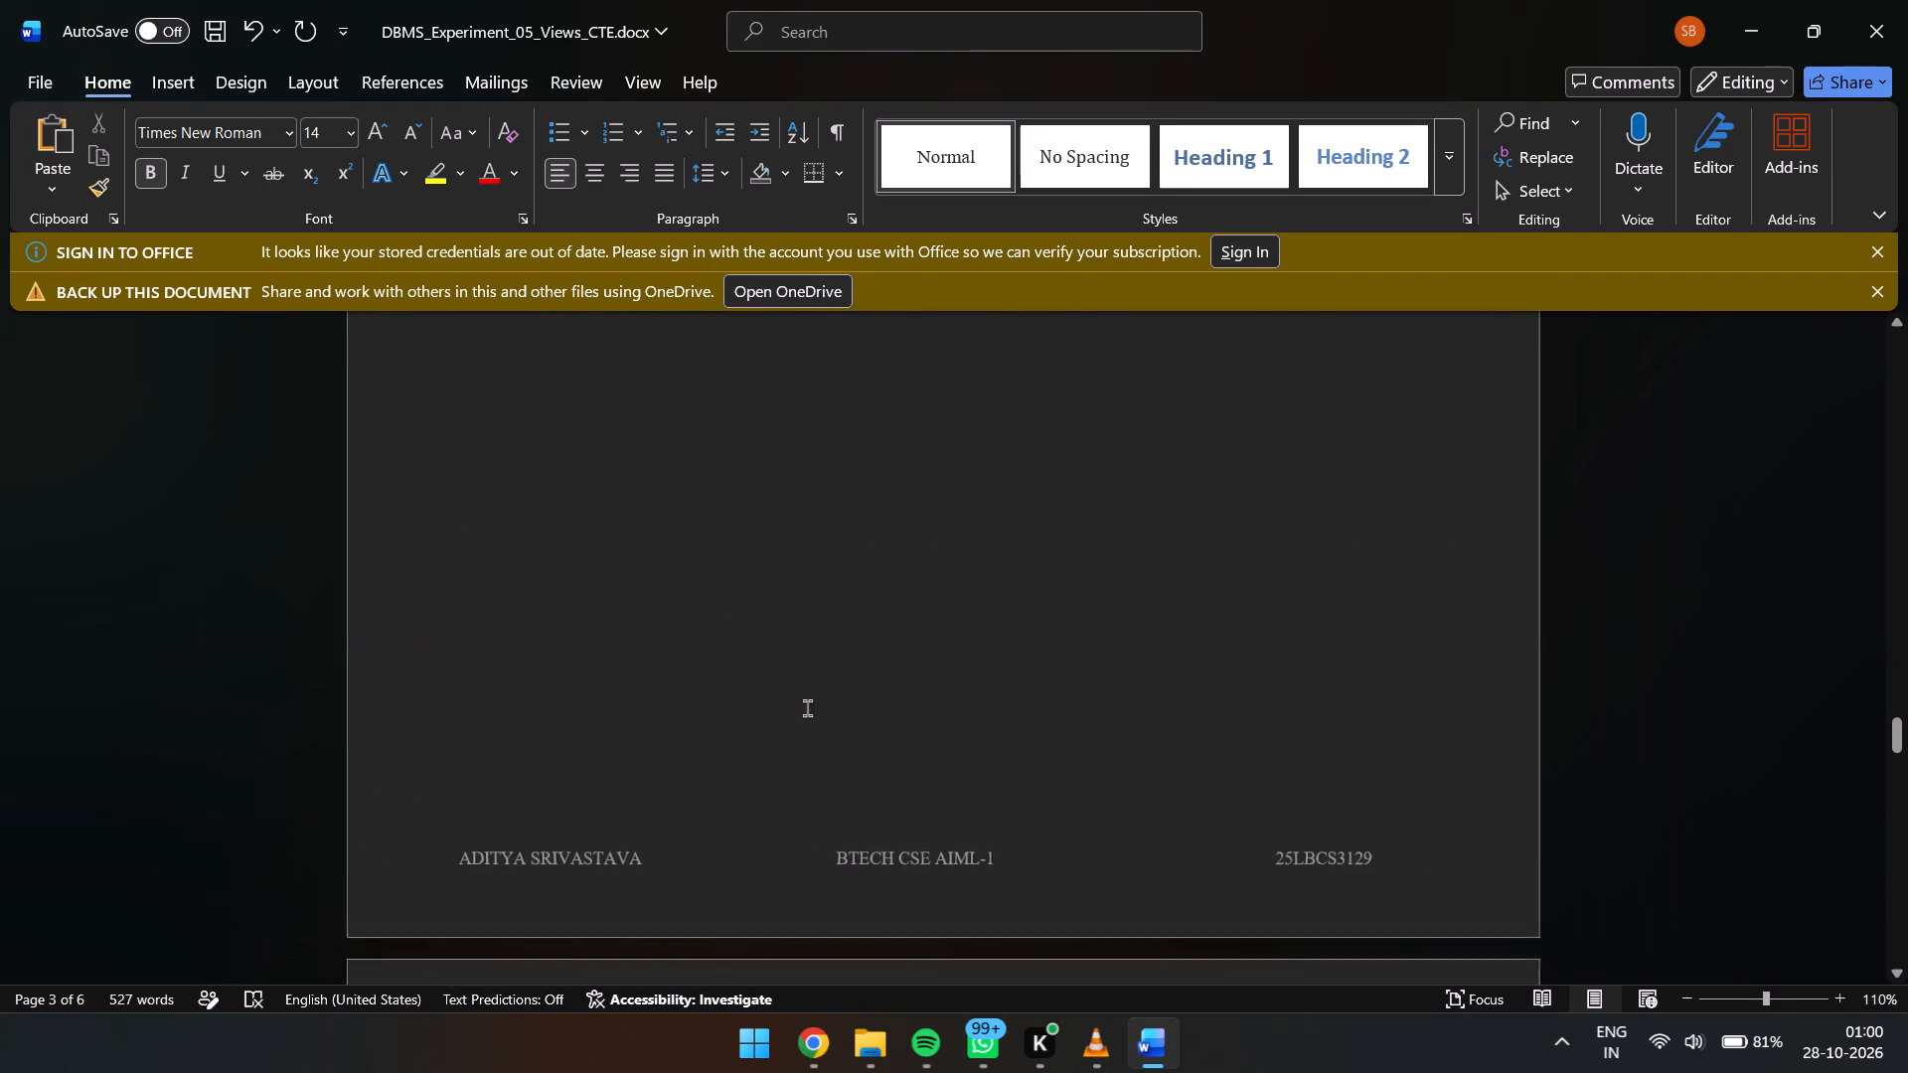
pyautogui.scroll(13, 845, 692)
pyautogui.scroll(-6, 845, 692)
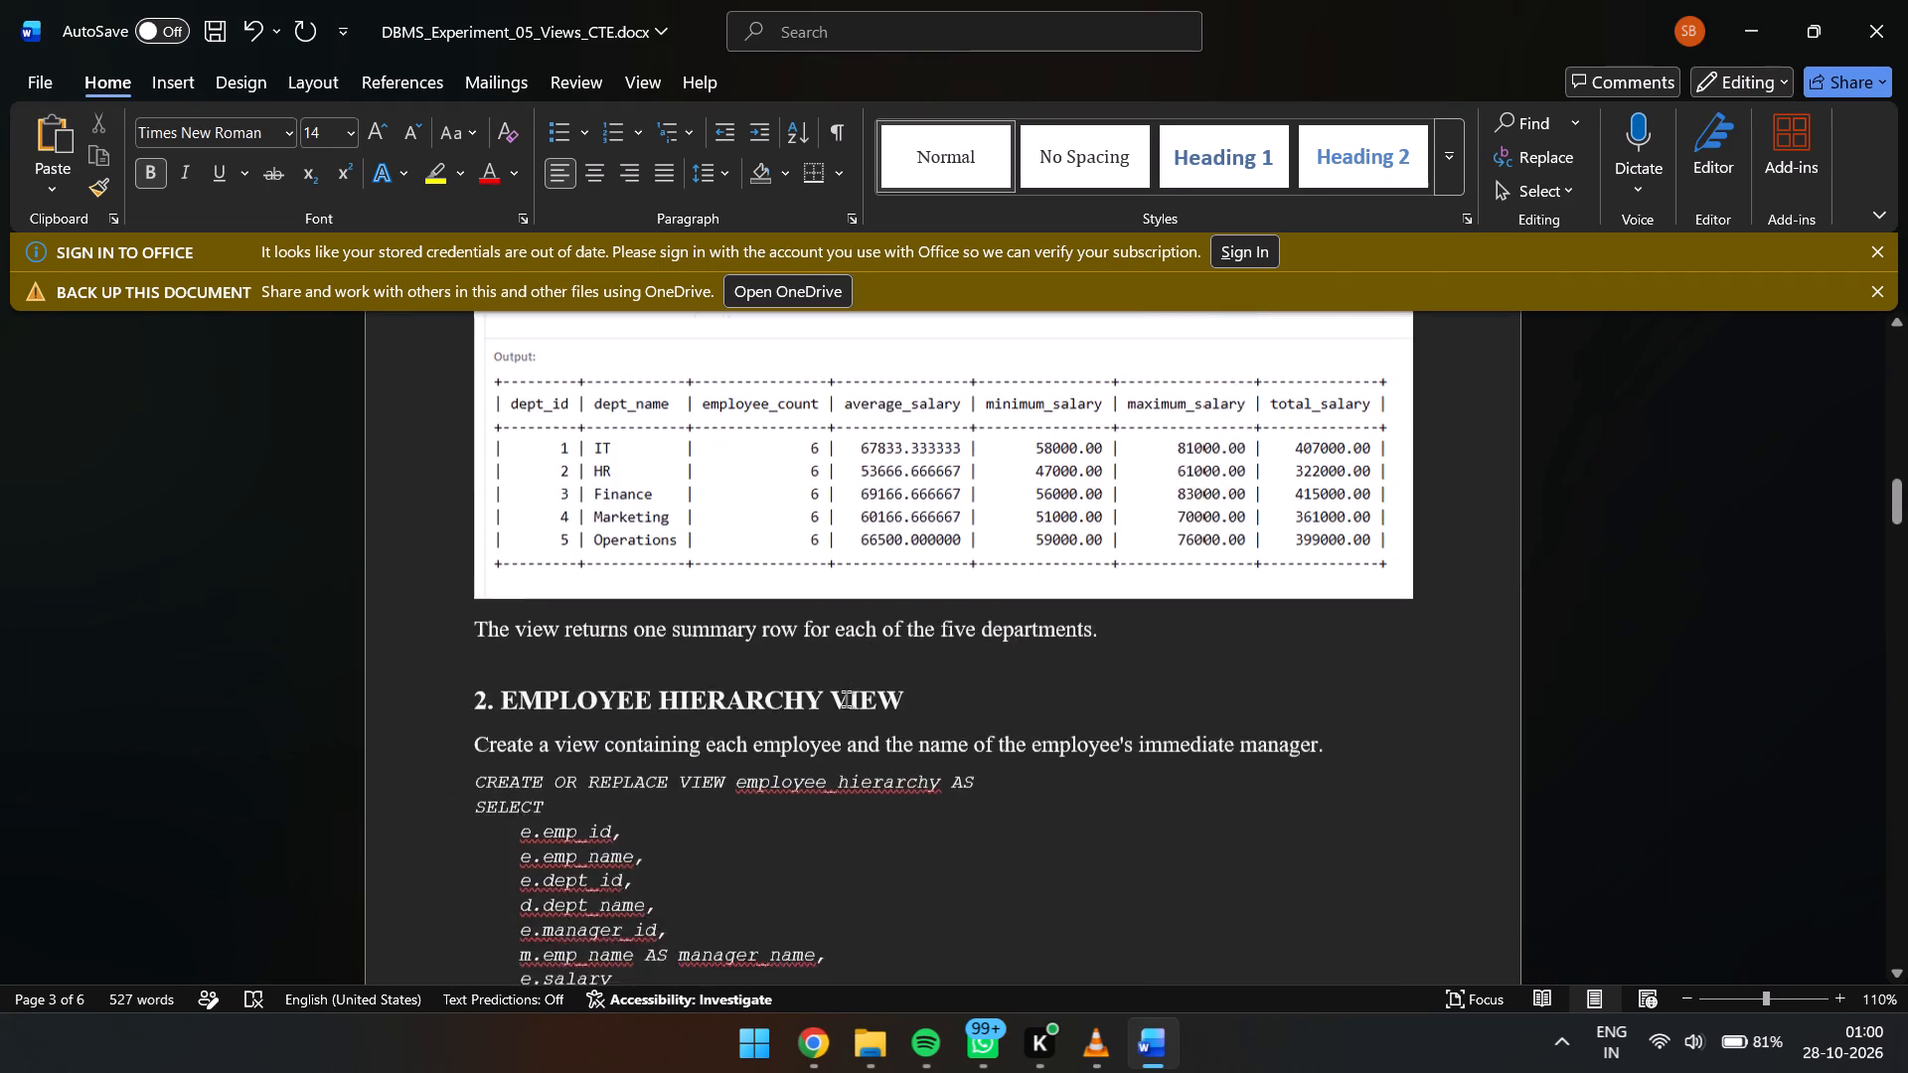
pyautogui.scroll(7, 846, 698)
pyautogui.scroll(-17, 846, 698)
pyautogui.scroll(-10, 846, 698)
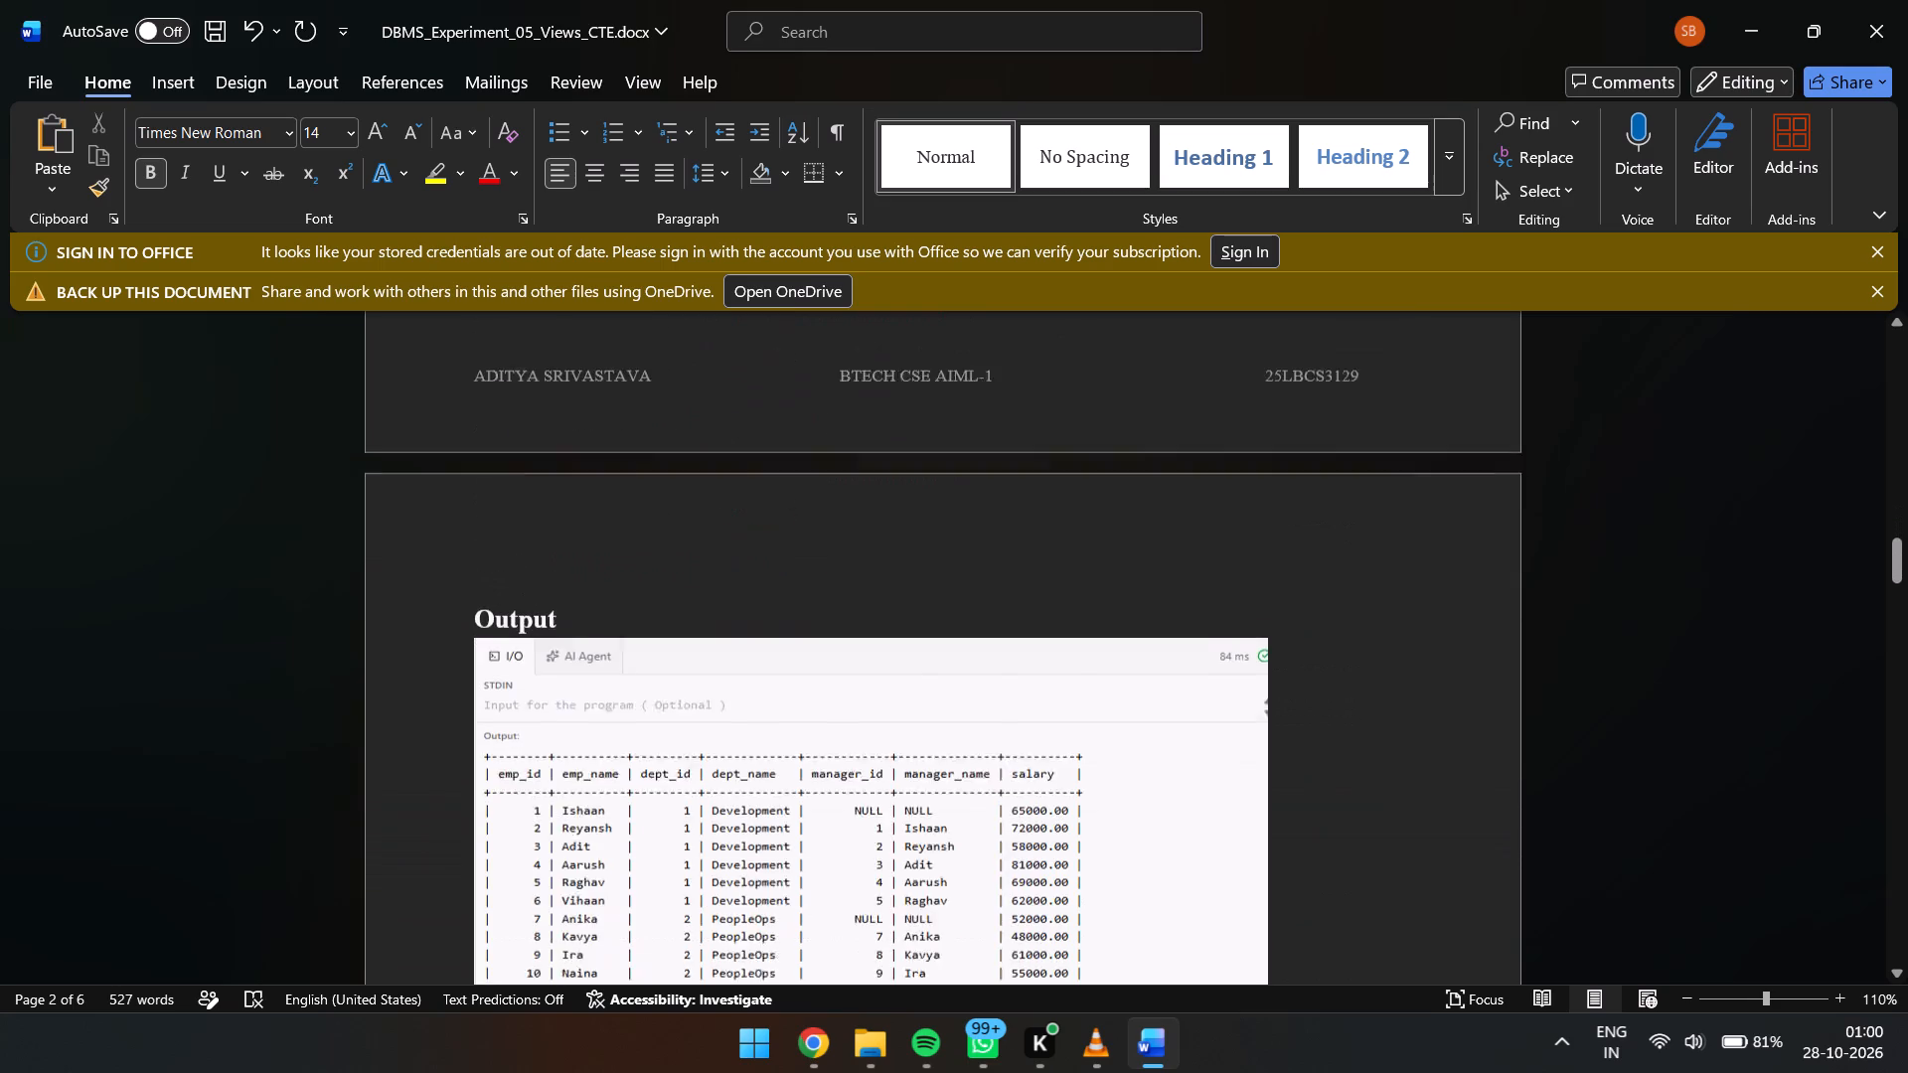
pyautogui.scroll(-20, 846, 698)
pyautogui.scroll(-20, 846, 698)
pyautogui.scroll(-1, 846, 698)
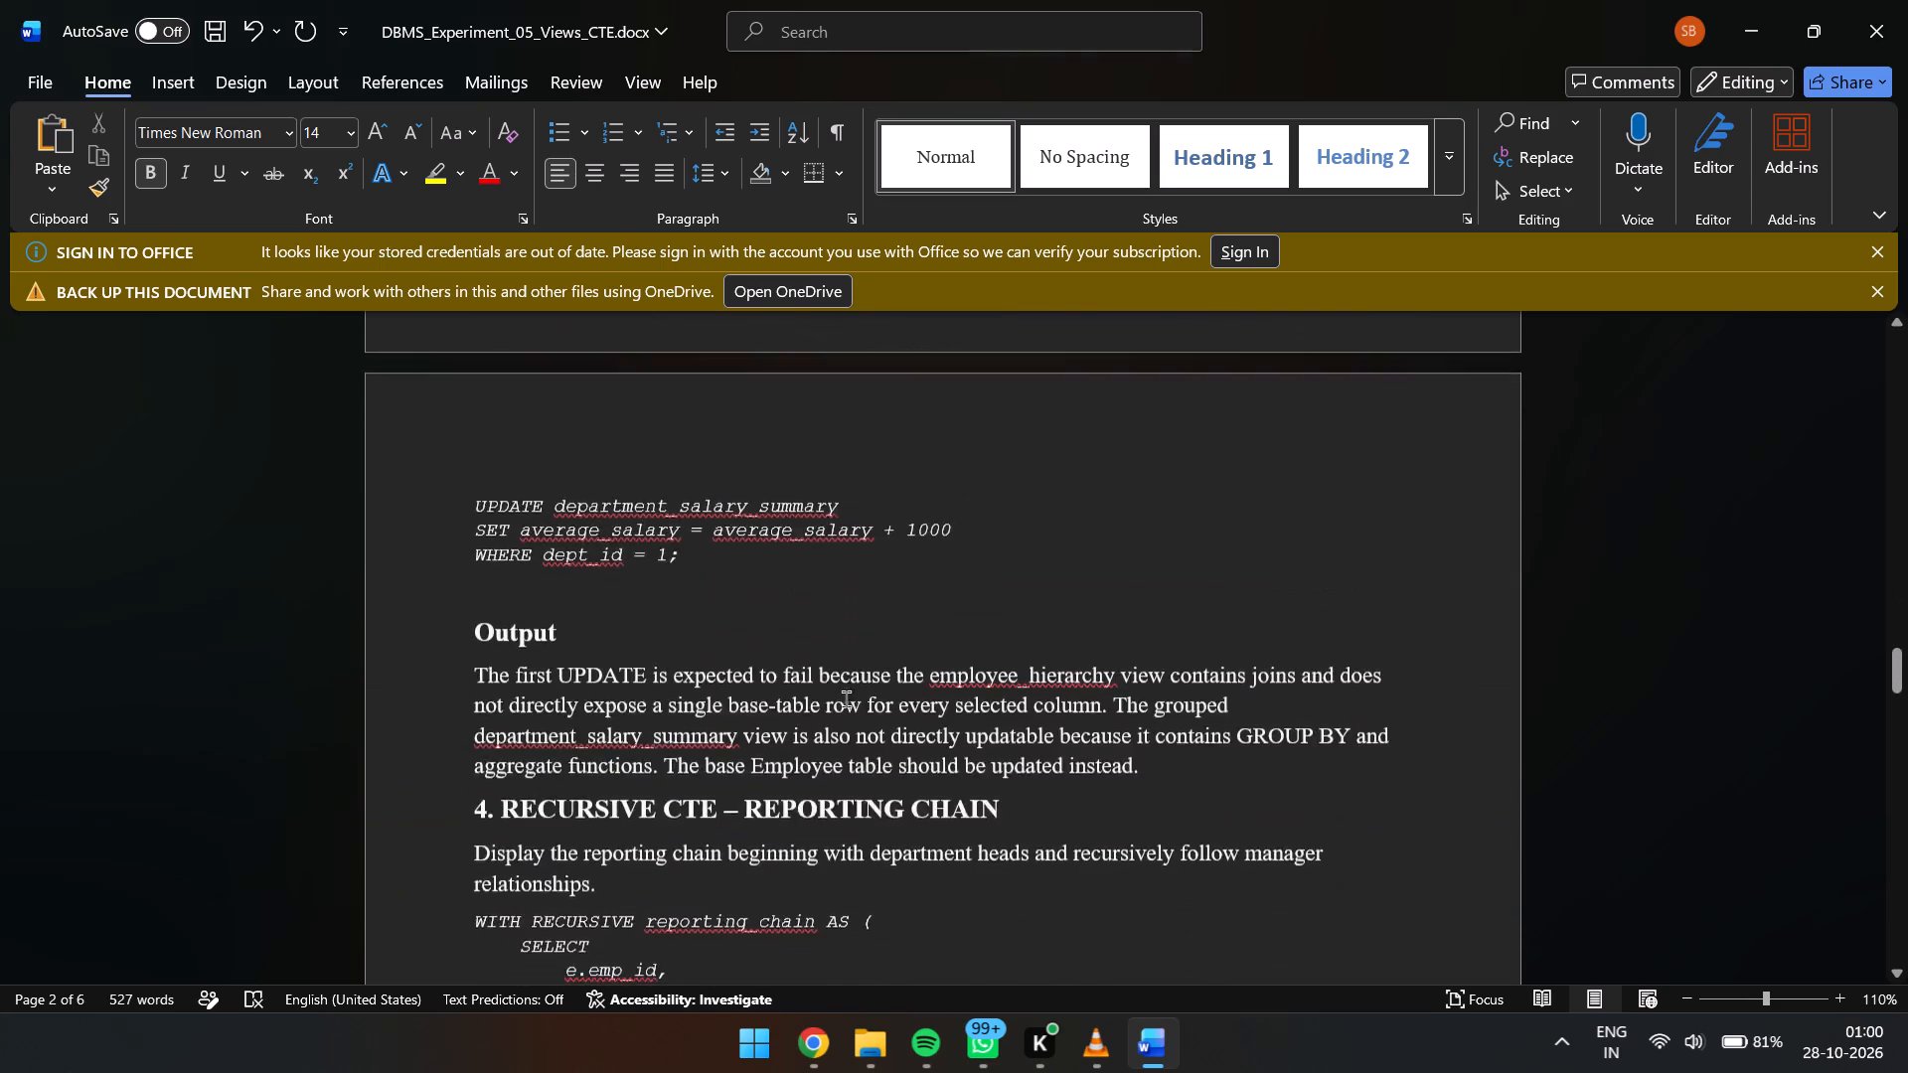
pyautogui.scroll(-11, 846, 698)
pyautogui.scroll(-7, 586, 686)
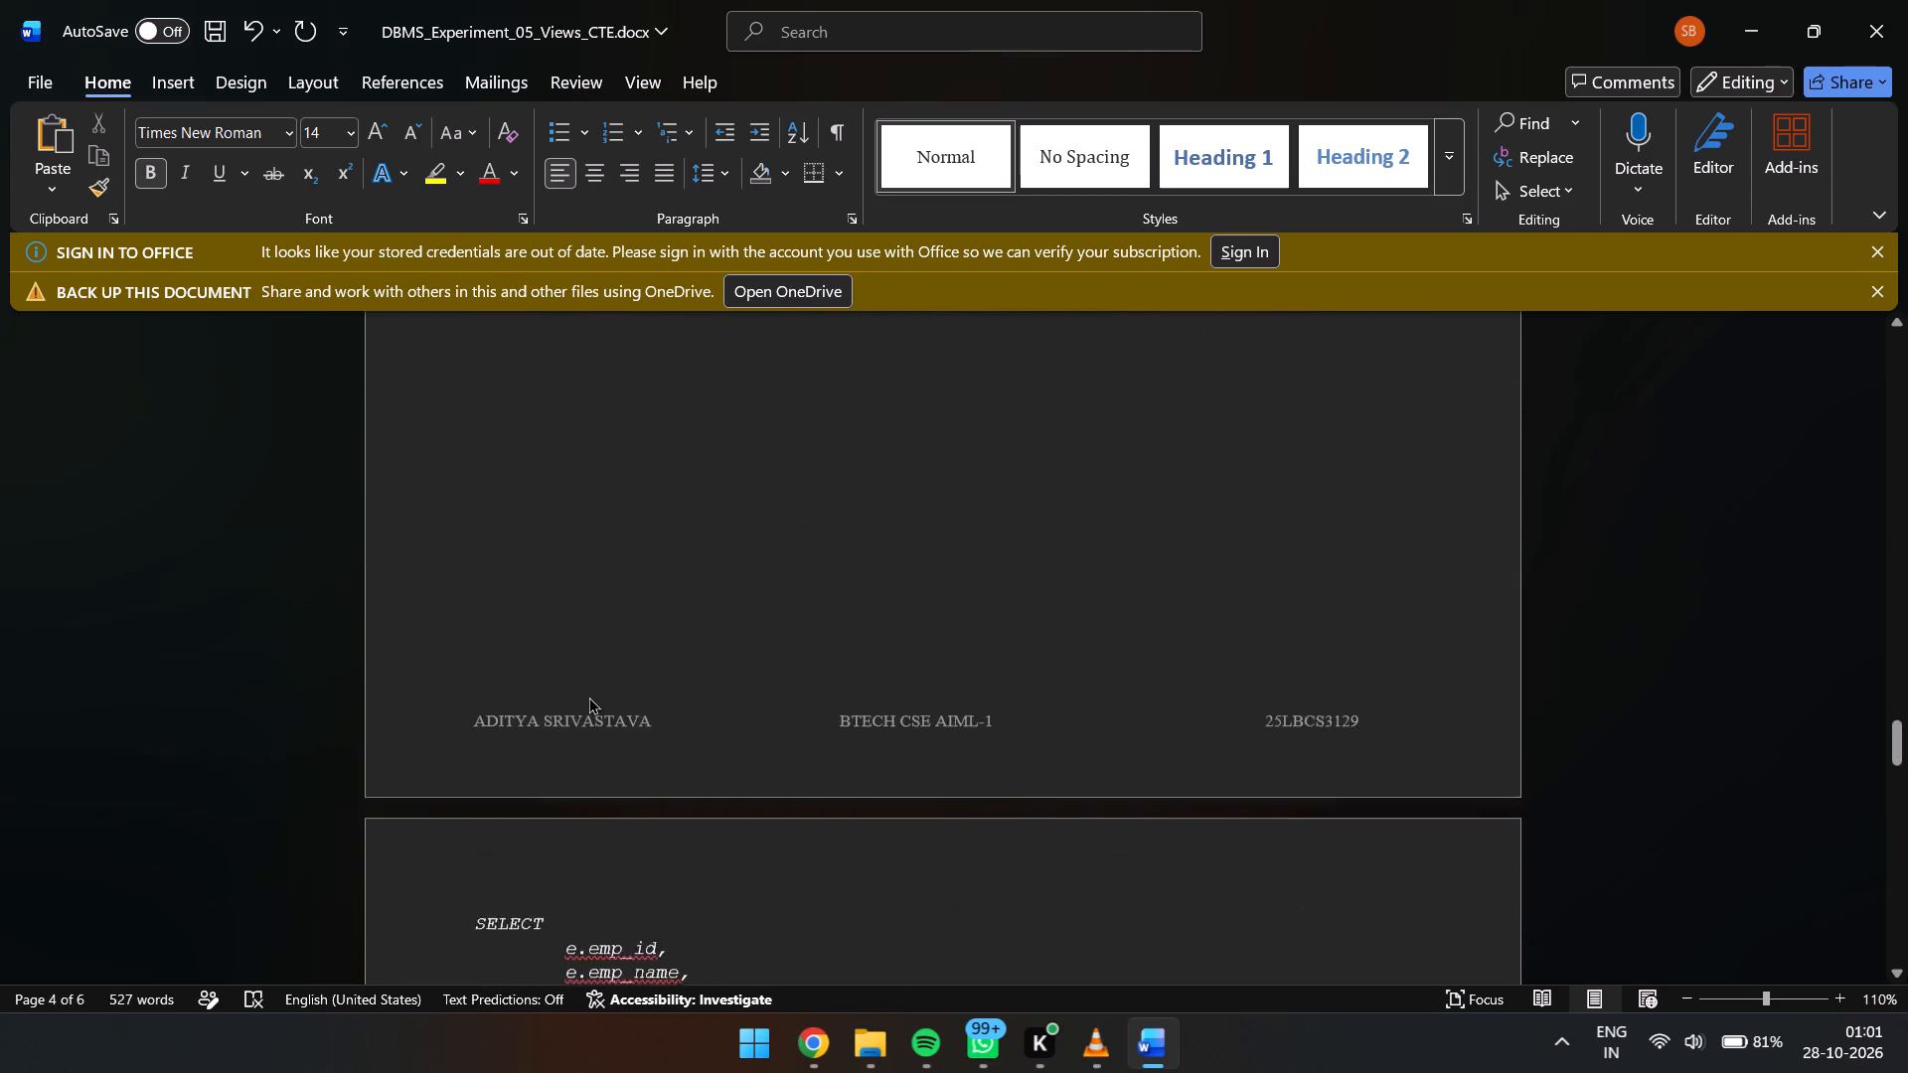
# Remove the gap before the second SELECT of the recursive reporting_chain query, pulling it up onto the page below UNION ALL.
pyautogui.scroll(-5, 588, 696)
pyautogui.scroll(4, 588, 696)
pyautogui.moveTo(484, 641); pyautogui.dragTo(480, 331)
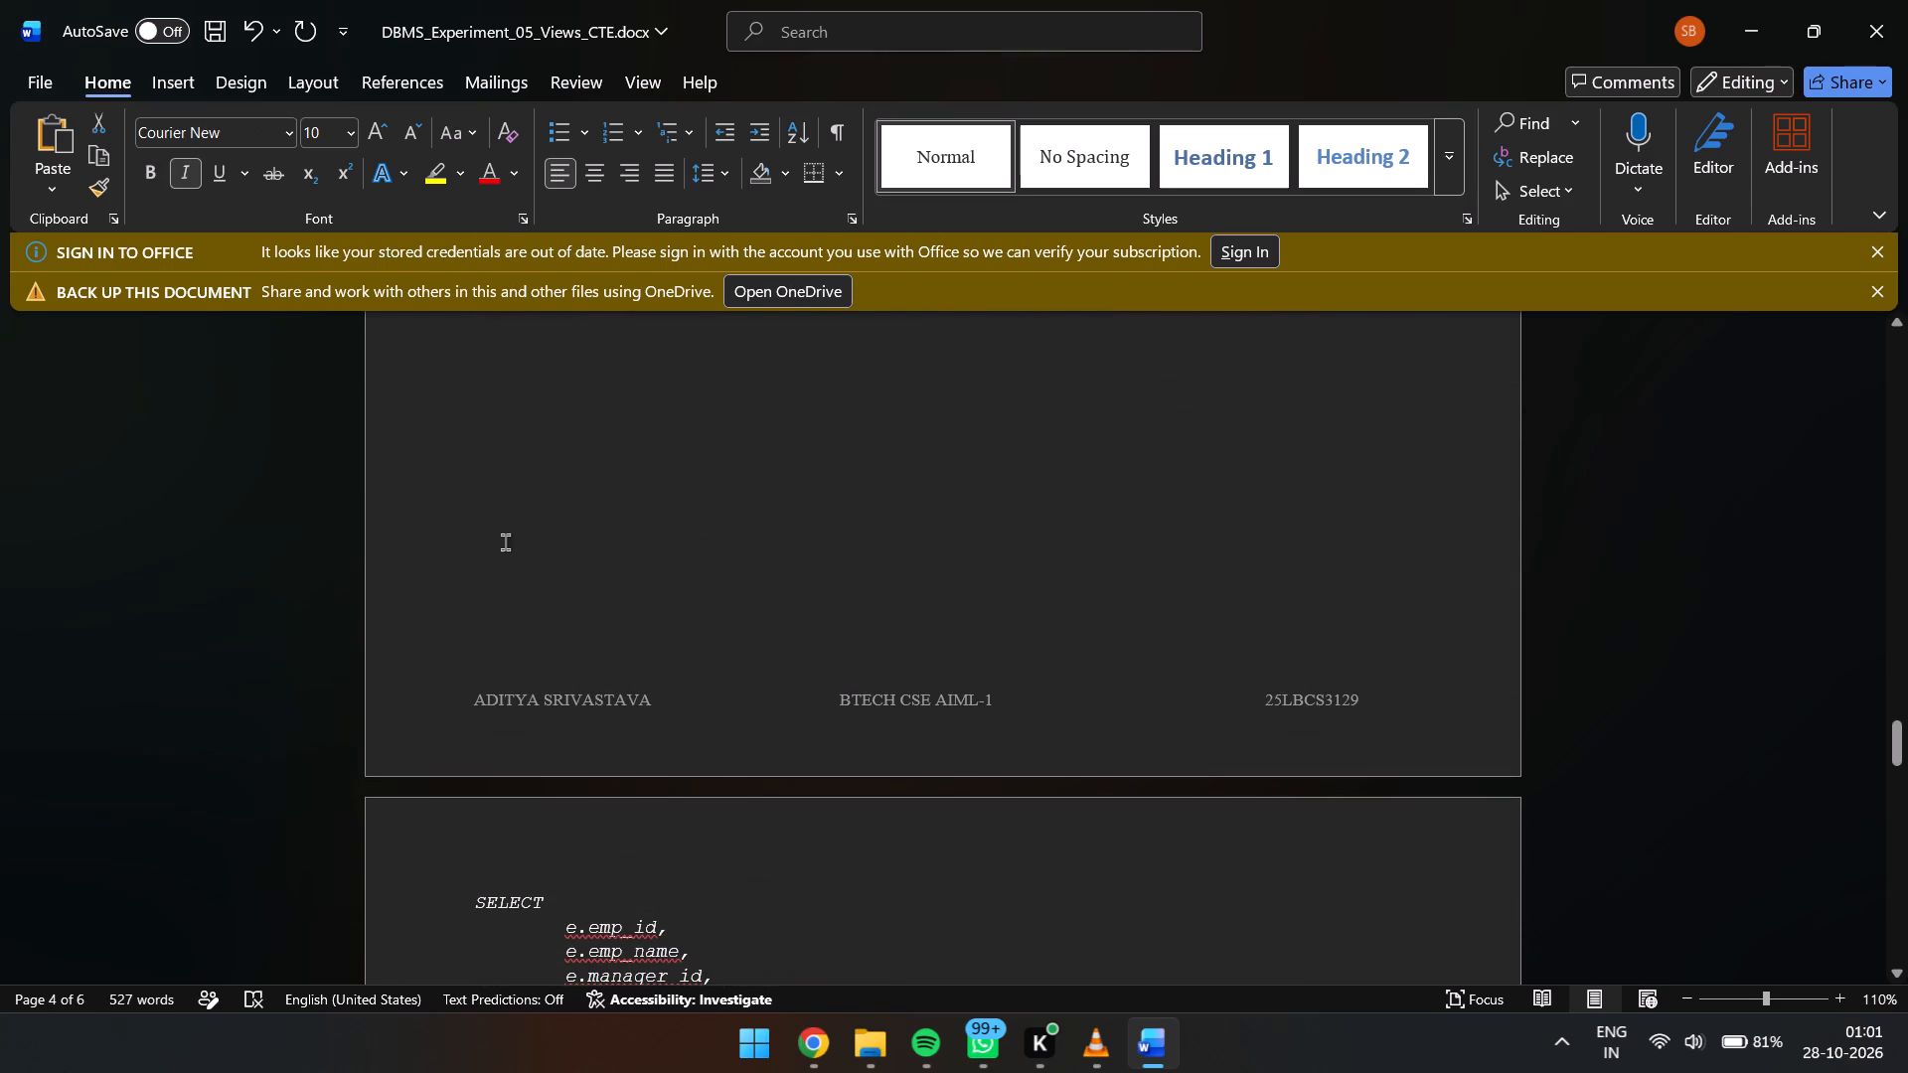
pyautogui.click(504, 579)
pyautogui.press('BackSpace')
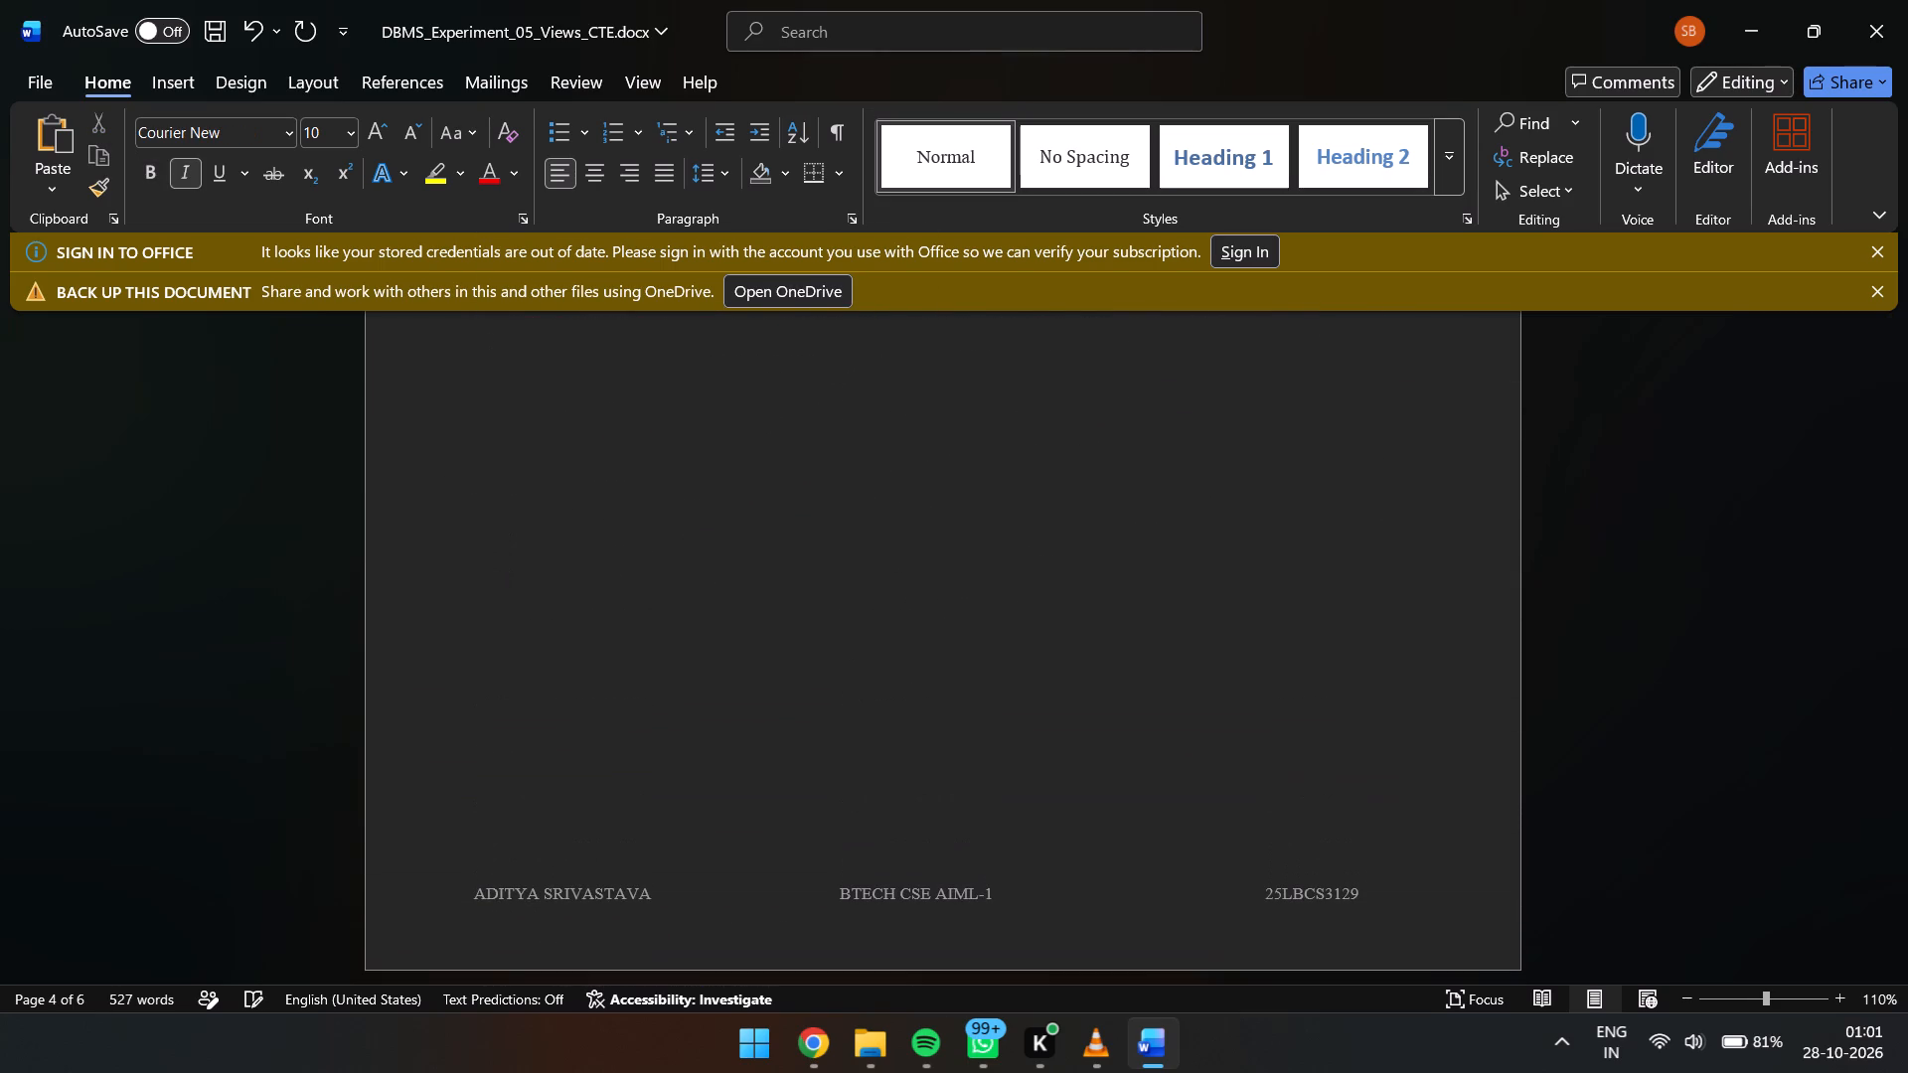
pyautogui.scroll(-7, 454, 579)
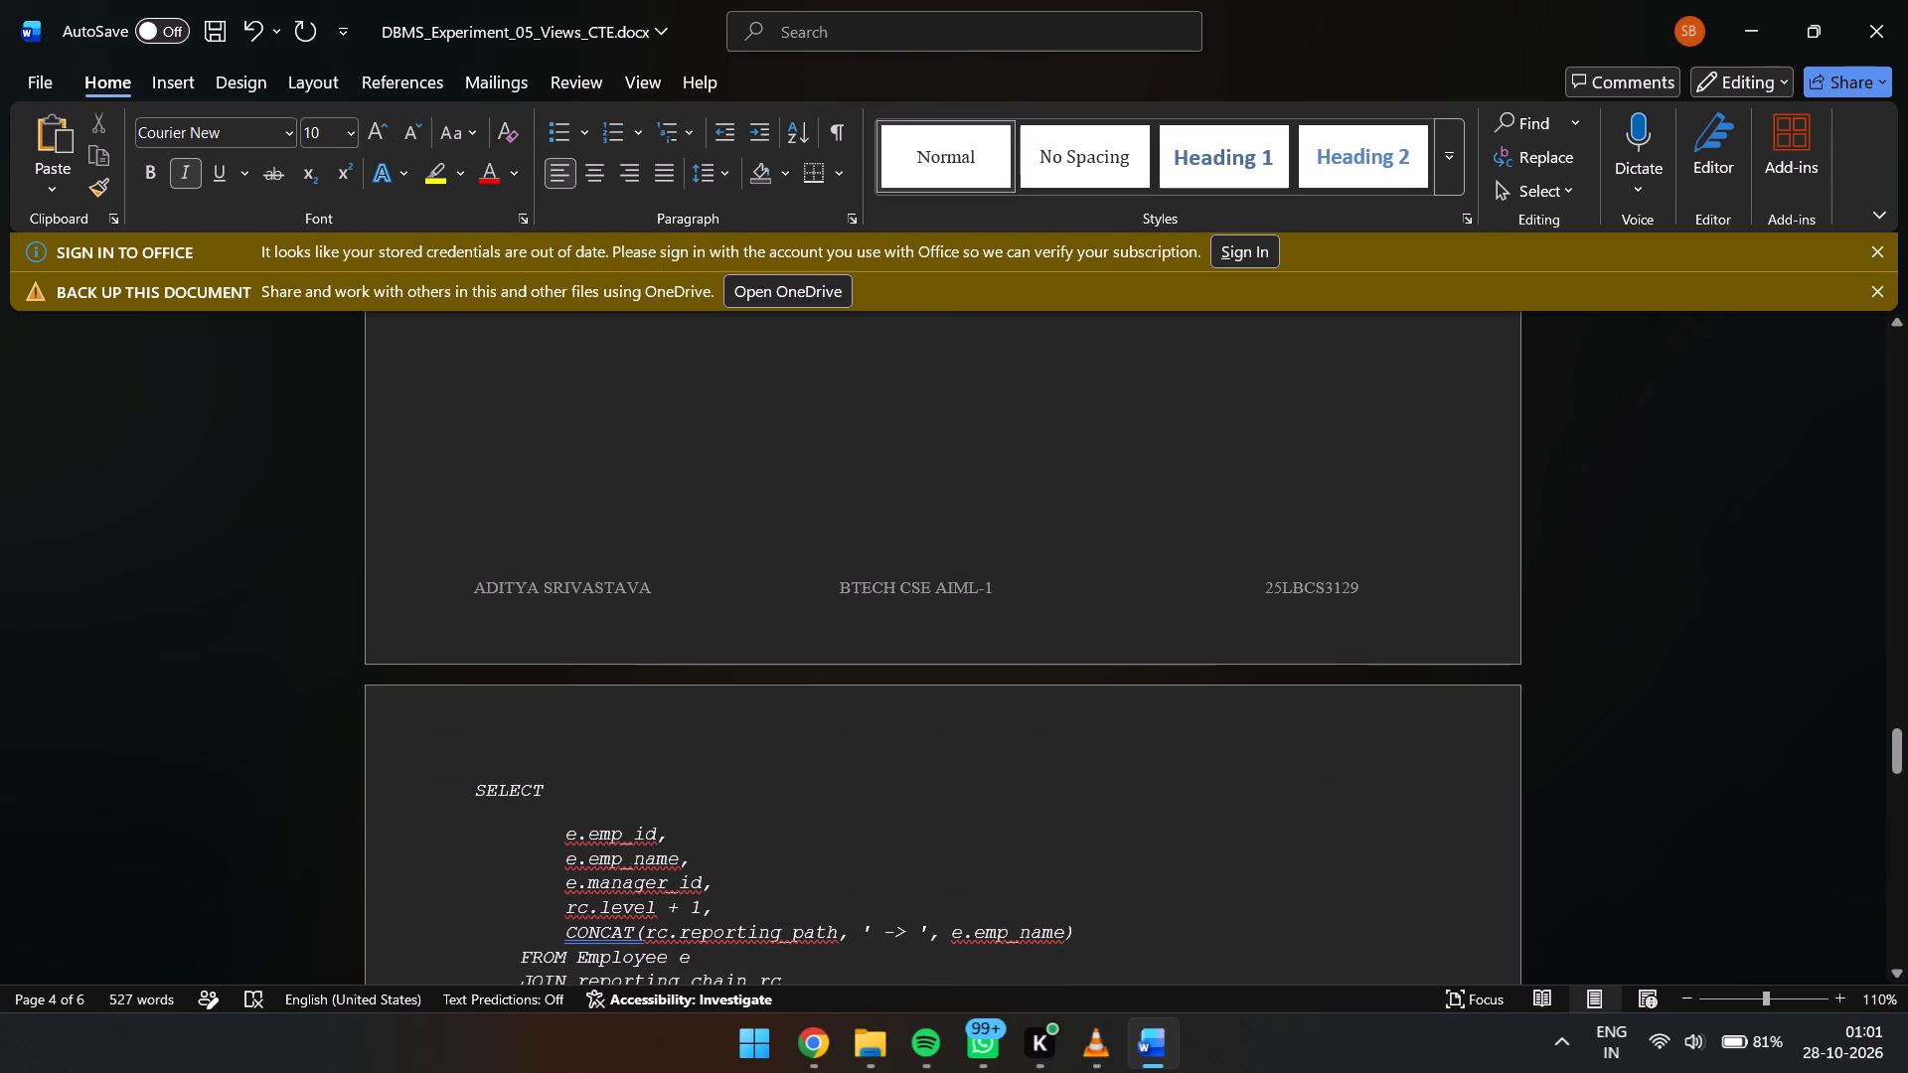
pyautogui.click(461, 782)
pyautogui.press('BackSpace')
pyautogui.press('BackSpace')
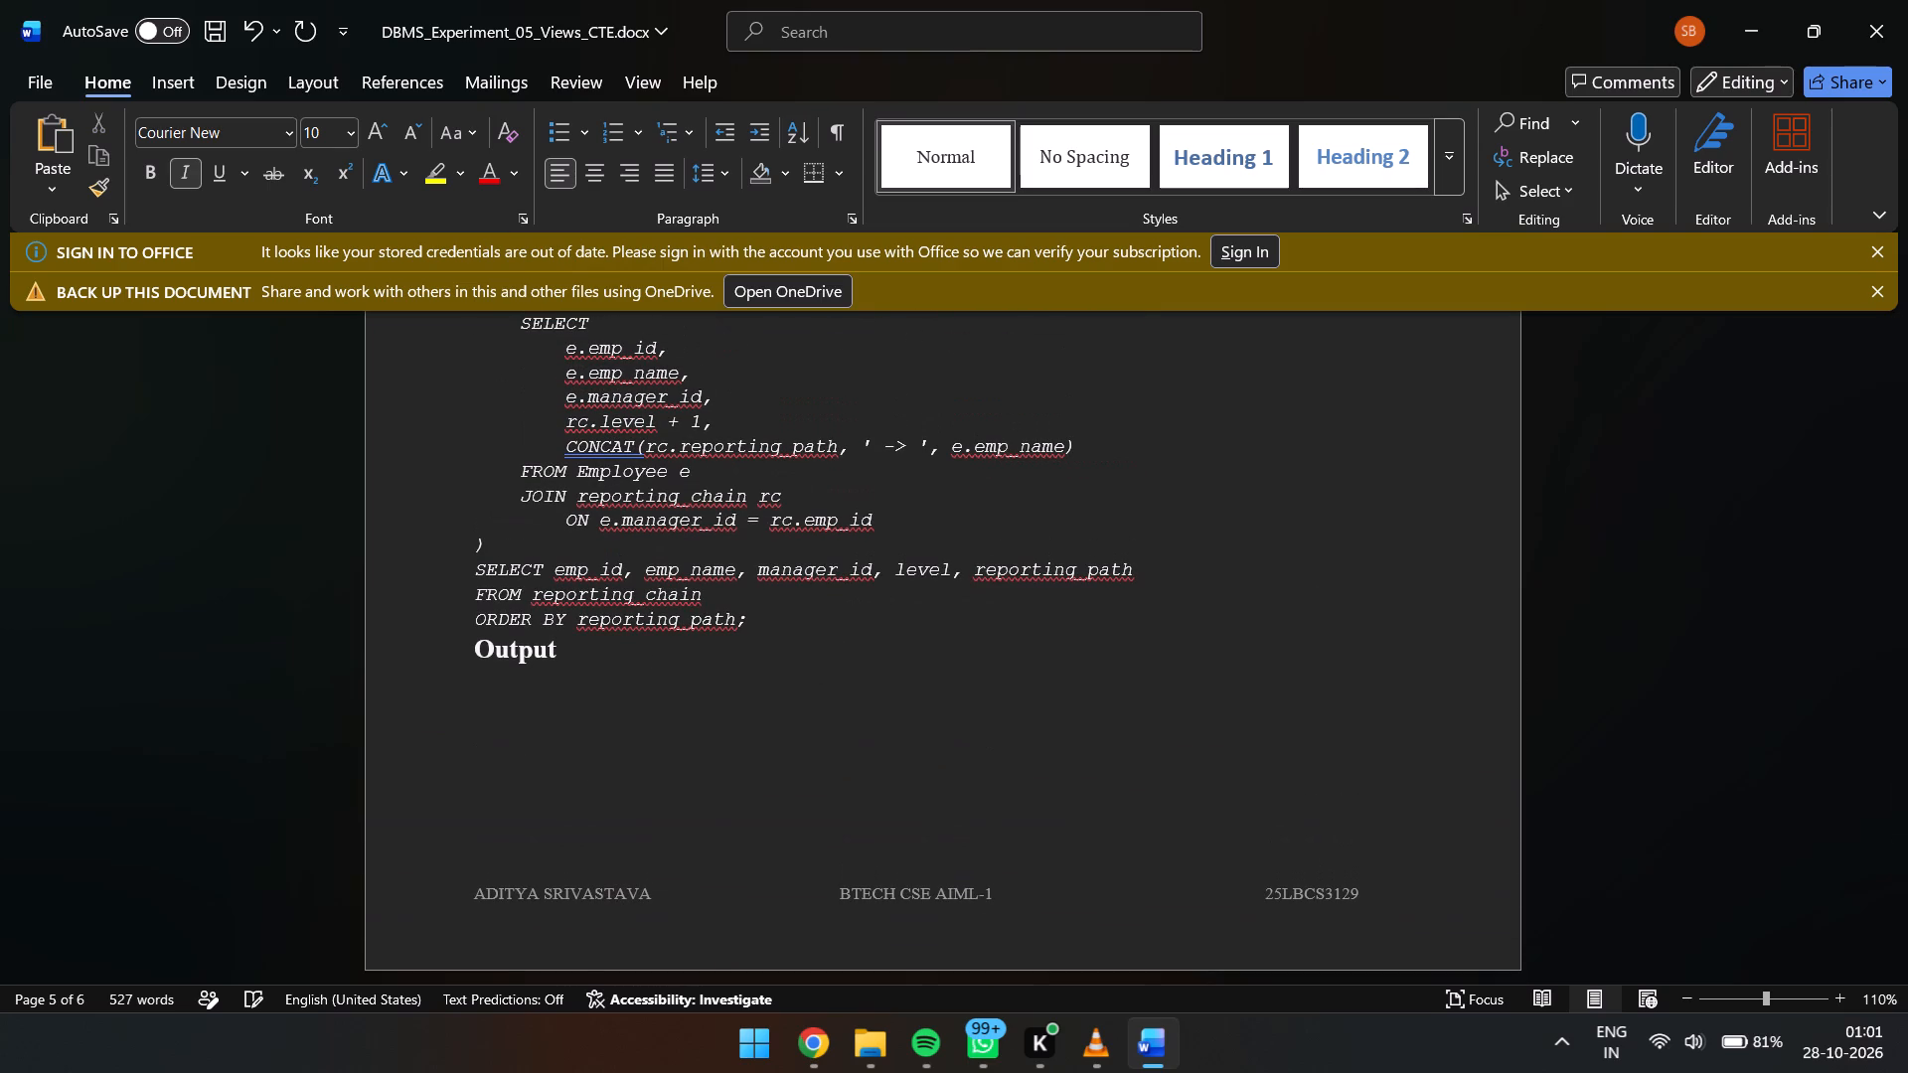
pyautogui.hotkey('ctrl', 'z')
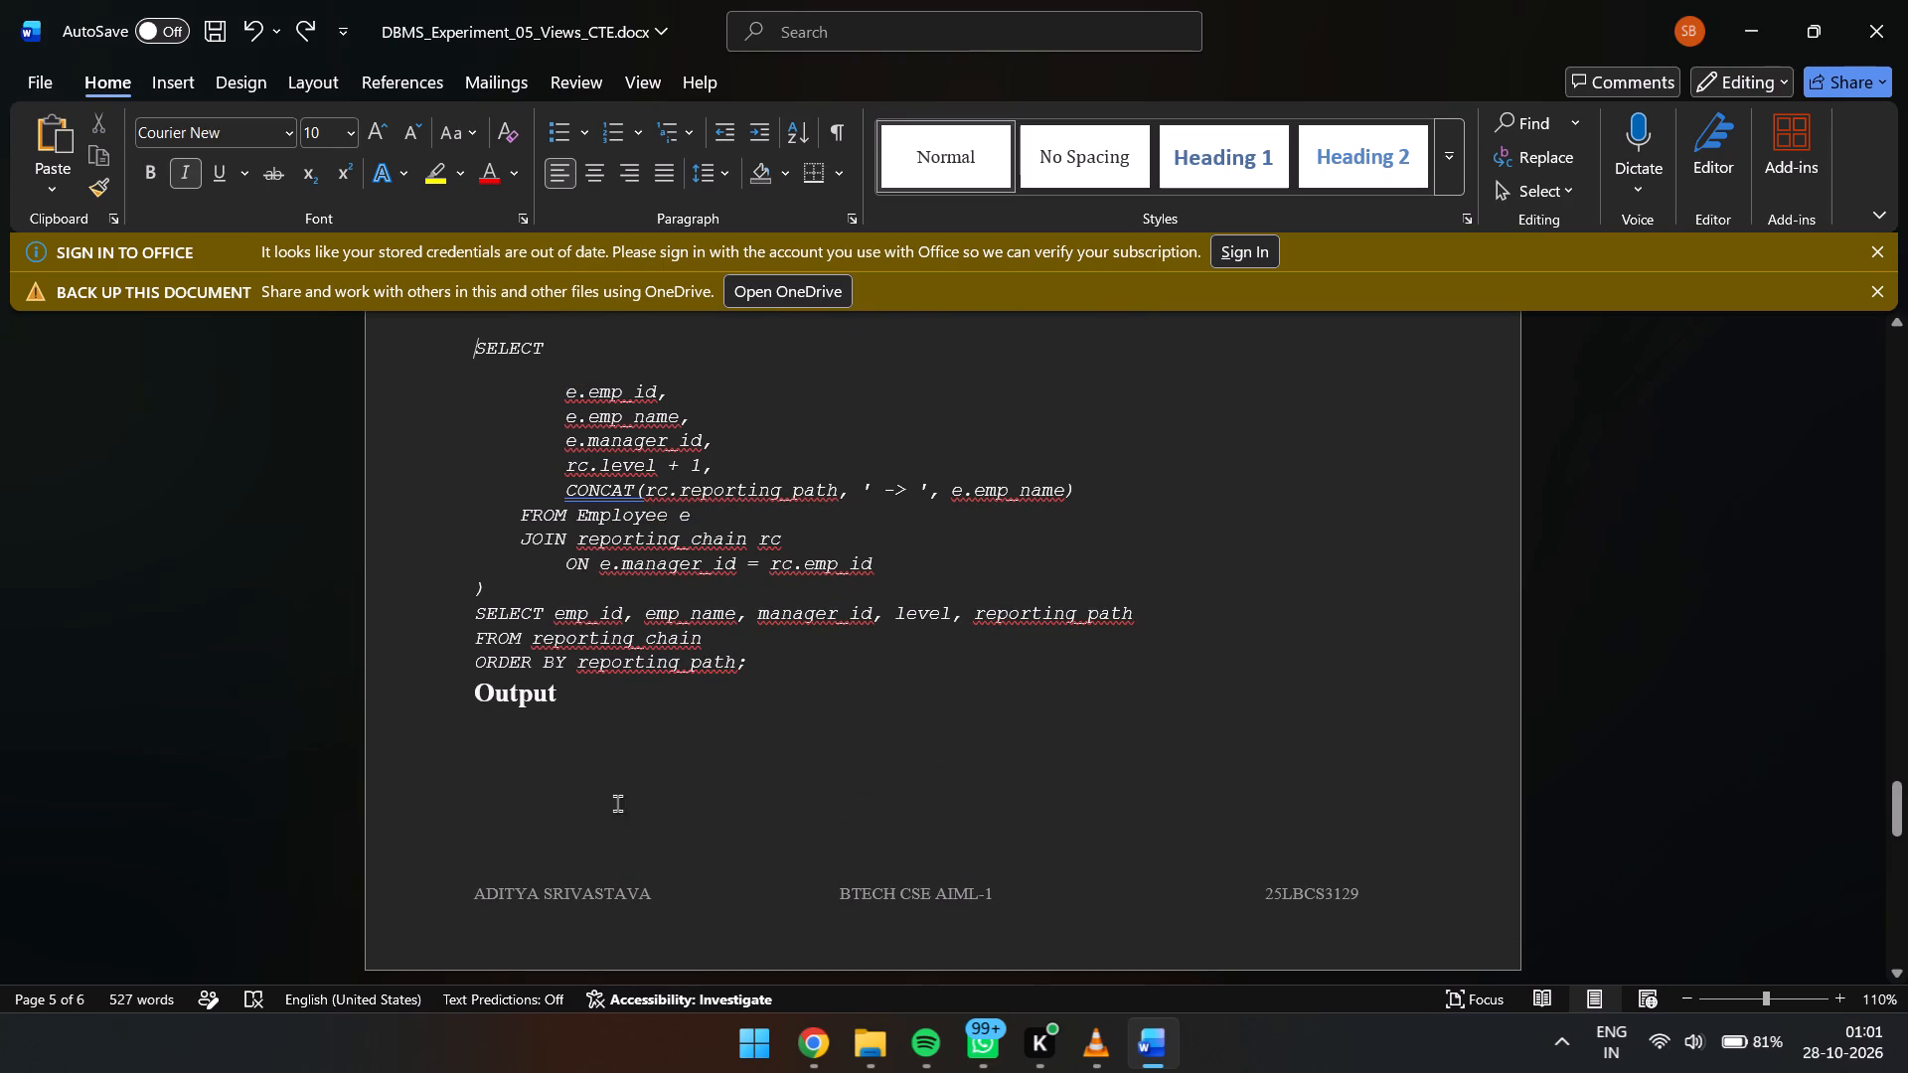
pyautogui.scroll(7, 623, 802)
pyautogui.press('BackSpace')
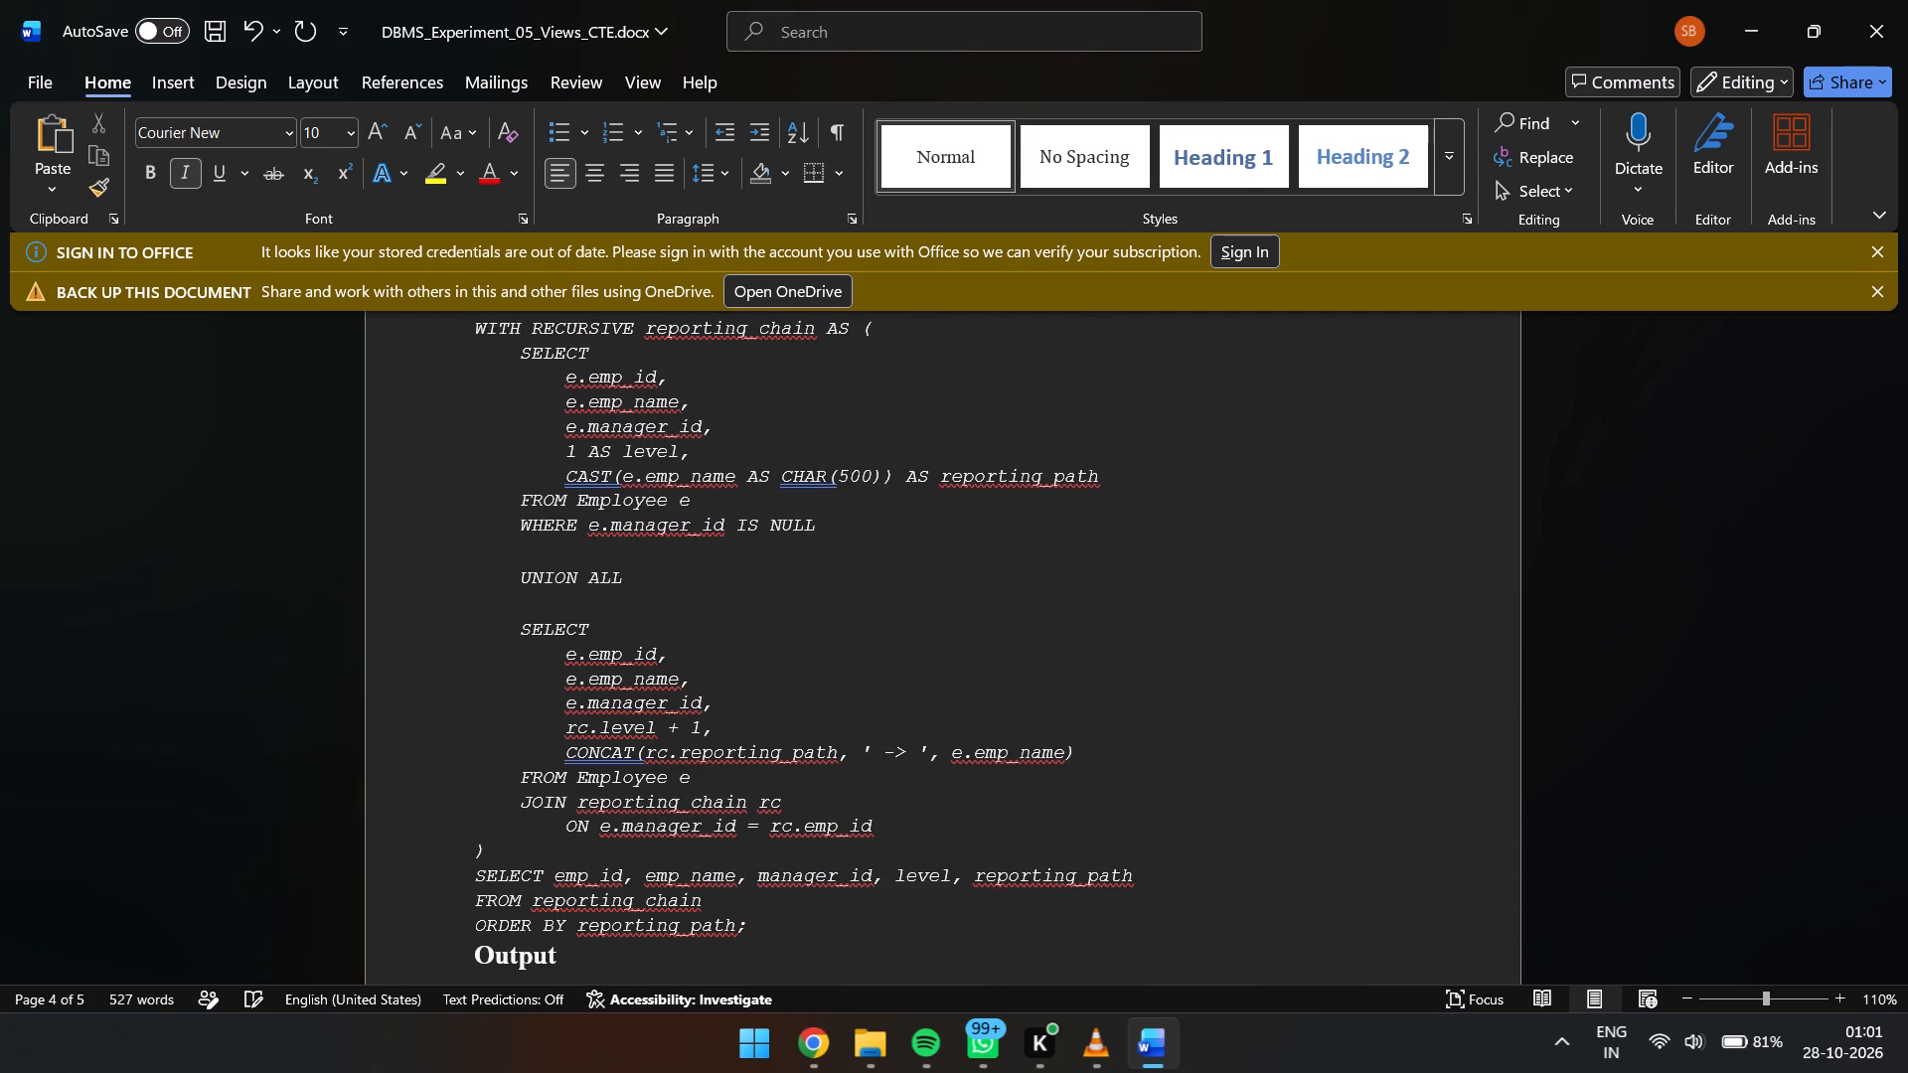
# Re-indent the SELECT line below UNION ALL with three leading spaces.
pyautogui.press('BackSpace')
pyautogui.press('BackSpace')
pyautogui.press('BackSpace')
pyautogui.press('Tab')
pyautogui.press('BackSpace')
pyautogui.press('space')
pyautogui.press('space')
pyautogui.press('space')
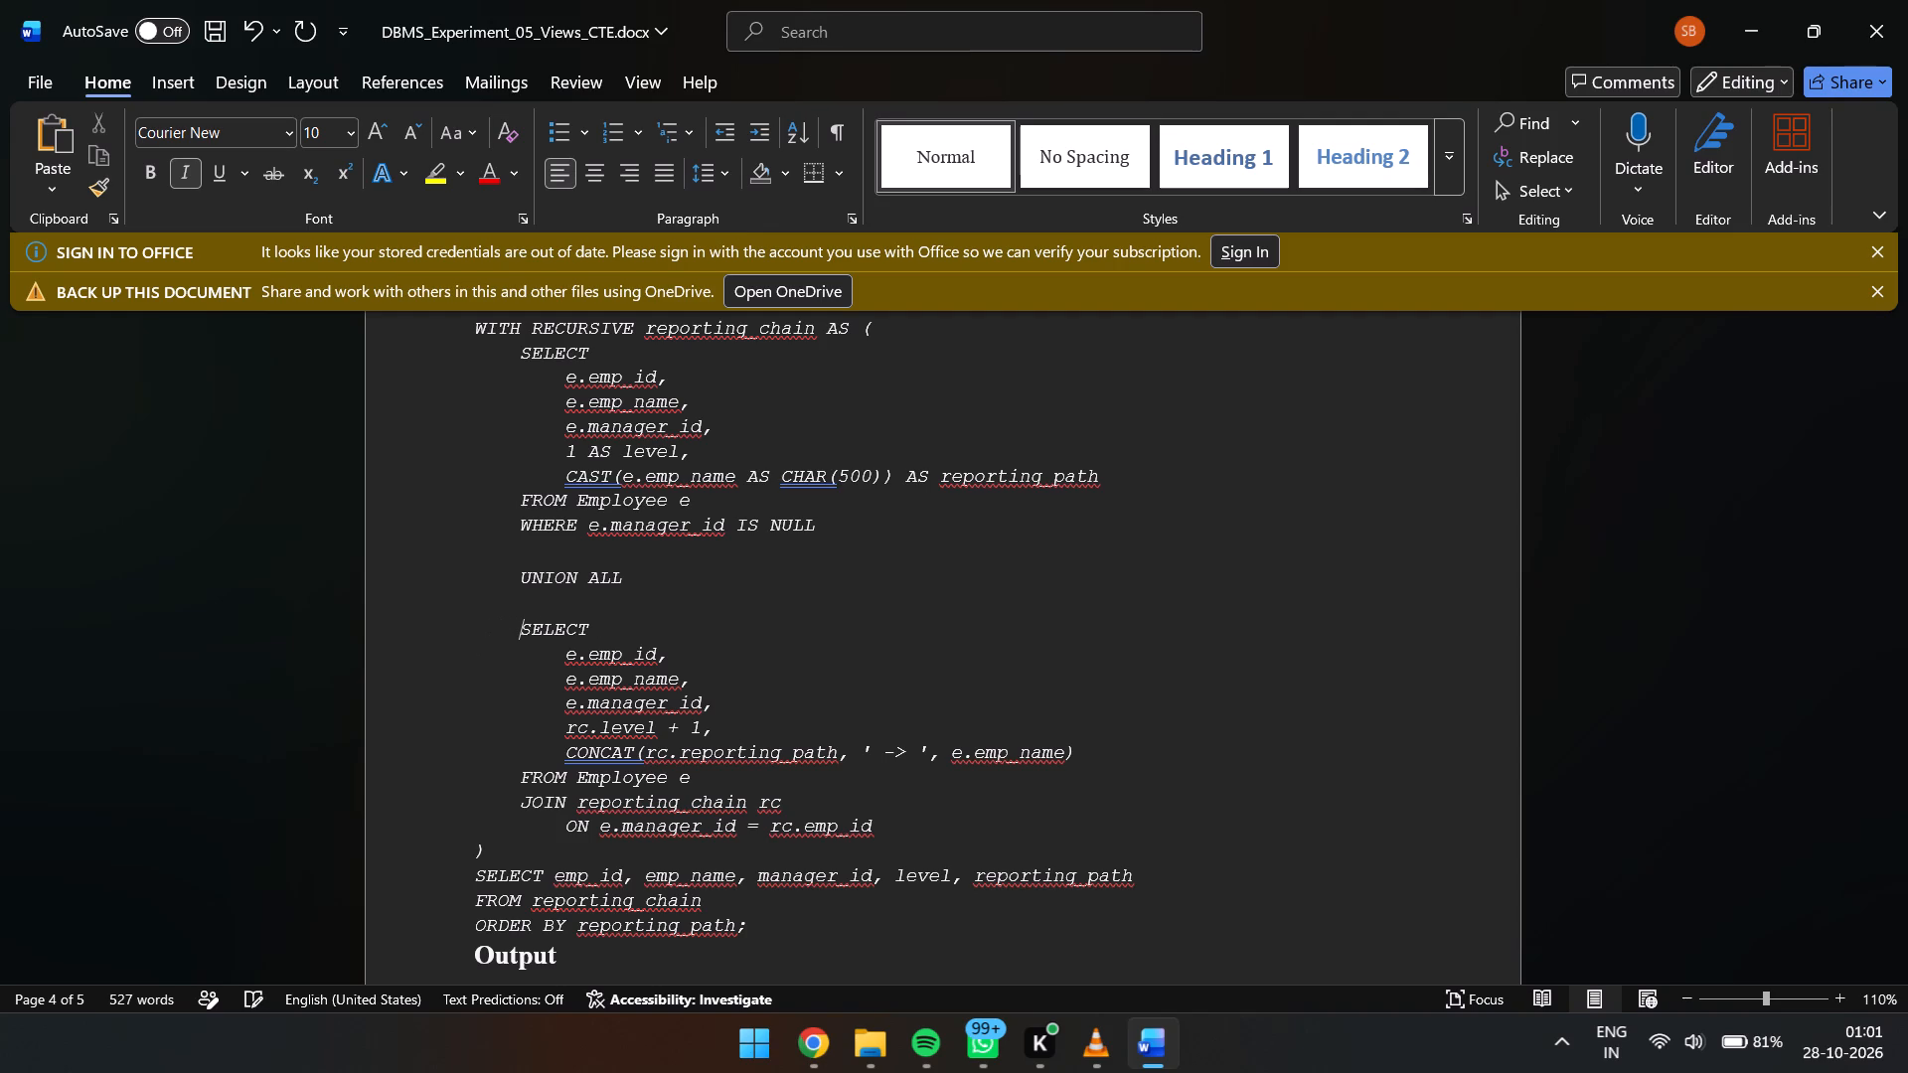
pyautogui.press('BackSpace')
# Insert seven line breaks before the reporting chain query's Output heading to push it onto the next page with its screenshot.
pyautogui.scroll(1, 623, 802)
pyautogui.scroll(-7, 759, 782)
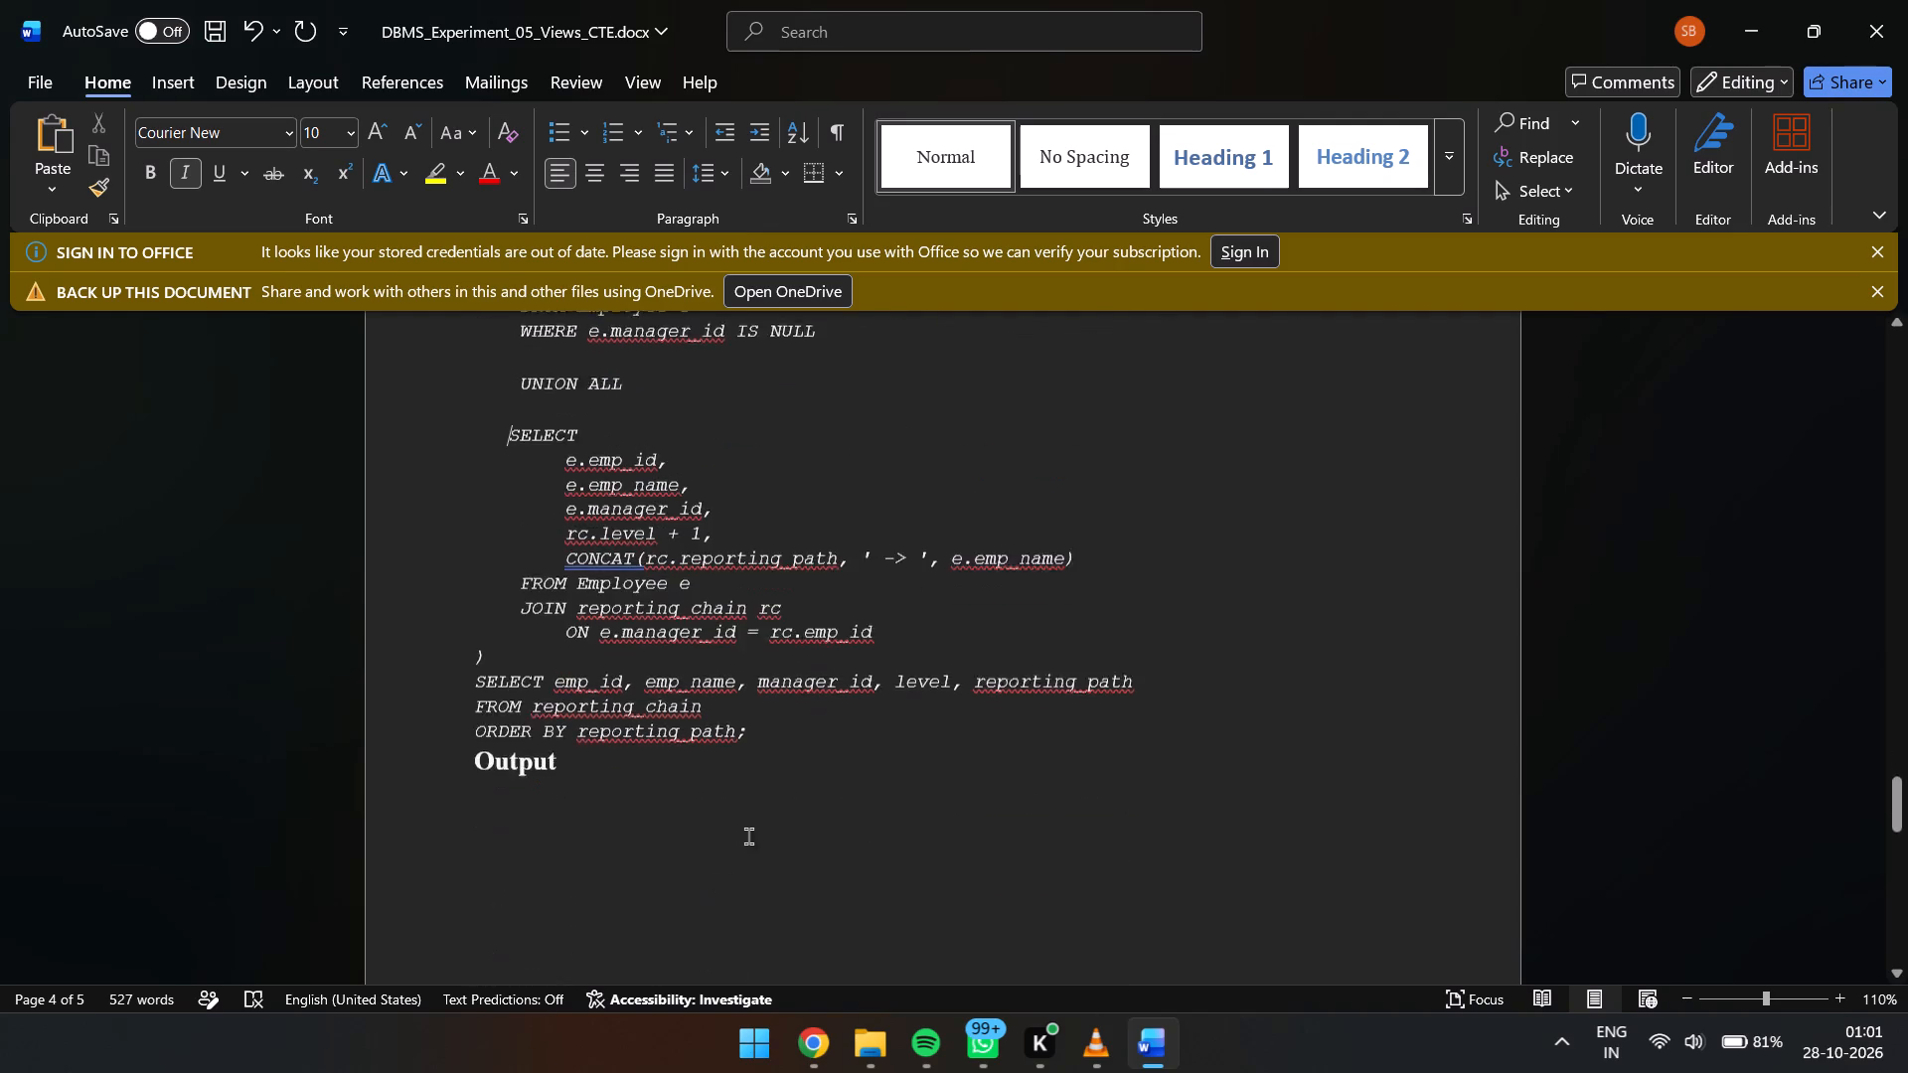
pyautogui.scroll(-5, 748, 836)
pyautogui.click(480, 480)
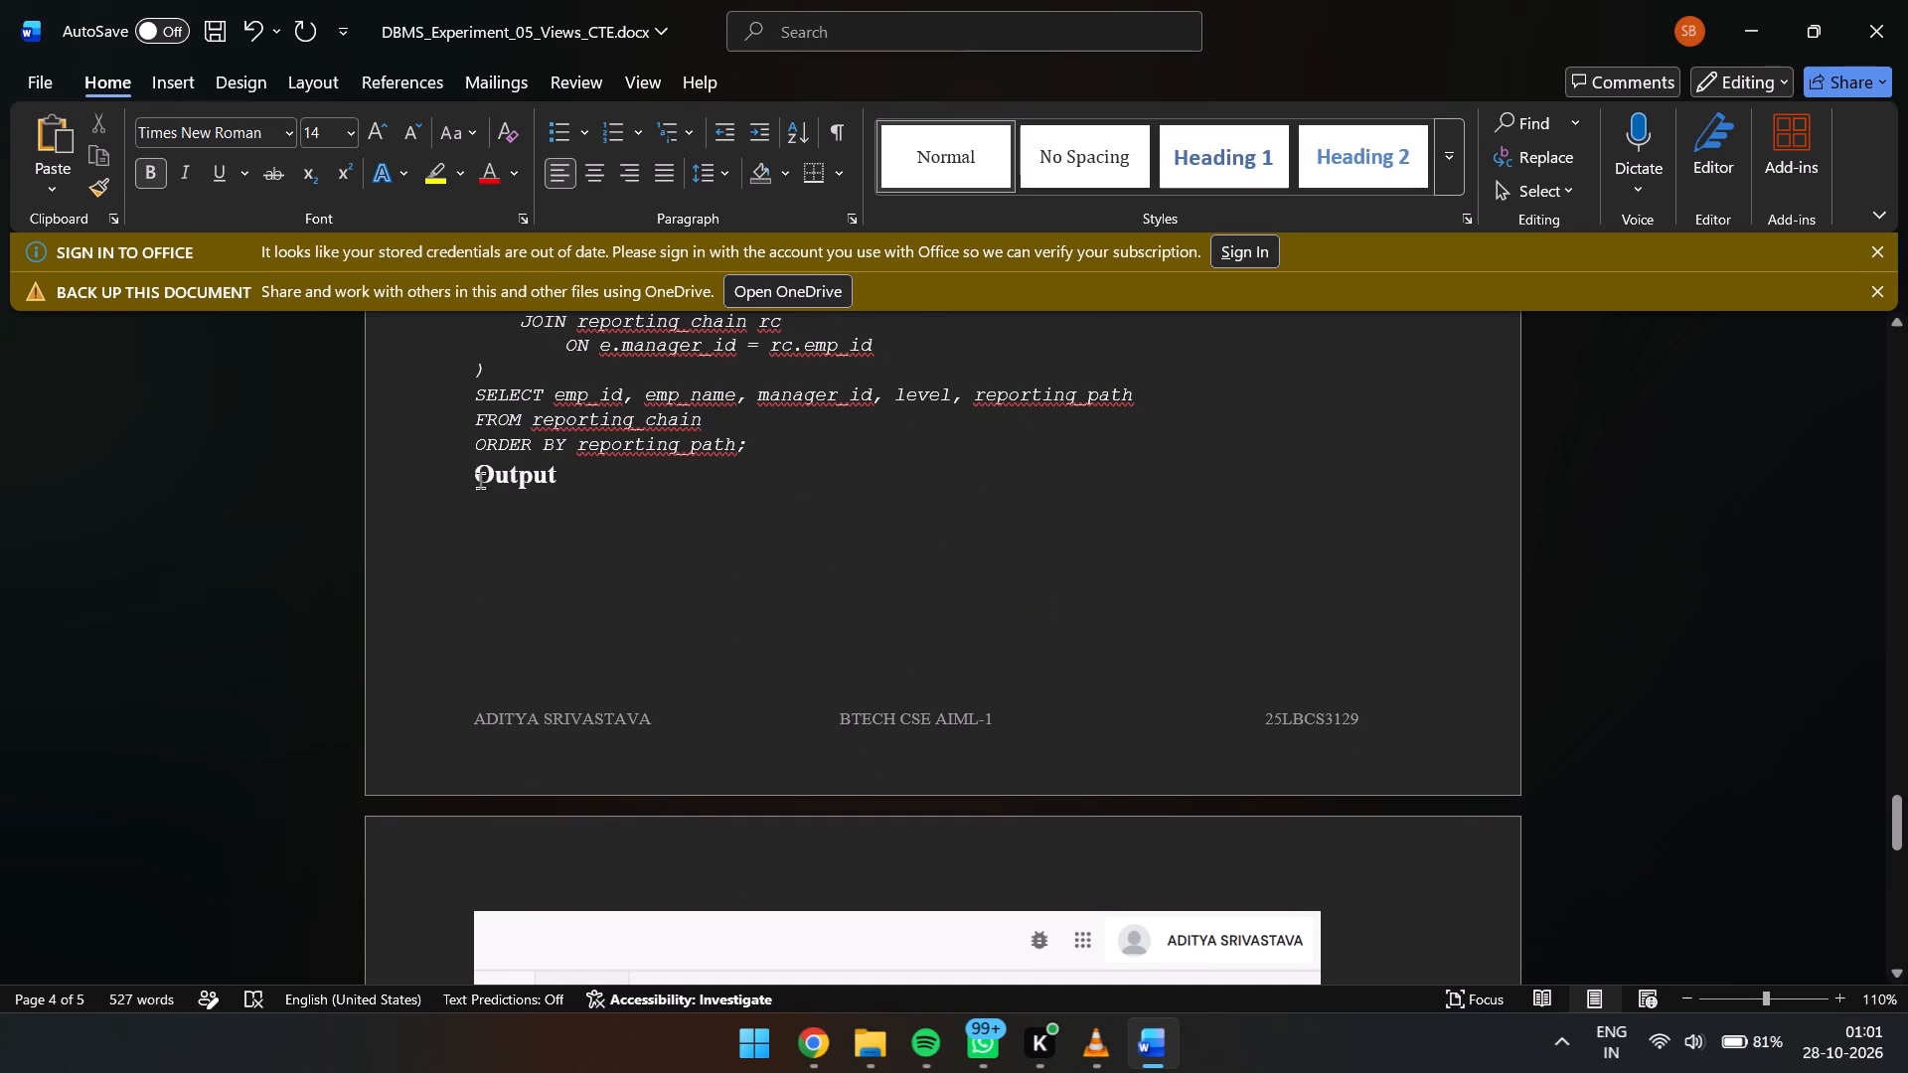
pyautogui.hotkey('shift', 'Return')
pyautogui.hotkey('shift', 'Return')
pyautogui.hotkey('shift', 'Return')
pyautogui.hotkey('shift', 'Return')
pyautogui.hotkey('shift', 'Return')
pyautogui.hotkey('shift', 'Return')
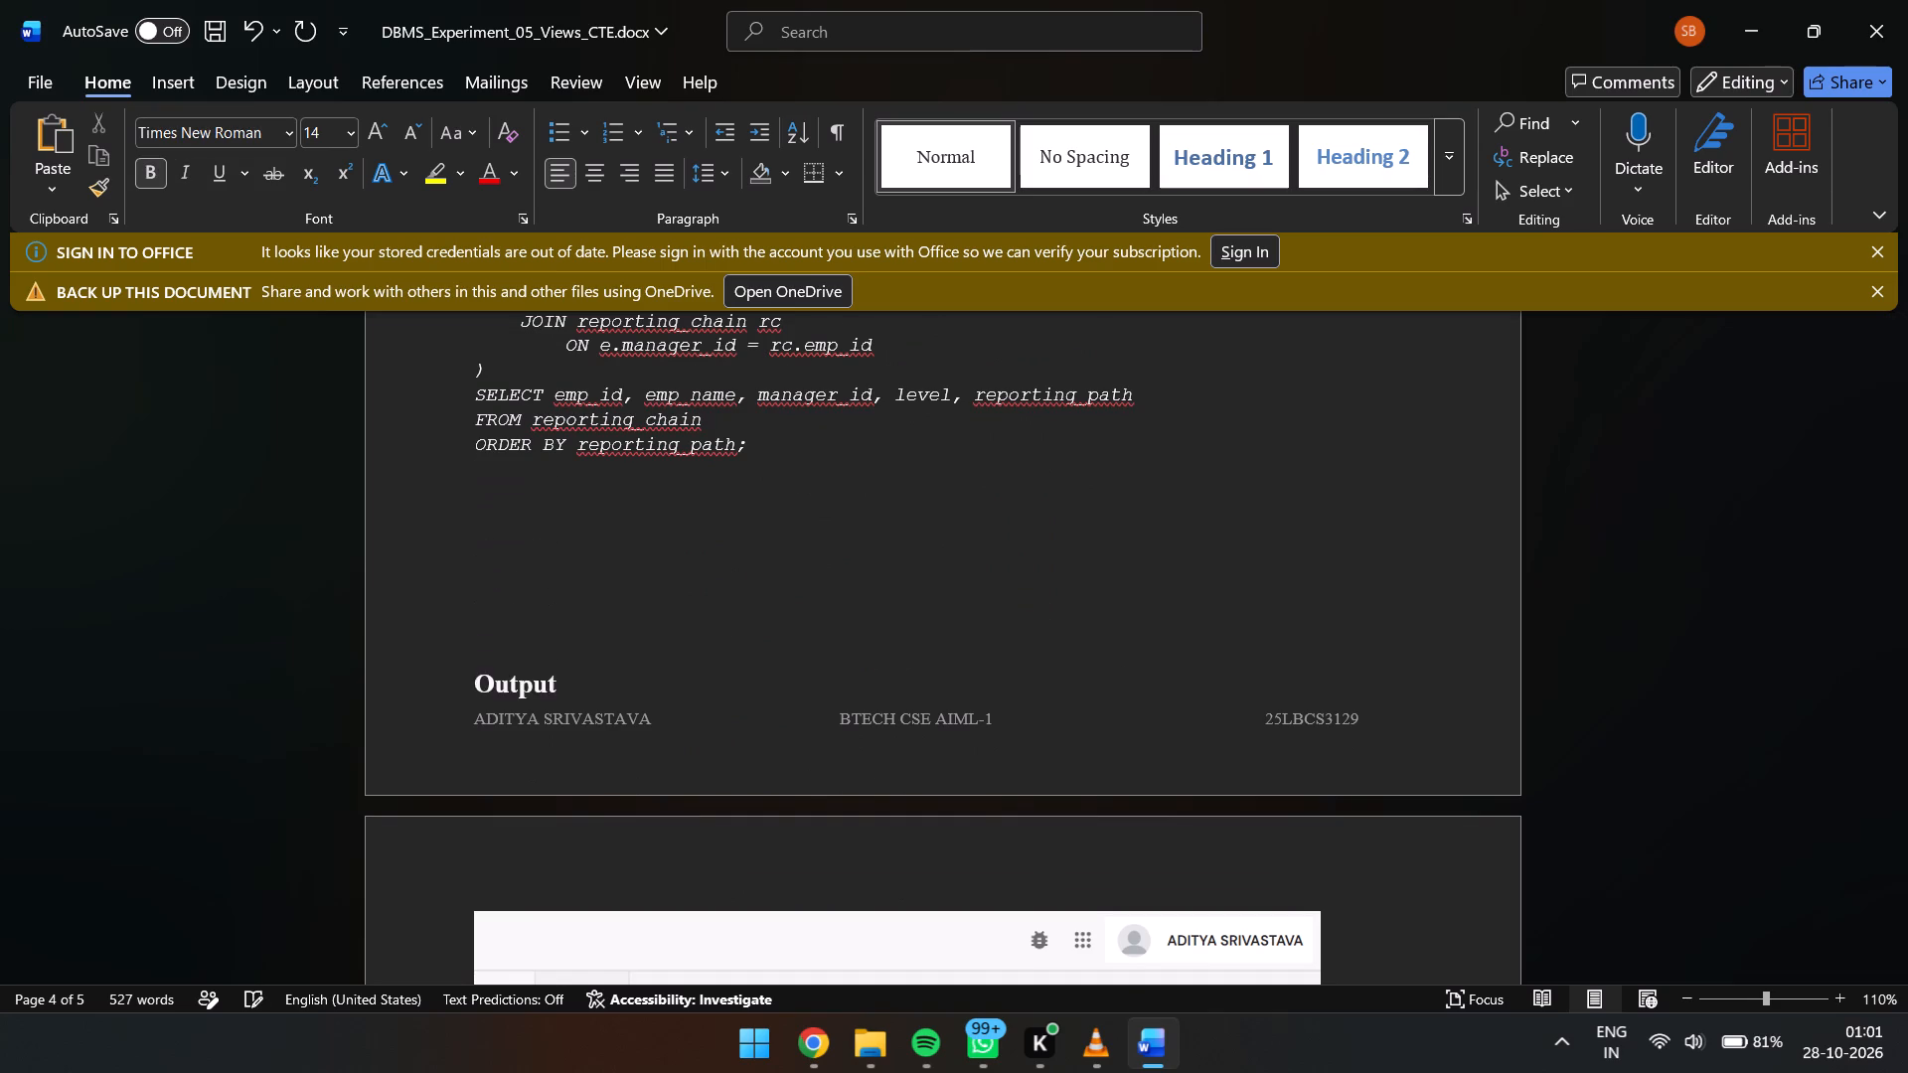
pyautogui.hotkey('shift', 'Return')
# Paste the account name image onto the reporting chain output screenshot, shrink it slightly and align it over the original name.
pyautogui.scroll(-13, 624, 589)
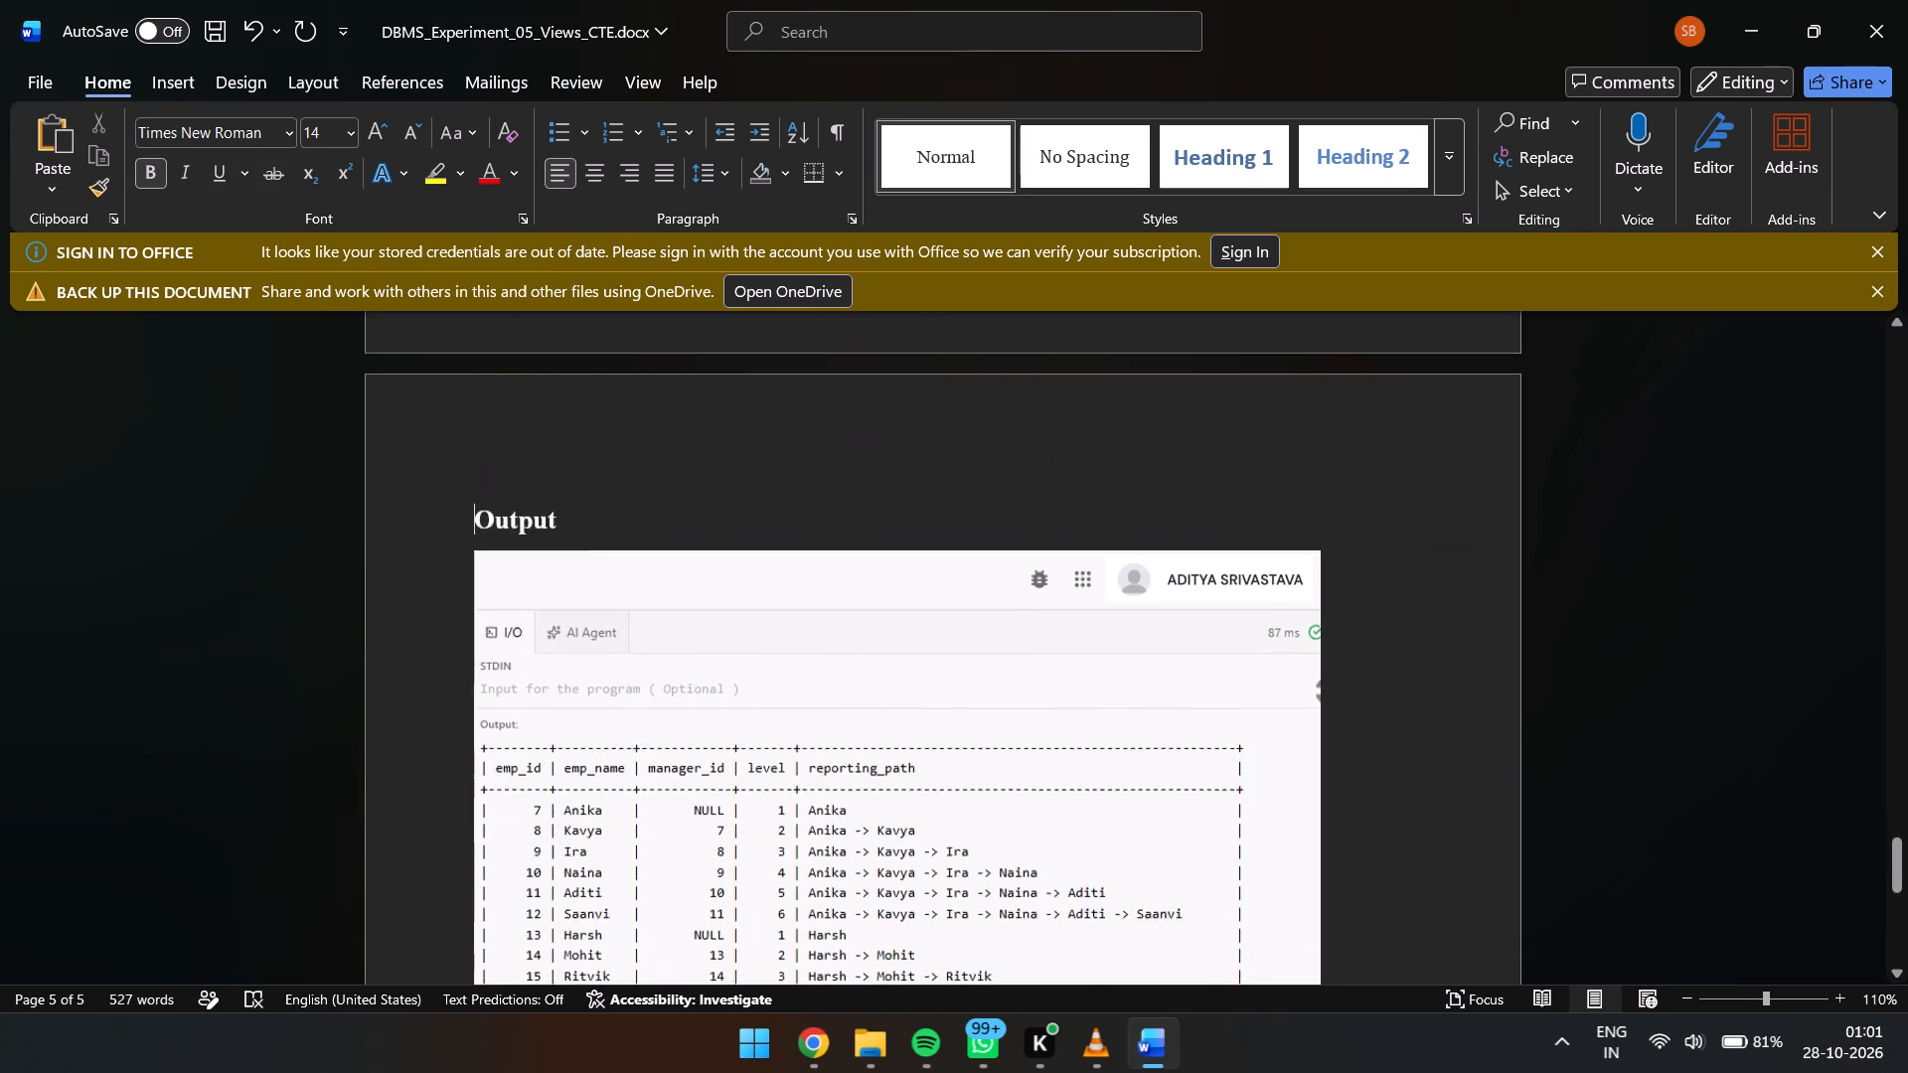
pyautogui.click(1375, 578)
pyautogui.hotkey('ctrl', 'v')
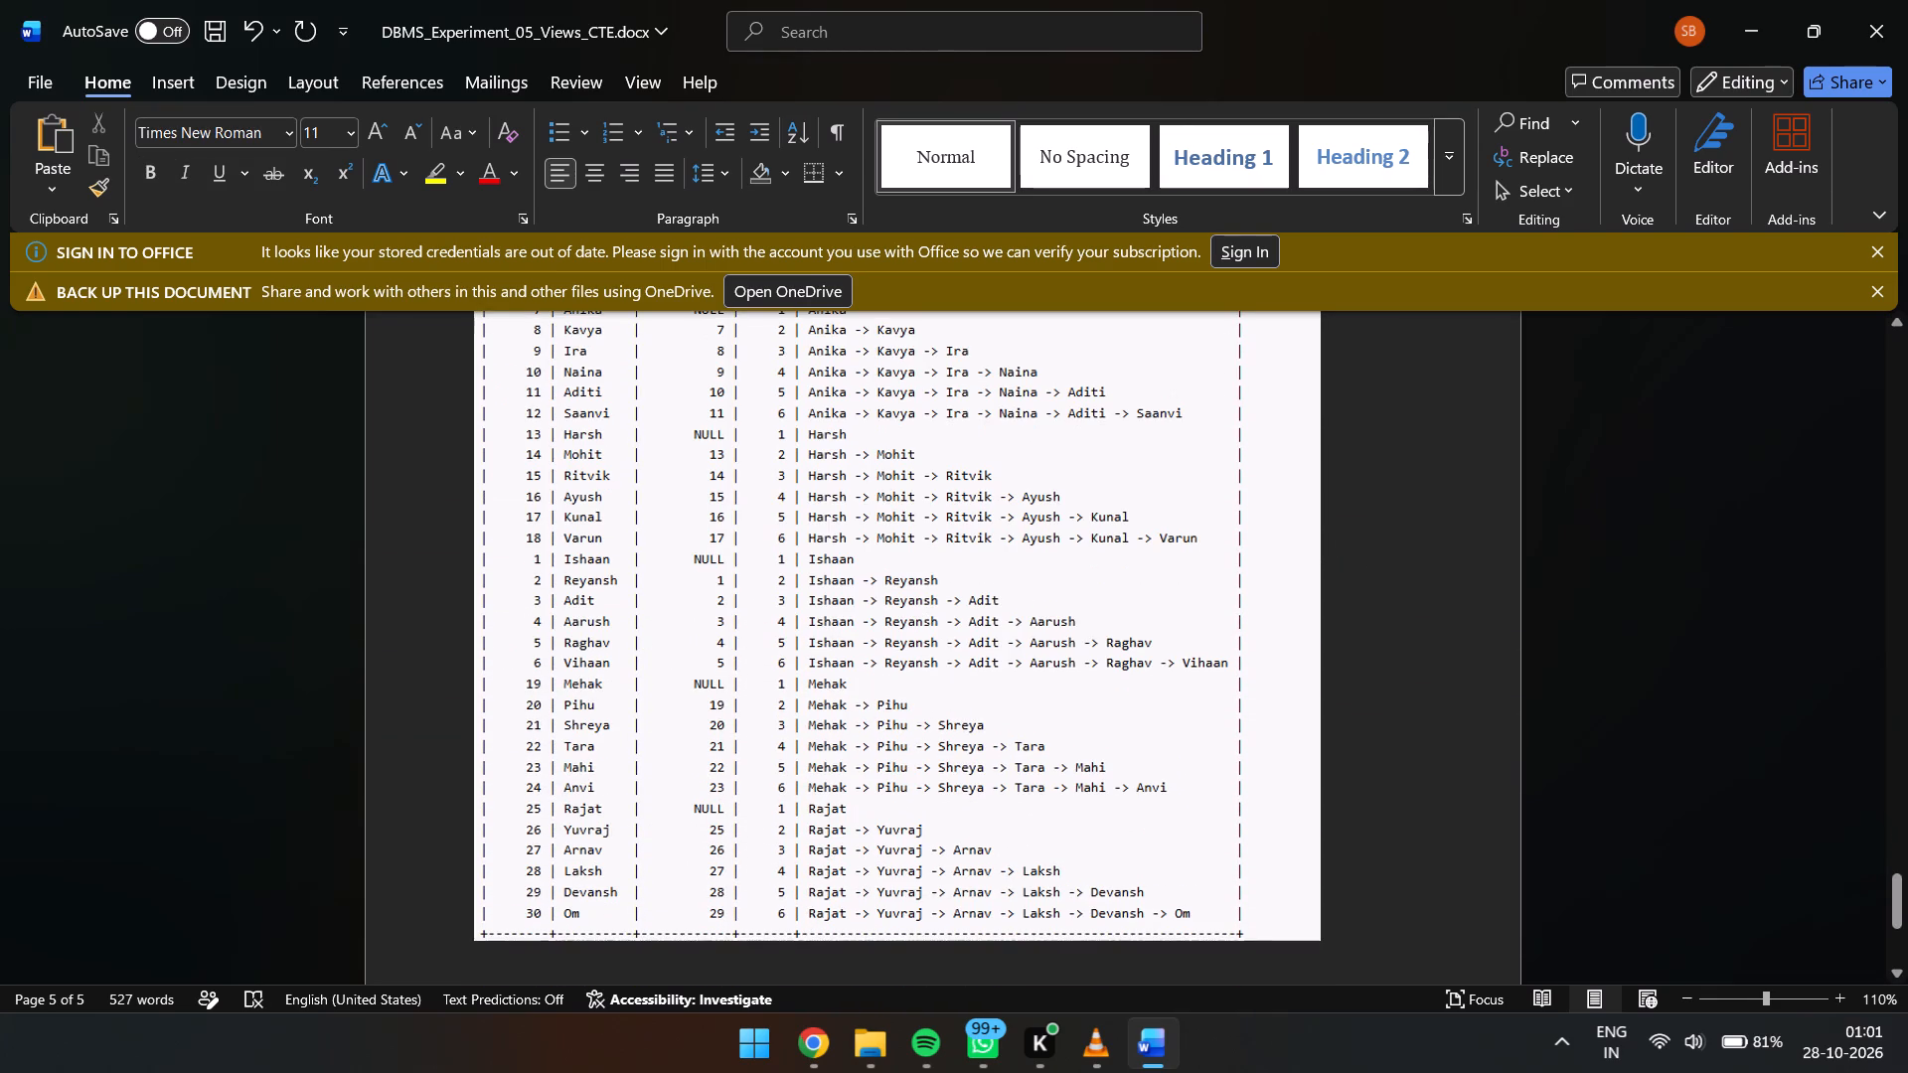
pyautogui.moveTo(566, 521); pyautogui.dragTo(1195, 526)
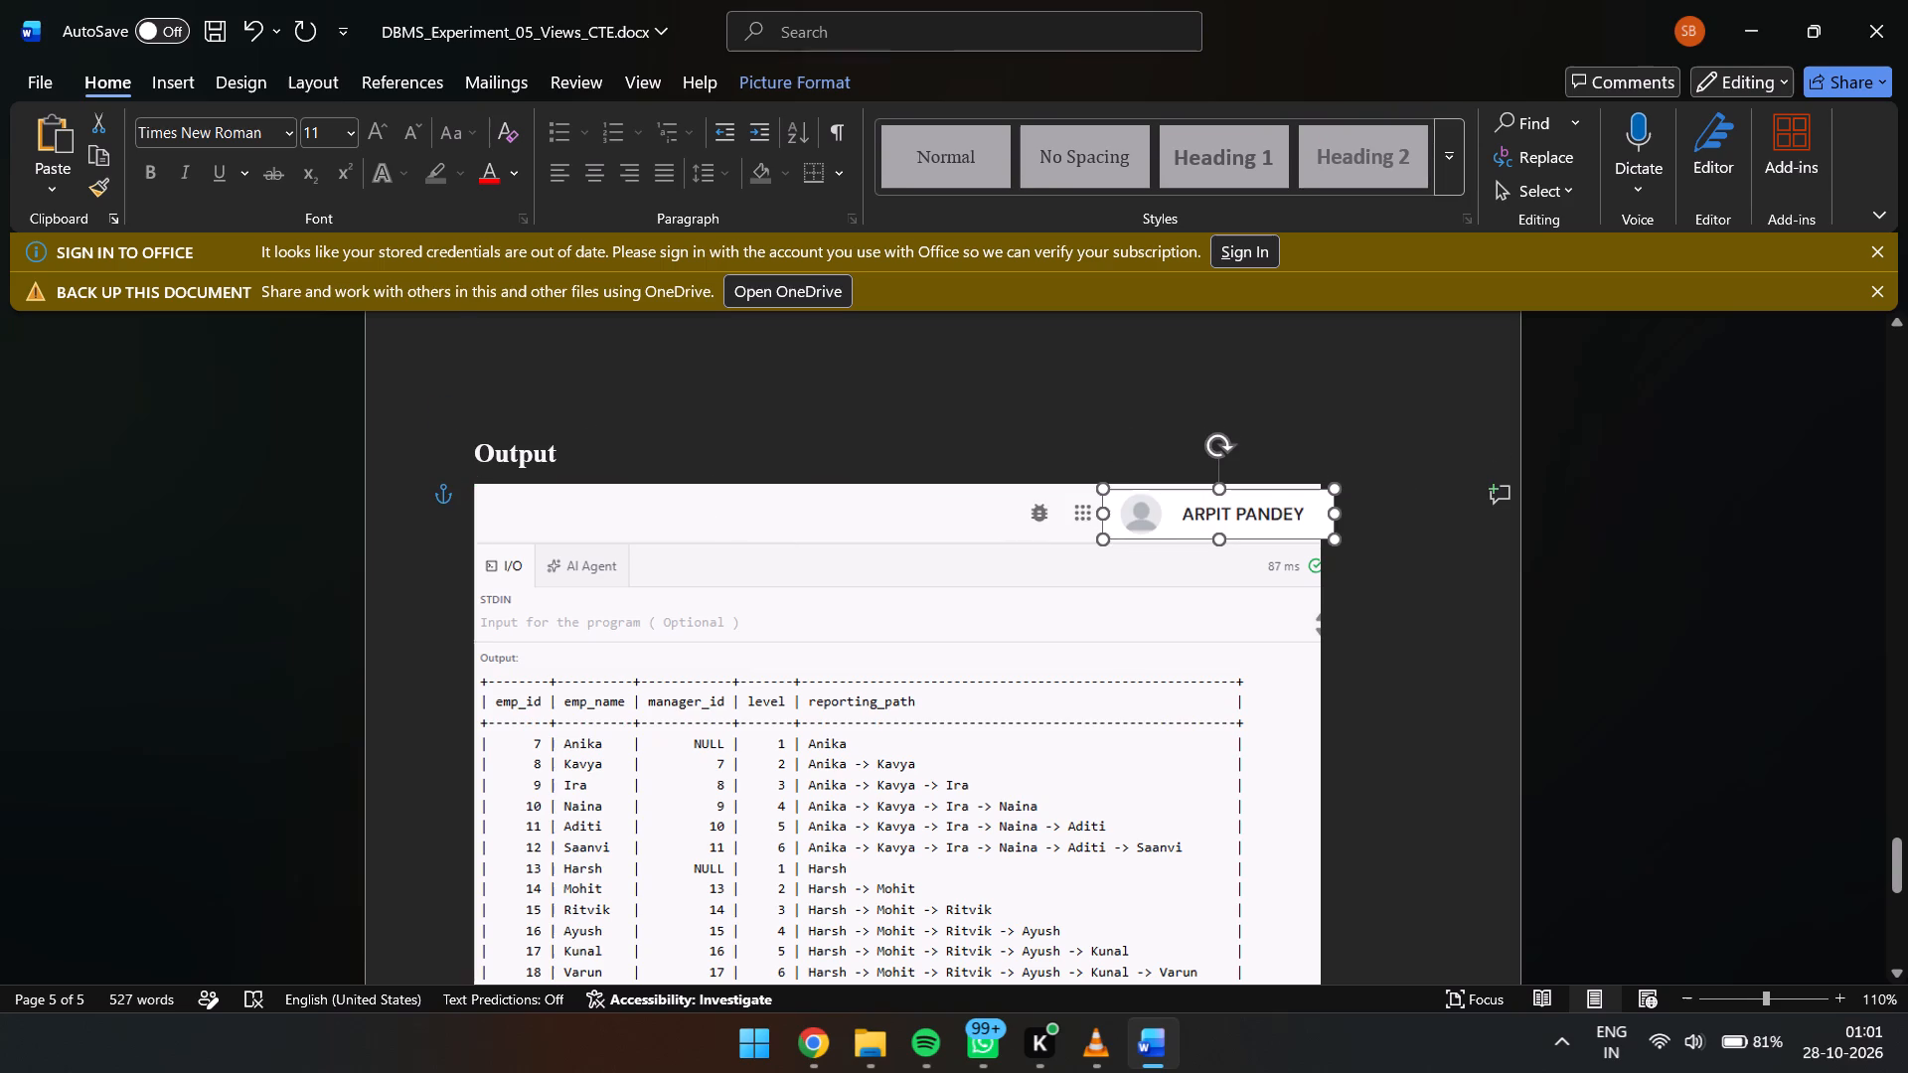
pyautogui.moveTo(1195, 526); pyautogui.dragTo(1194, 528)
pyautogui.moveTo(1098, 543); pyautogui.dragTo(1225, 539)
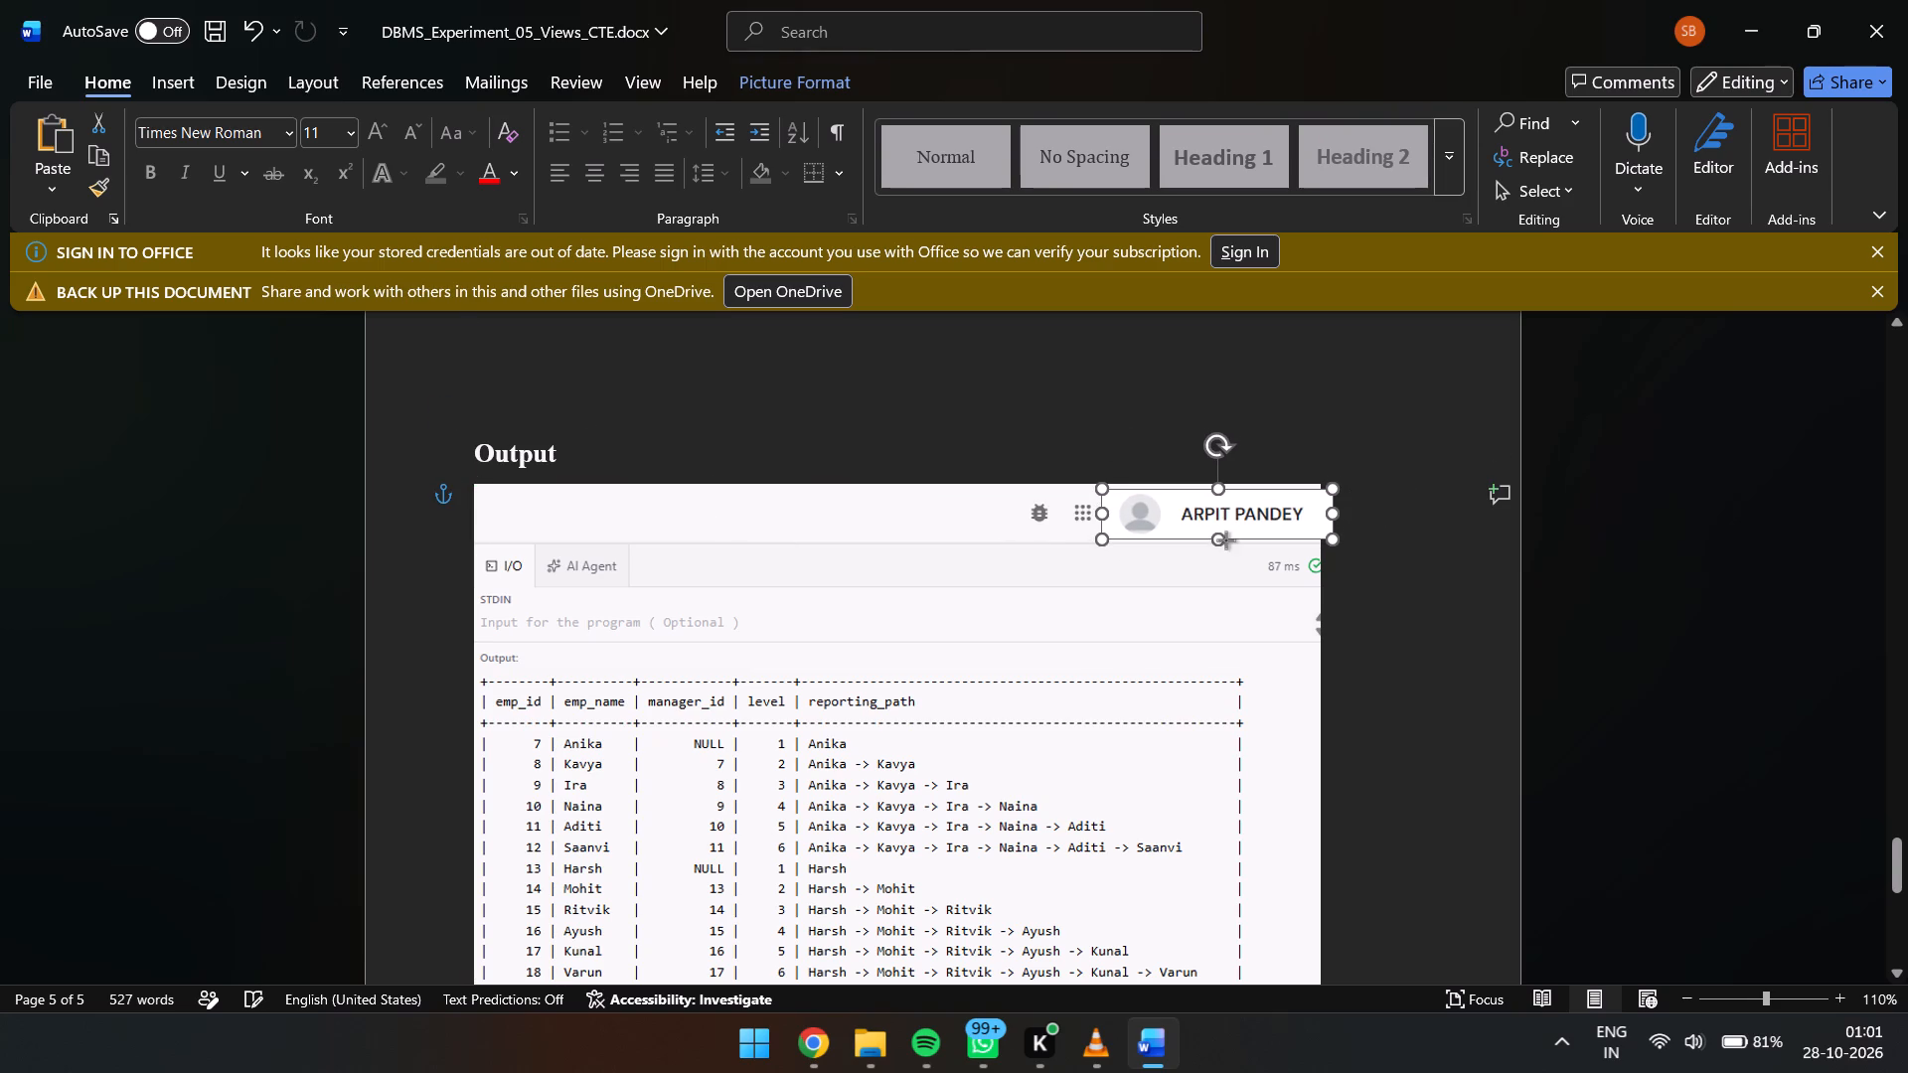
pyautogui.moveTo(1225, 539); pyautogui.dragTo(1153, 534)
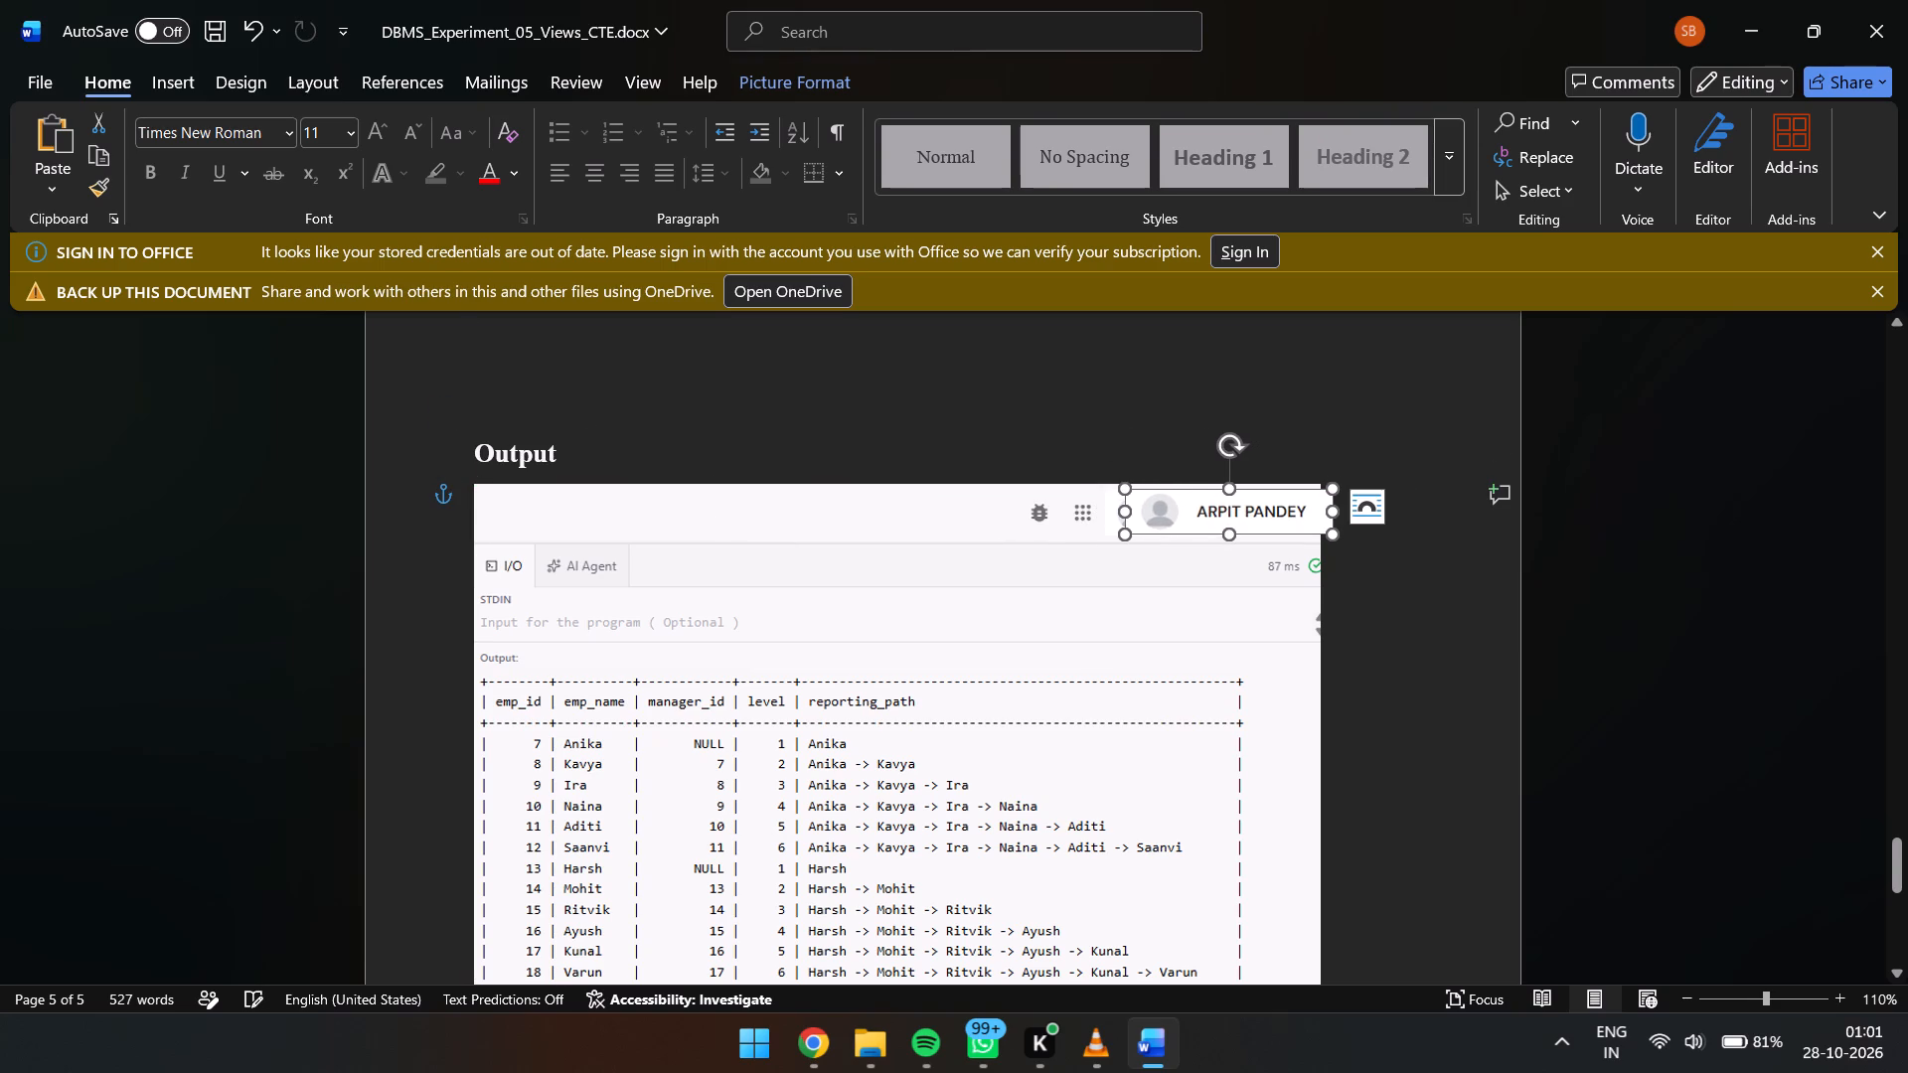
pyautogui.moveTo(1192, 522); pyautogui.dragTo(1173, 524)
pyautogui.click(1404, 555)
# Replace the student name in the page footer with the ByteXL account holder's name in capitals.
pyautogui.scroll(5, 1362, 605)
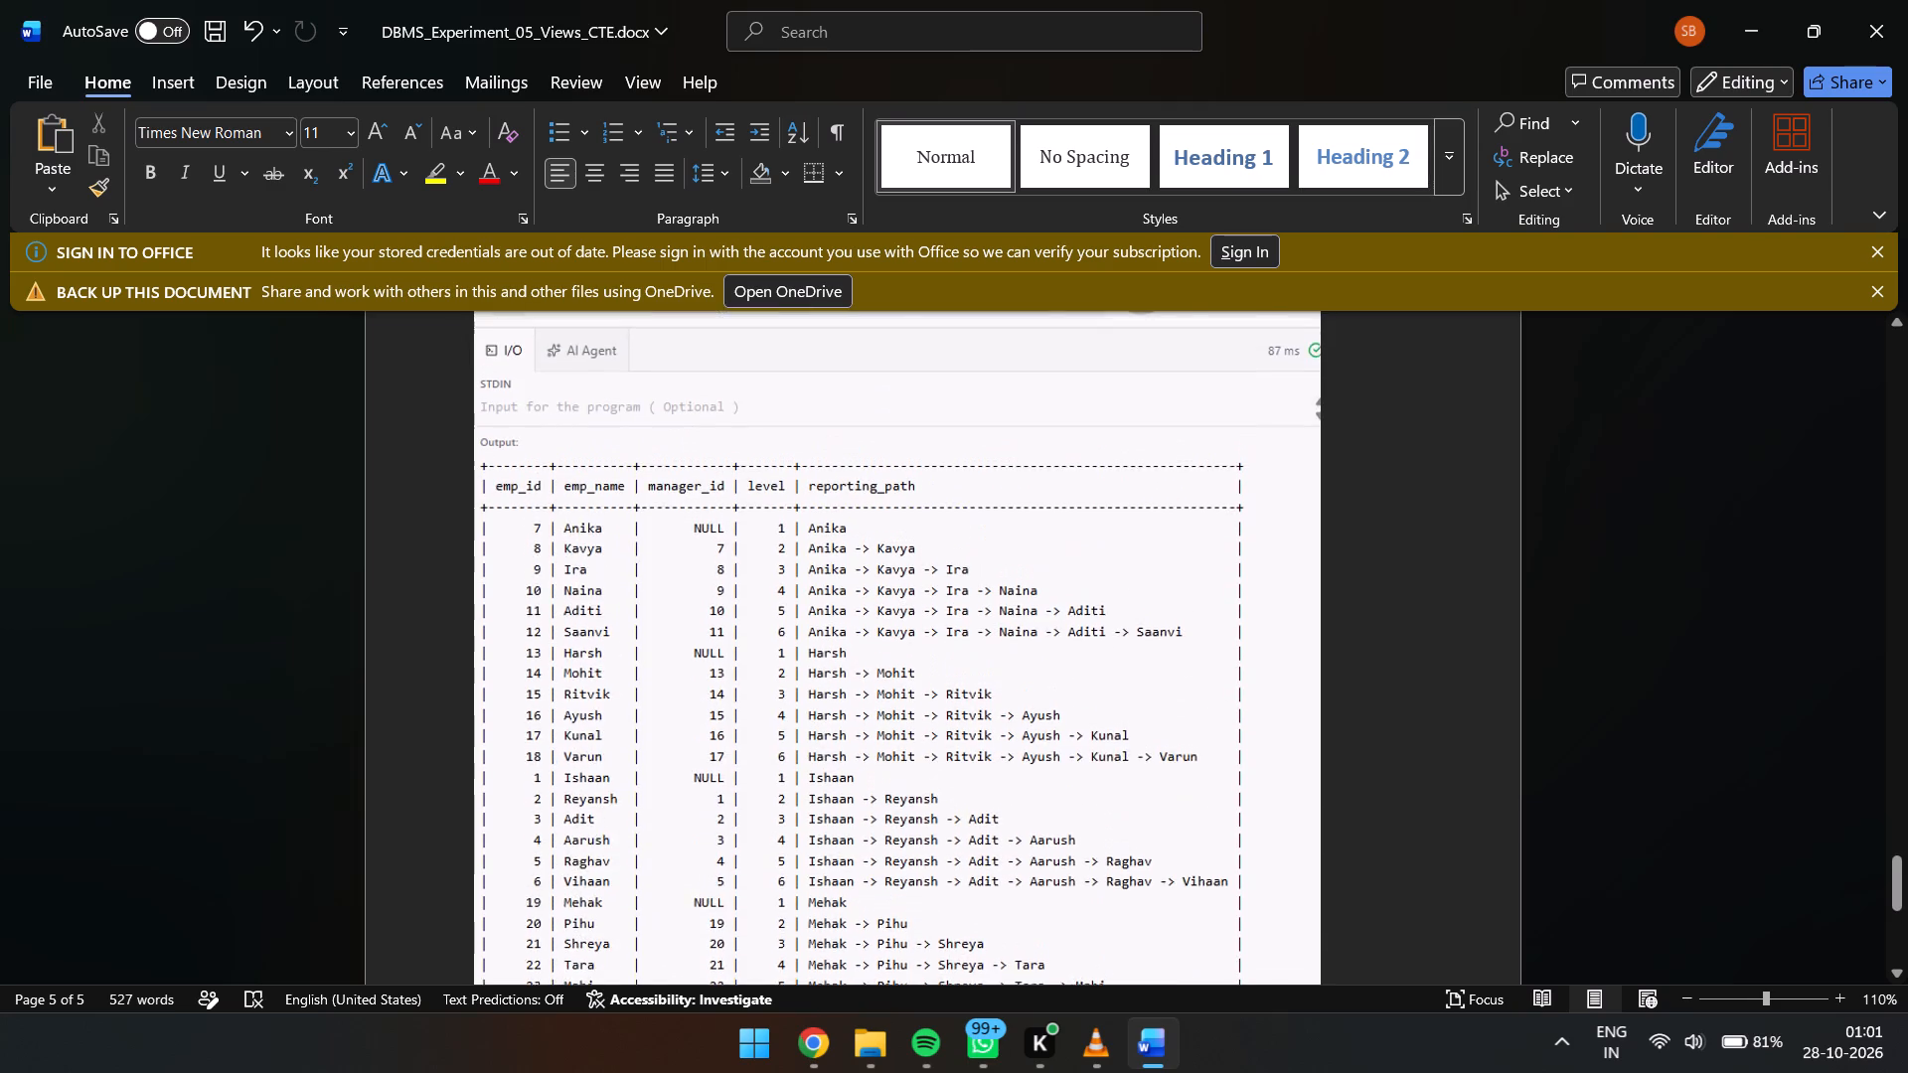
pyautogui.scroll(3, 1362, 605)
pyautogui.scroll(-18, 1221, 632)
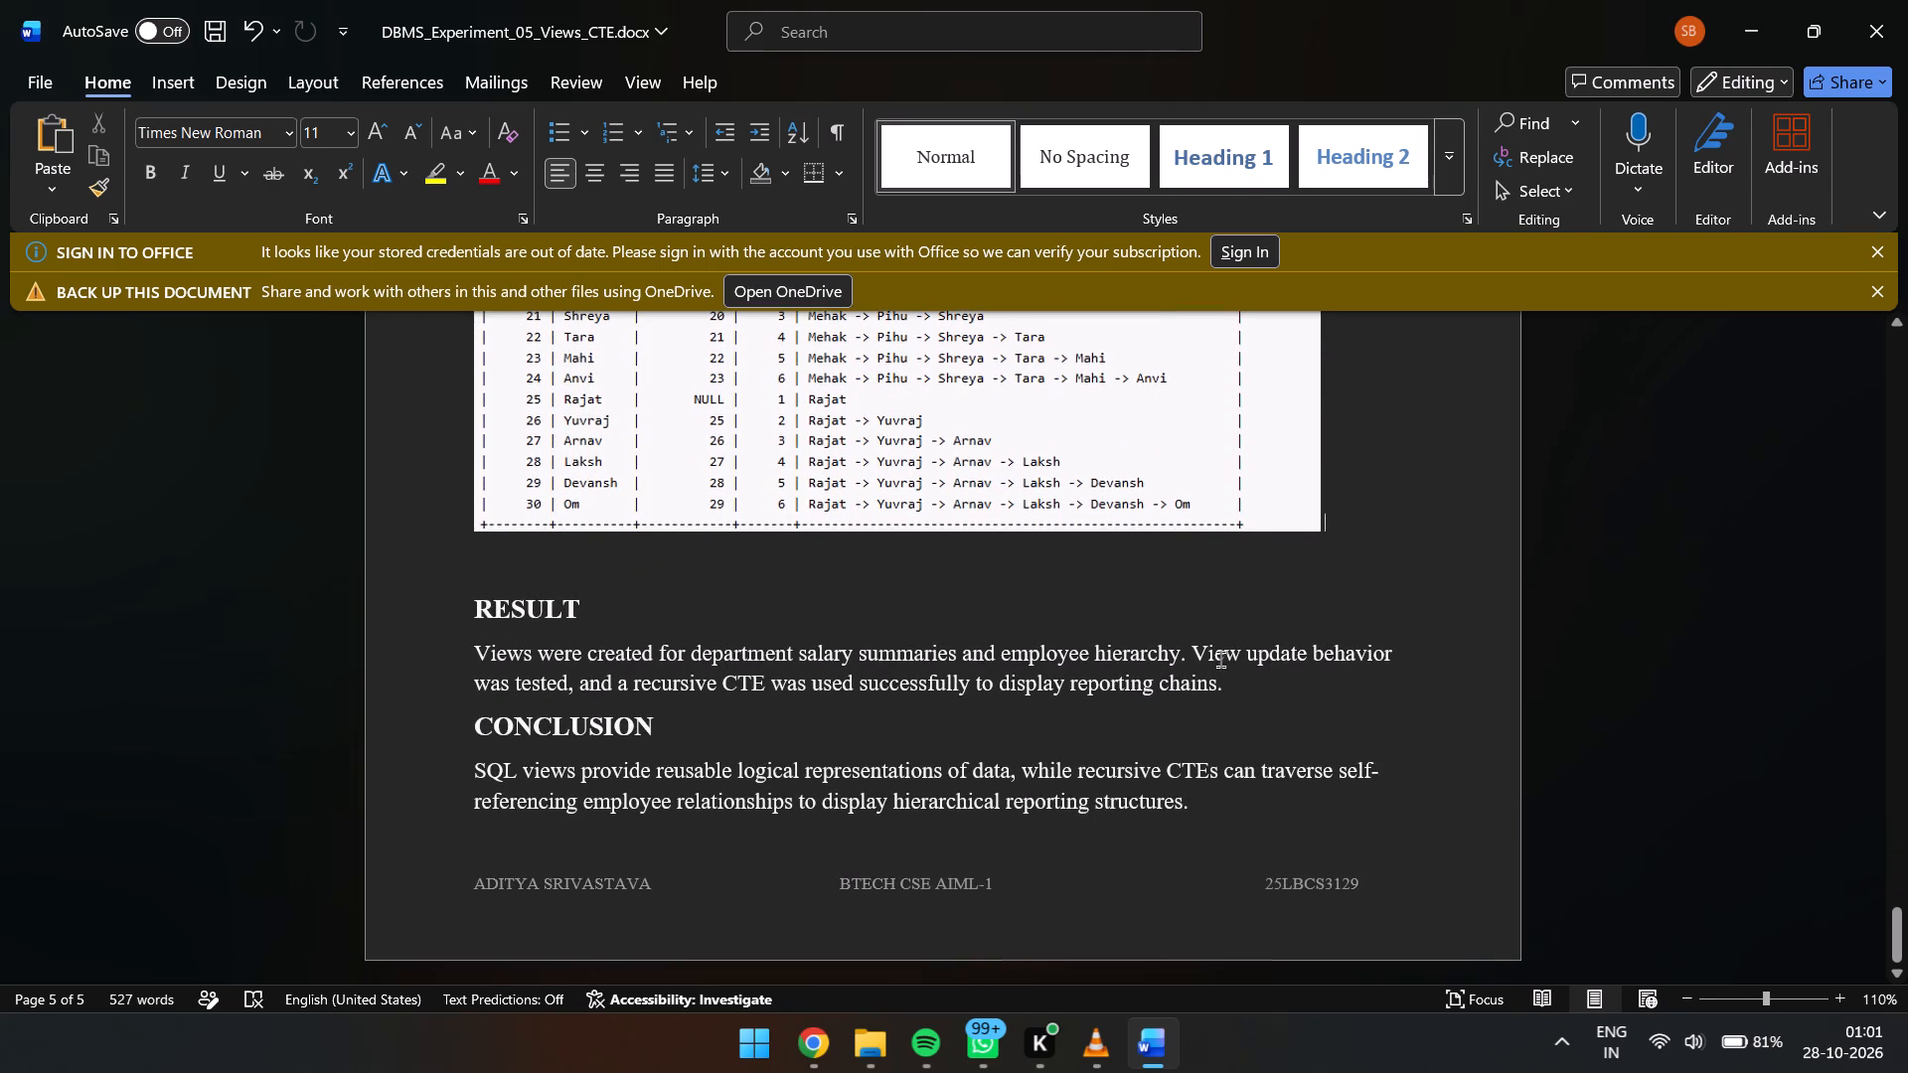
pyautogui.scroll(-7, 1192, 705)
pyautogui.scroll(-9, 755, 692)
pyautogui.doubleClick(677, 891)
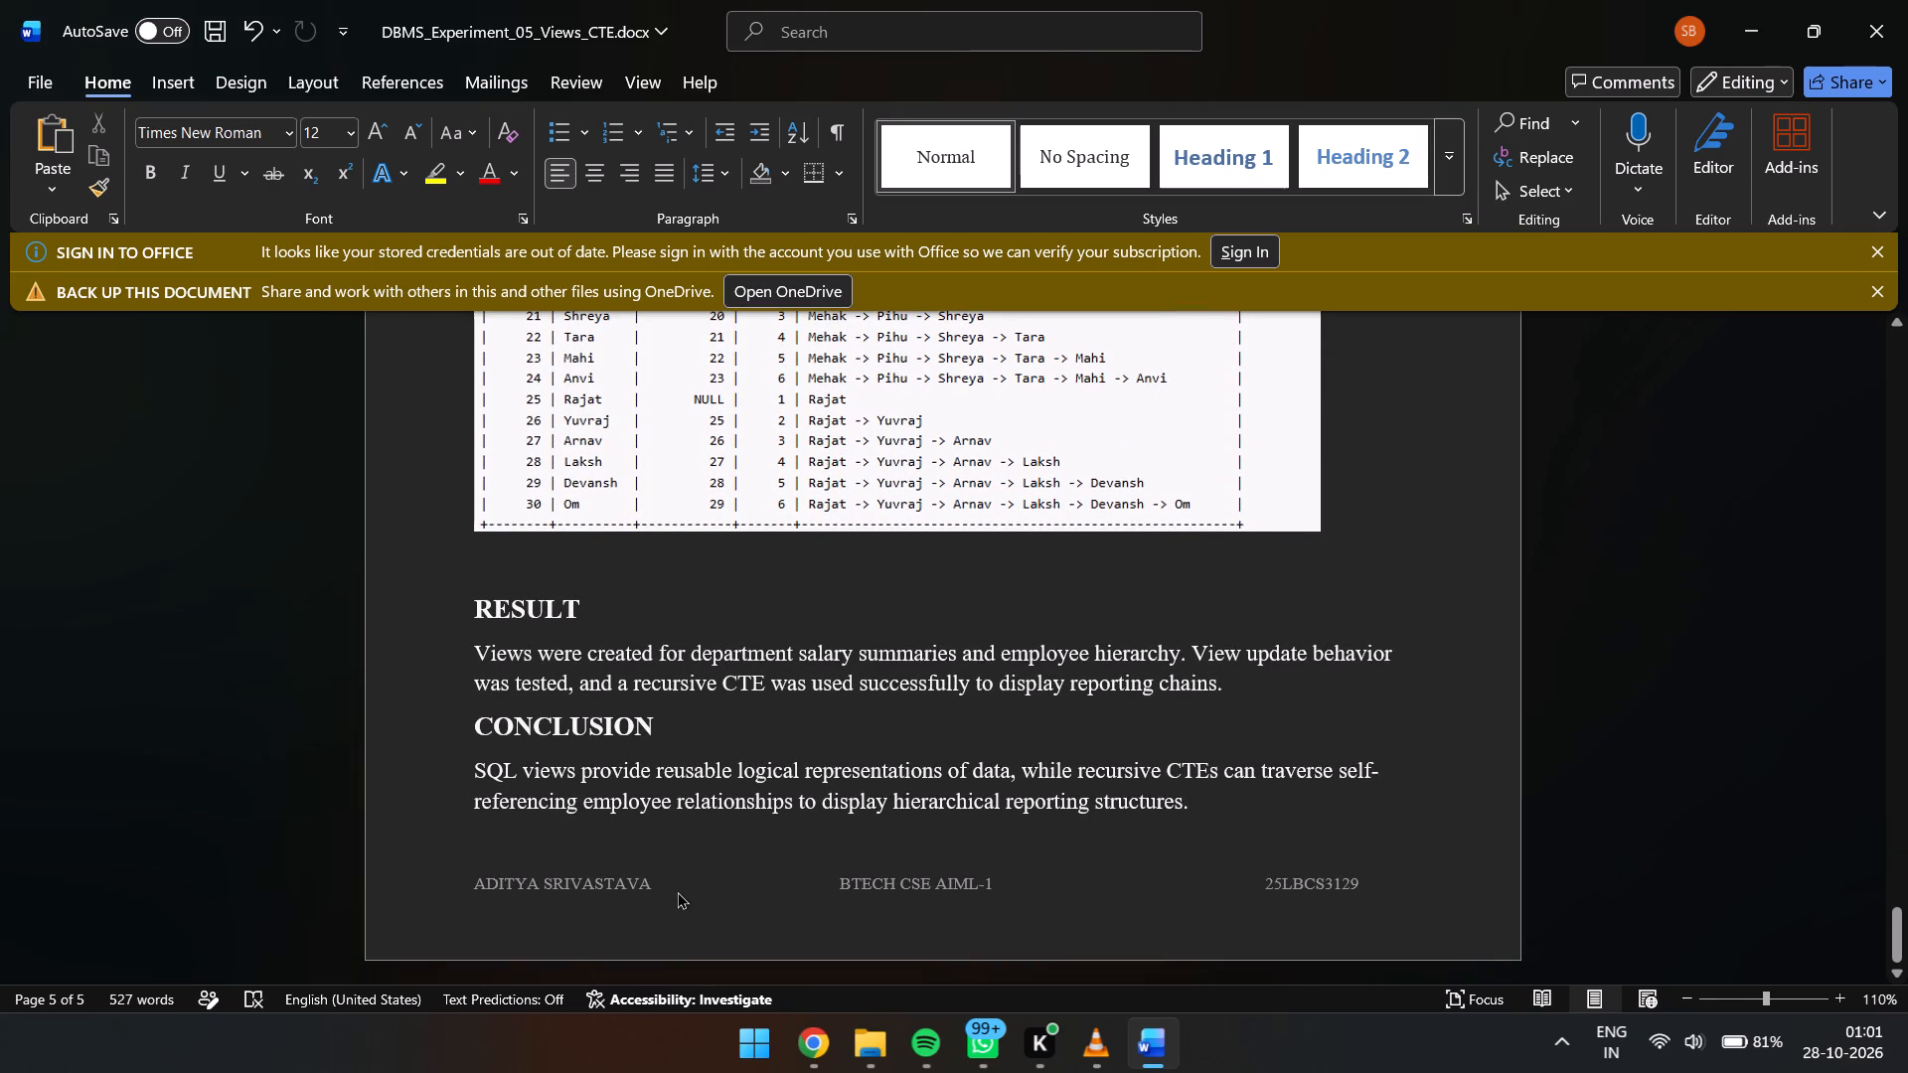
pyautogui.click(677, 891)
pyautogui.hotkey('ctrl', 'BackSpace')
pyautogui.hotkey('ctrl', 'BackSpace')
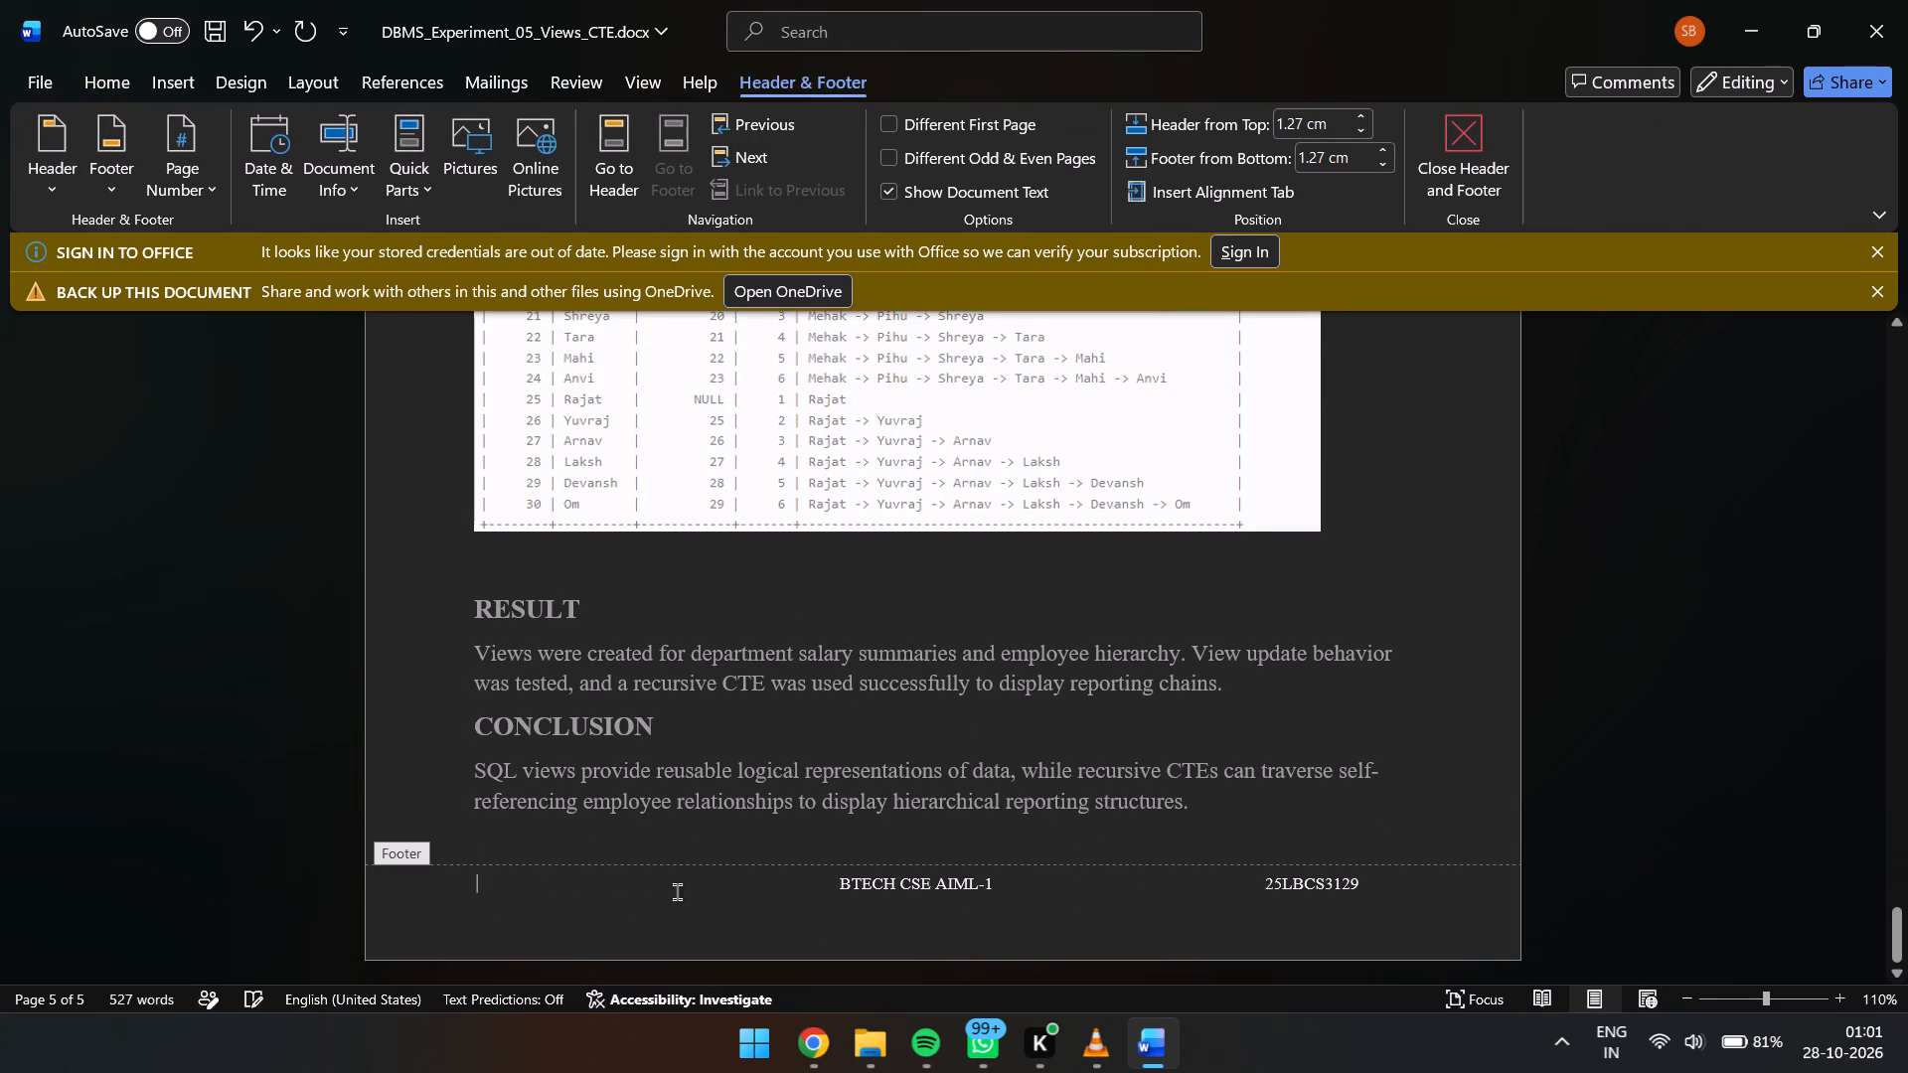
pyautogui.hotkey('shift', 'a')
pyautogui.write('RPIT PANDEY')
# Replace the last digits of the student ID number in the page footer with 86.
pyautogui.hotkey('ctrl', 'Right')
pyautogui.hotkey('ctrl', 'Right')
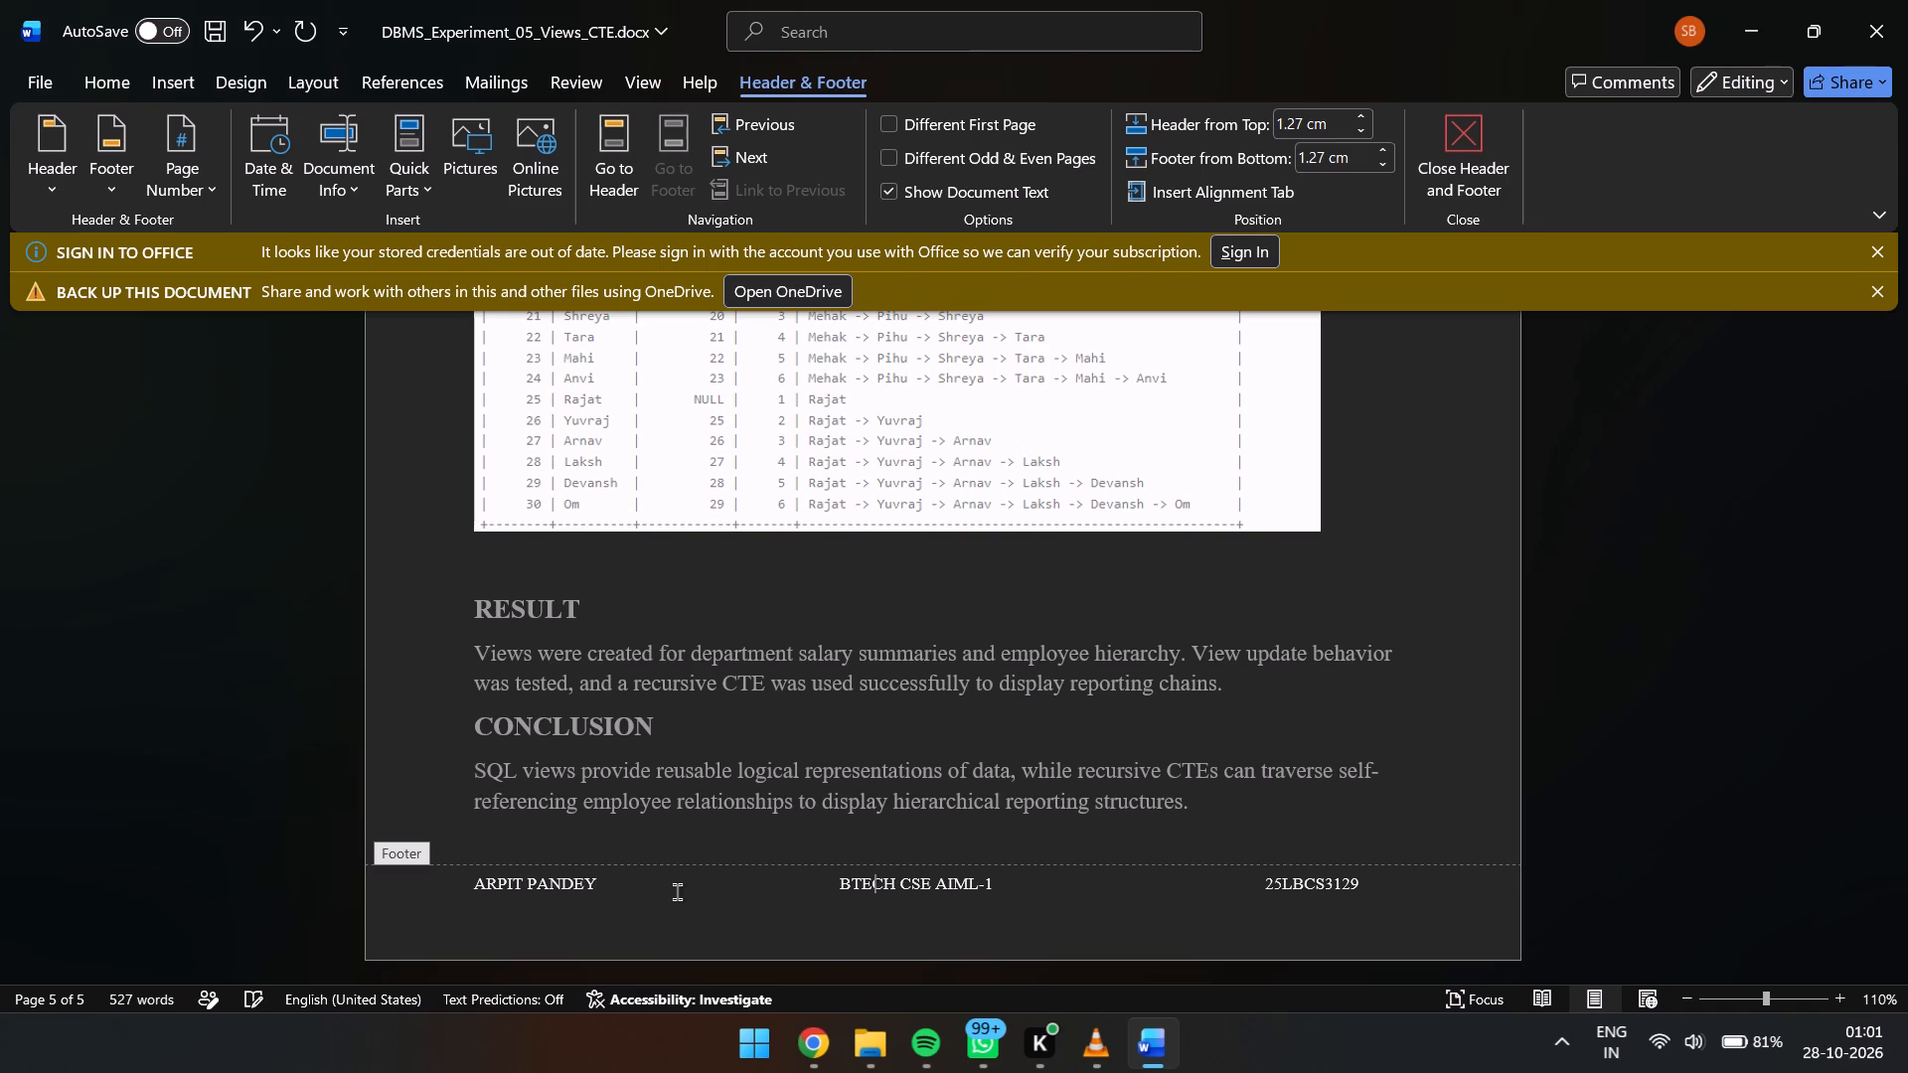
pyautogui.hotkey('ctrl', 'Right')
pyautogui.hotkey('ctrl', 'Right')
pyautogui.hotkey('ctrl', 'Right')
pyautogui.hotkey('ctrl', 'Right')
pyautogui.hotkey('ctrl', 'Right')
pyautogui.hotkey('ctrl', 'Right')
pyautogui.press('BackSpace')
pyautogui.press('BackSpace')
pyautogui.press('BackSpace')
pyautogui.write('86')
# Switch to the ByteXL editor in Chrome.
pyautogui.click(808, 1045)
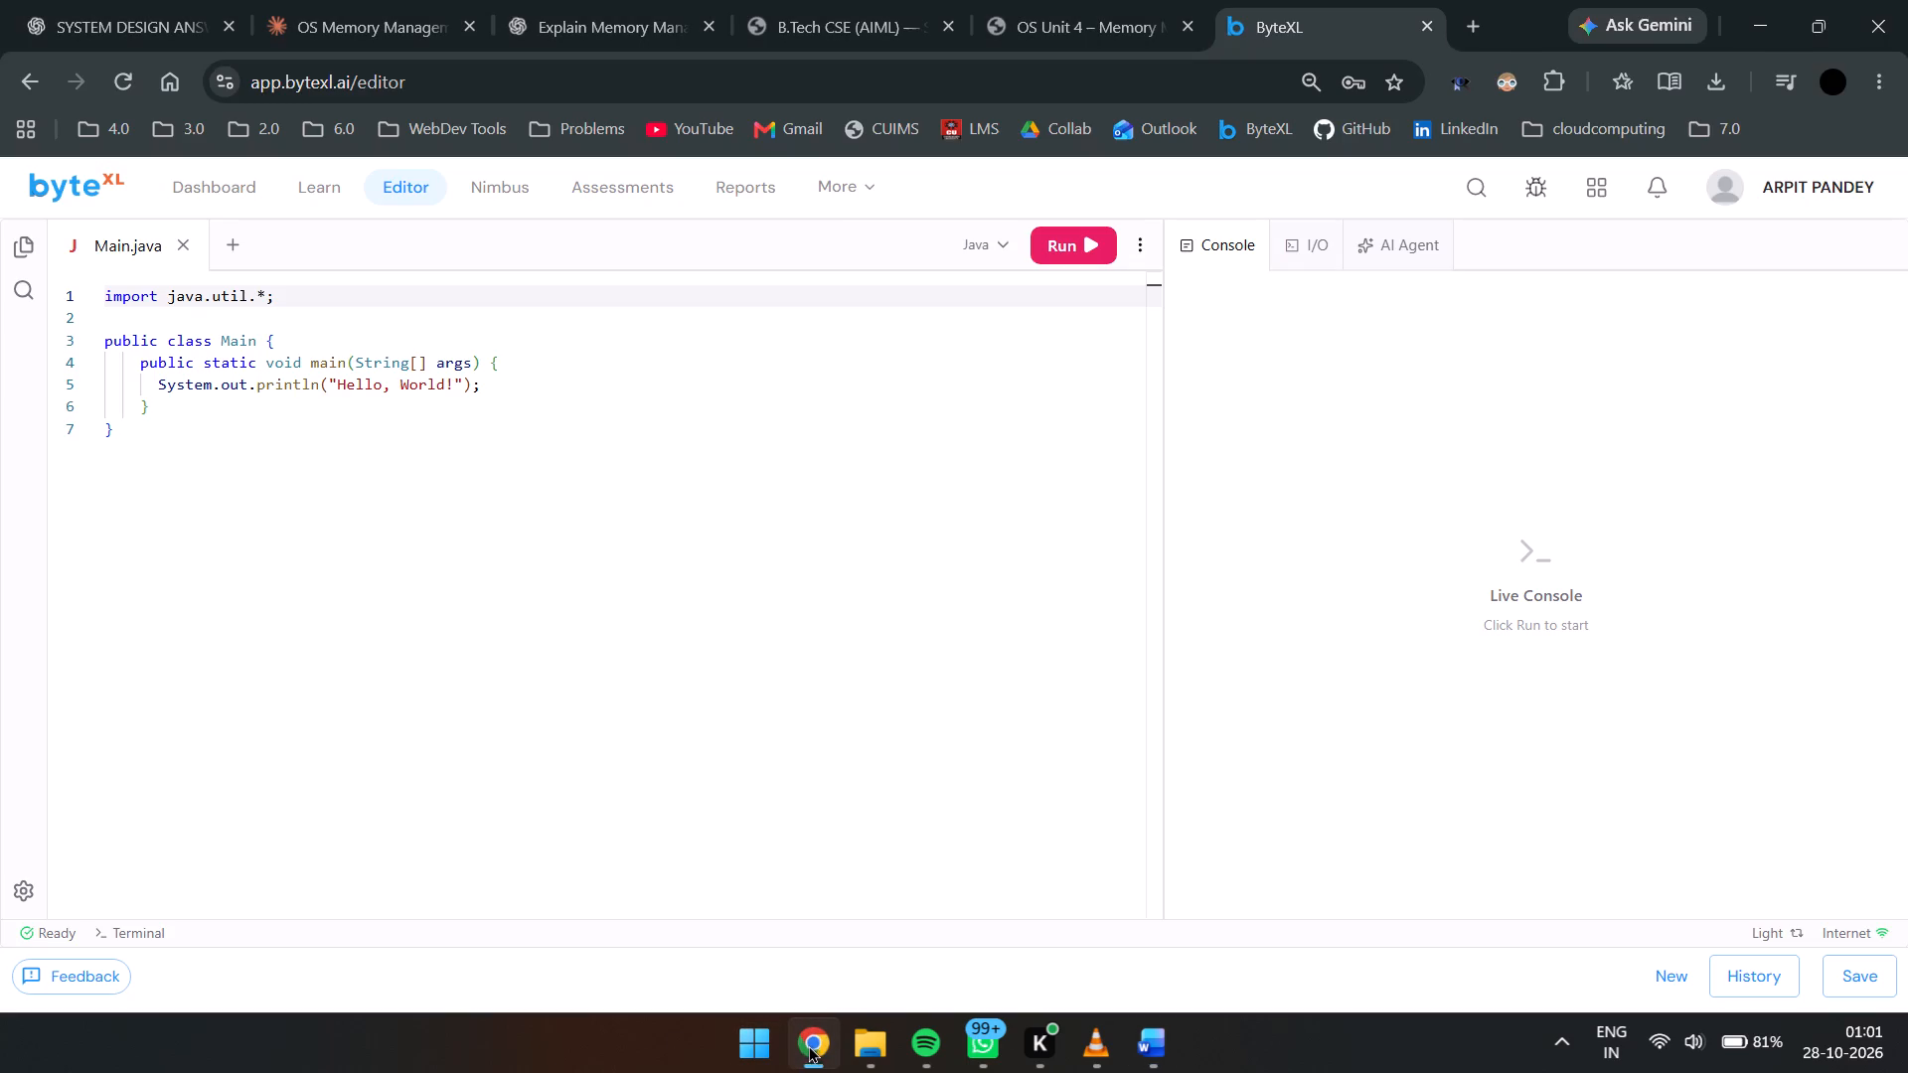
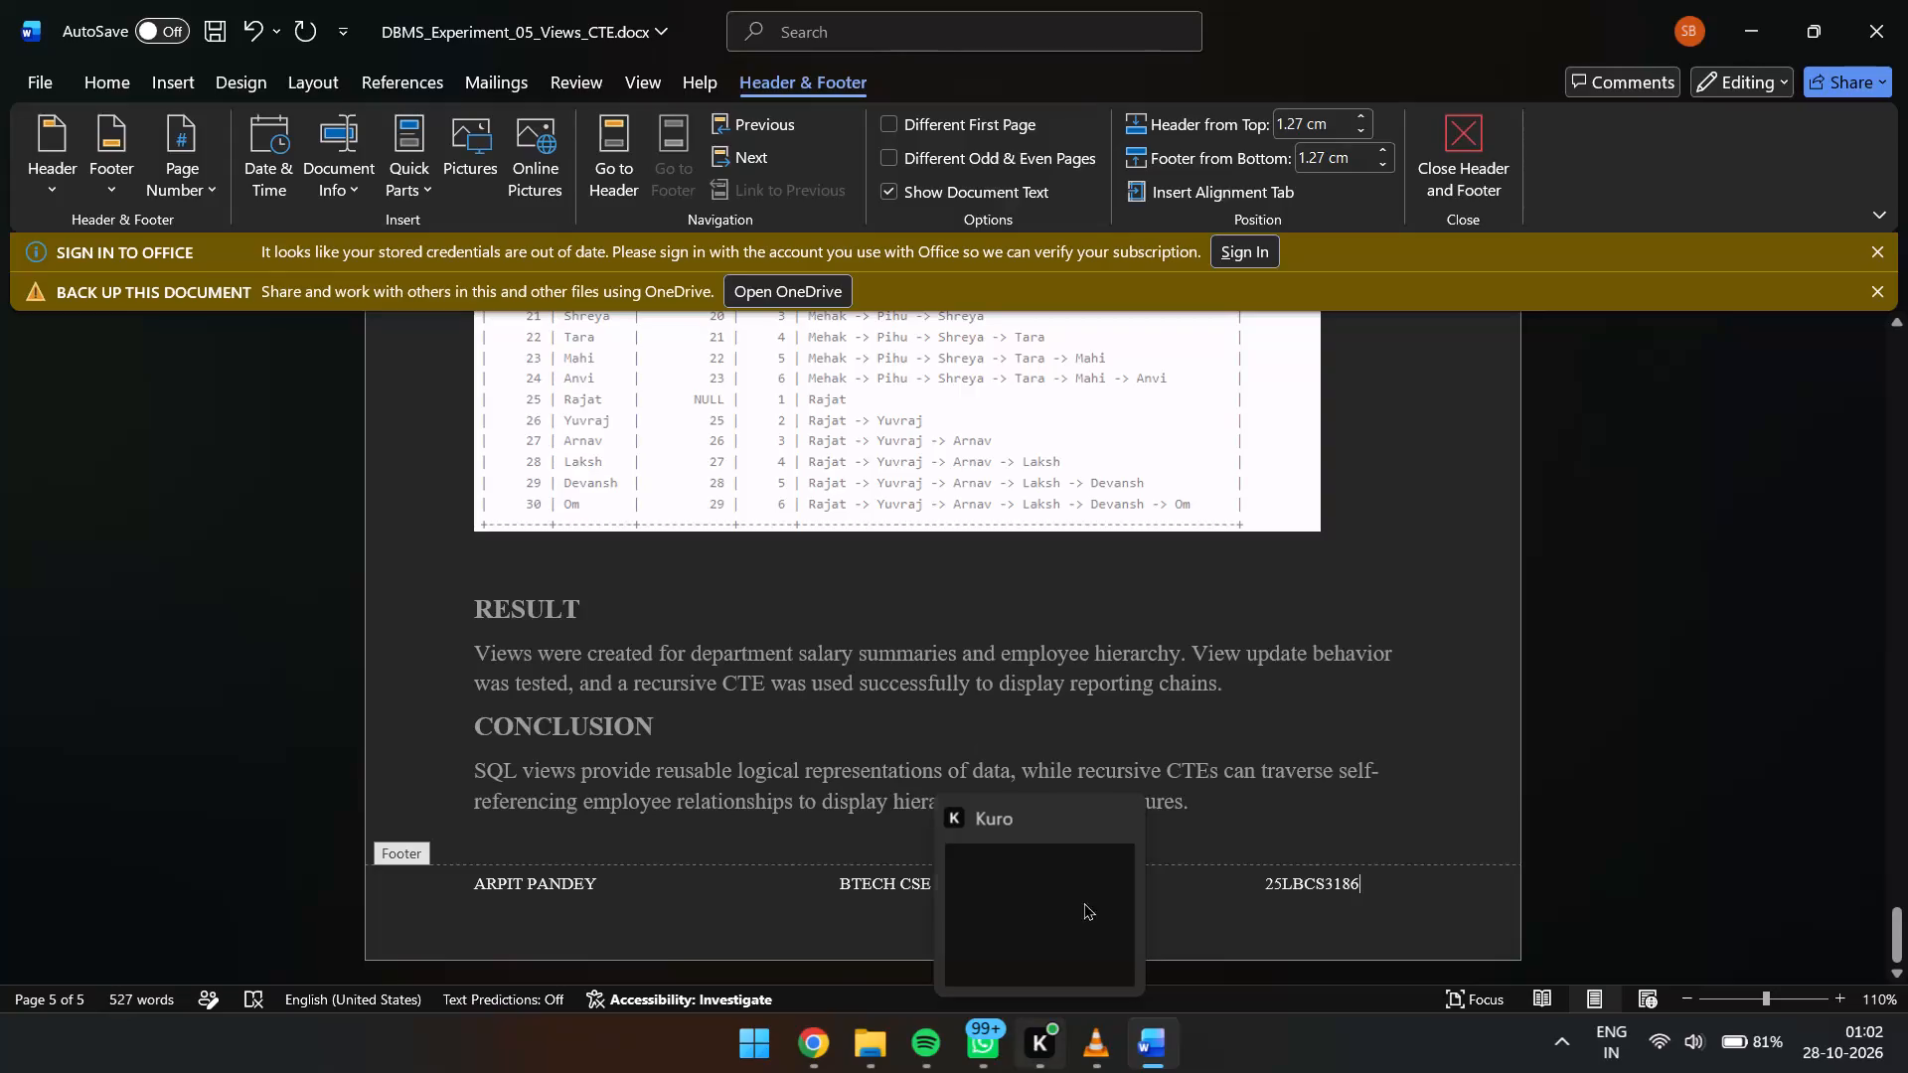
# Leave footer editing and review the Experiment 5 pages from the conclusion back to the title.
pyautogui.doubleClick(1544, 728)
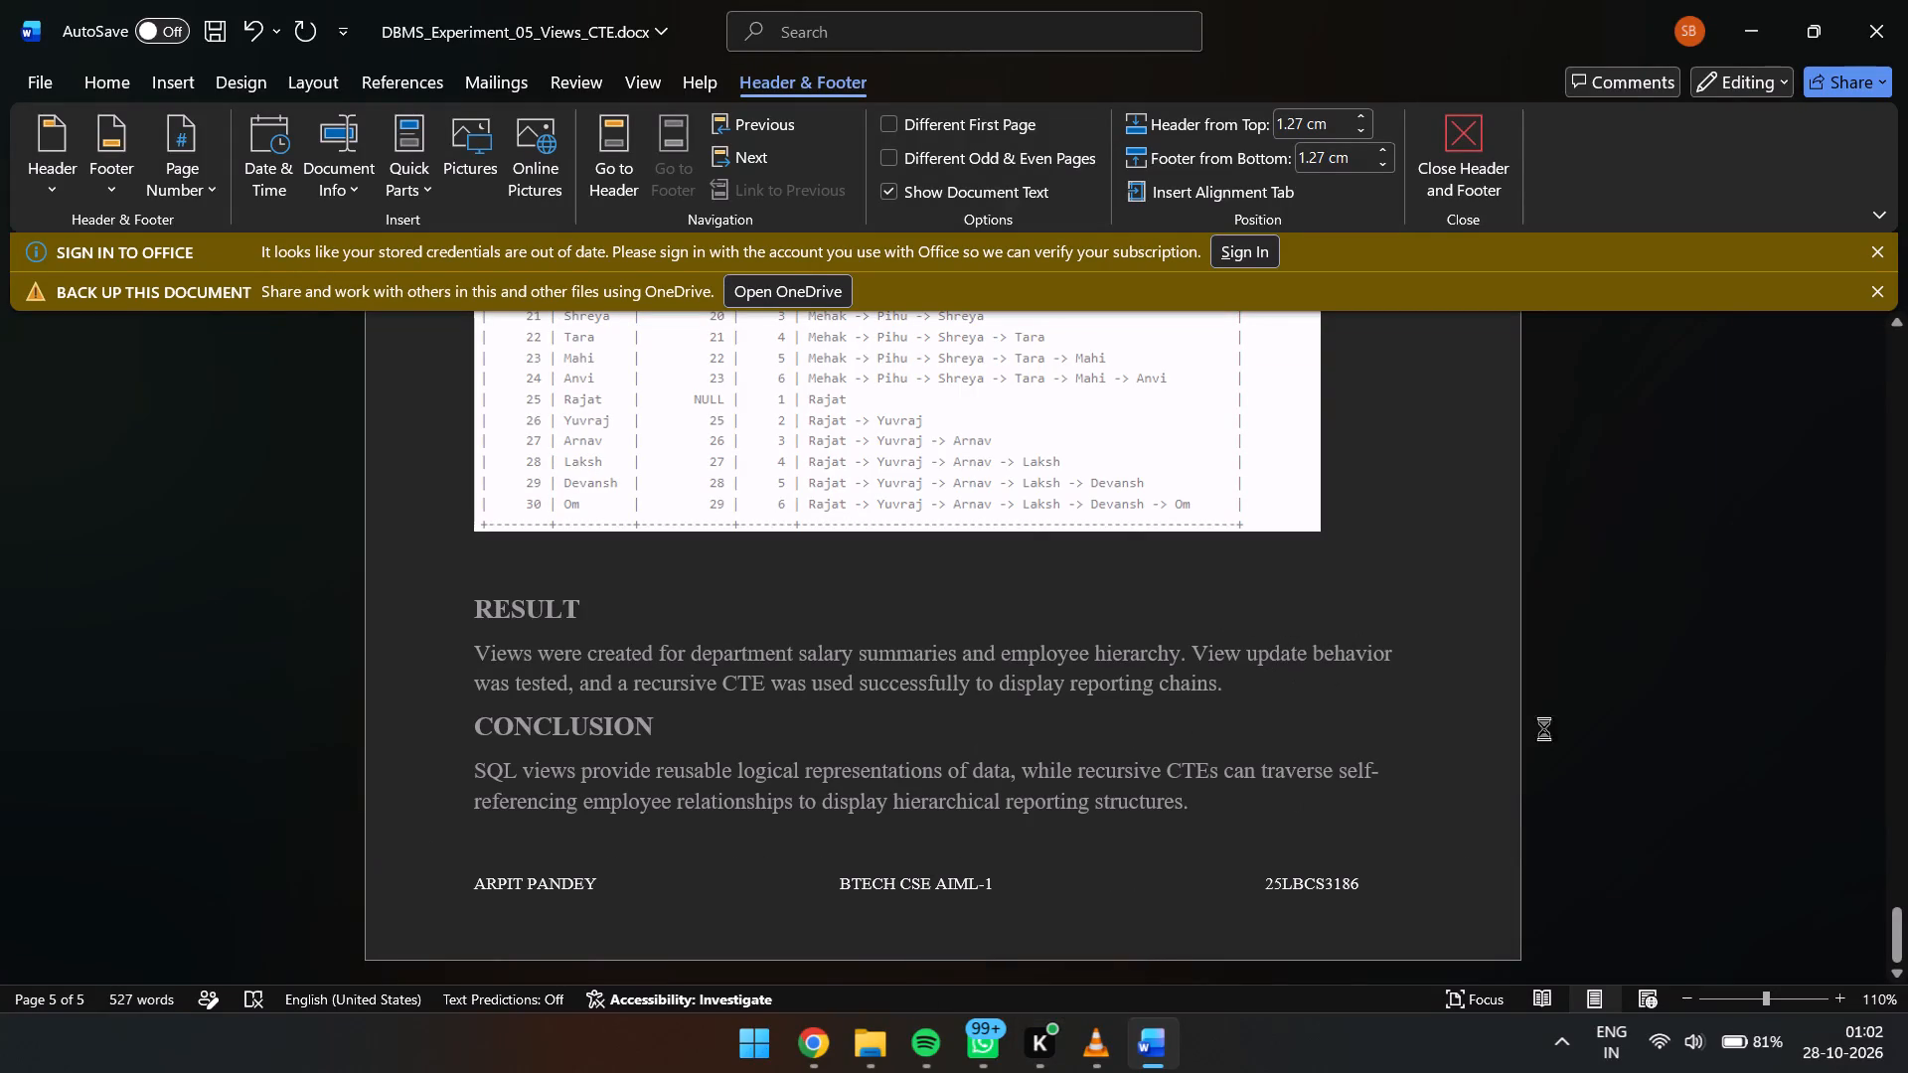
pyautogui.scroll(6, 718, 752)
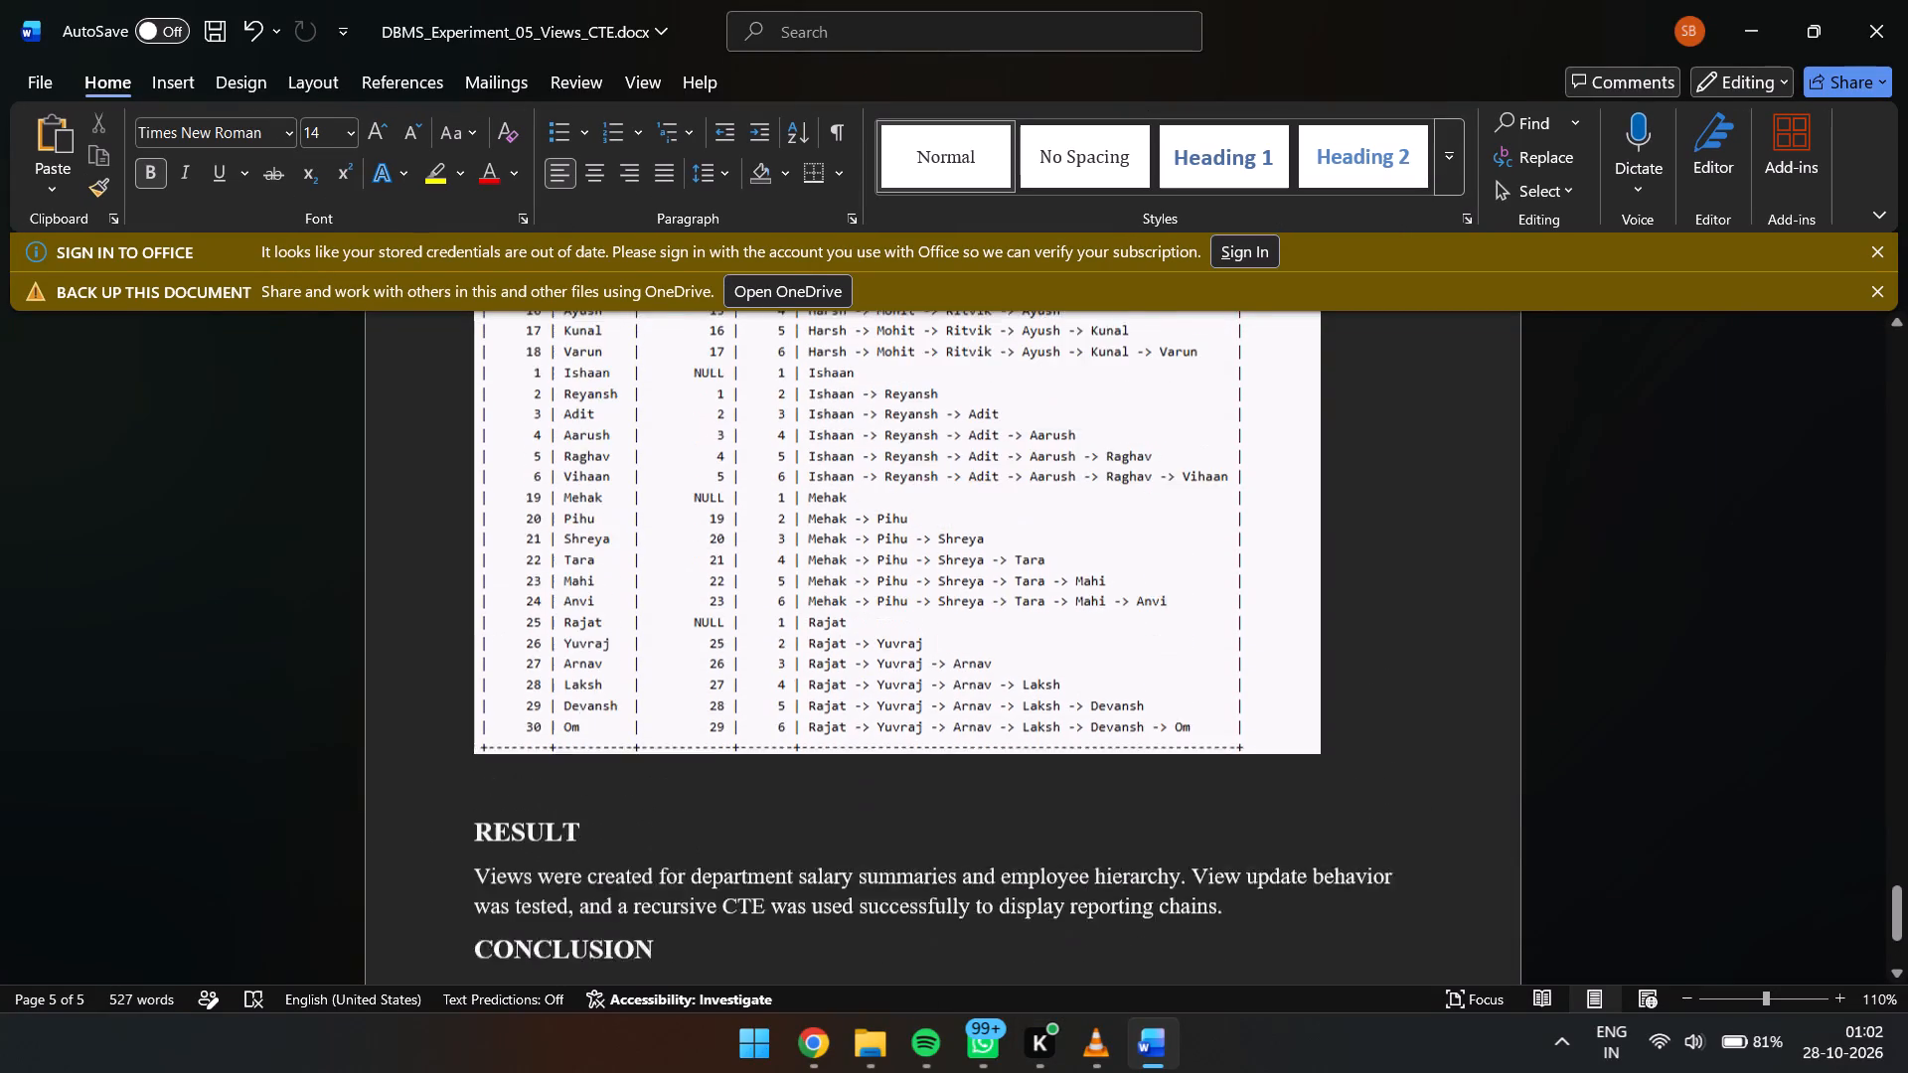
pyautogui.scroll(14, 1012, 783)
pyautogui.scroll(20, 1017, 783)
pyautogui.scroll(10, 1017, 783)
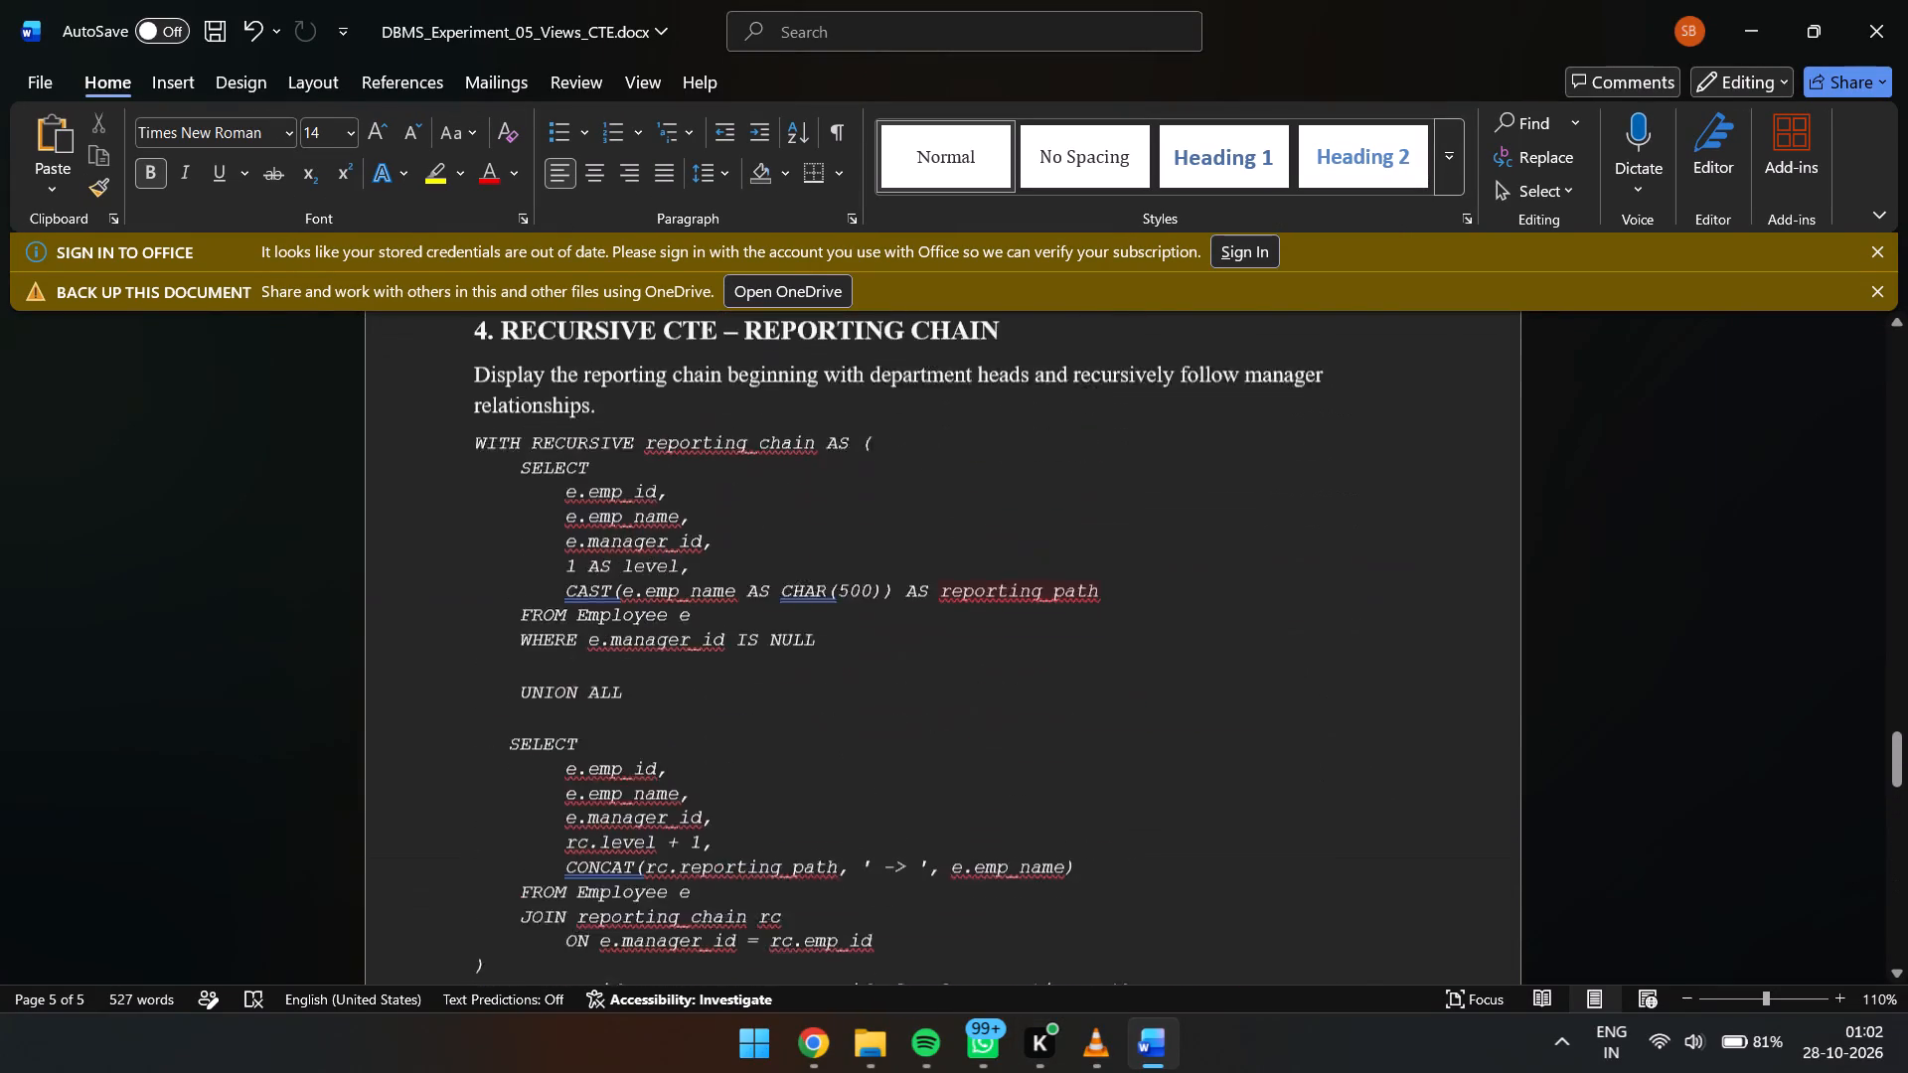
pyautogui.scroll(20, 1017, 783)
pyautogui.scroll(19, 1017, 783)
pyautogui.scroll(14, 1017, 783)
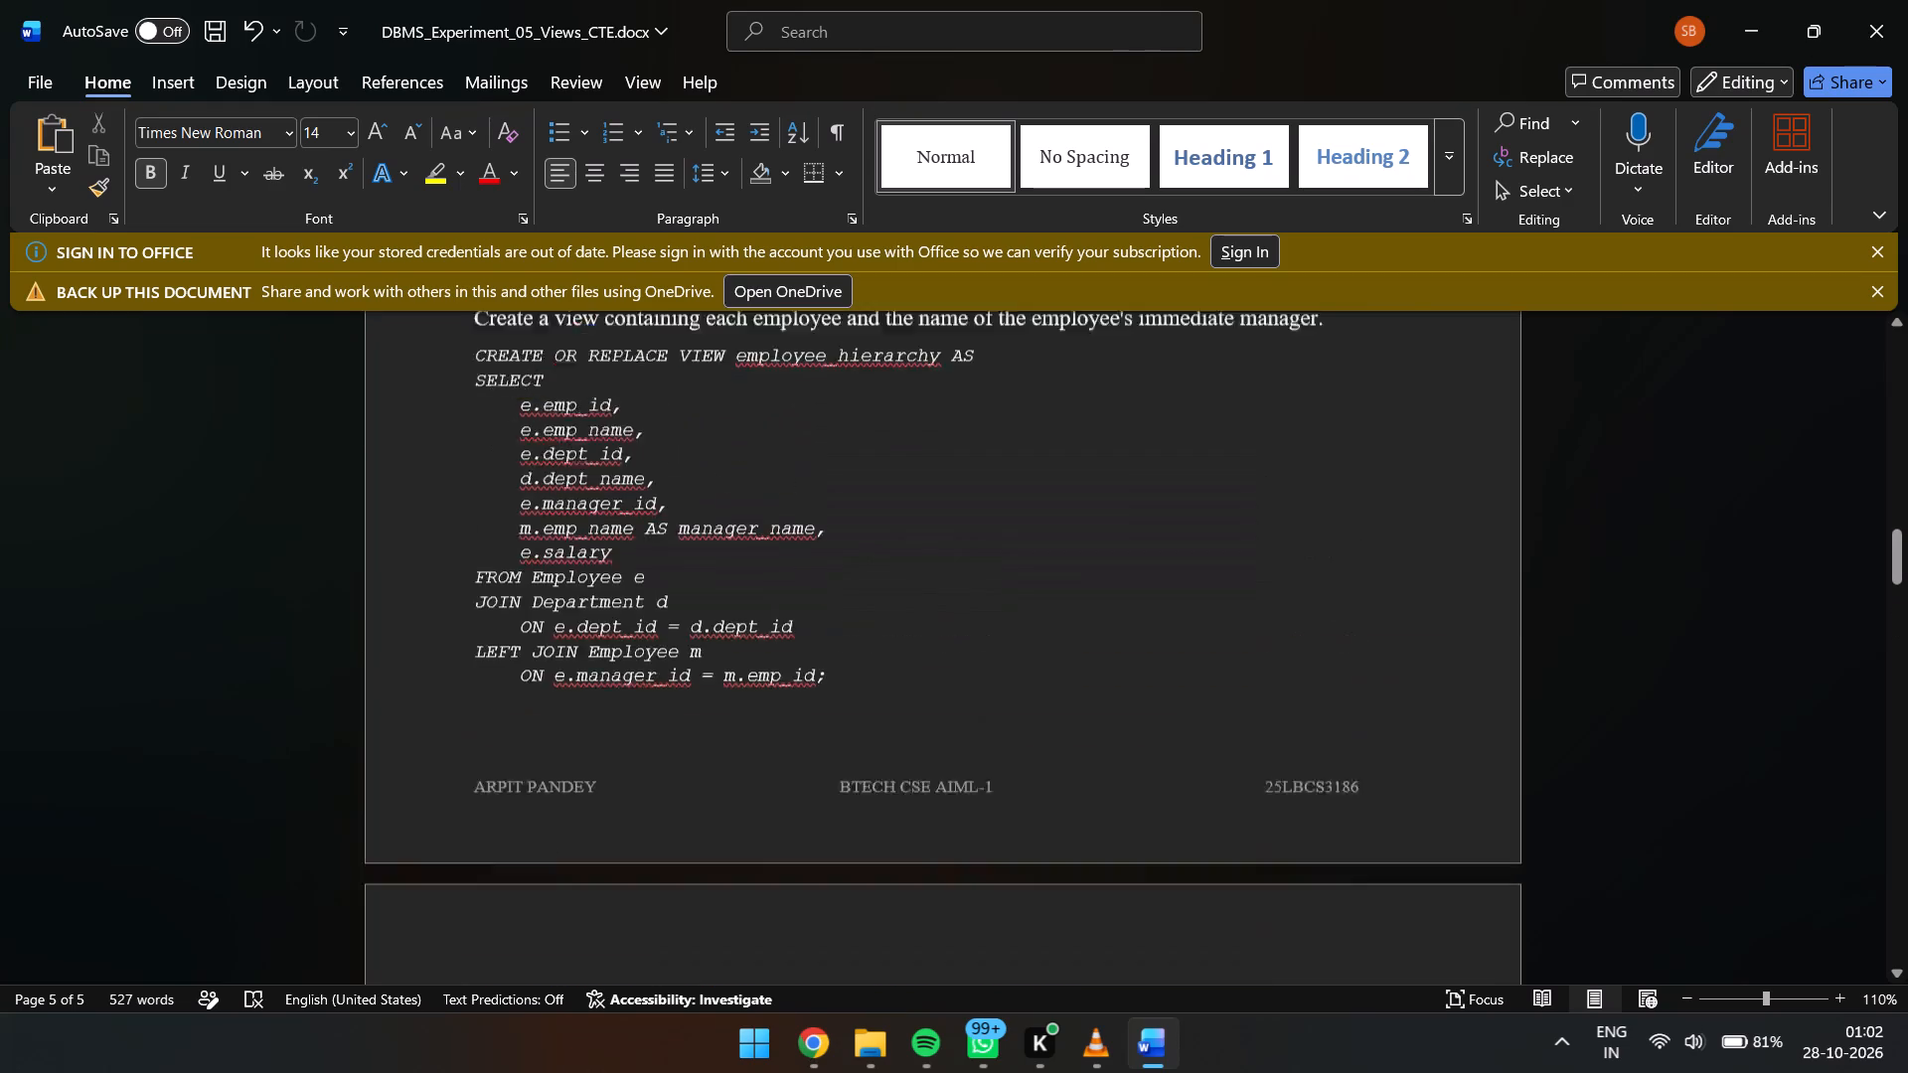
pyautogui.scroll(20, 1017, 783)
pyautogui.scroll(4, 1017, 783)
pyautogui.scroll(20, 1020, 784)
pyautogui.scroll(8, 1020, 784)
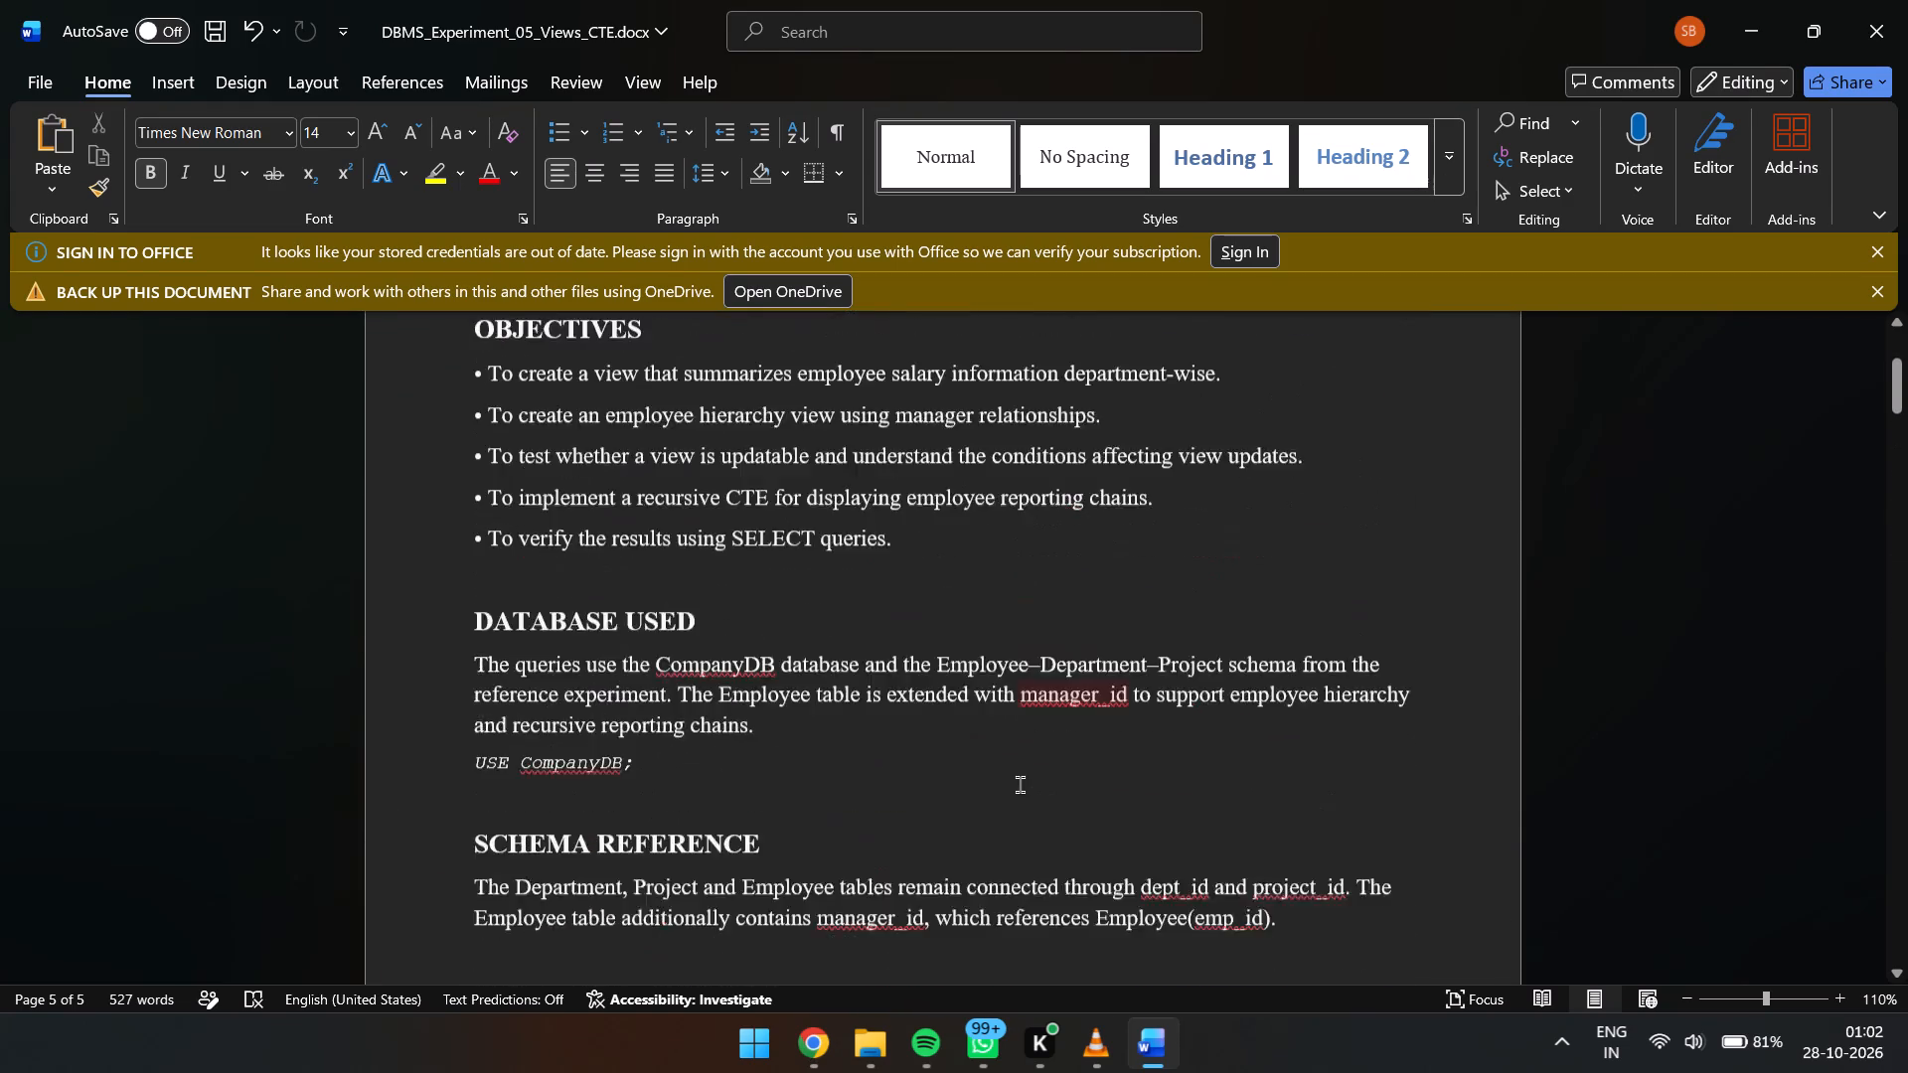
pyautogui.scroll(20, 1020, 784)
pyautogui.scroll(4, 1020, 784)
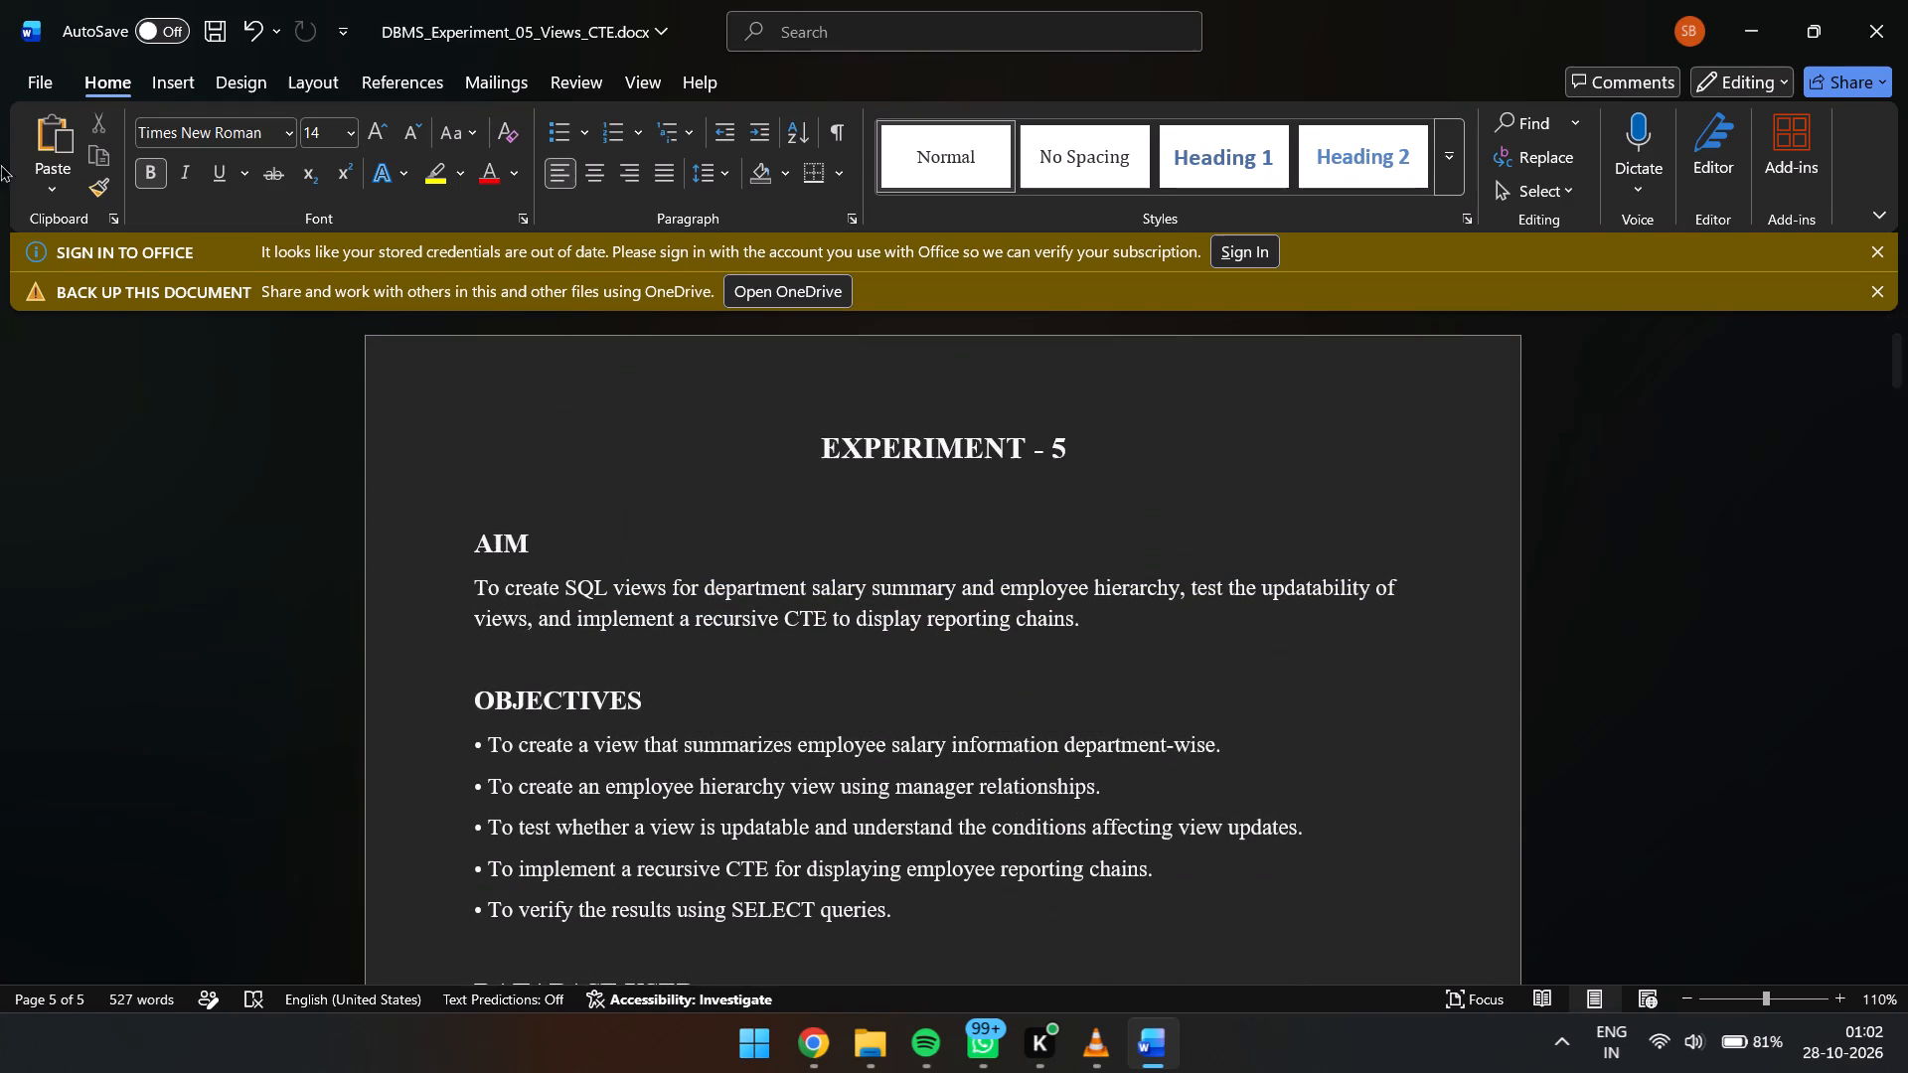
# Export the document as DBMS_Experiment_05_Views_CTE.pdf into the Arpit_Lab_File folder in Downloads.
pyautogui.click(49, 82)
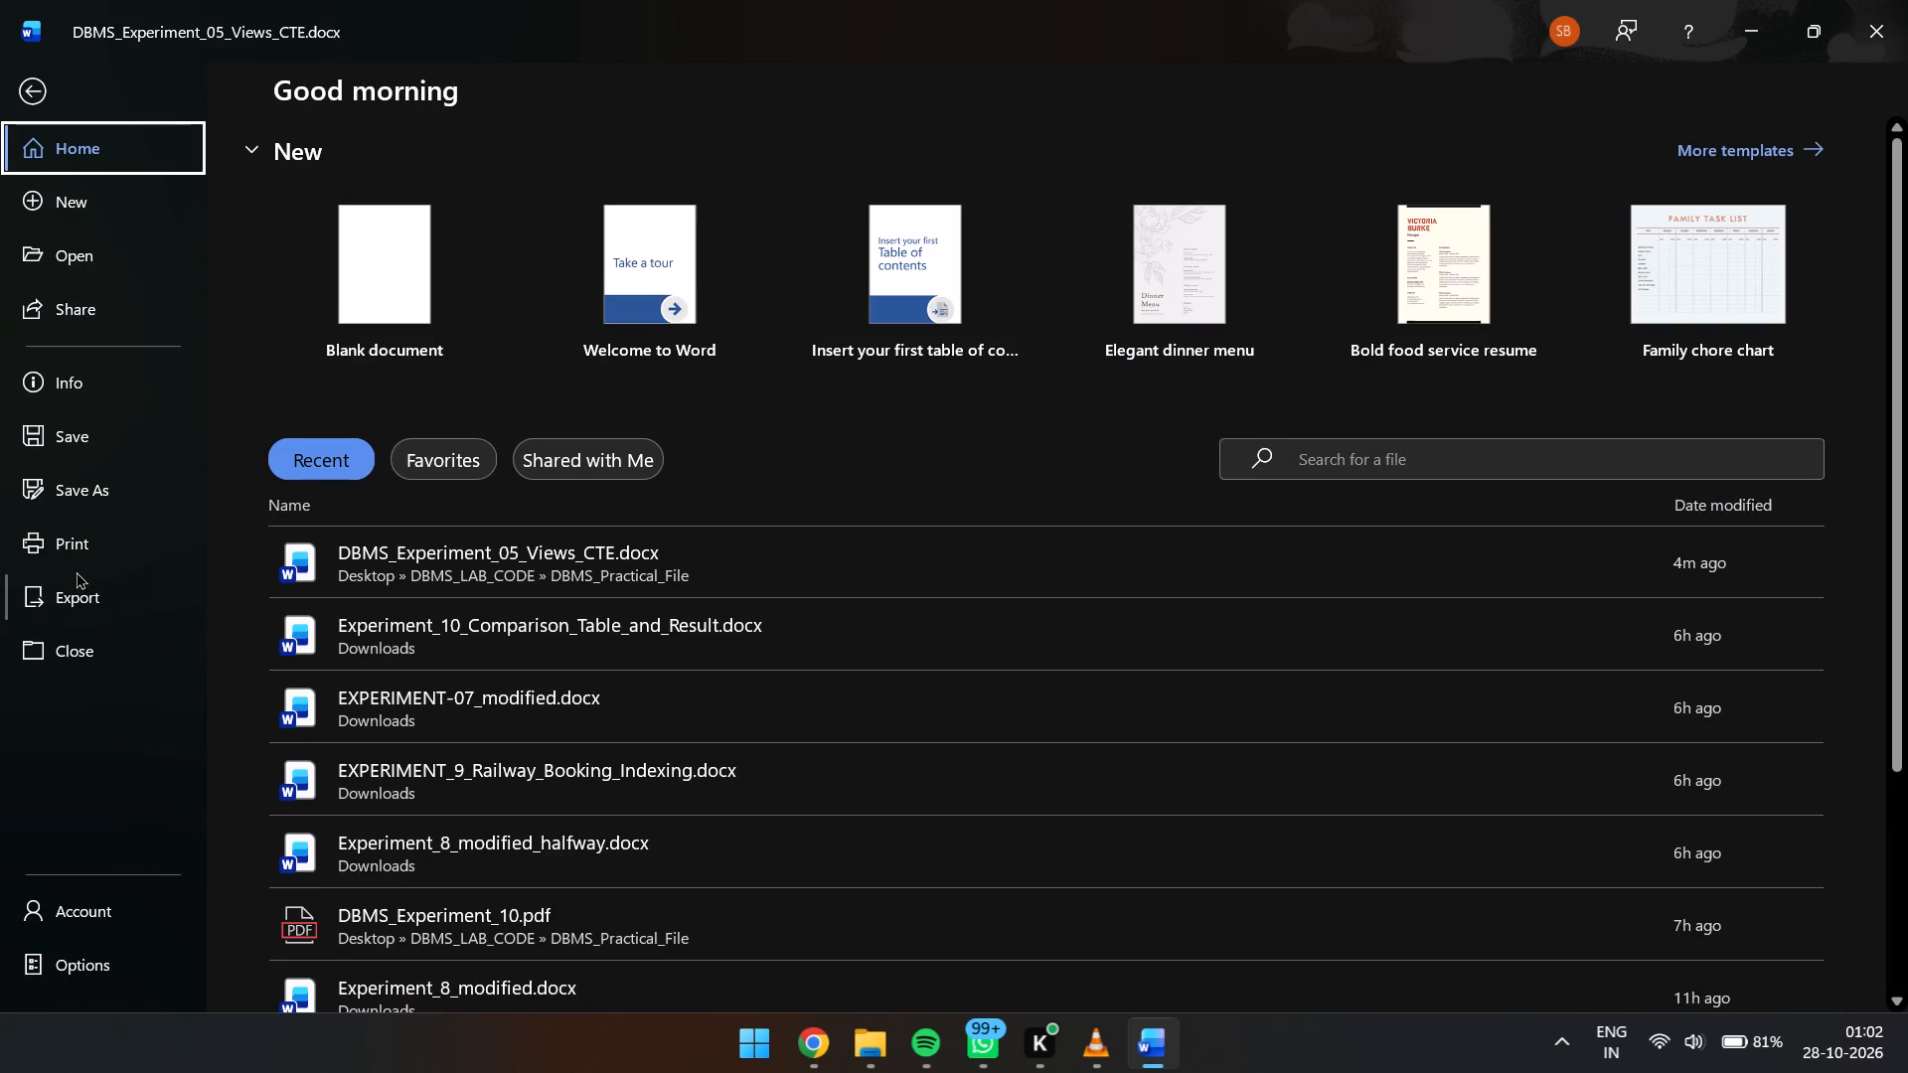
pyautogui.click(76, 604)
pyautogui.click(727, 343)
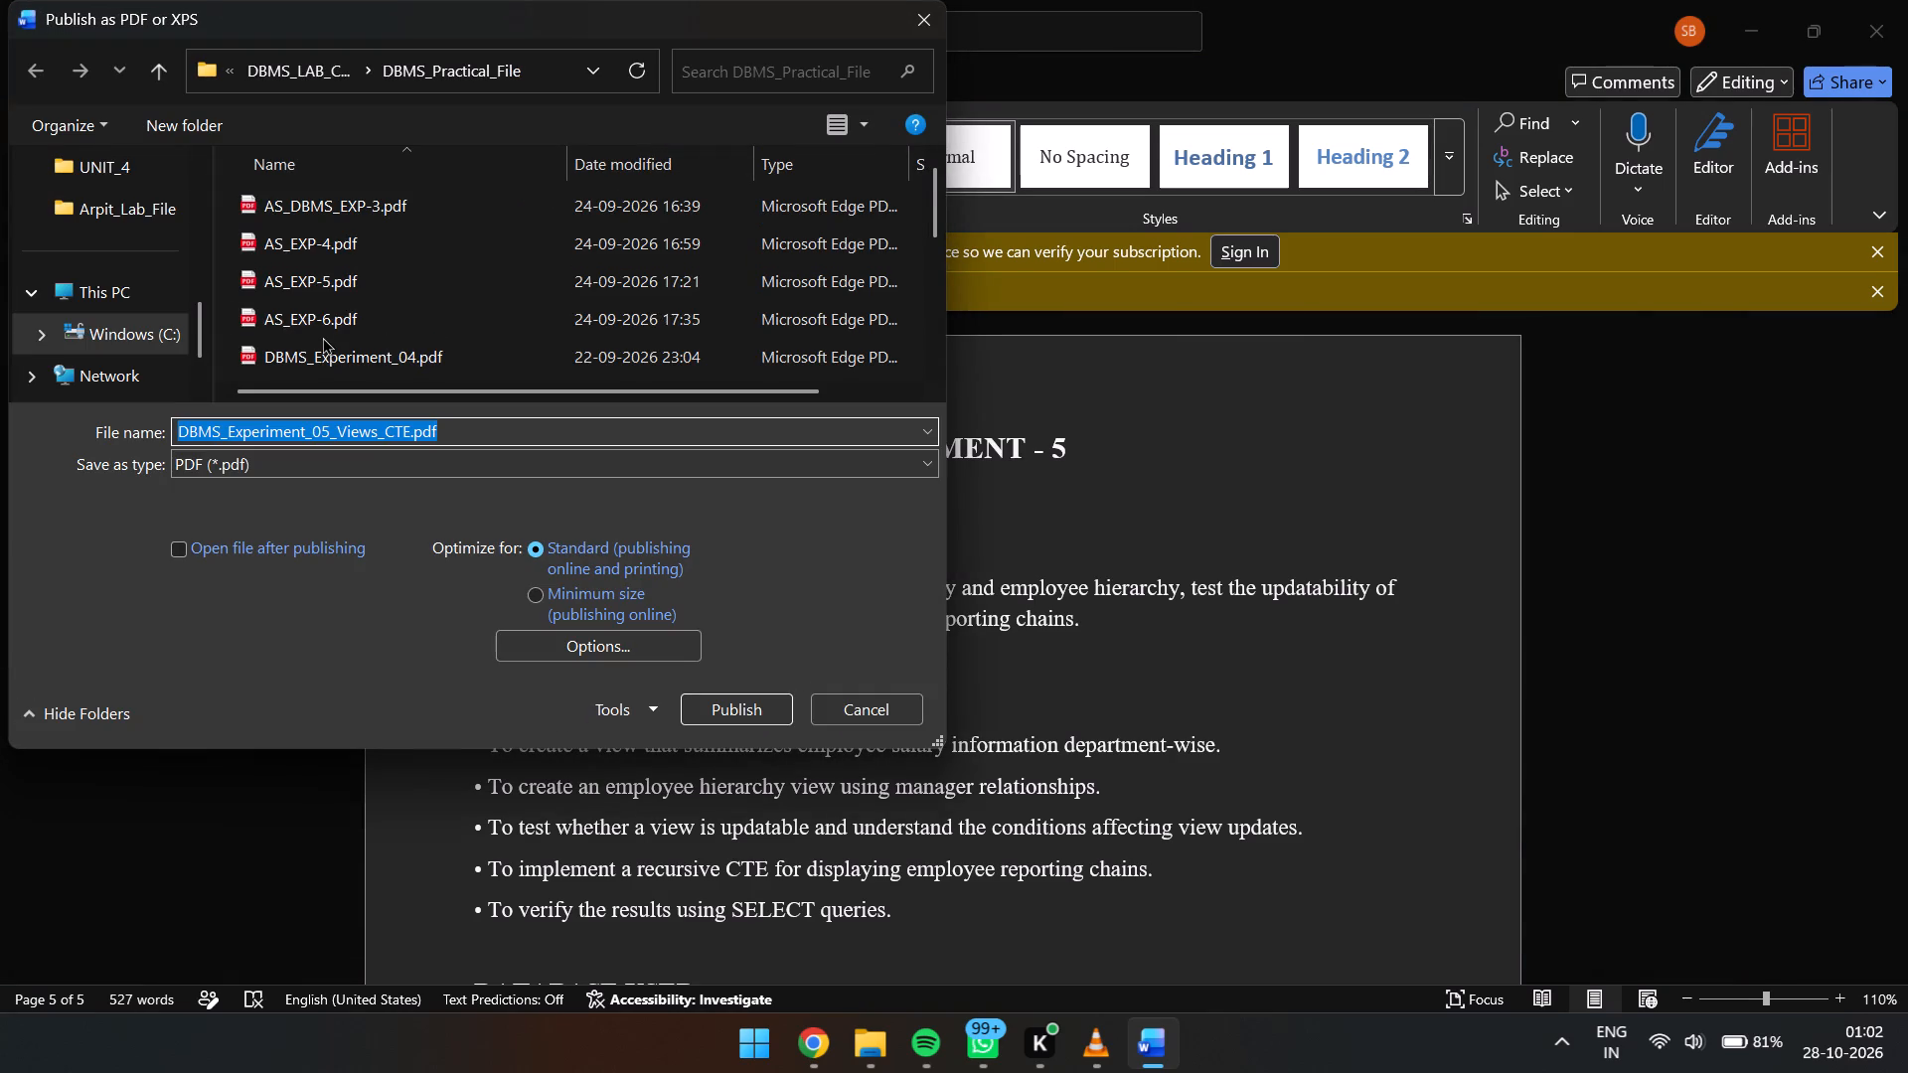
pyautogui.scroll(-4, 324, 338)
pyautogui.scroll(4, 324, 338)
pyautogui.click(296, 80)
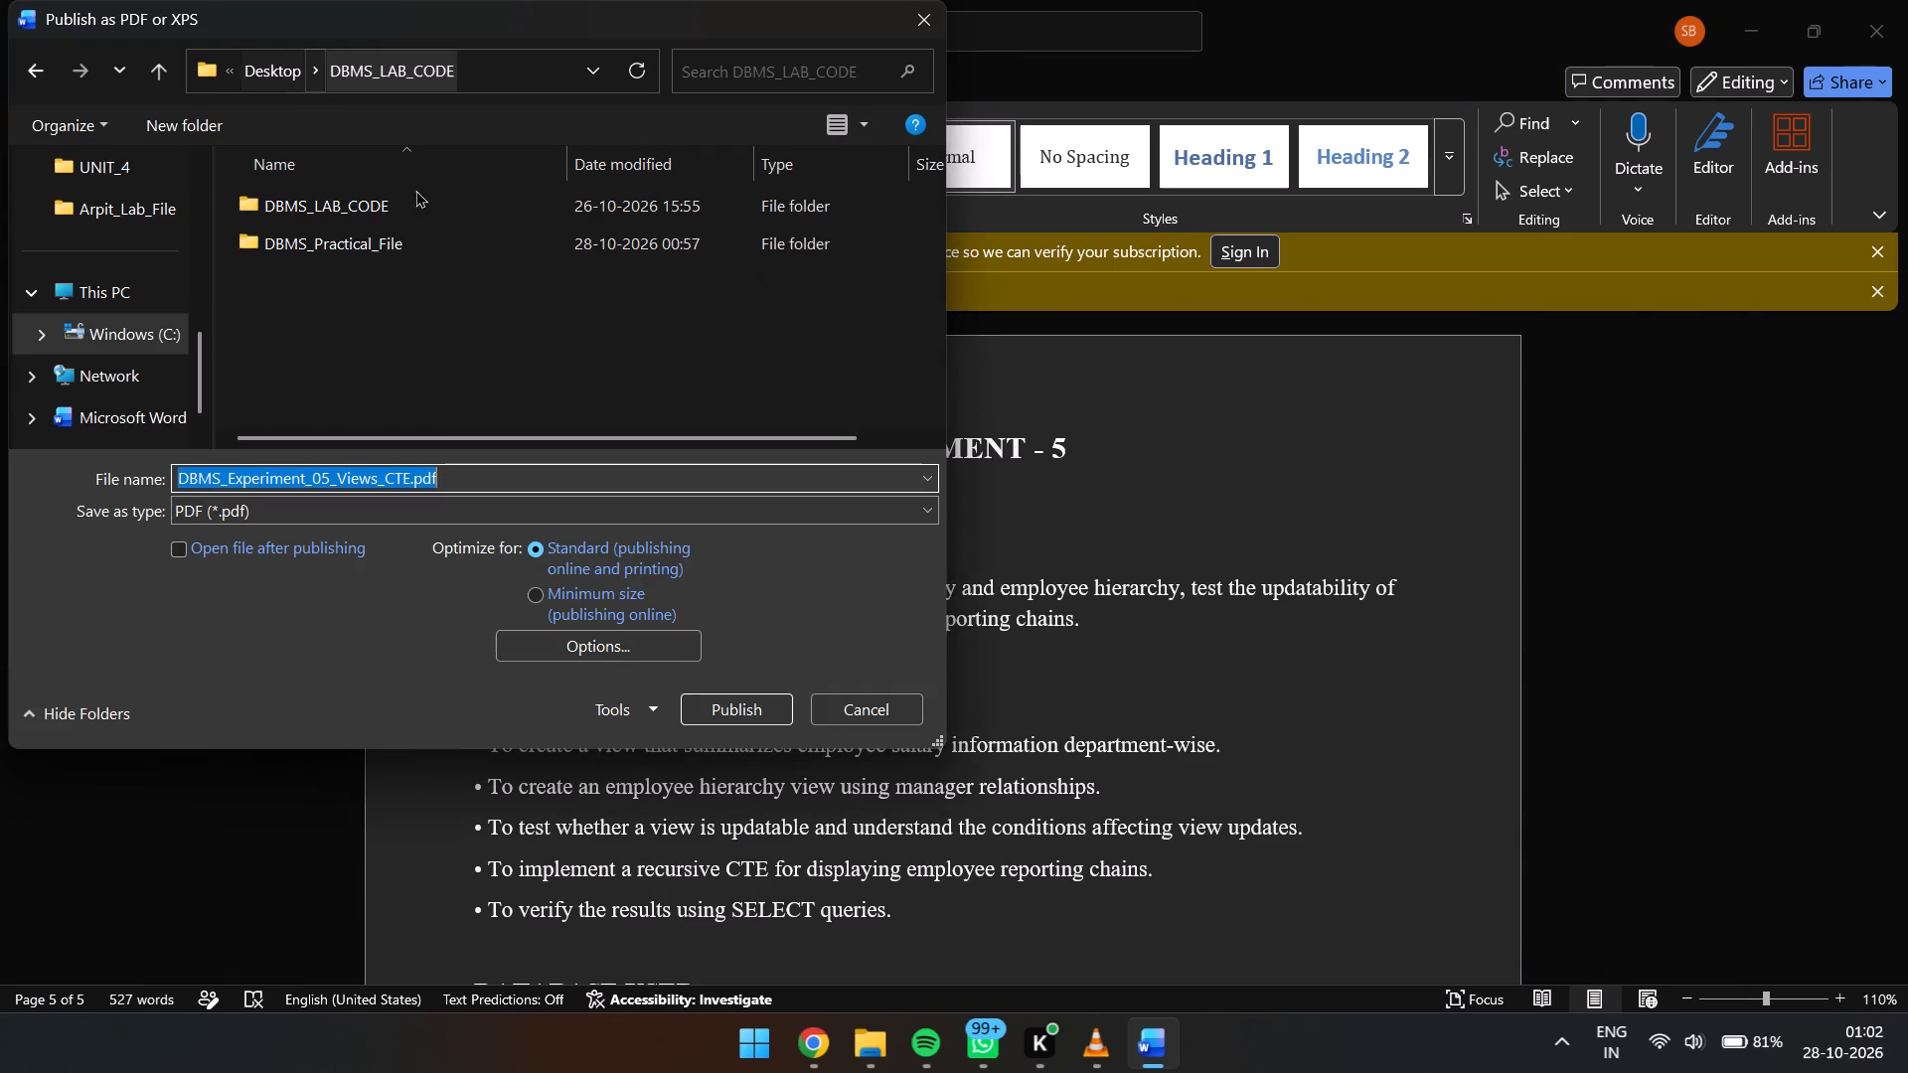
pyautogui.scroll(1, 106, 272)
pyautogui.click(114, 280)
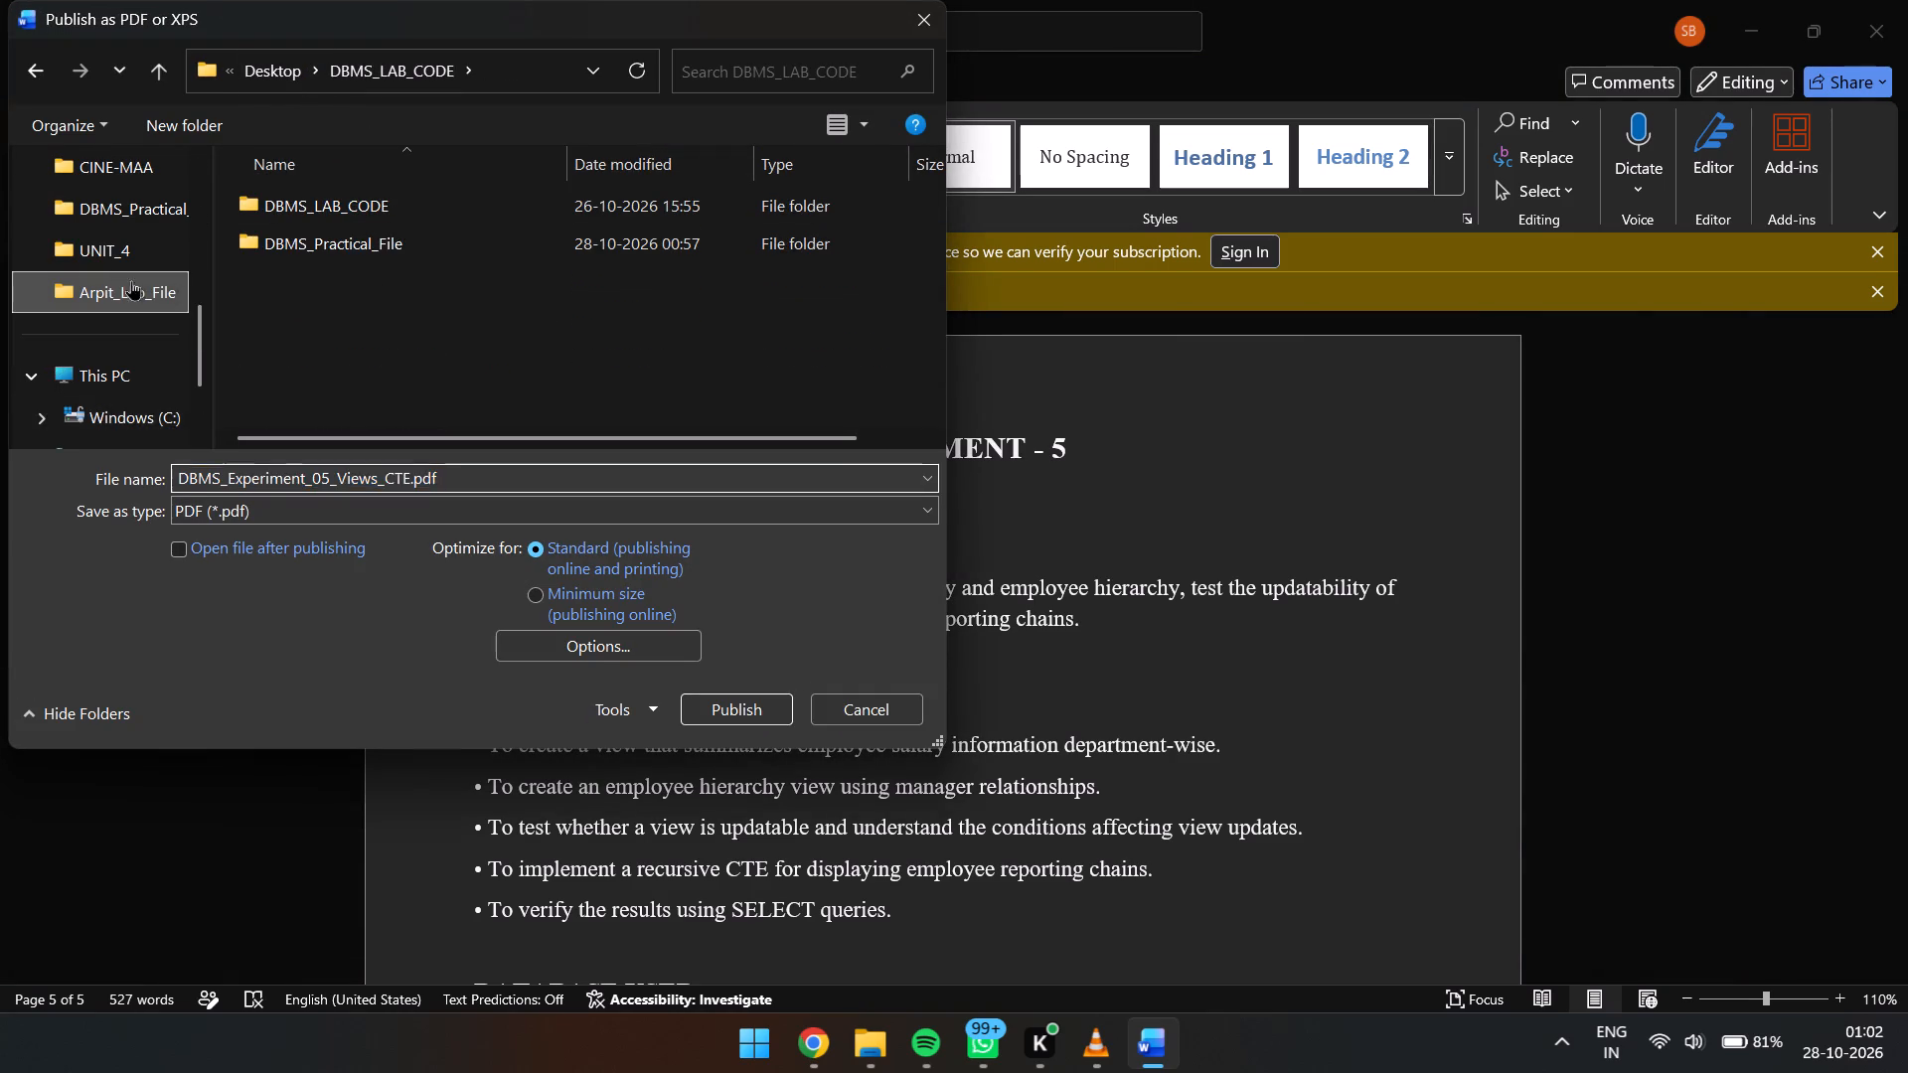
pyautogui.scroll(-7, 454, 332)
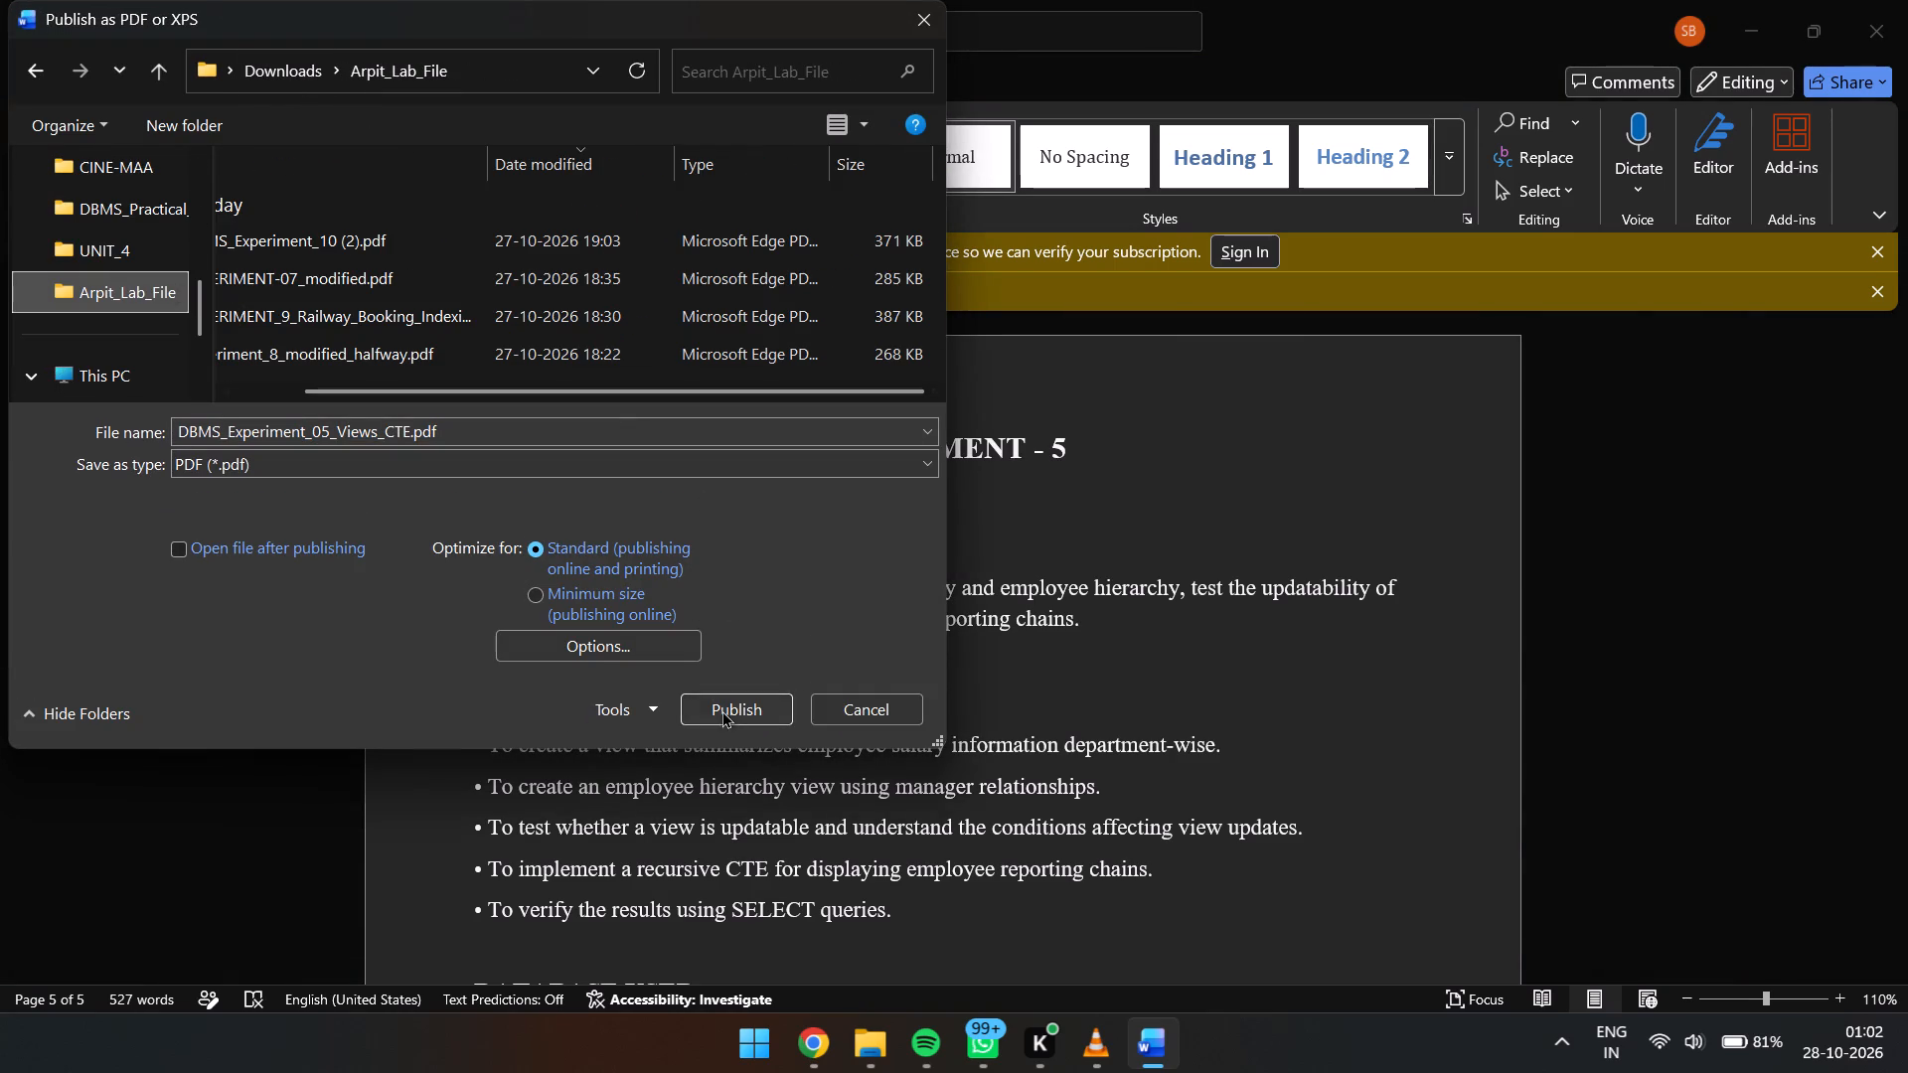
pyautogui.click(730, 714)
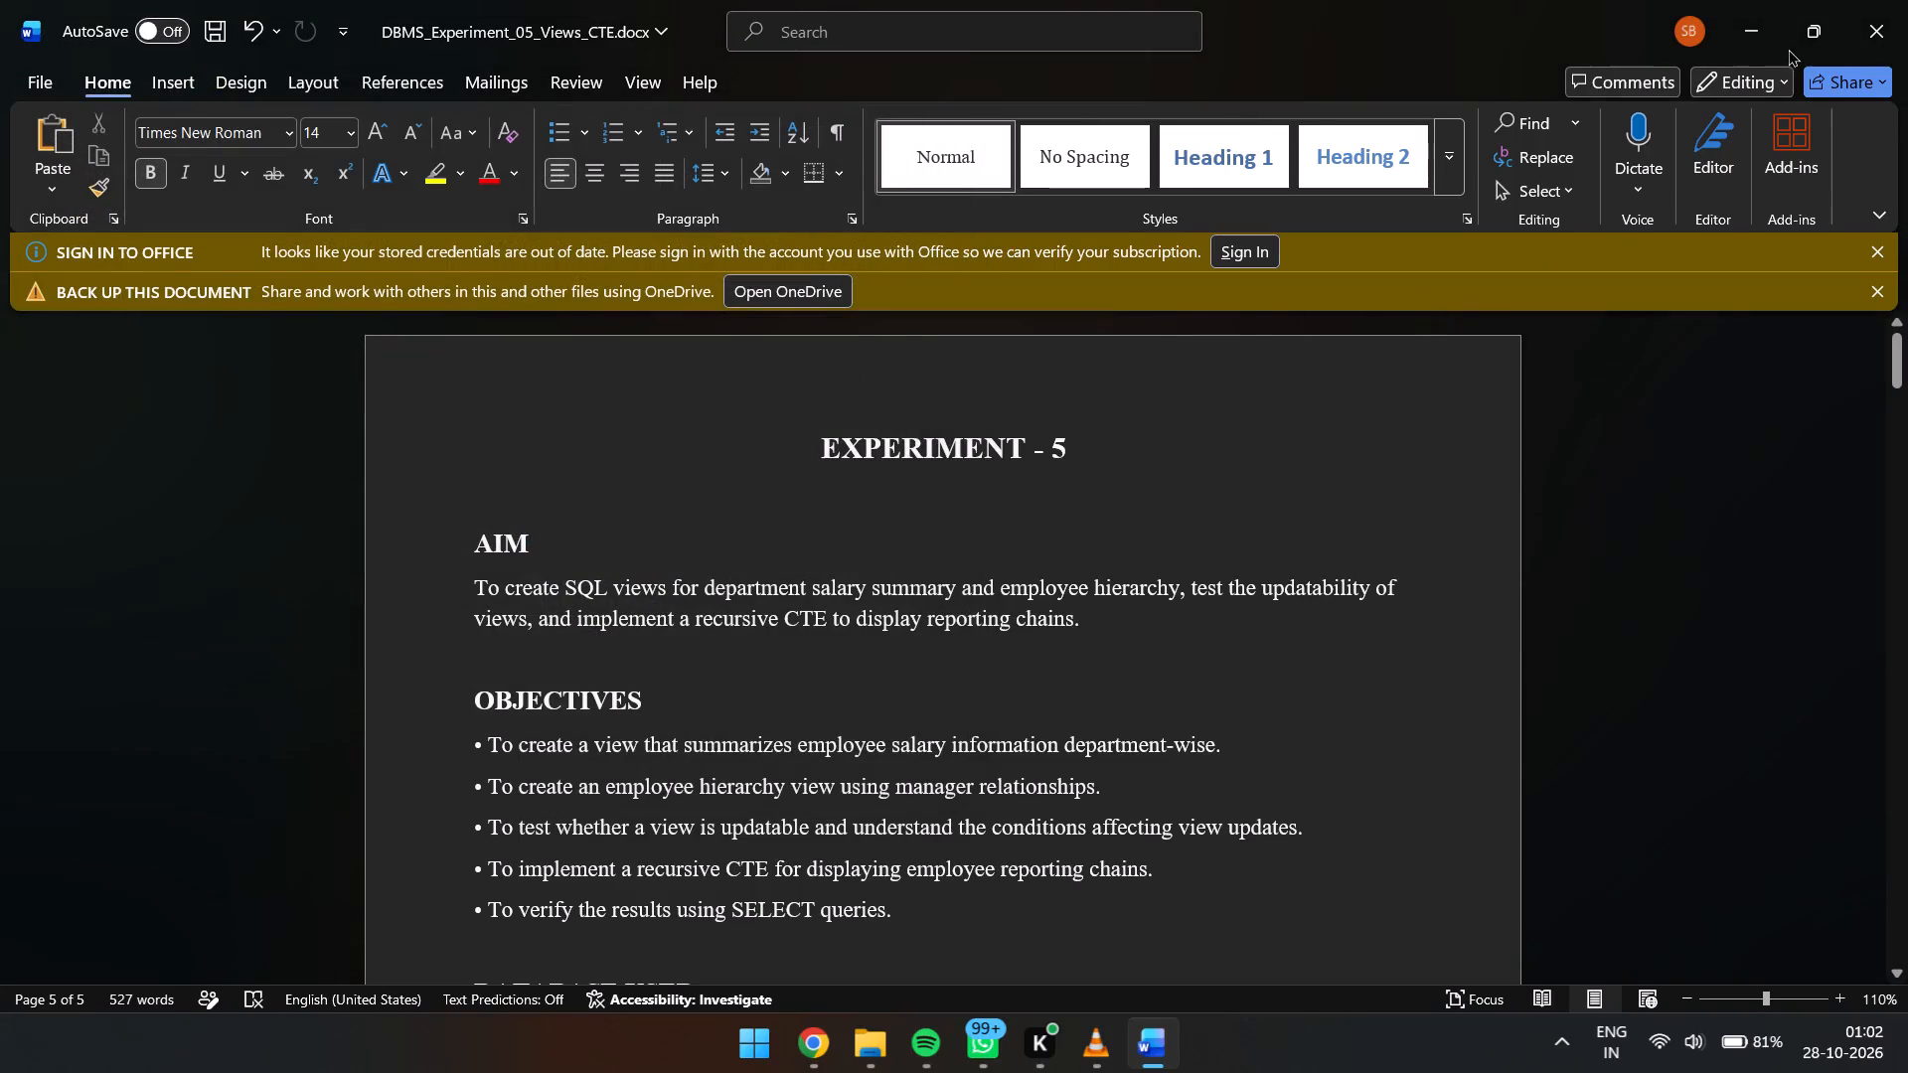
# Open DBMS_Experiment_06_P.docx from the DBMS_Practical_File folder.
pyautogui.click(41, 85)
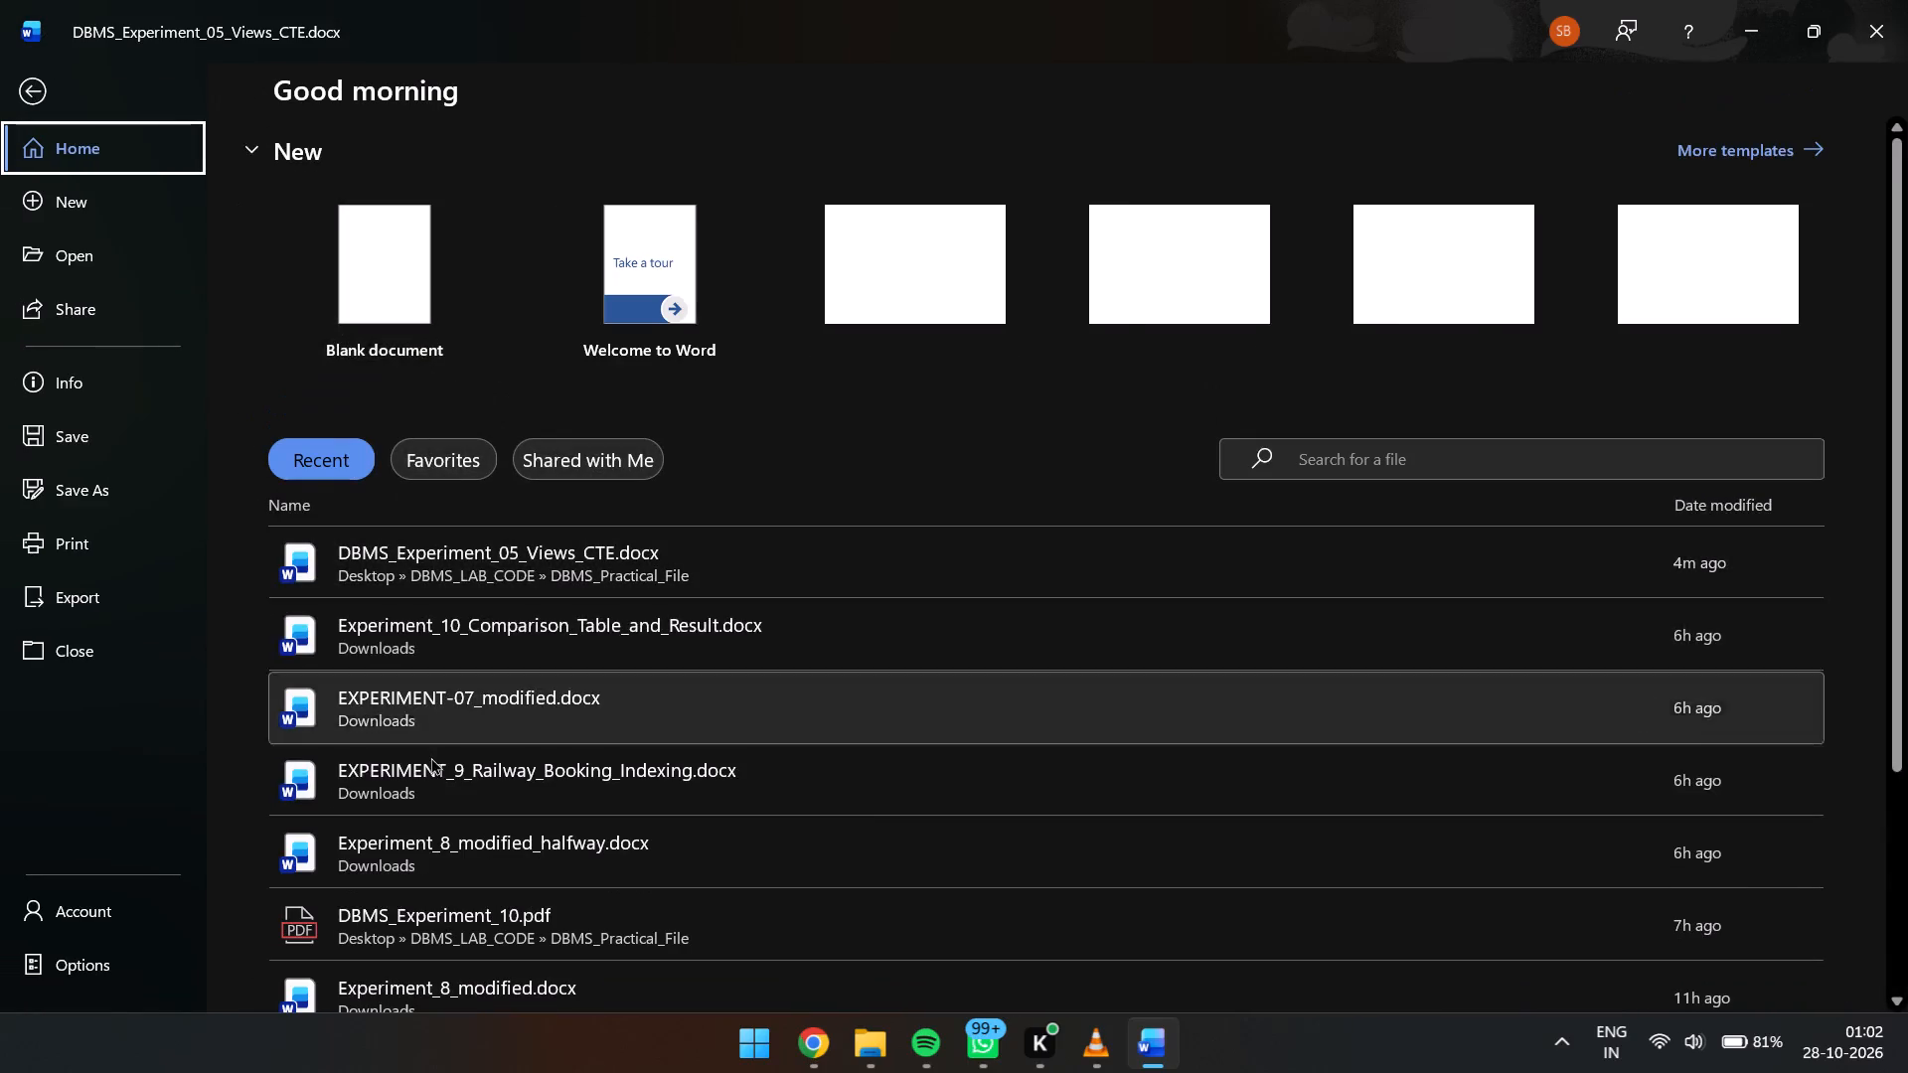
pyautogui.click(99, 258)
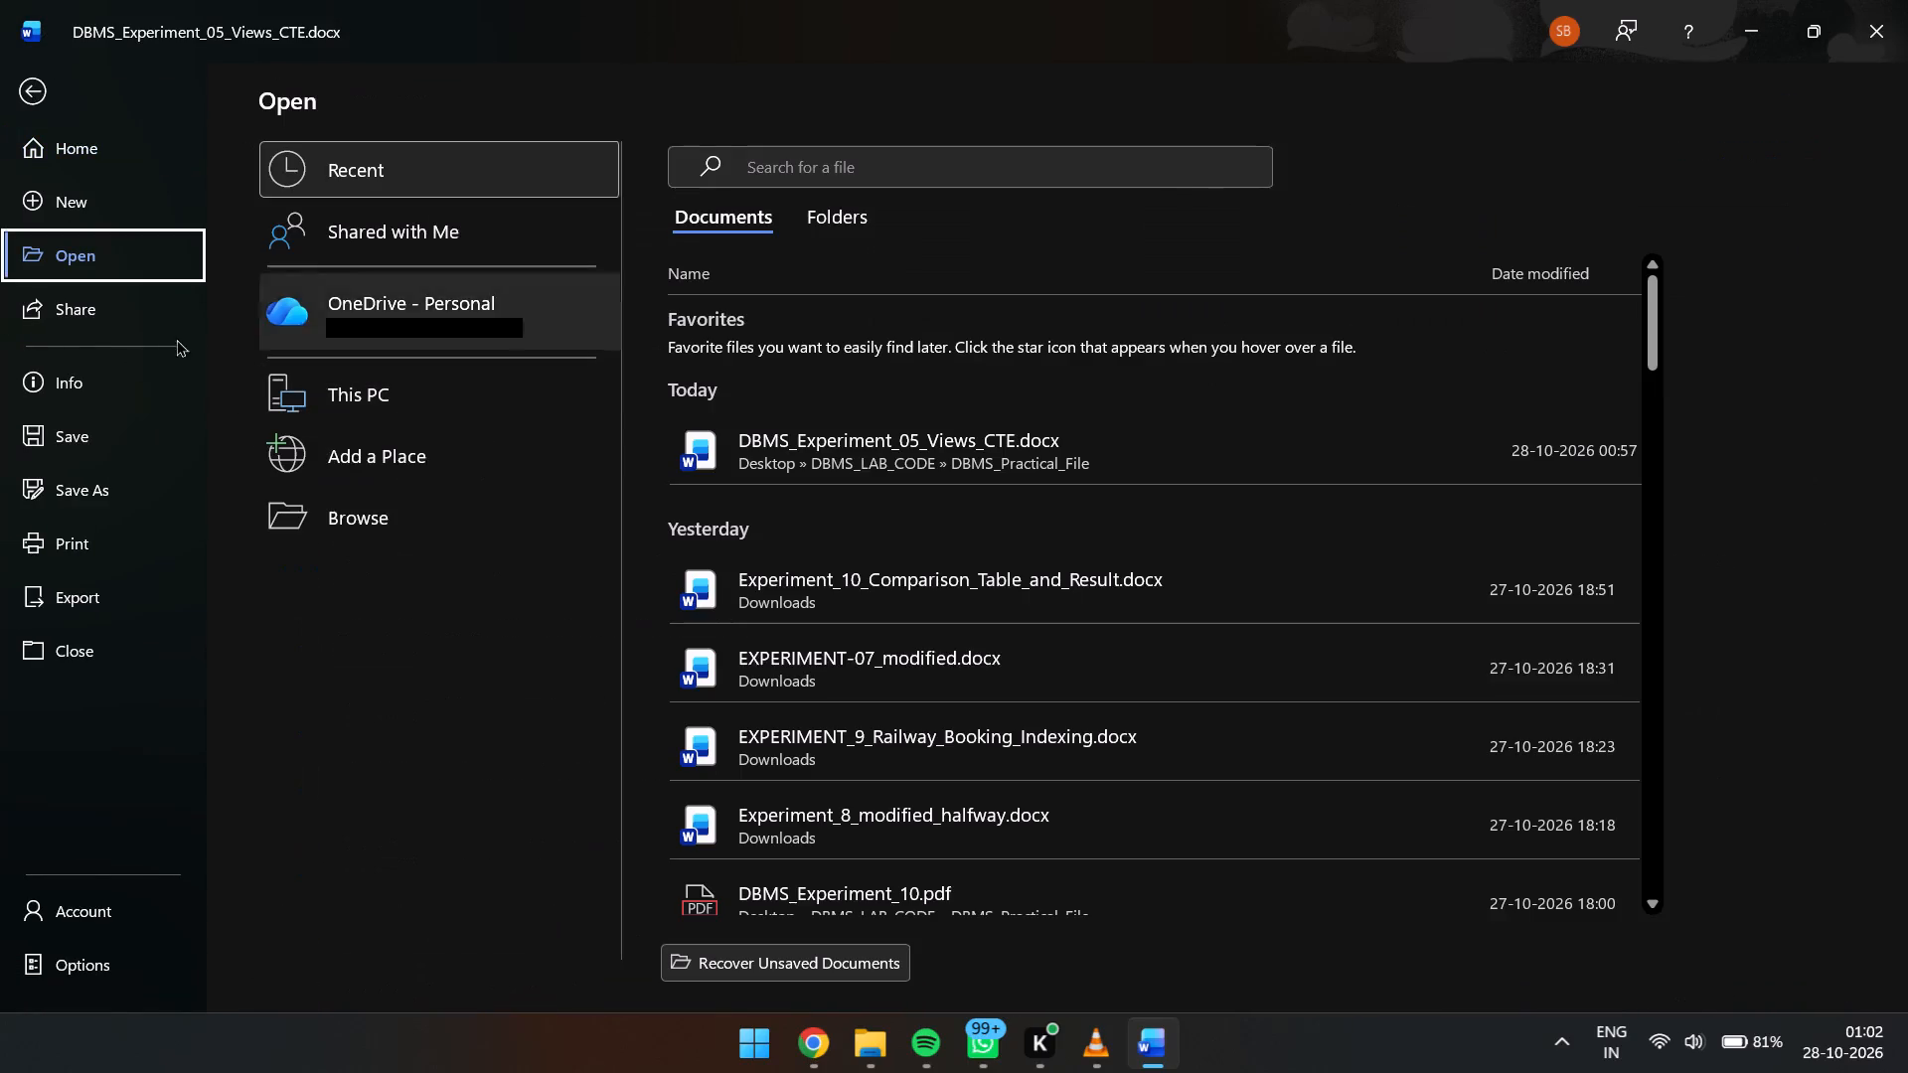
pyautogui.click(383, 540)
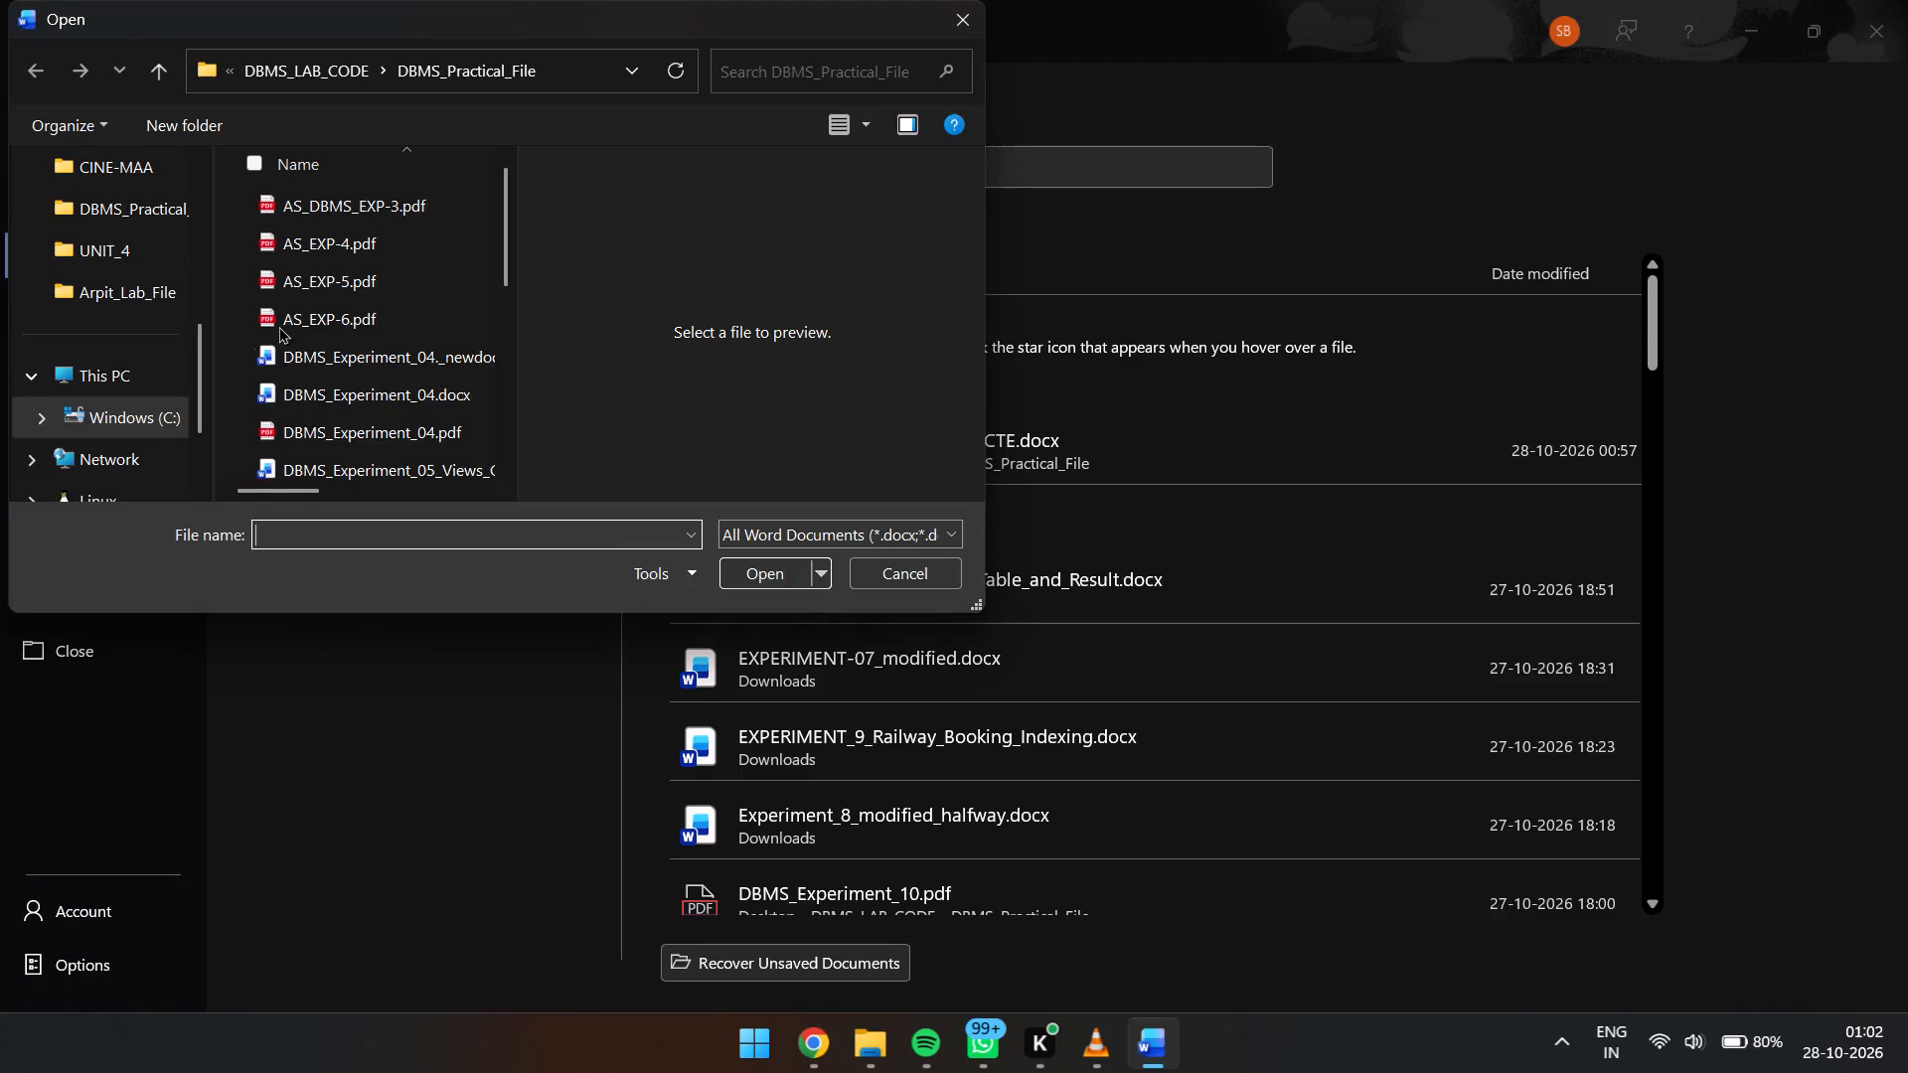
pyautogui.click(144, 211)
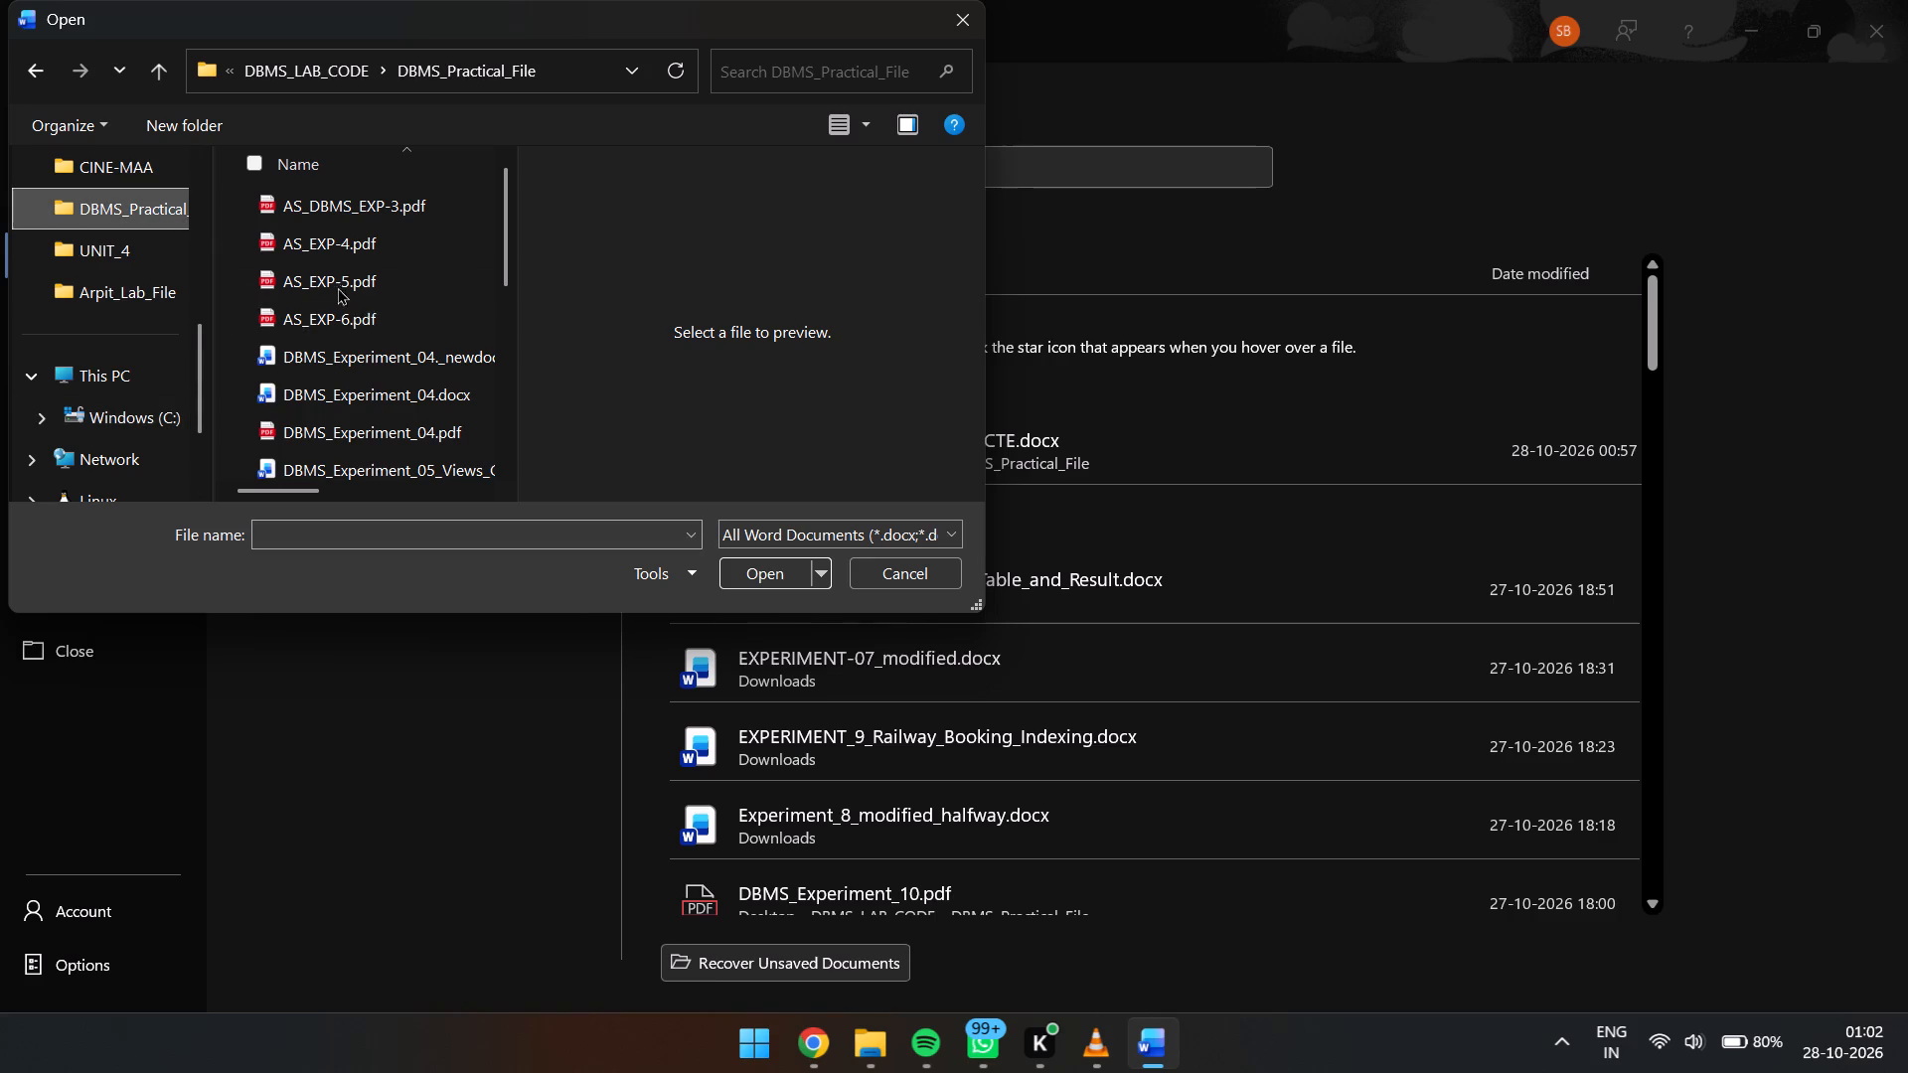
pyautogui.scroll(-17, 406, 370)
pyautogui.scroll(3, 396, 415)
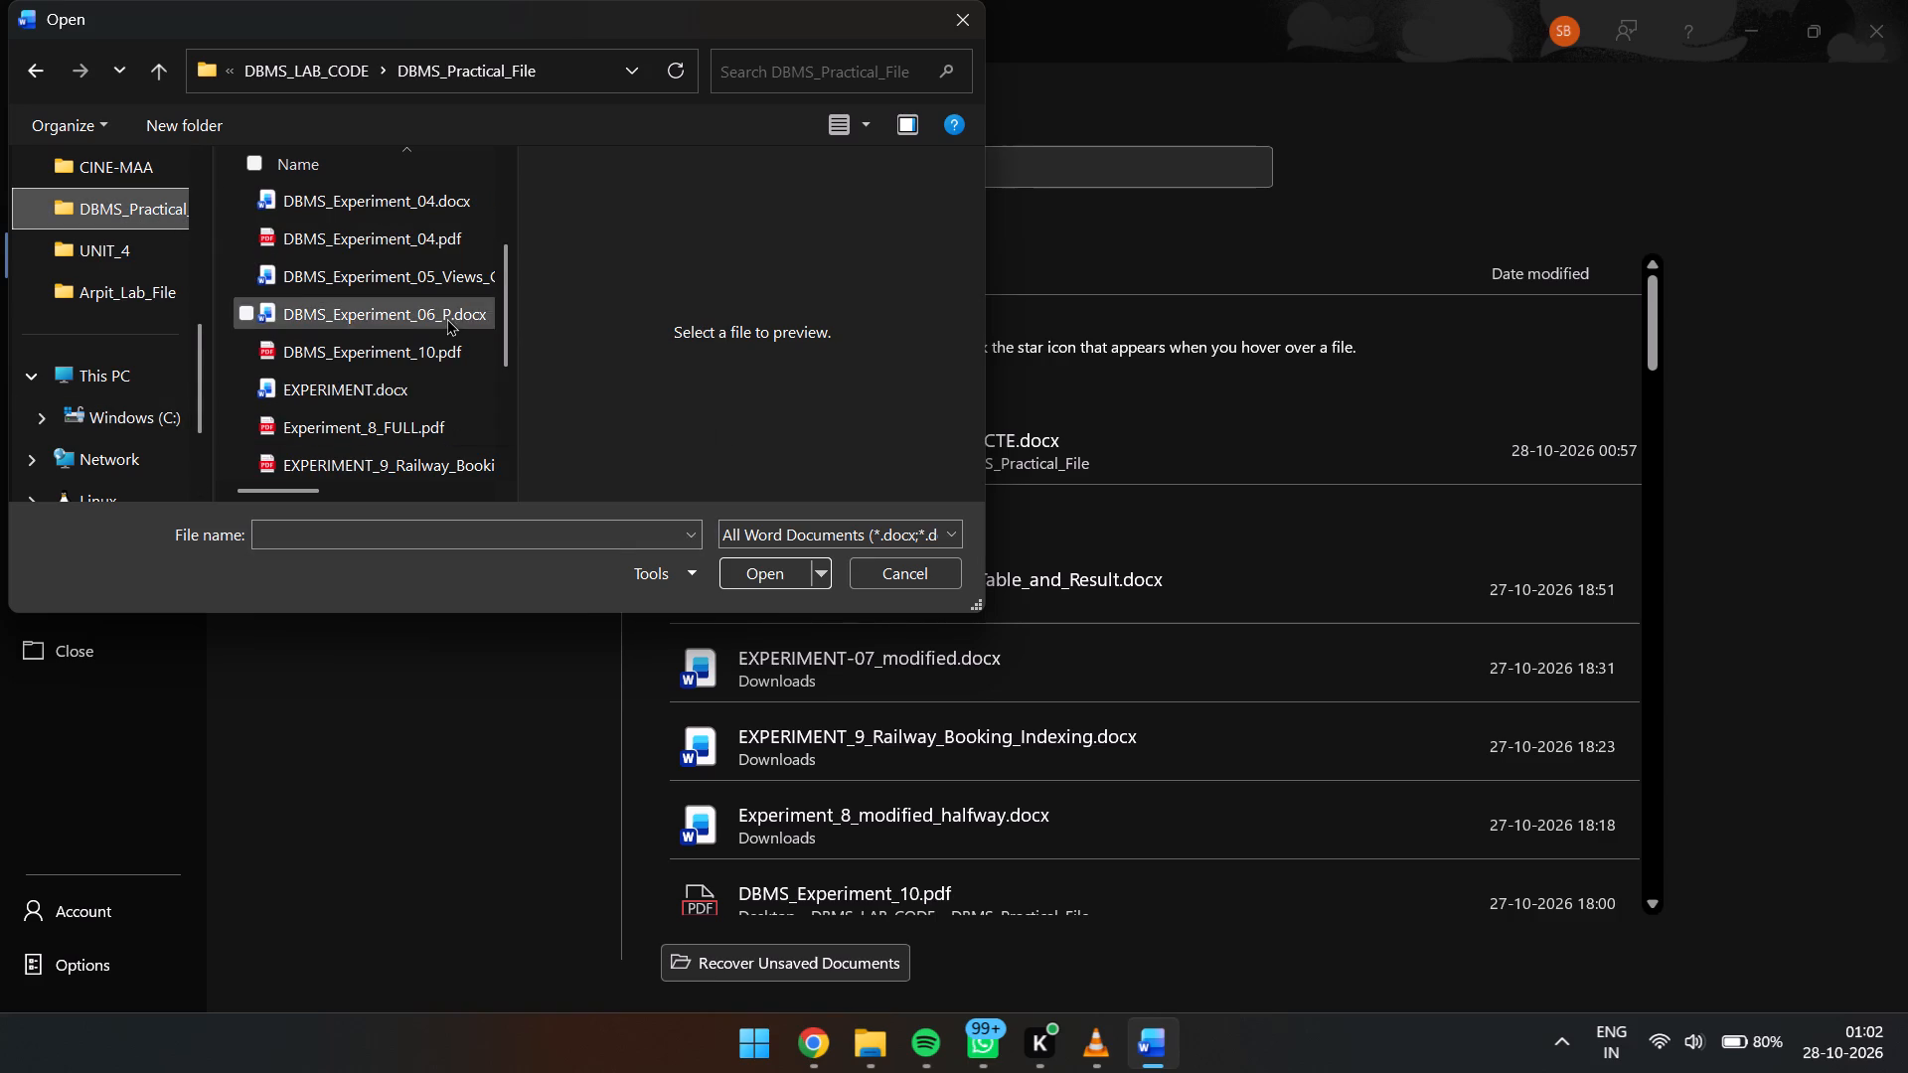
pyautogui.scroll(7, 326, 411)
pyautogui.doubleClick(120, 295)
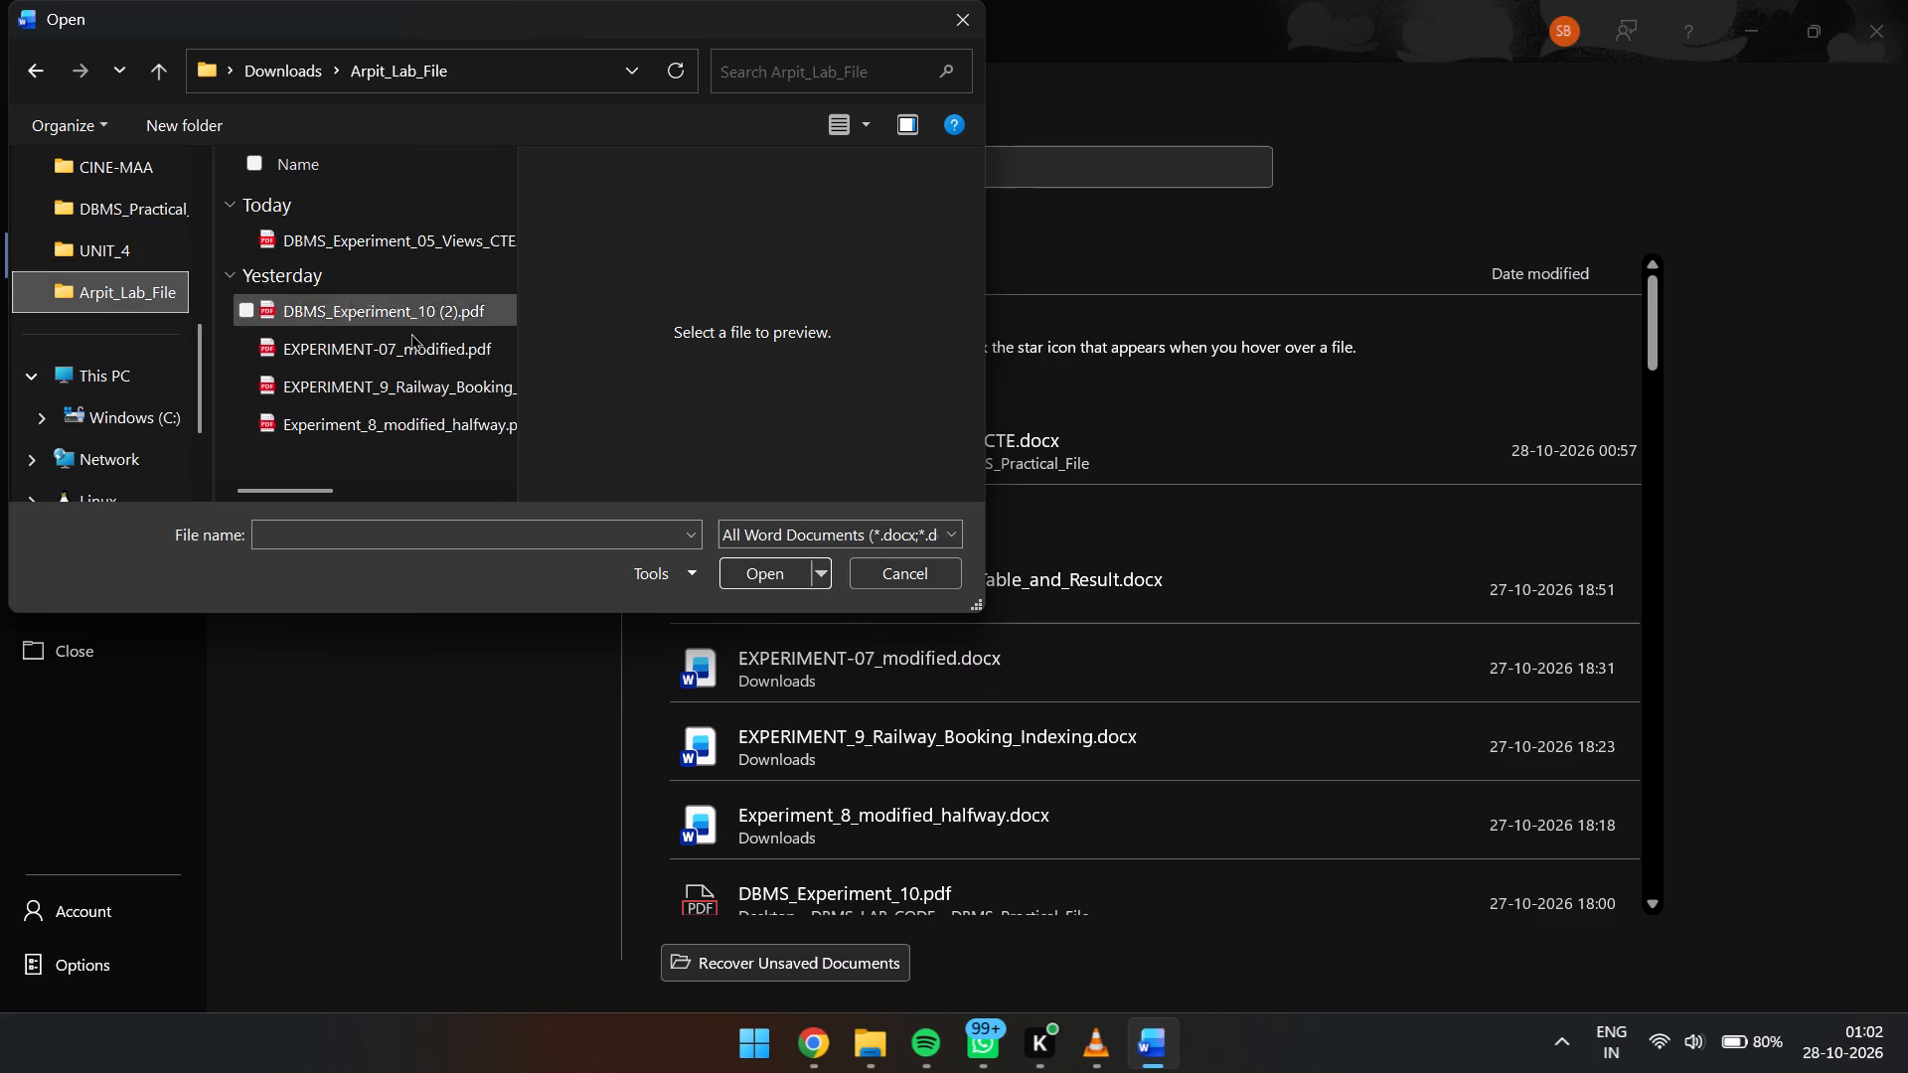
pyautogui.click(129, 218)
pyautogui.scroll(-1, 369, 343)
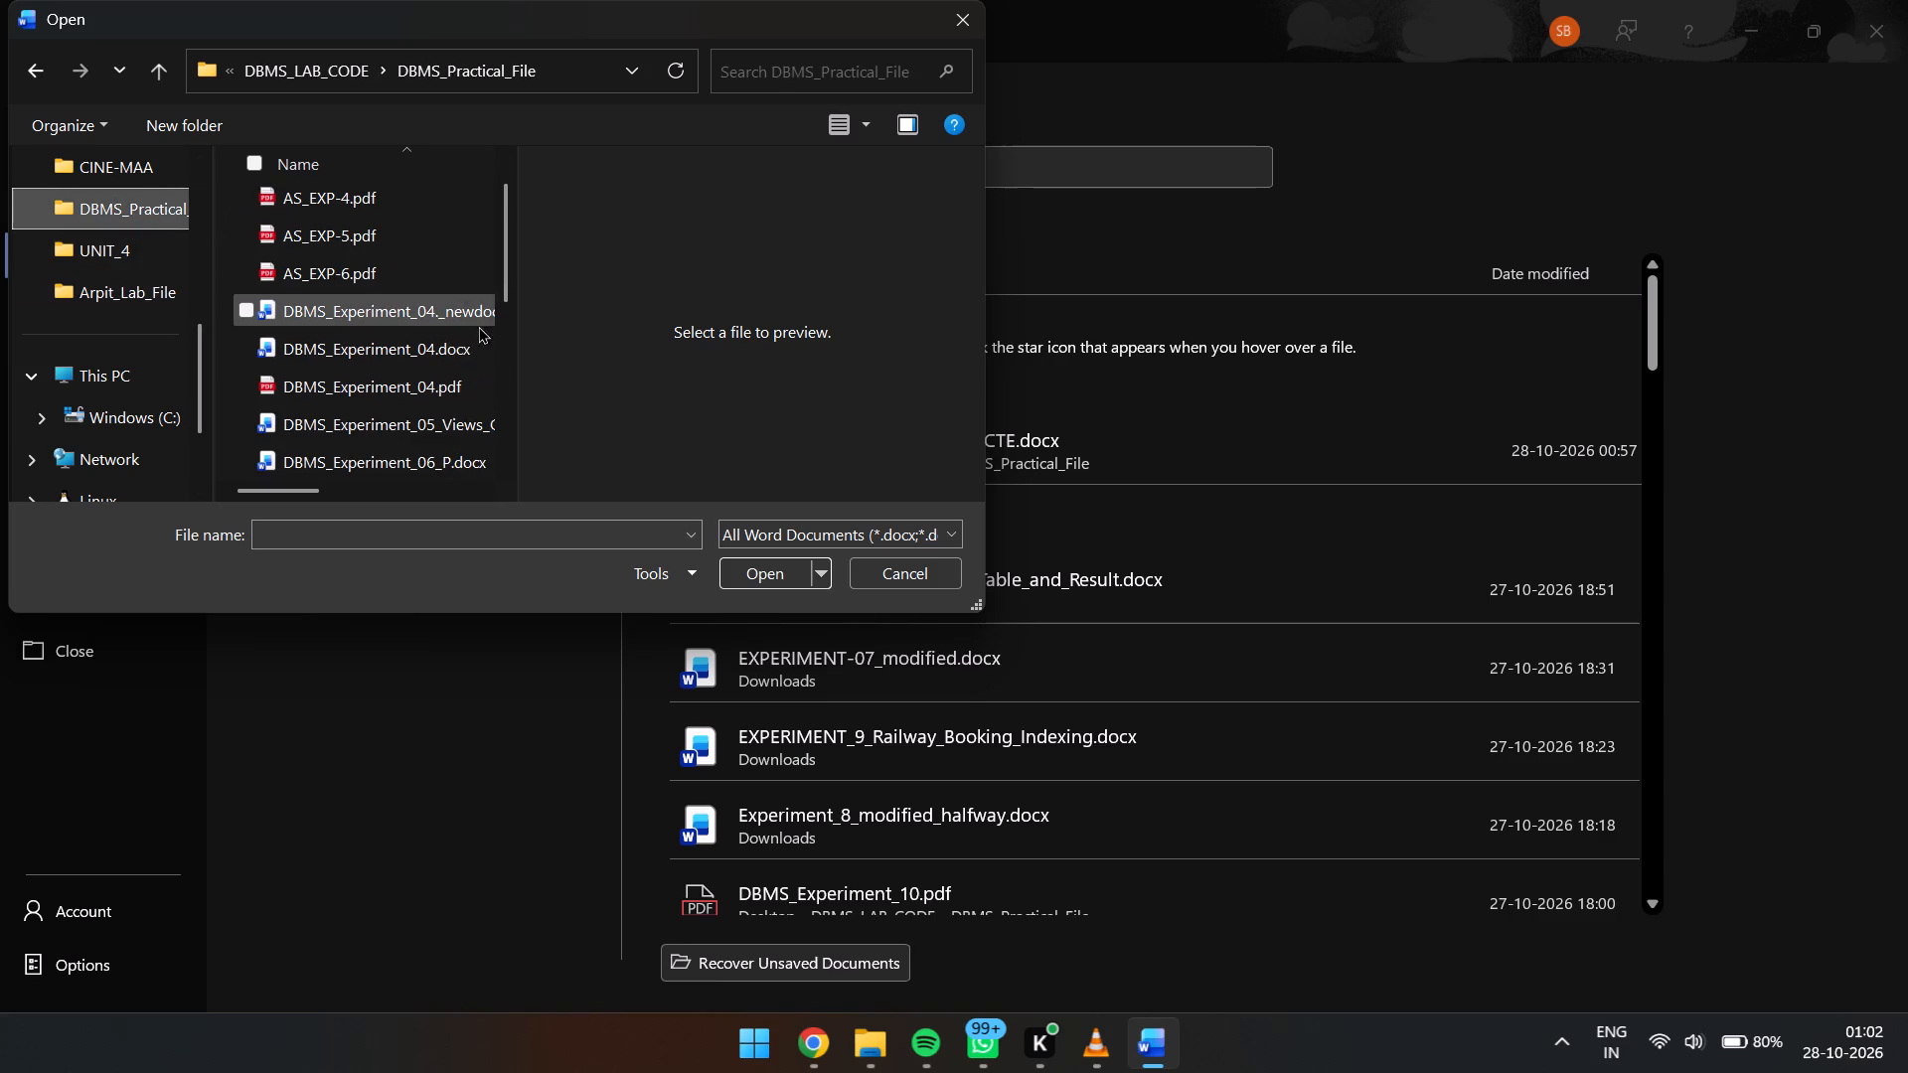
pyautogui.scroll(-2, 409, 459)
pyautogui.scroll(1, 392, 349)
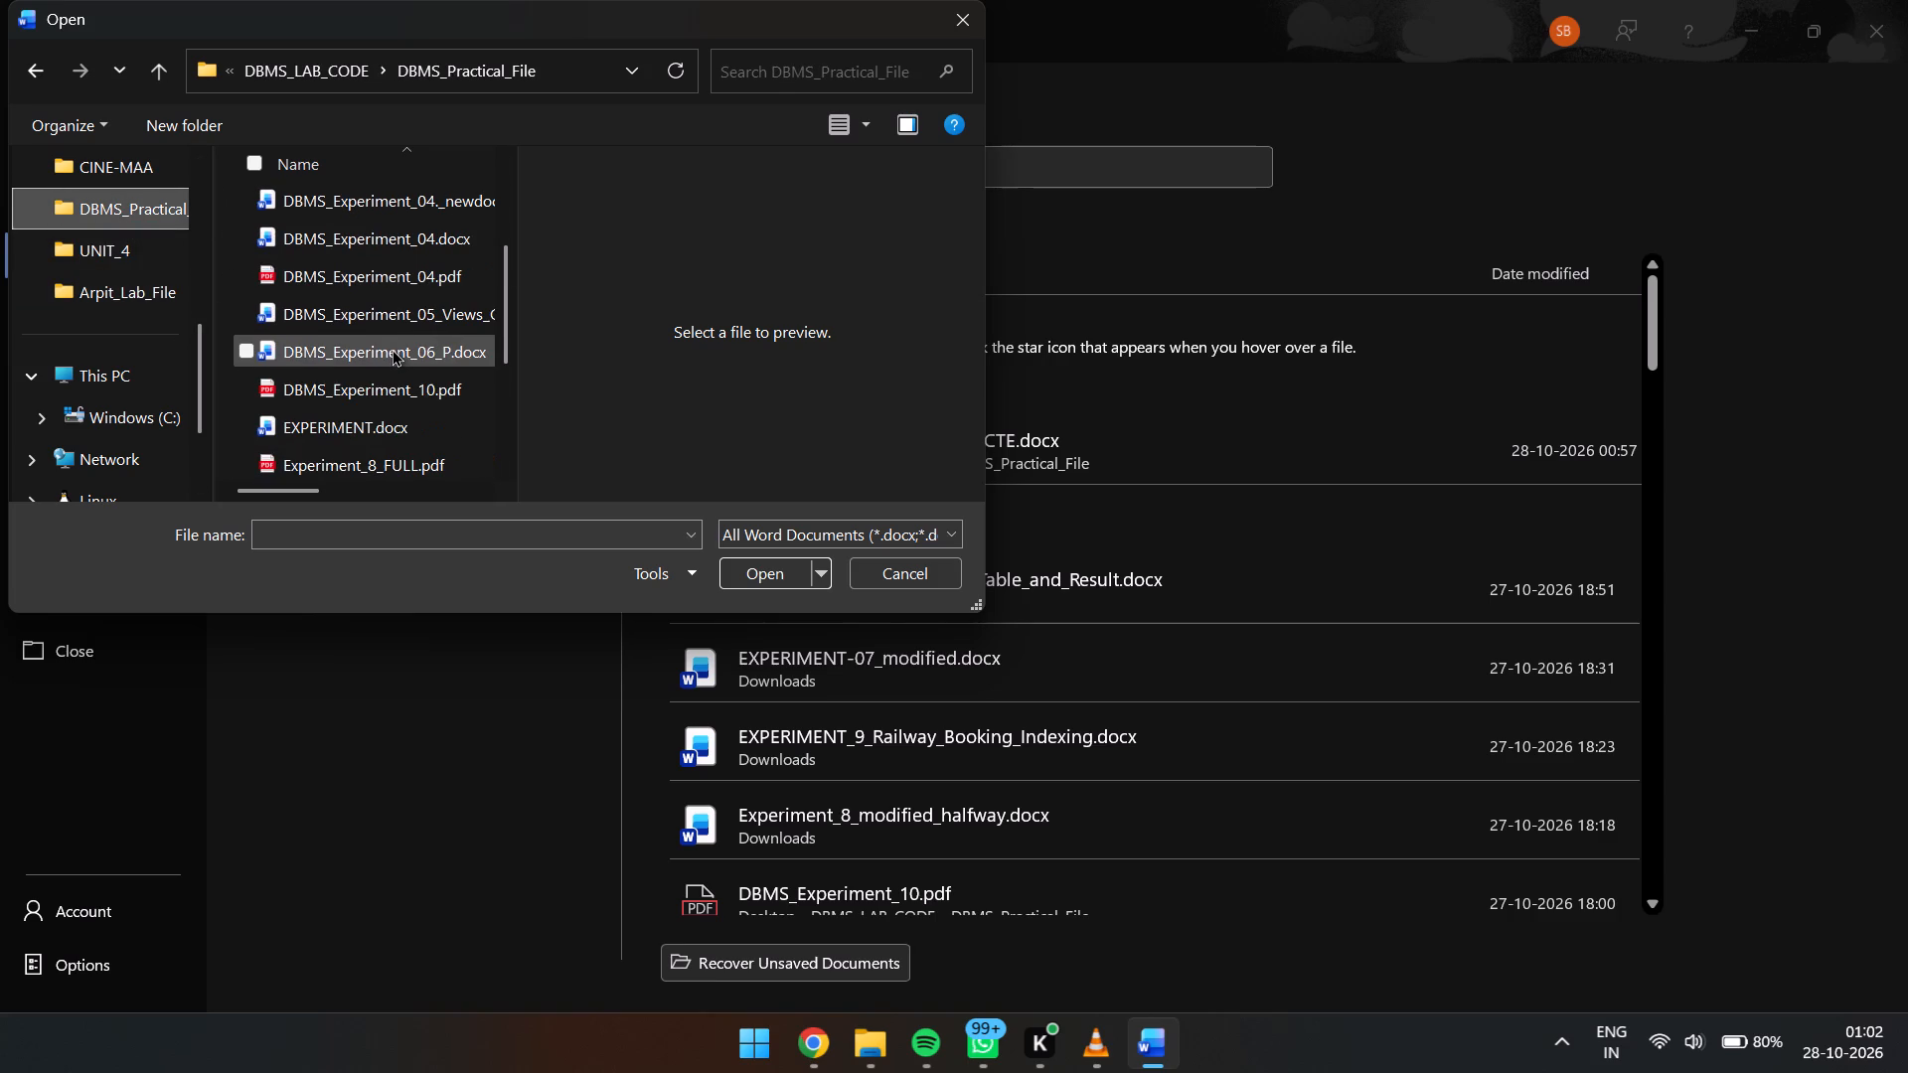
pyautogui.click(405, 351)
pyautogui.click(737, 571)
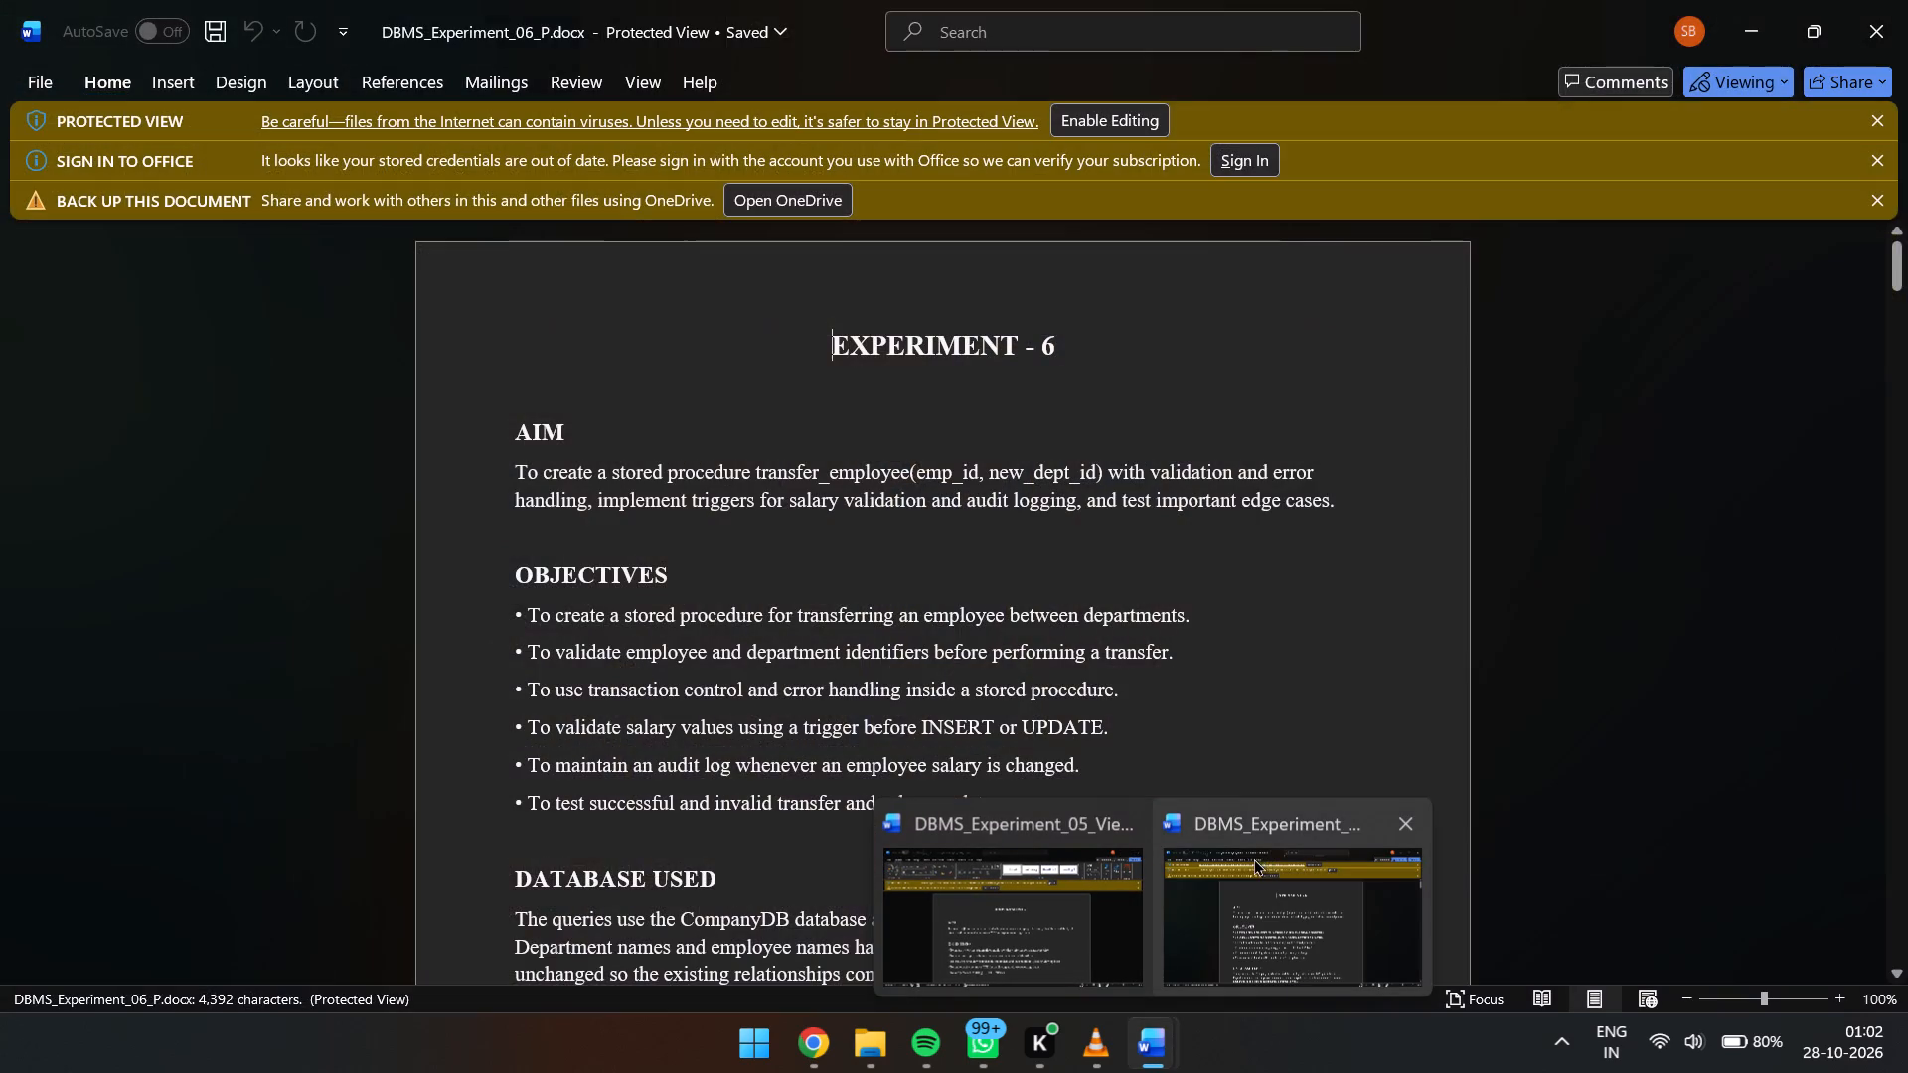
# Close the Experiment 5 document, saving its changes in the DBMS_Practical_File folder.
pyautogui.click(1119, 831)
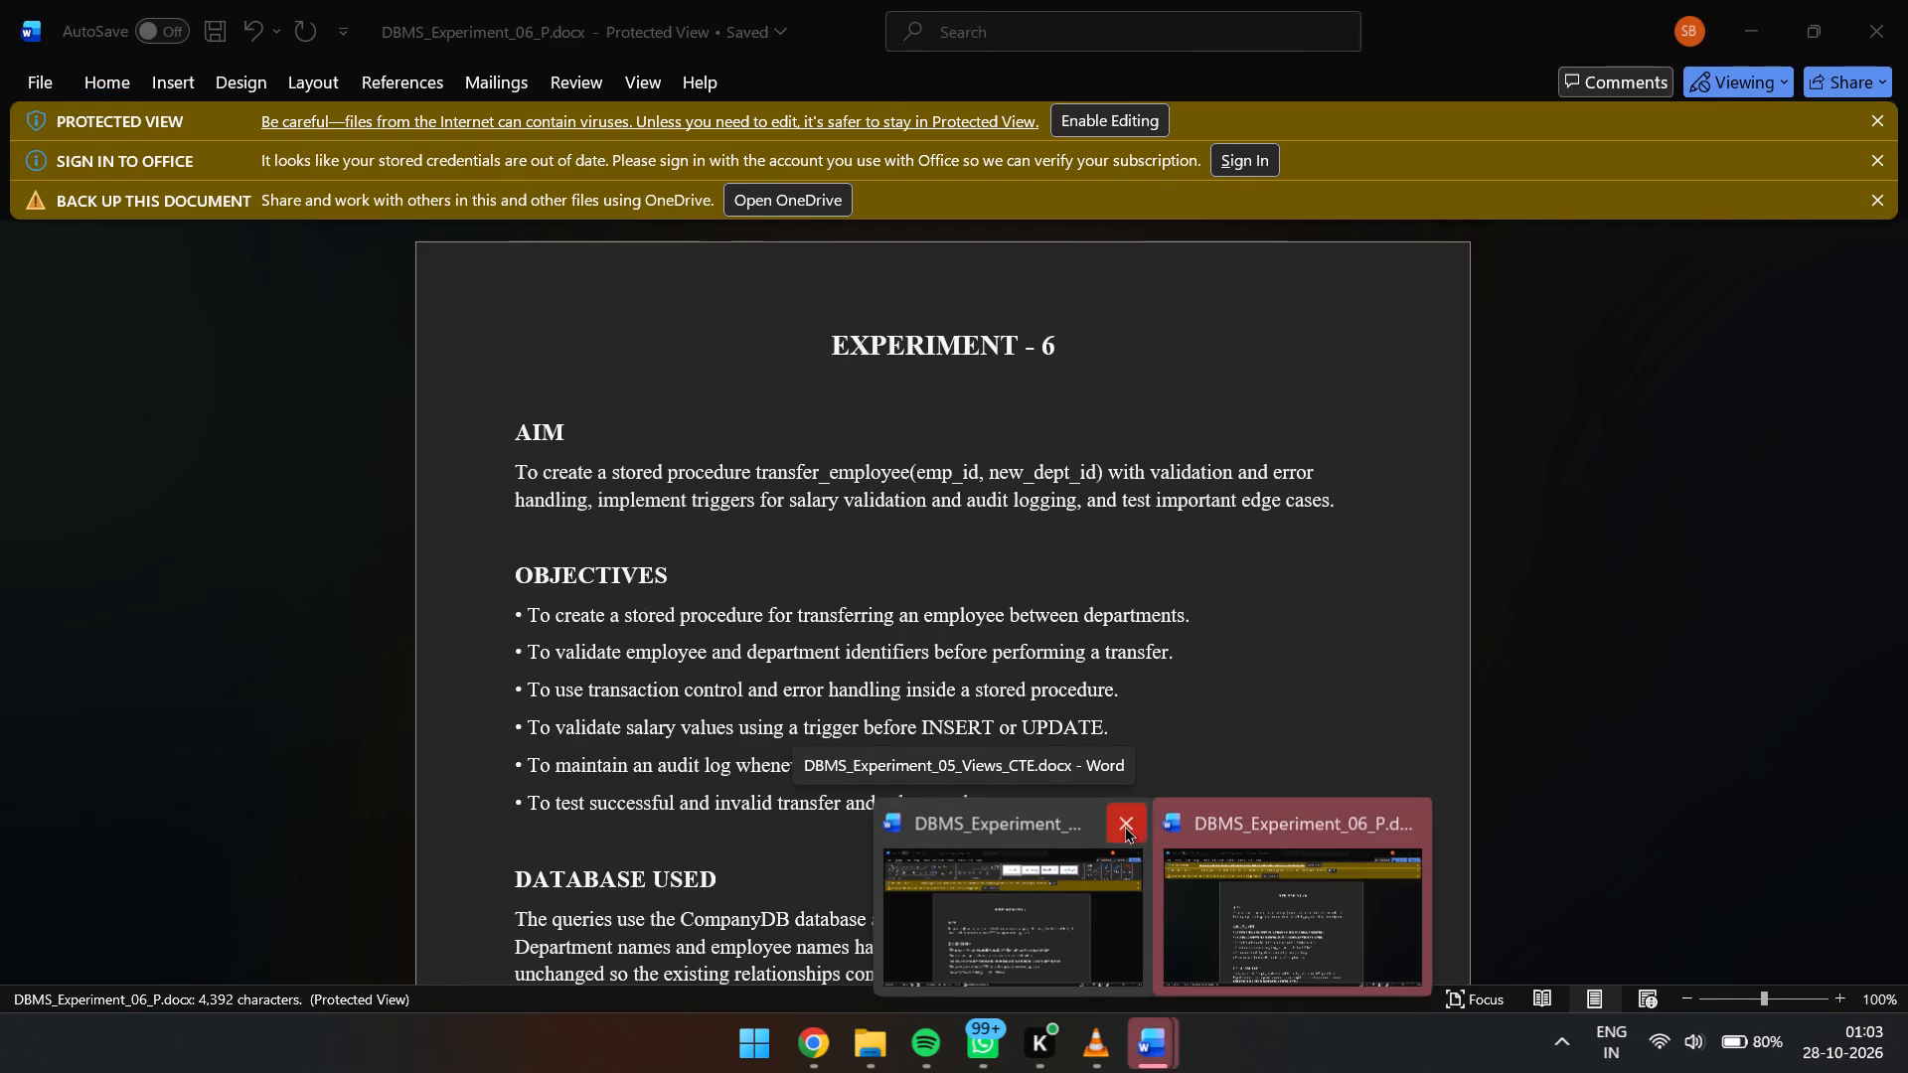
pyautogui.click(1045, 855)
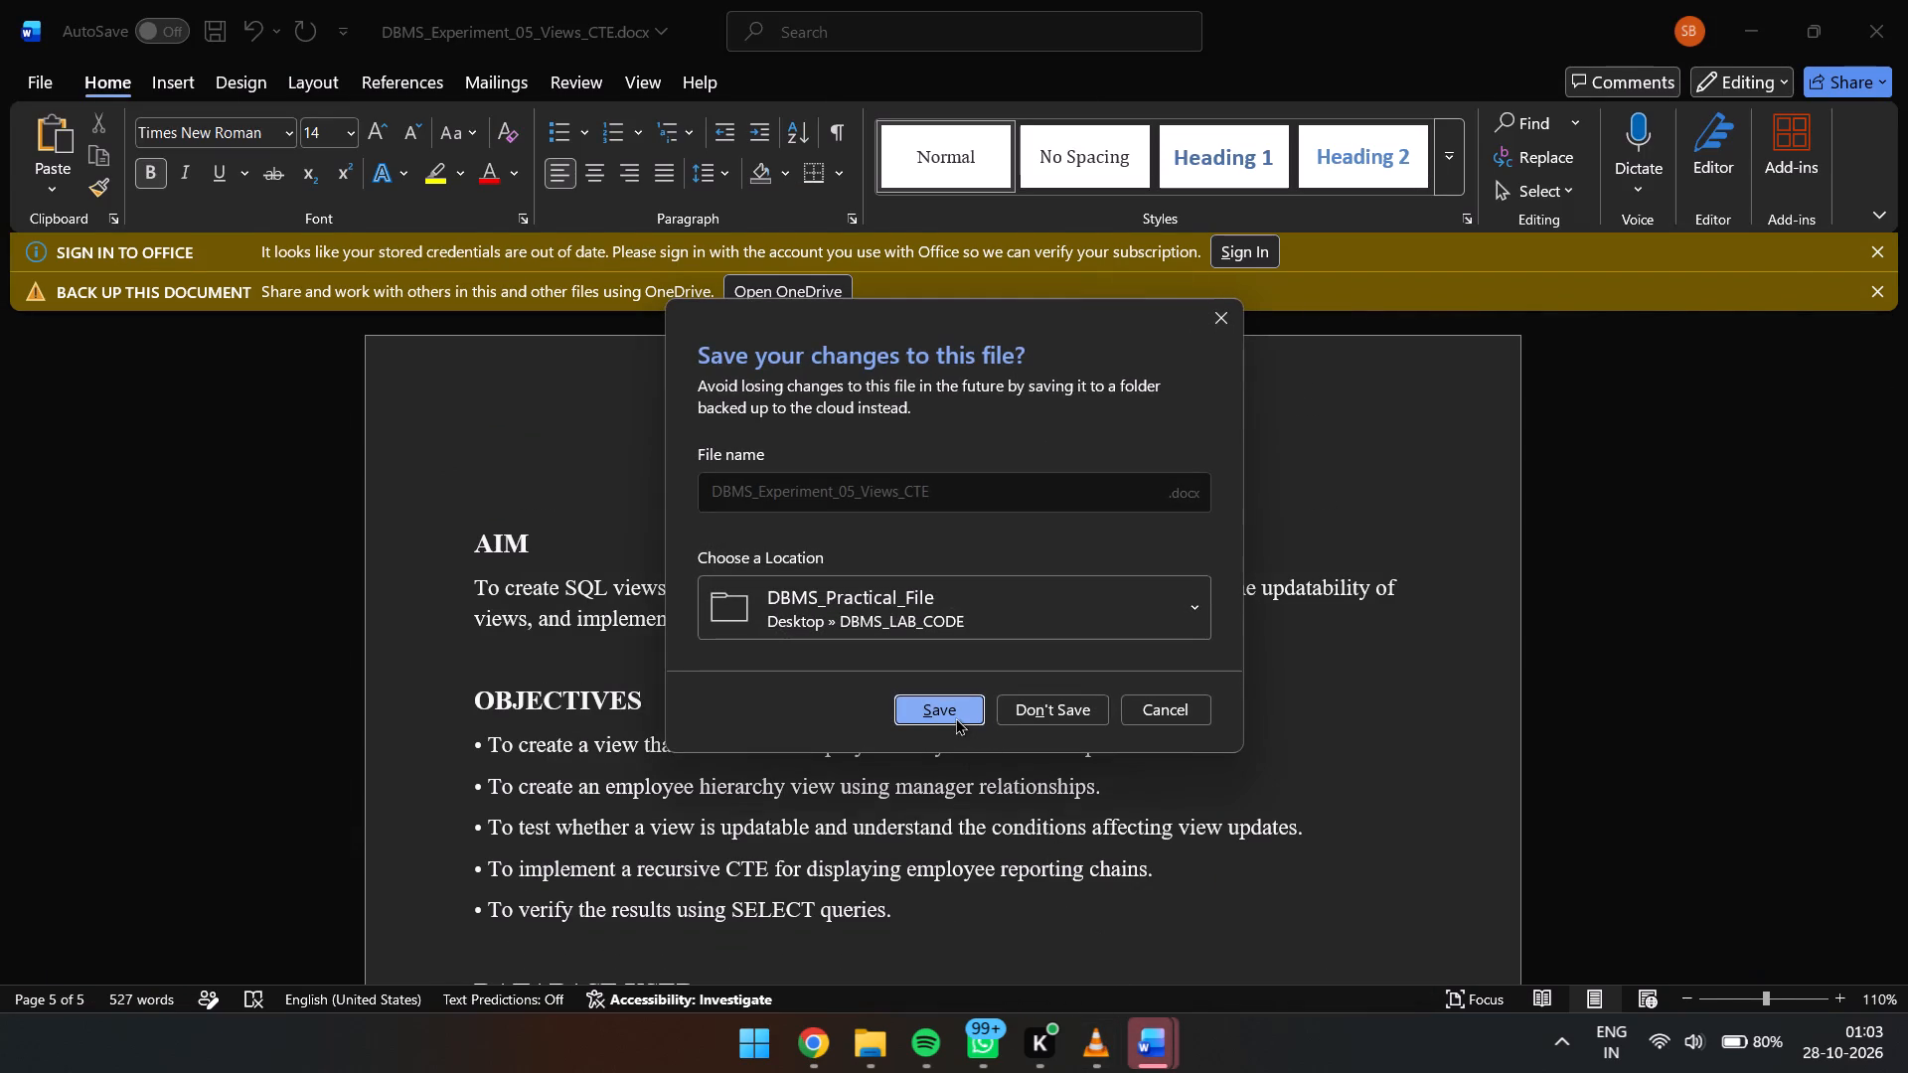
pyautogui.click(955, 717)
# Enable editing for the protected Experiment 6 document.
pyautogui.click(1159, 1072)
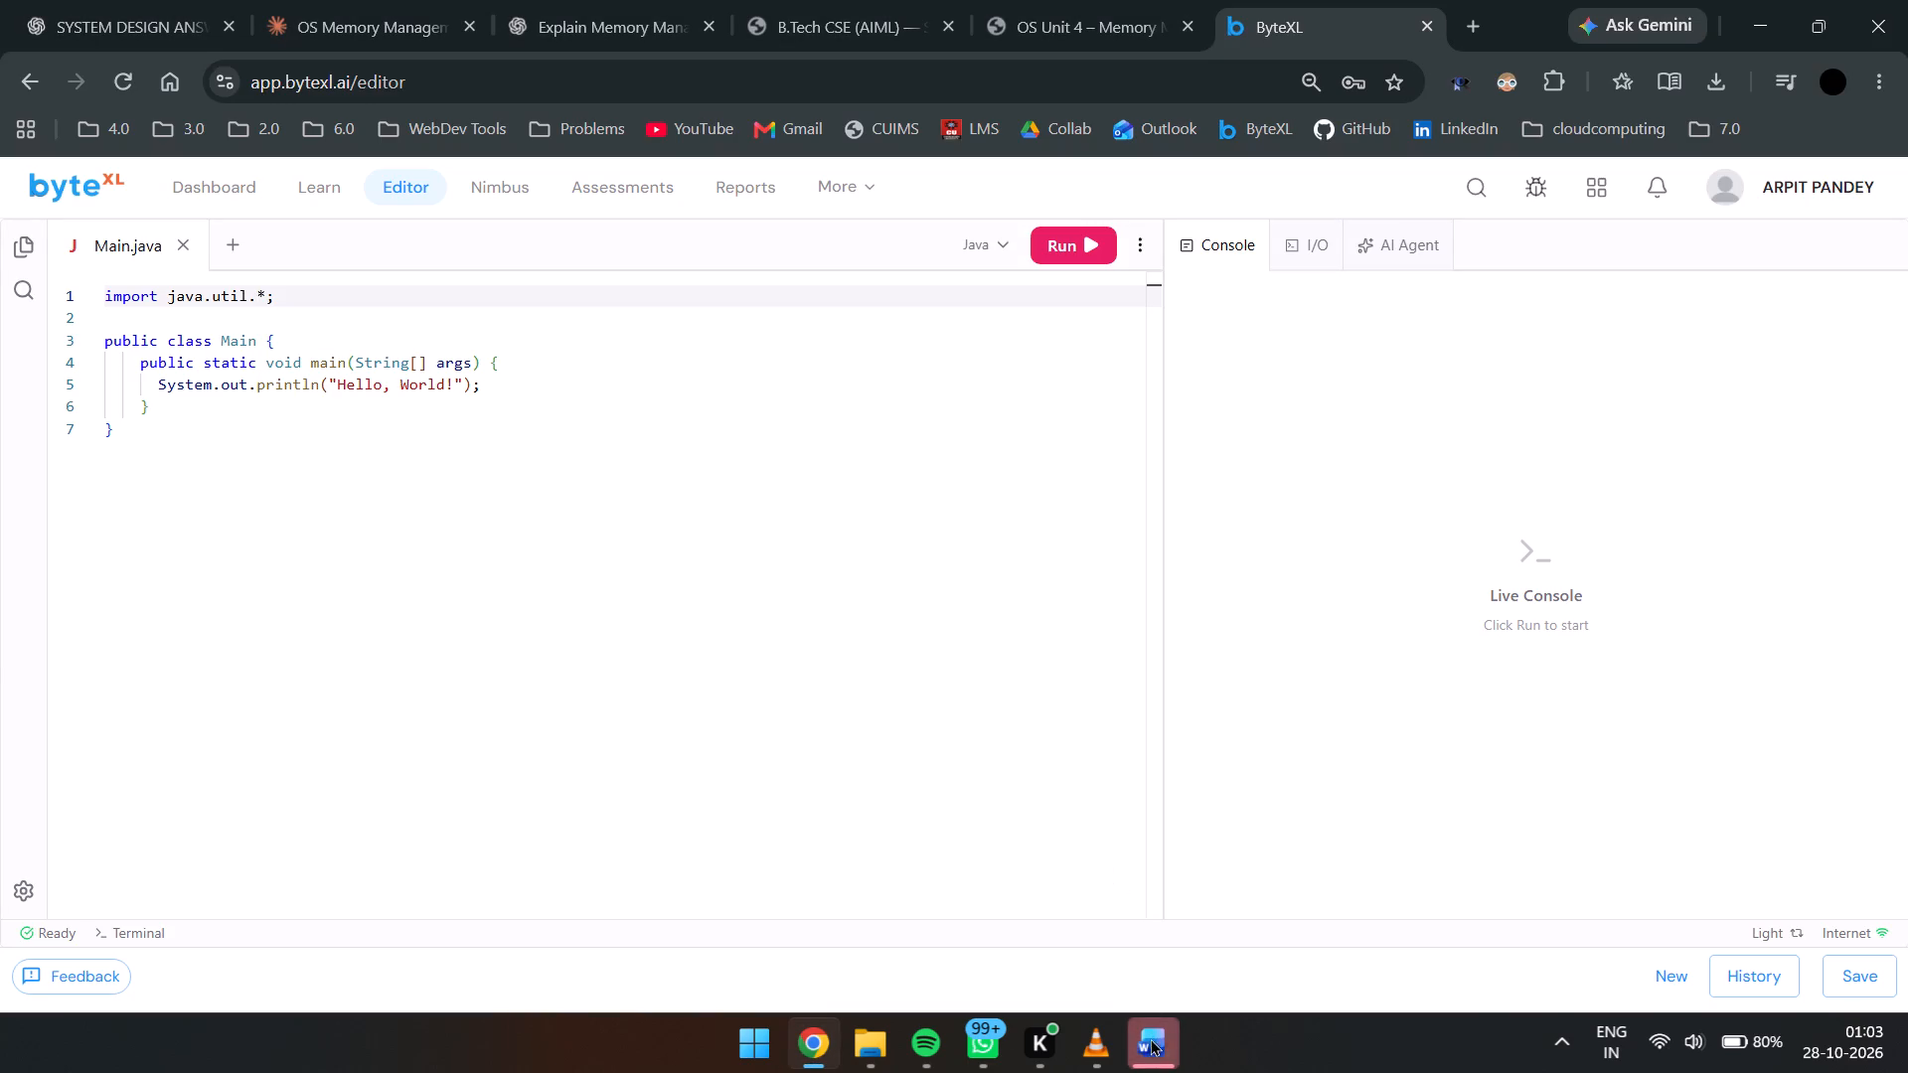
pyautogui.click(1149, 1045)
pyautogui.click(1126, 116)
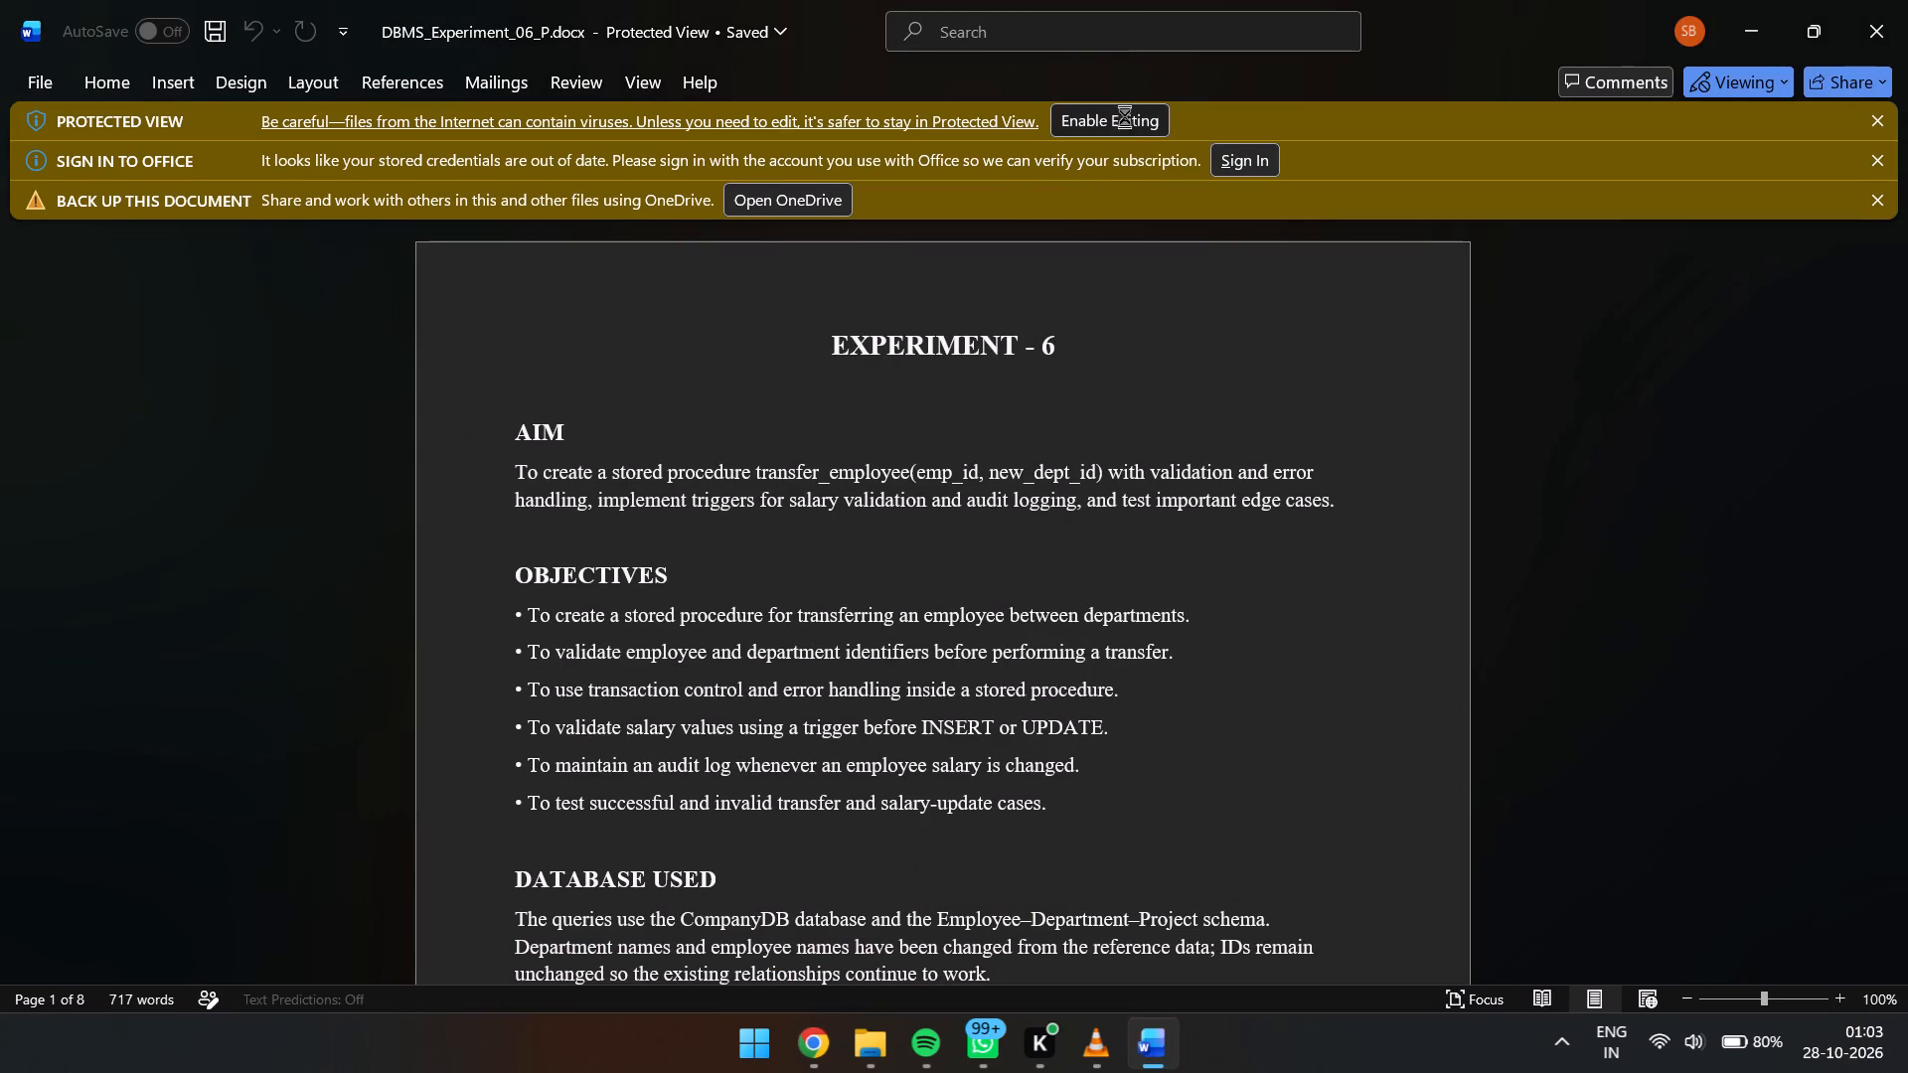
# Replace the student name in the Experiment 6 page footer with the ByteXL account holder's name in capitals.
pyautogui.scroll(-7, 787, 586)
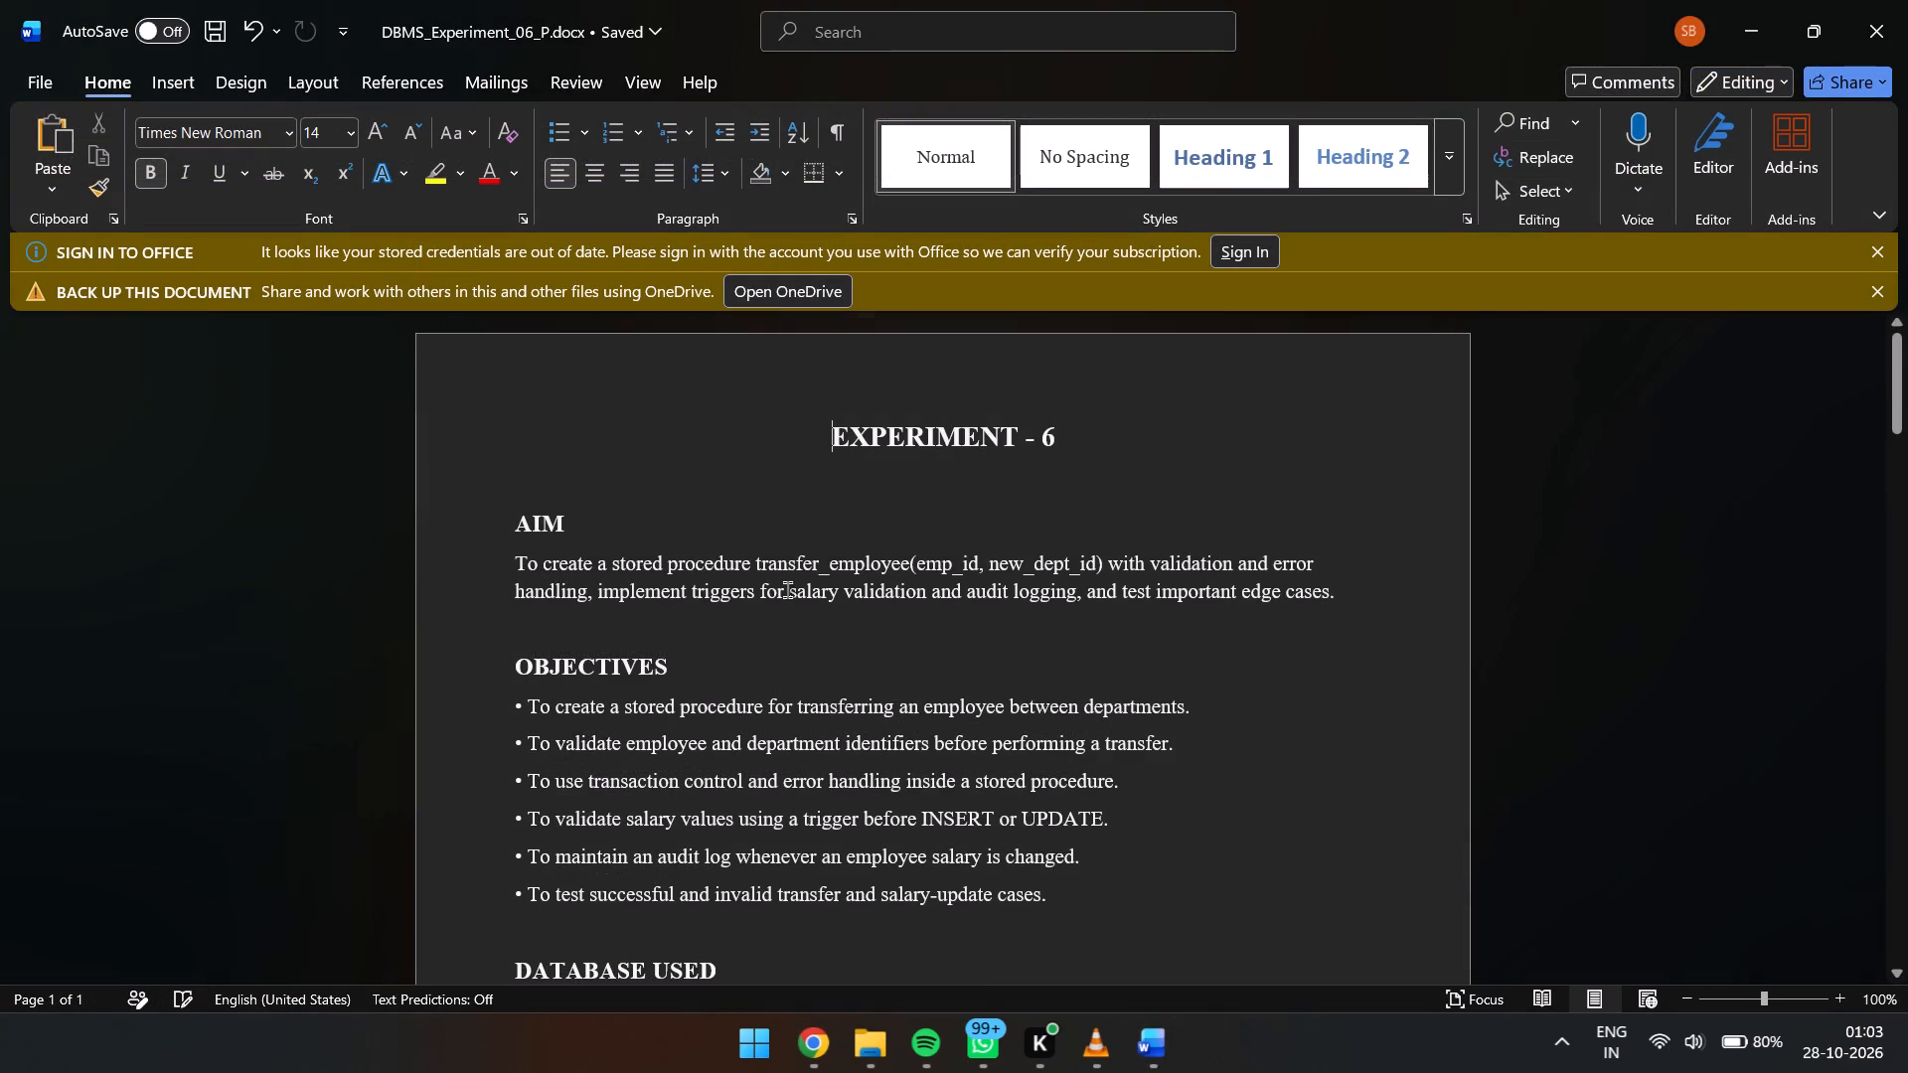
pyautogui.scroll(-12, 787, 589)
pyautogui.scroll(-13, 787, 589)
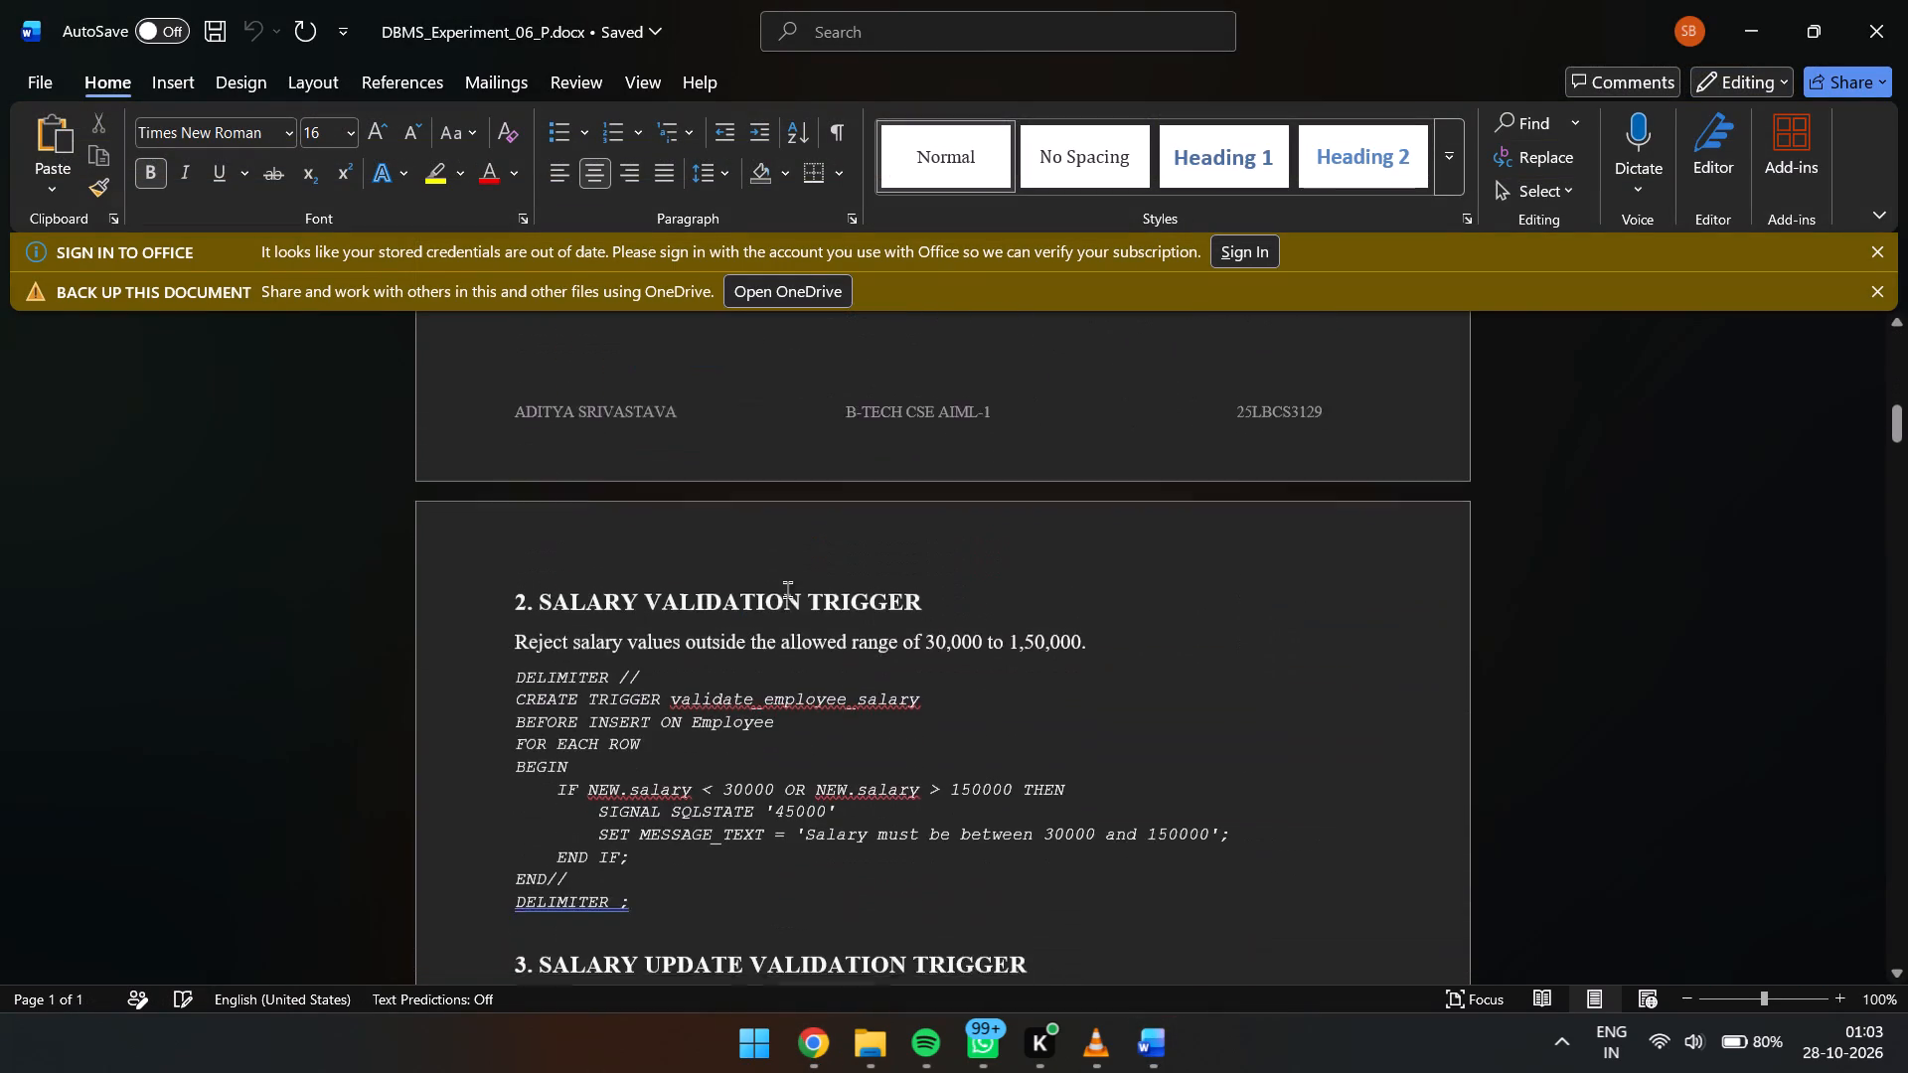
pyautogui.scroll(3, 787, 589)
pyautogui.doubleClick(687, 499)
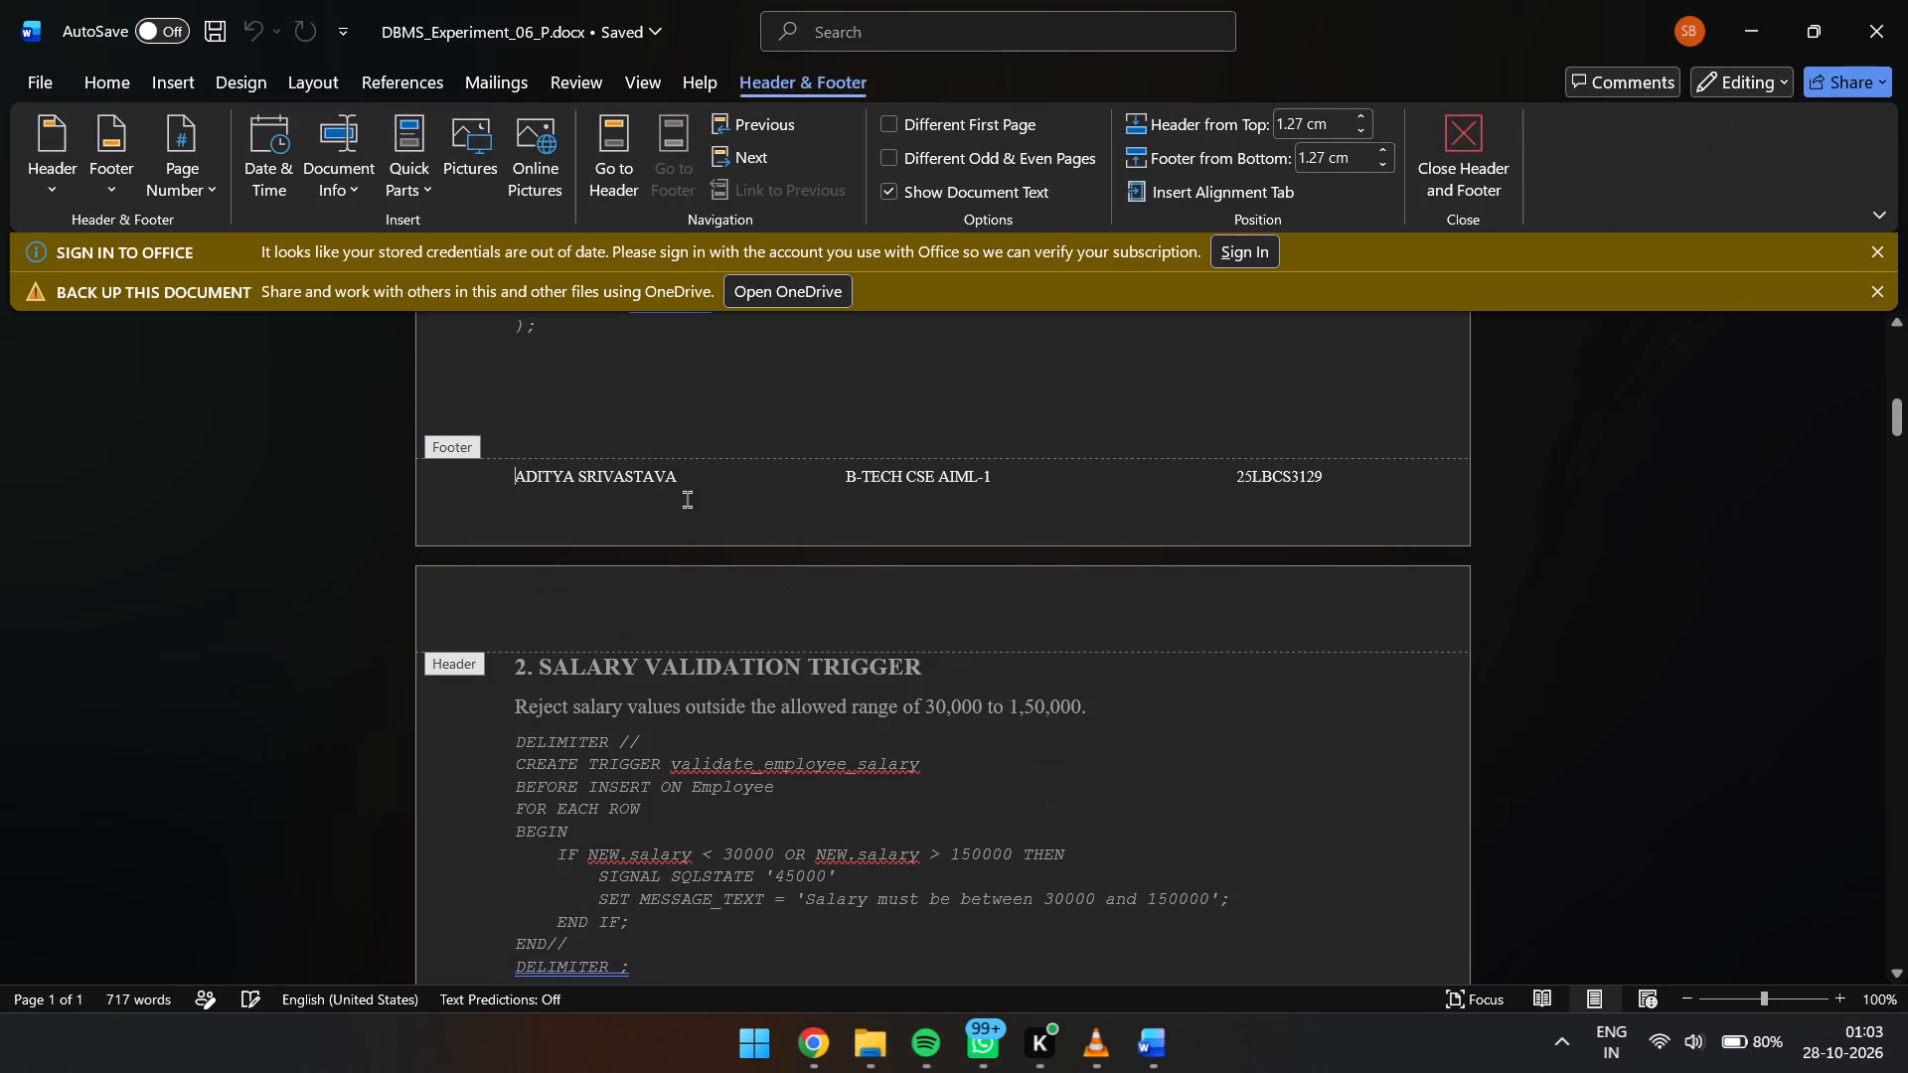
pyautogui.hotkey('ctrl', 'Right')
pyautogui.hotkey('ctrl', 'Right')
pyautogui.hotkey('ctrl', 'BackSpace')
pyautogui.hotkey('ctrl', 'BackSpace')
pyautogui.hotkey('ctrl', 'BackSpace')
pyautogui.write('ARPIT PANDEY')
# Replace the last two digits of the student ID number in the page footer with 86.
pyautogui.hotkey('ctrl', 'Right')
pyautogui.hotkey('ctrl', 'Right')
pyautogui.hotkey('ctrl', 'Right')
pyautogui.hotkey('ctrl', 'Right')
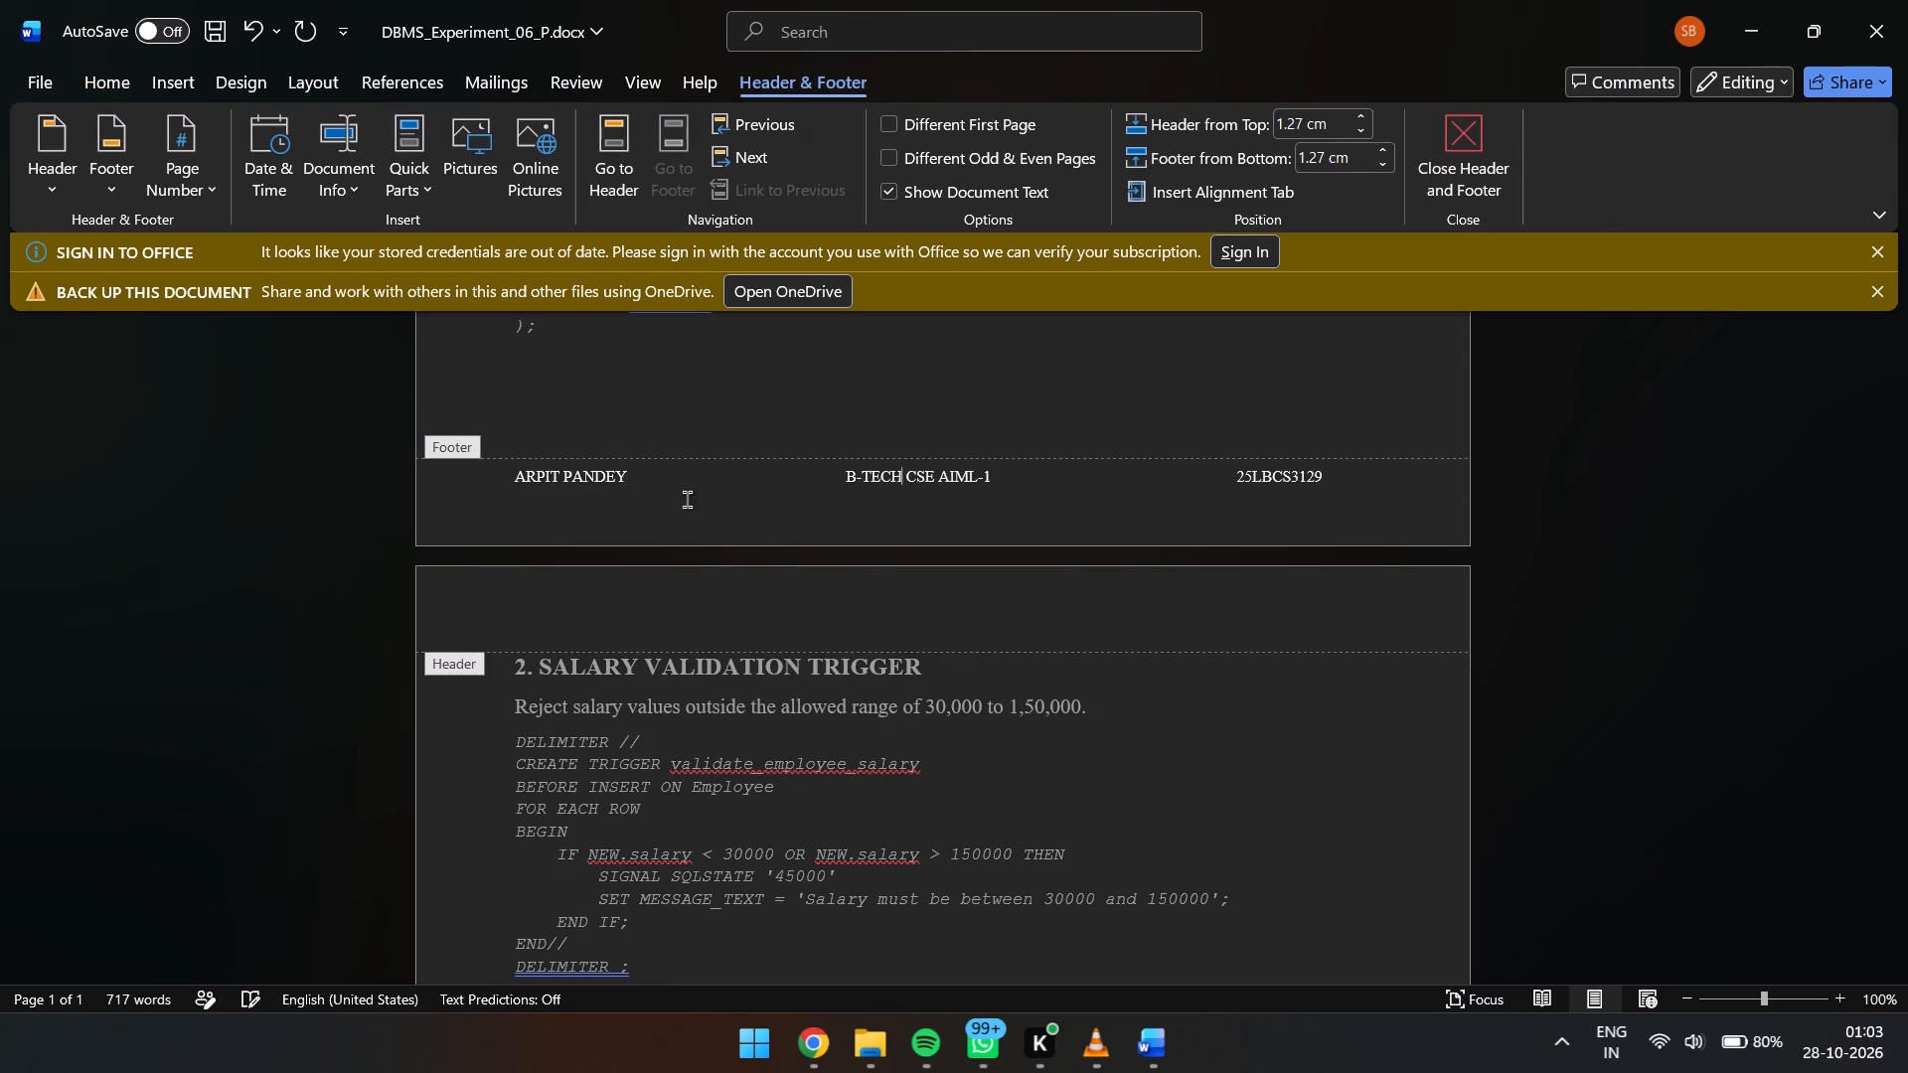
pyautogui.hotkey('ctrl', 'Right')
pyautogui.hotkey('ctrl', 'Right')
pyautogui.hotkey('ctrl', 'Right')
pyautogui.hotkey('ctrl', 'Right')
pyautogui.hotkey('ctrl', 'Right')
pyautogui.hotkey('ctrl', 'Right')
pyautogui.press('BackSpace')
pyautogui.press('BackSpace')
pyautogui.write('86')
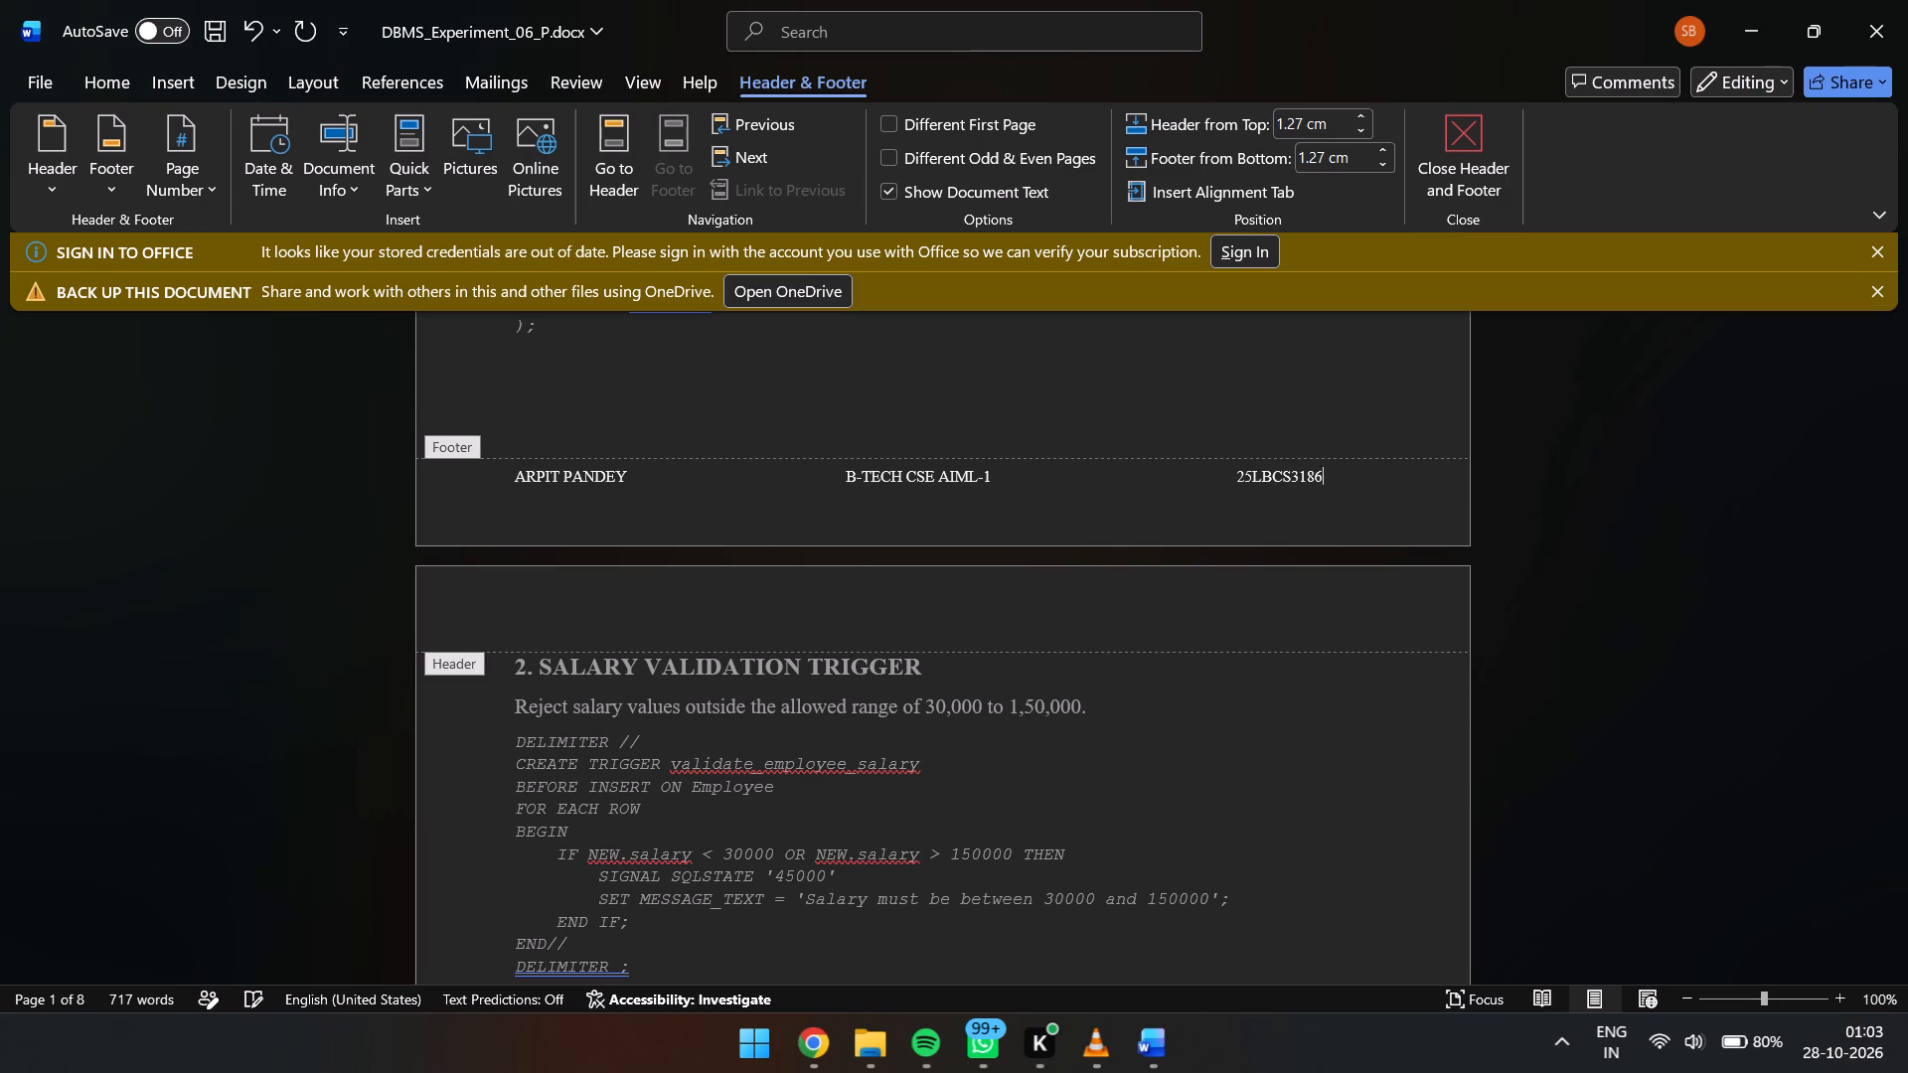
# Leave footer editing and return to the document body at the salary update validation trigger's output screenshot.
pyautogui.doubleClick(1543, 519)
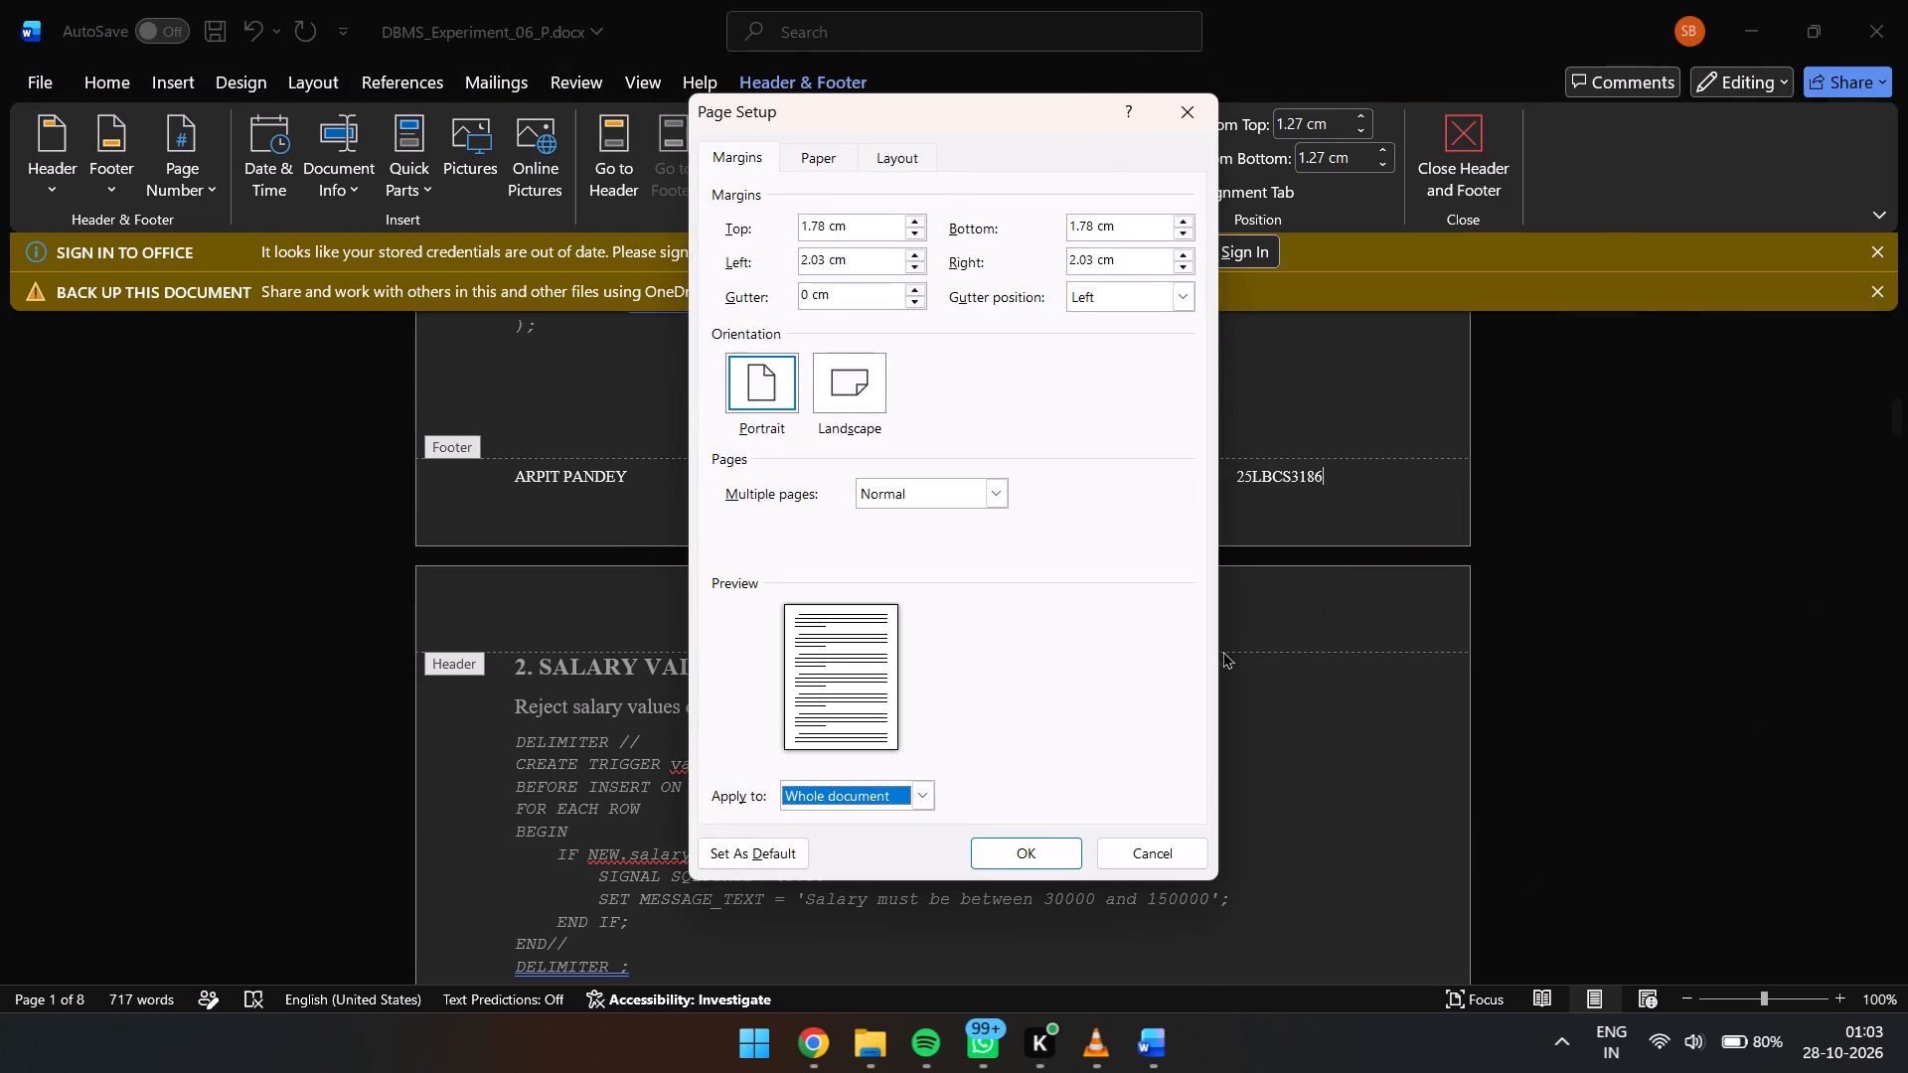
pyautogui.click(1158, 864)
pyautogui.click(1691, 561)
pyautogui.click(1287, 432)
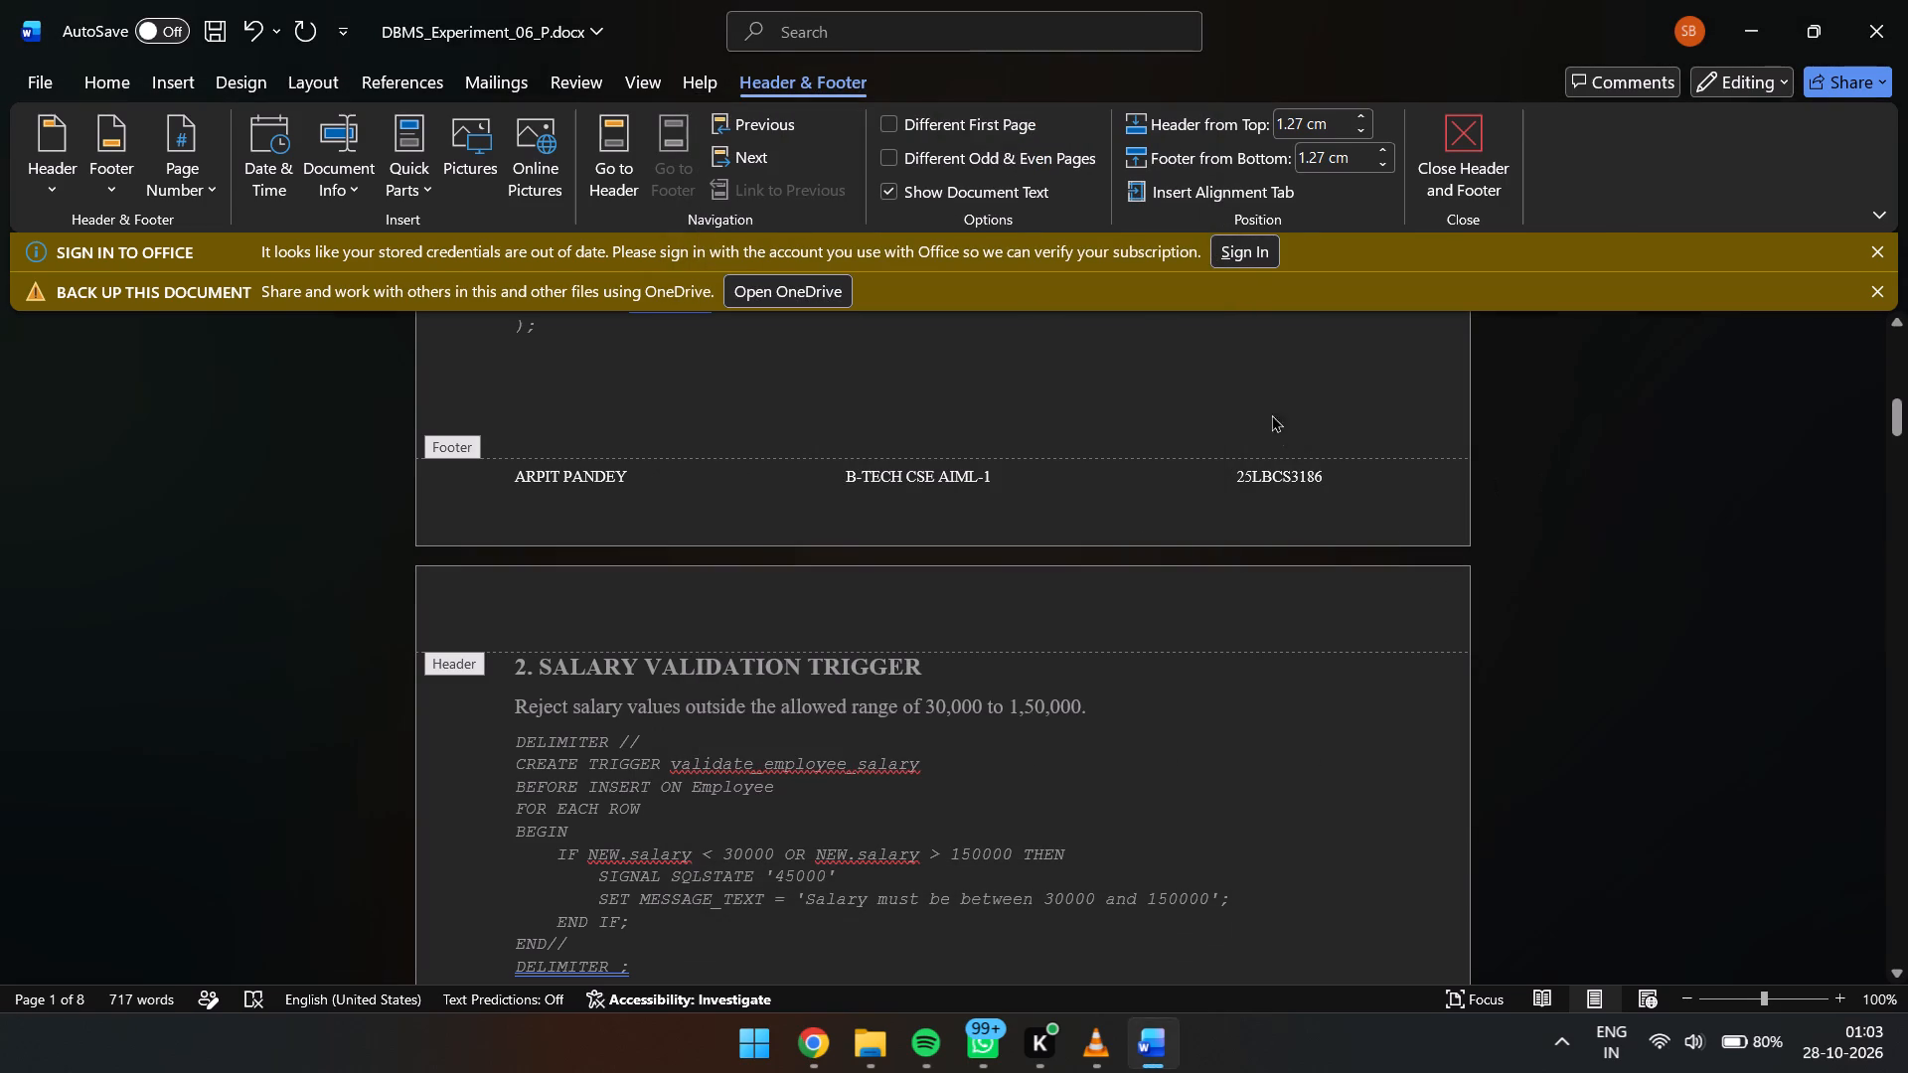
pyautogui.click(1258, 404)
pyautogui.click(1043, 399)
pyautogui.scroll(-7, 1418, 643)
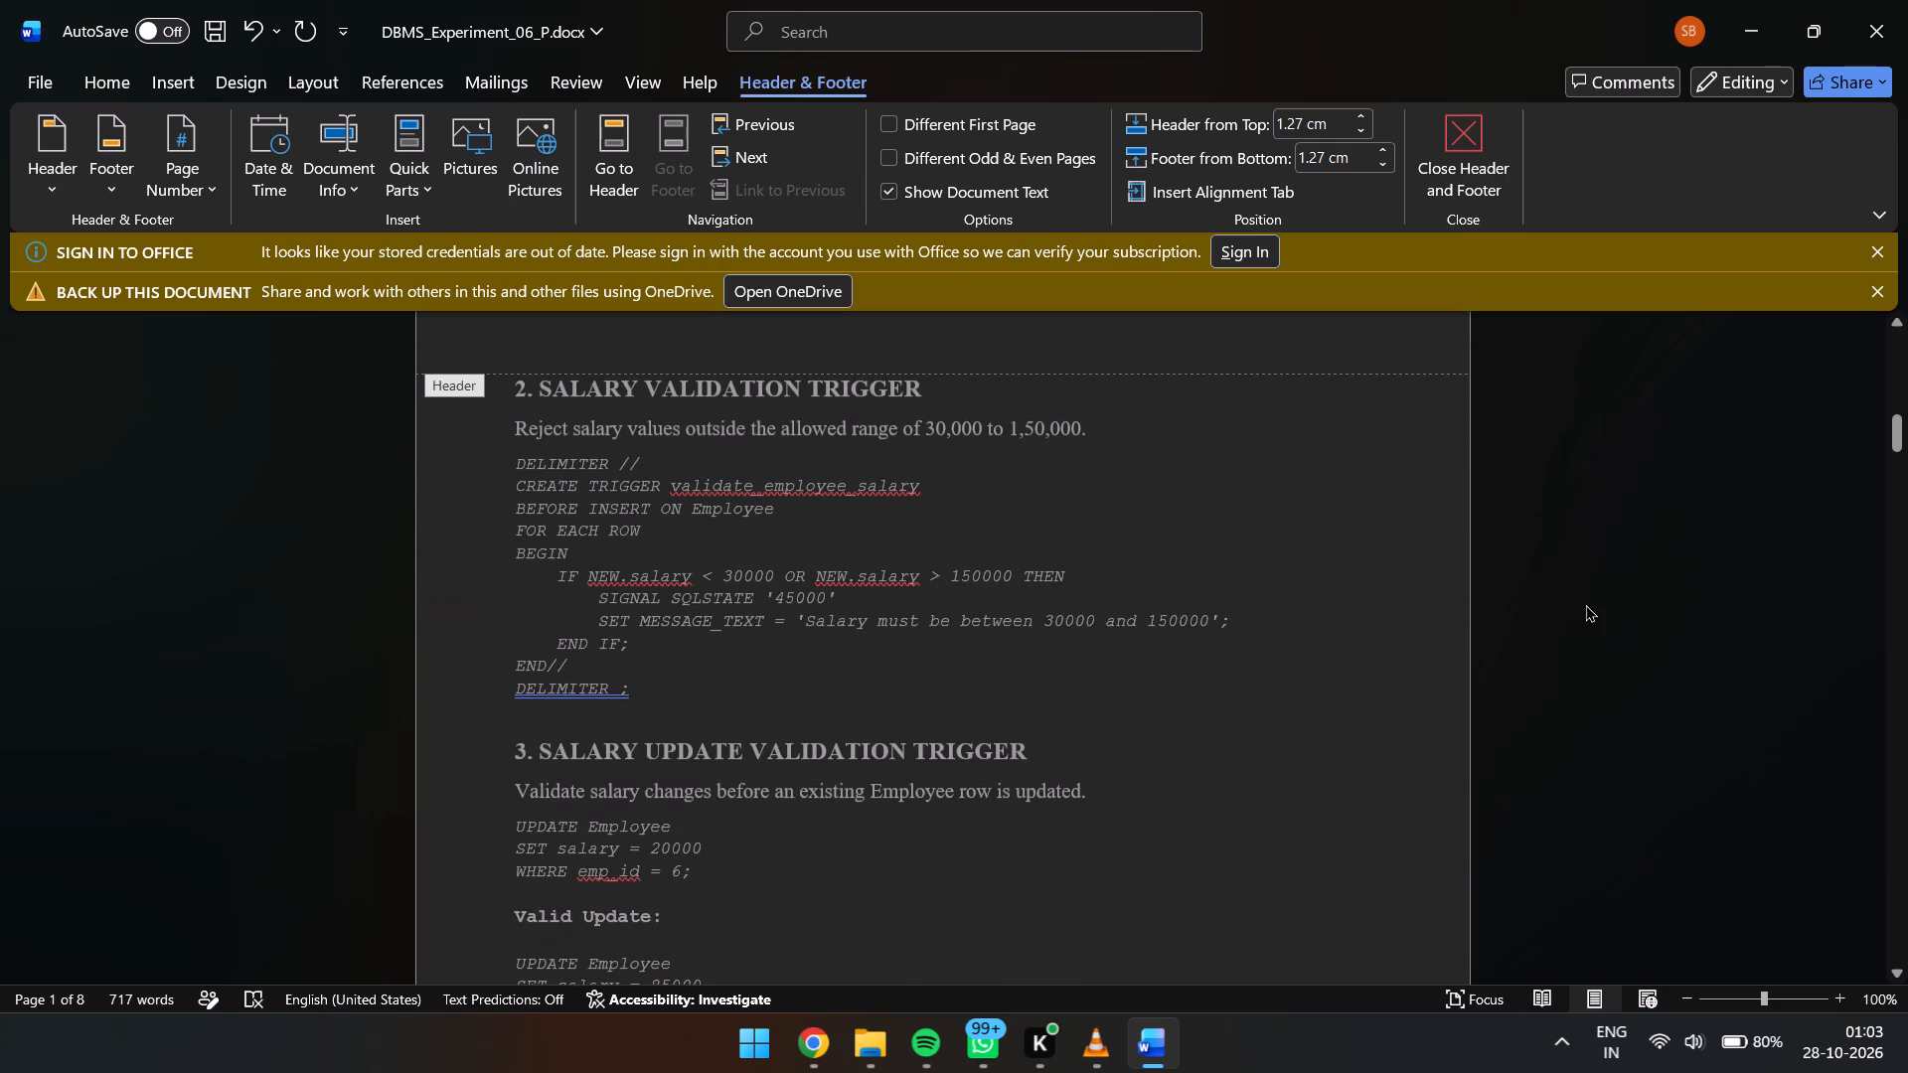
pyautogui.doubleClick(1585, 604)
pyautogui.scroll(-11, 976, 758)
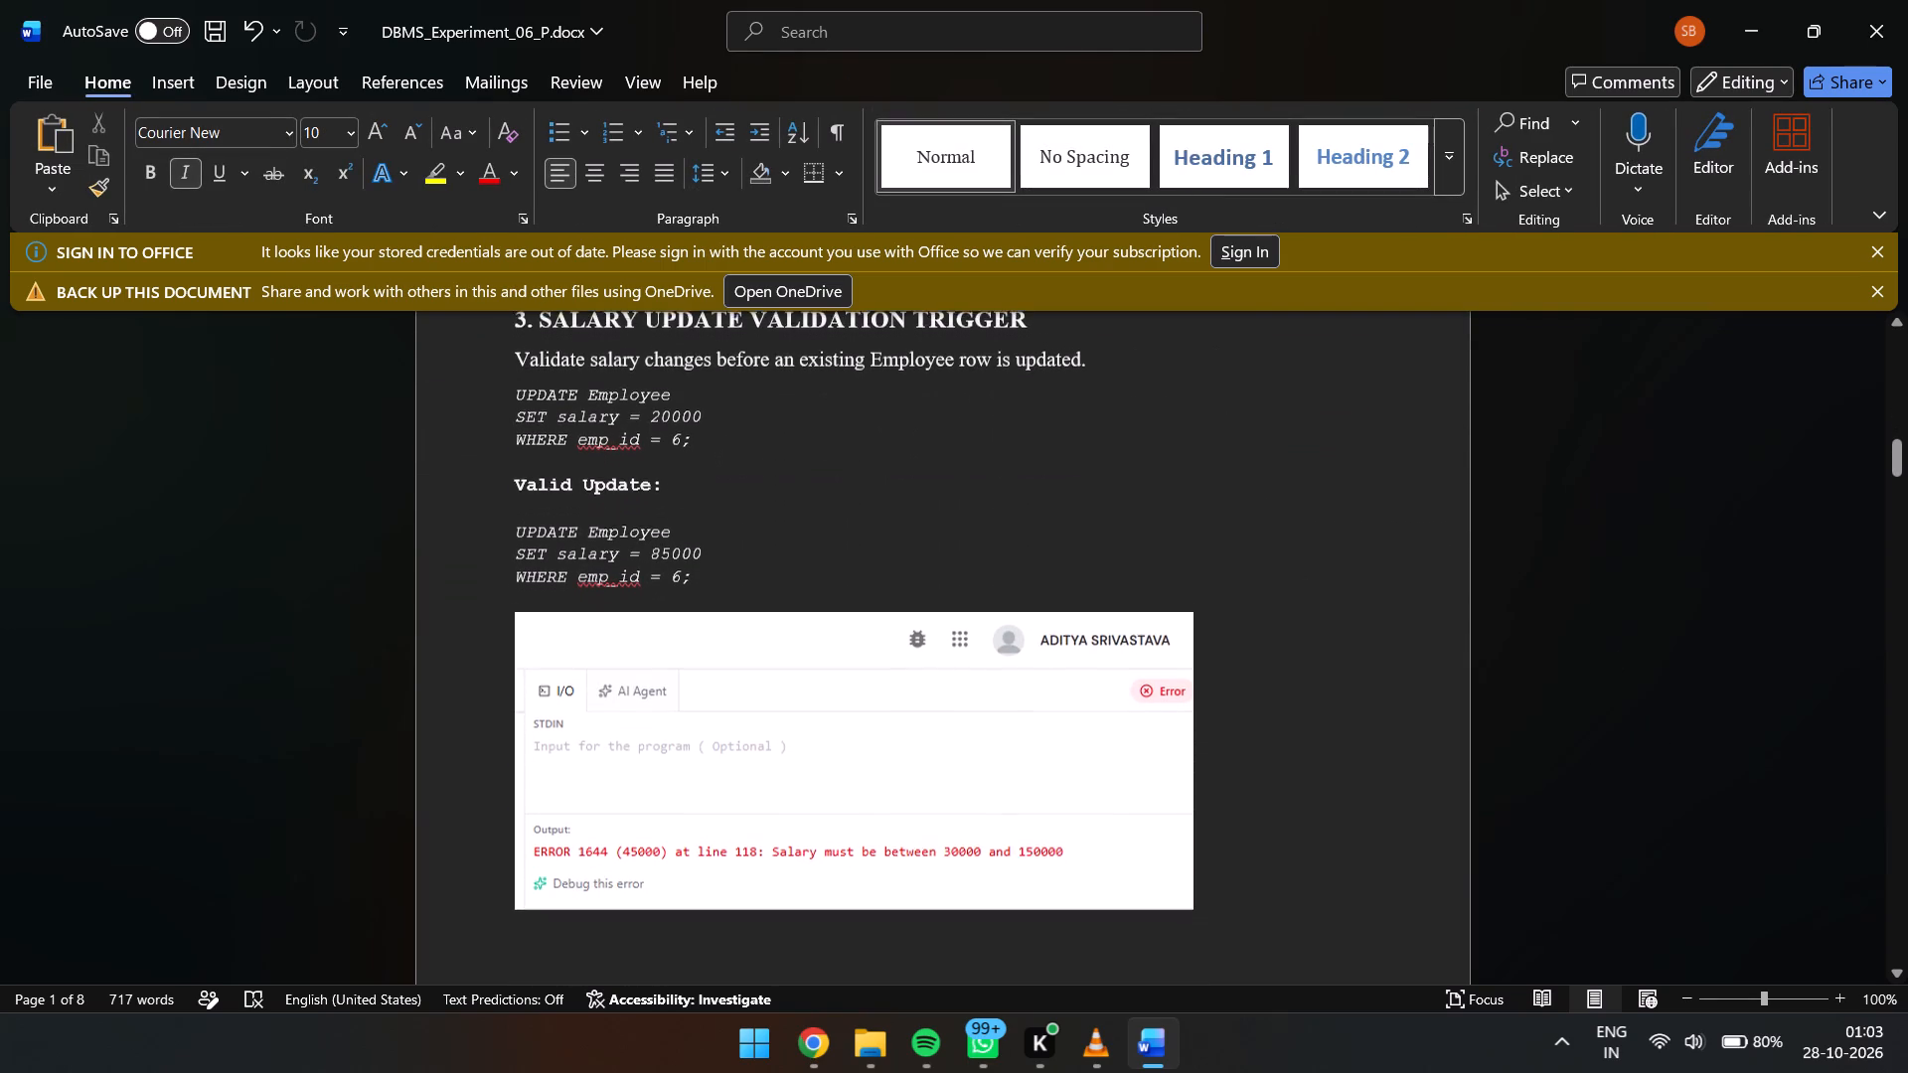
# Paste the copied account name badge into the salary update validation trigger's output screenshot, shrink it and align it over the existing account name.
pyautogui.keyDown('ctrl'); pyautogui.scroll(2, 1260, 702); pyautogui.keyUp('ctrl')
pyautogui.scroll(-2, 1260, 703)
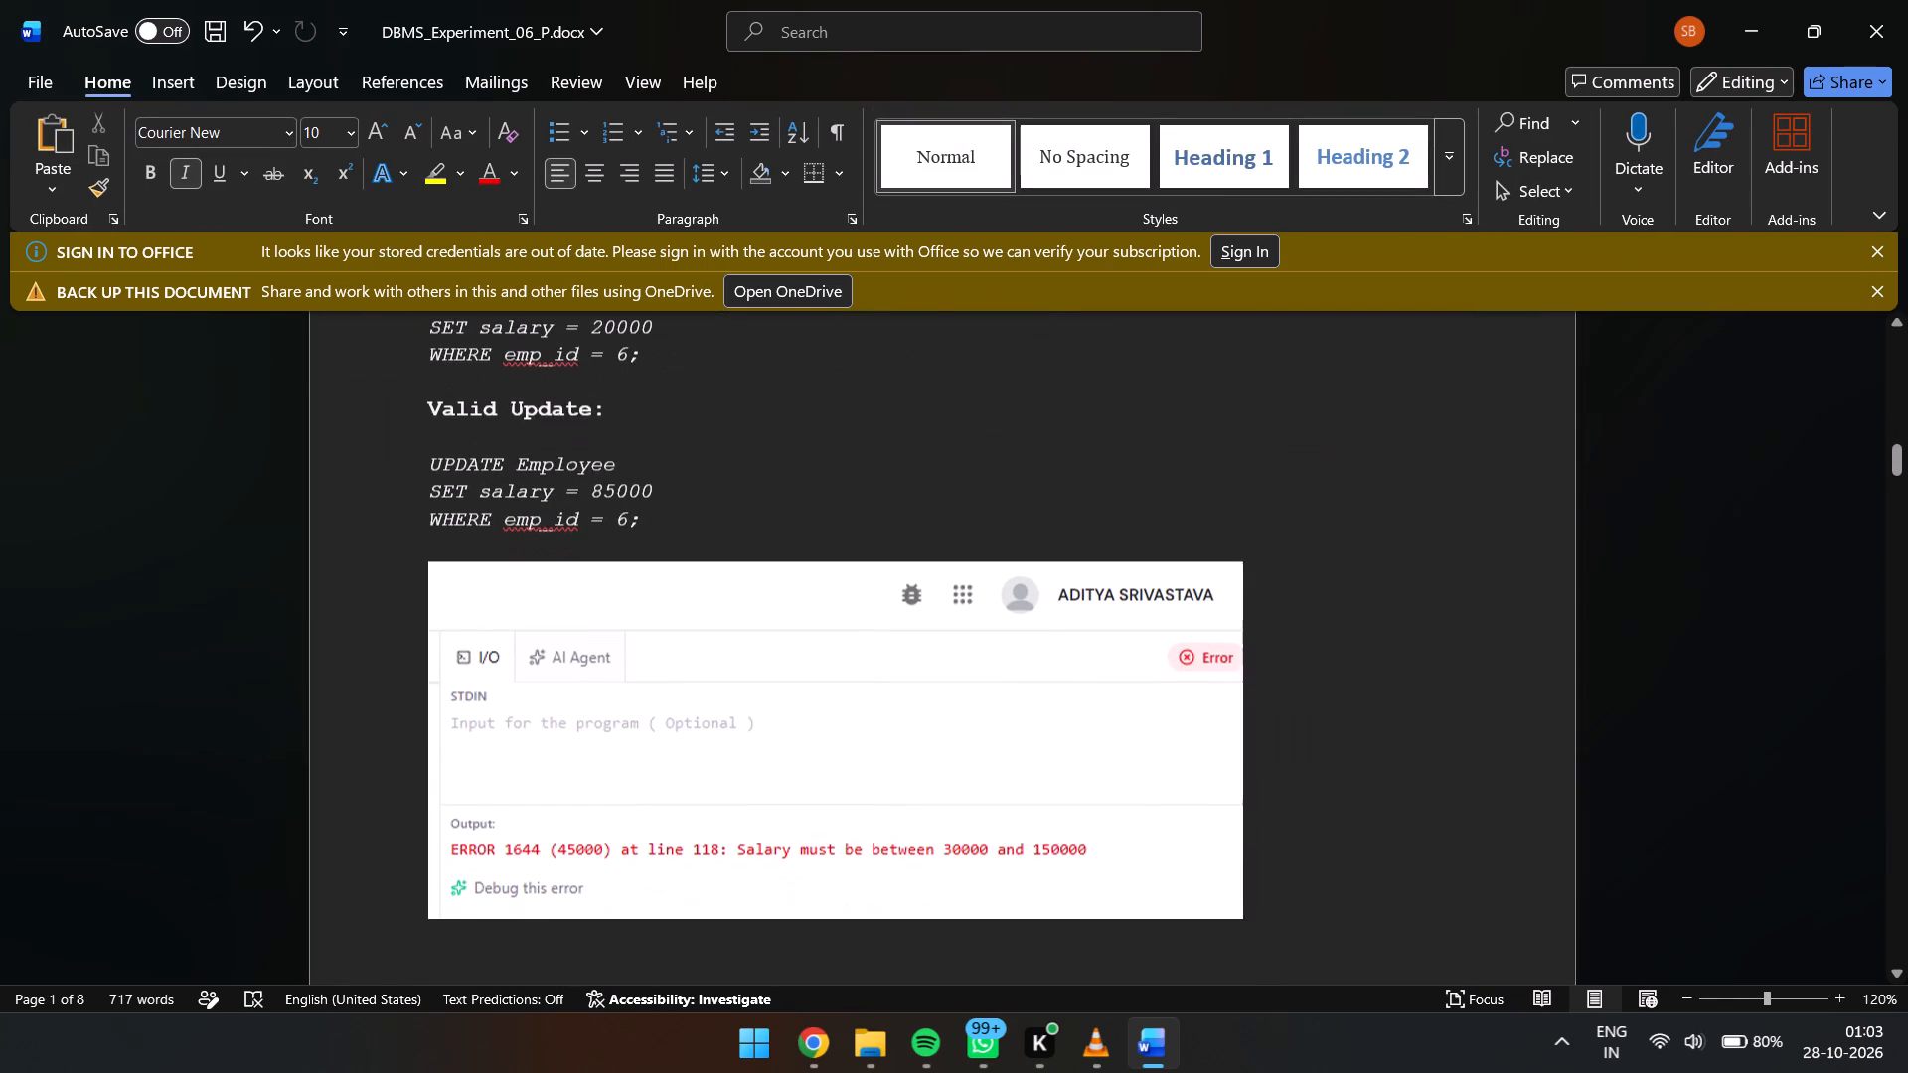
pyautogui.click(1324, 817)
pyautogui.hotkey('ctrl', 'v')
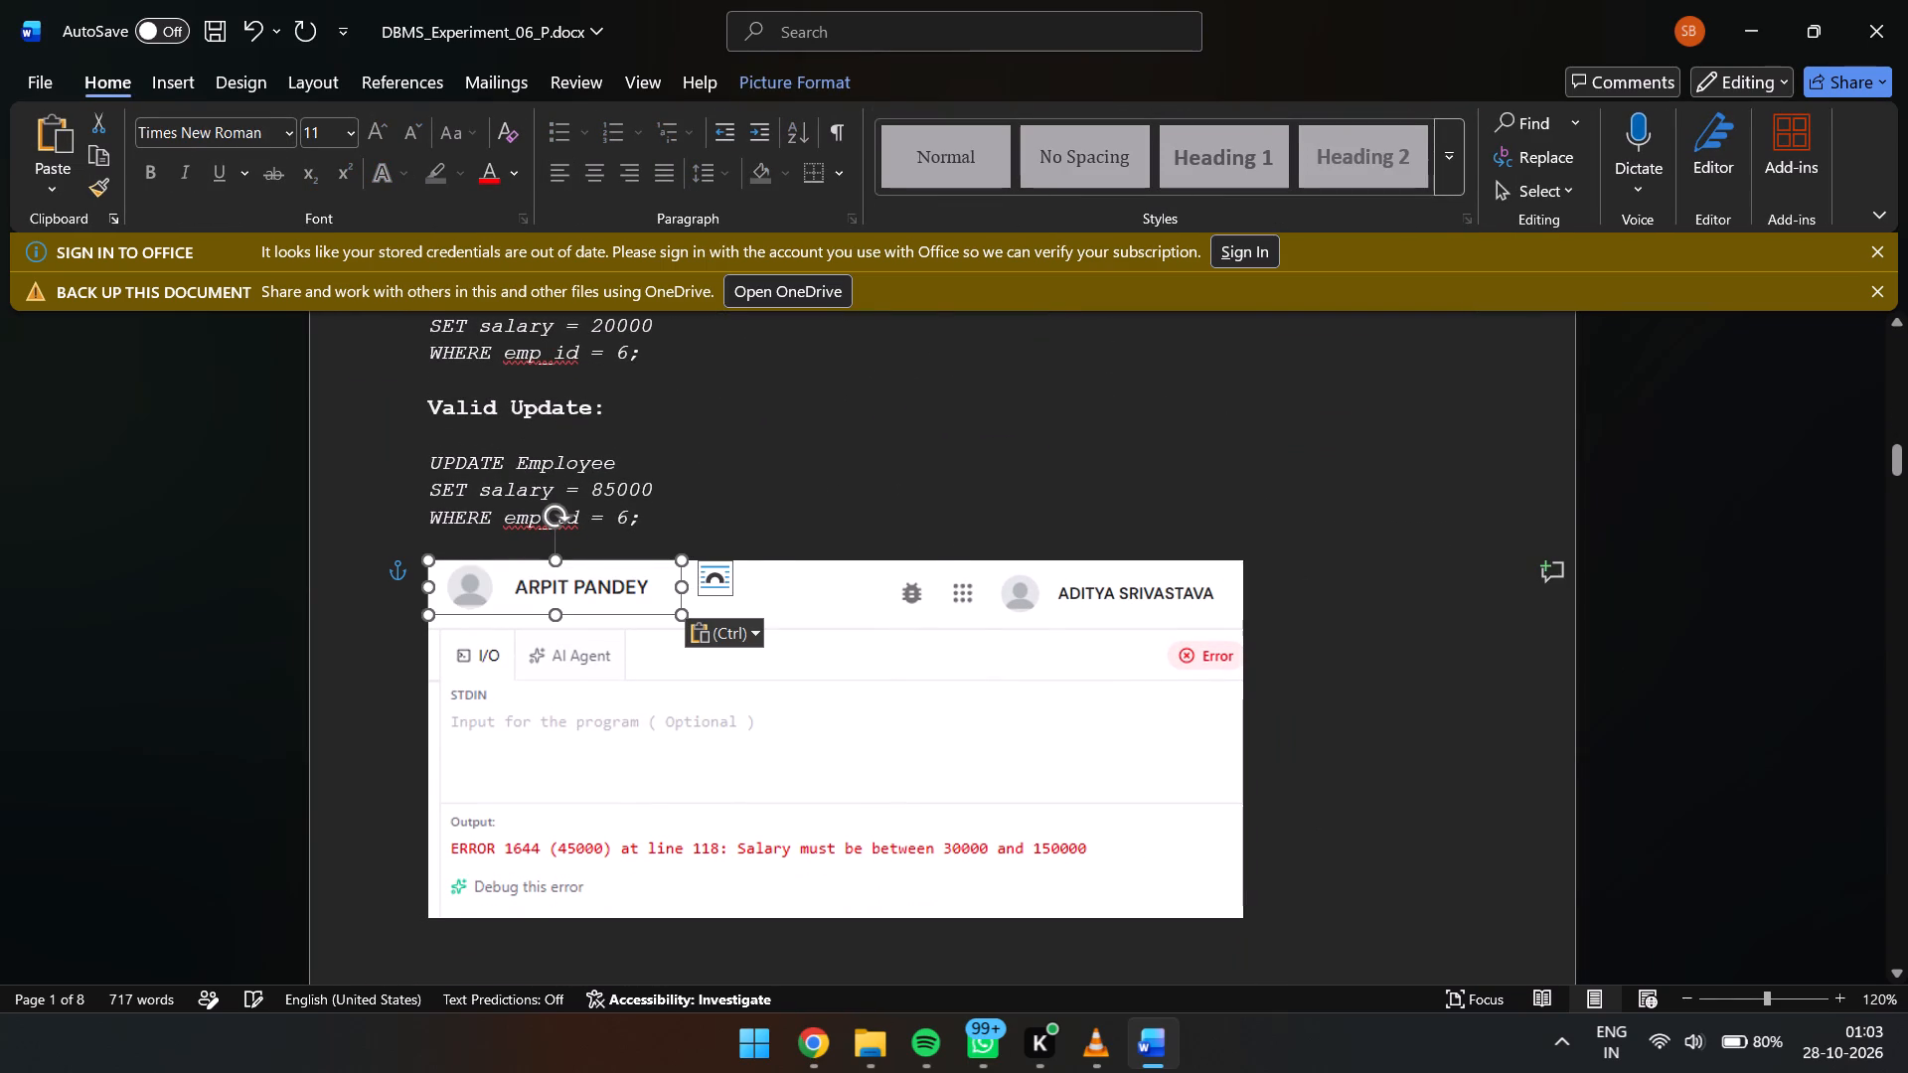
pyautogui.moveTo(573, 589); pyautogui.dragTo(851, 598)
pyautogui.moveTo(706, 629); pyautogui.dragTo(812, 630)
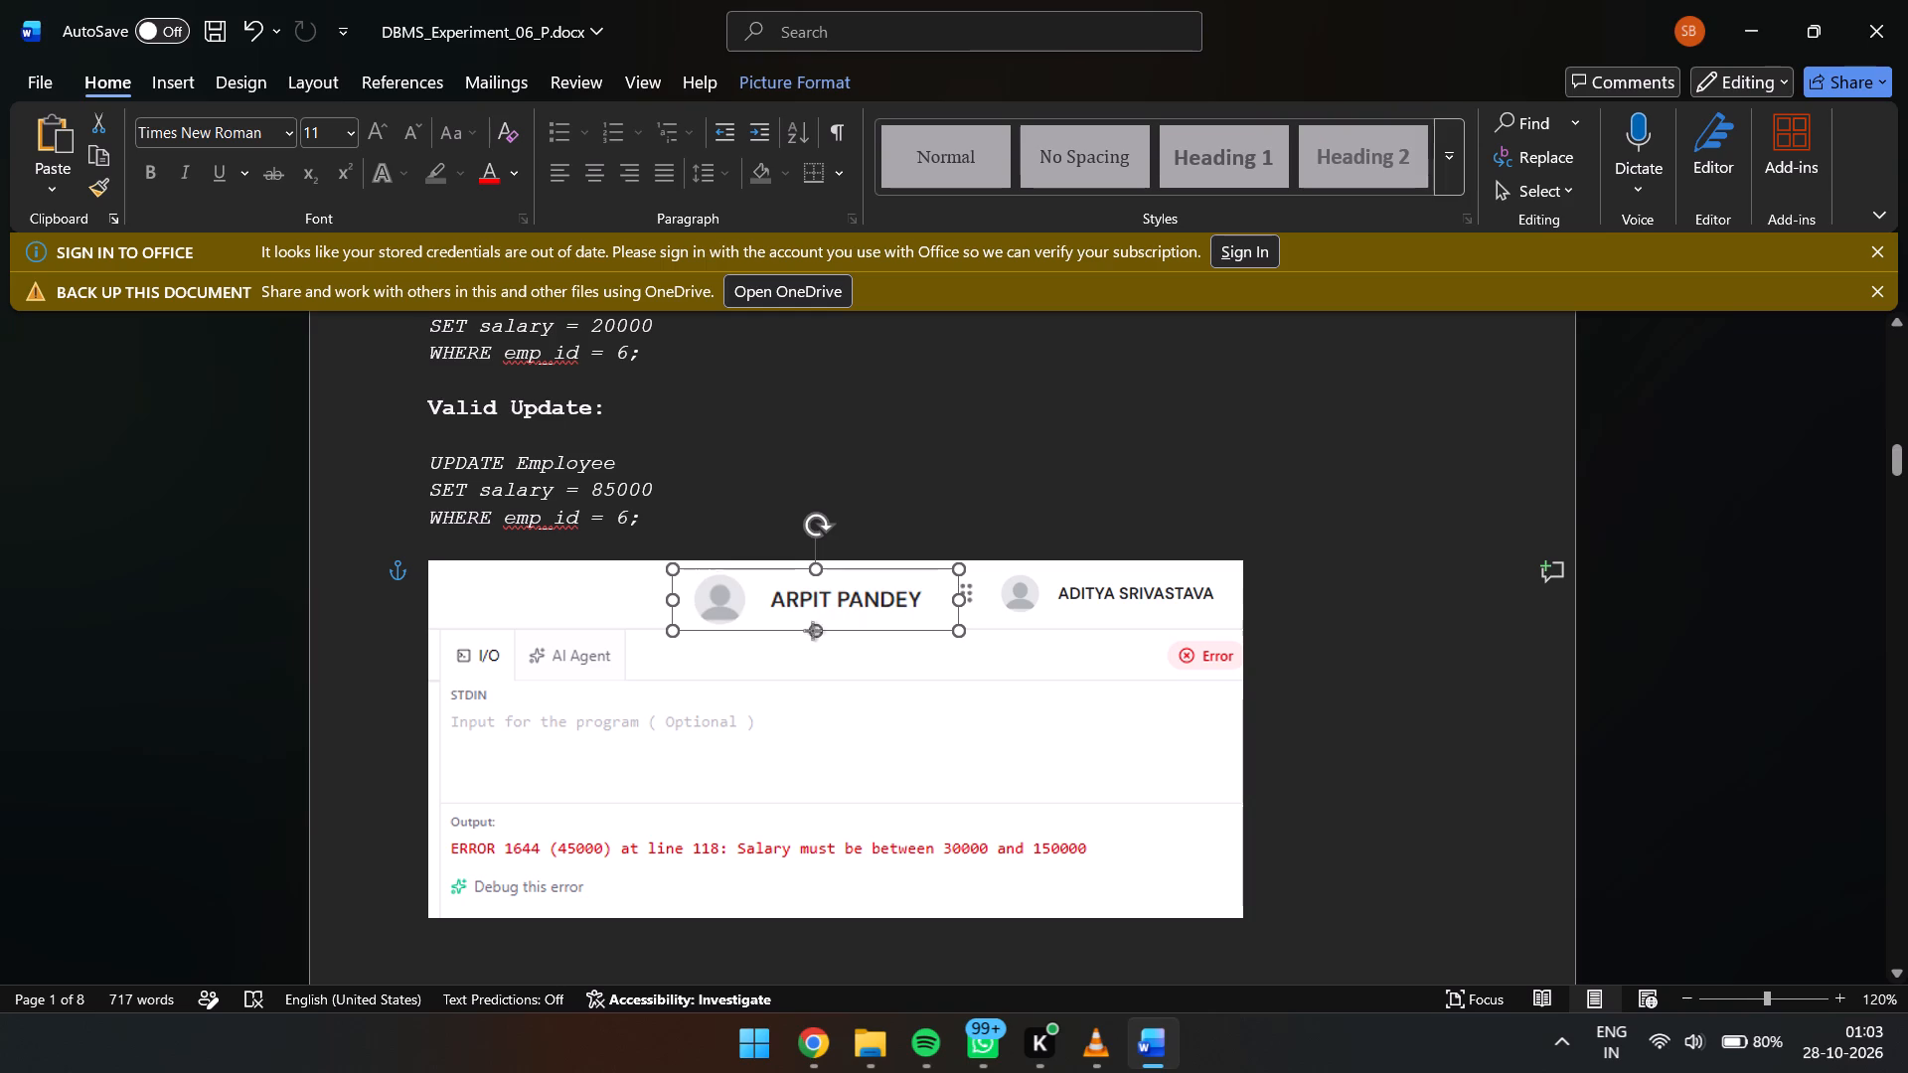
pyautogui.moveTo(812, 630); pyautogui.dragTo(766, 623)
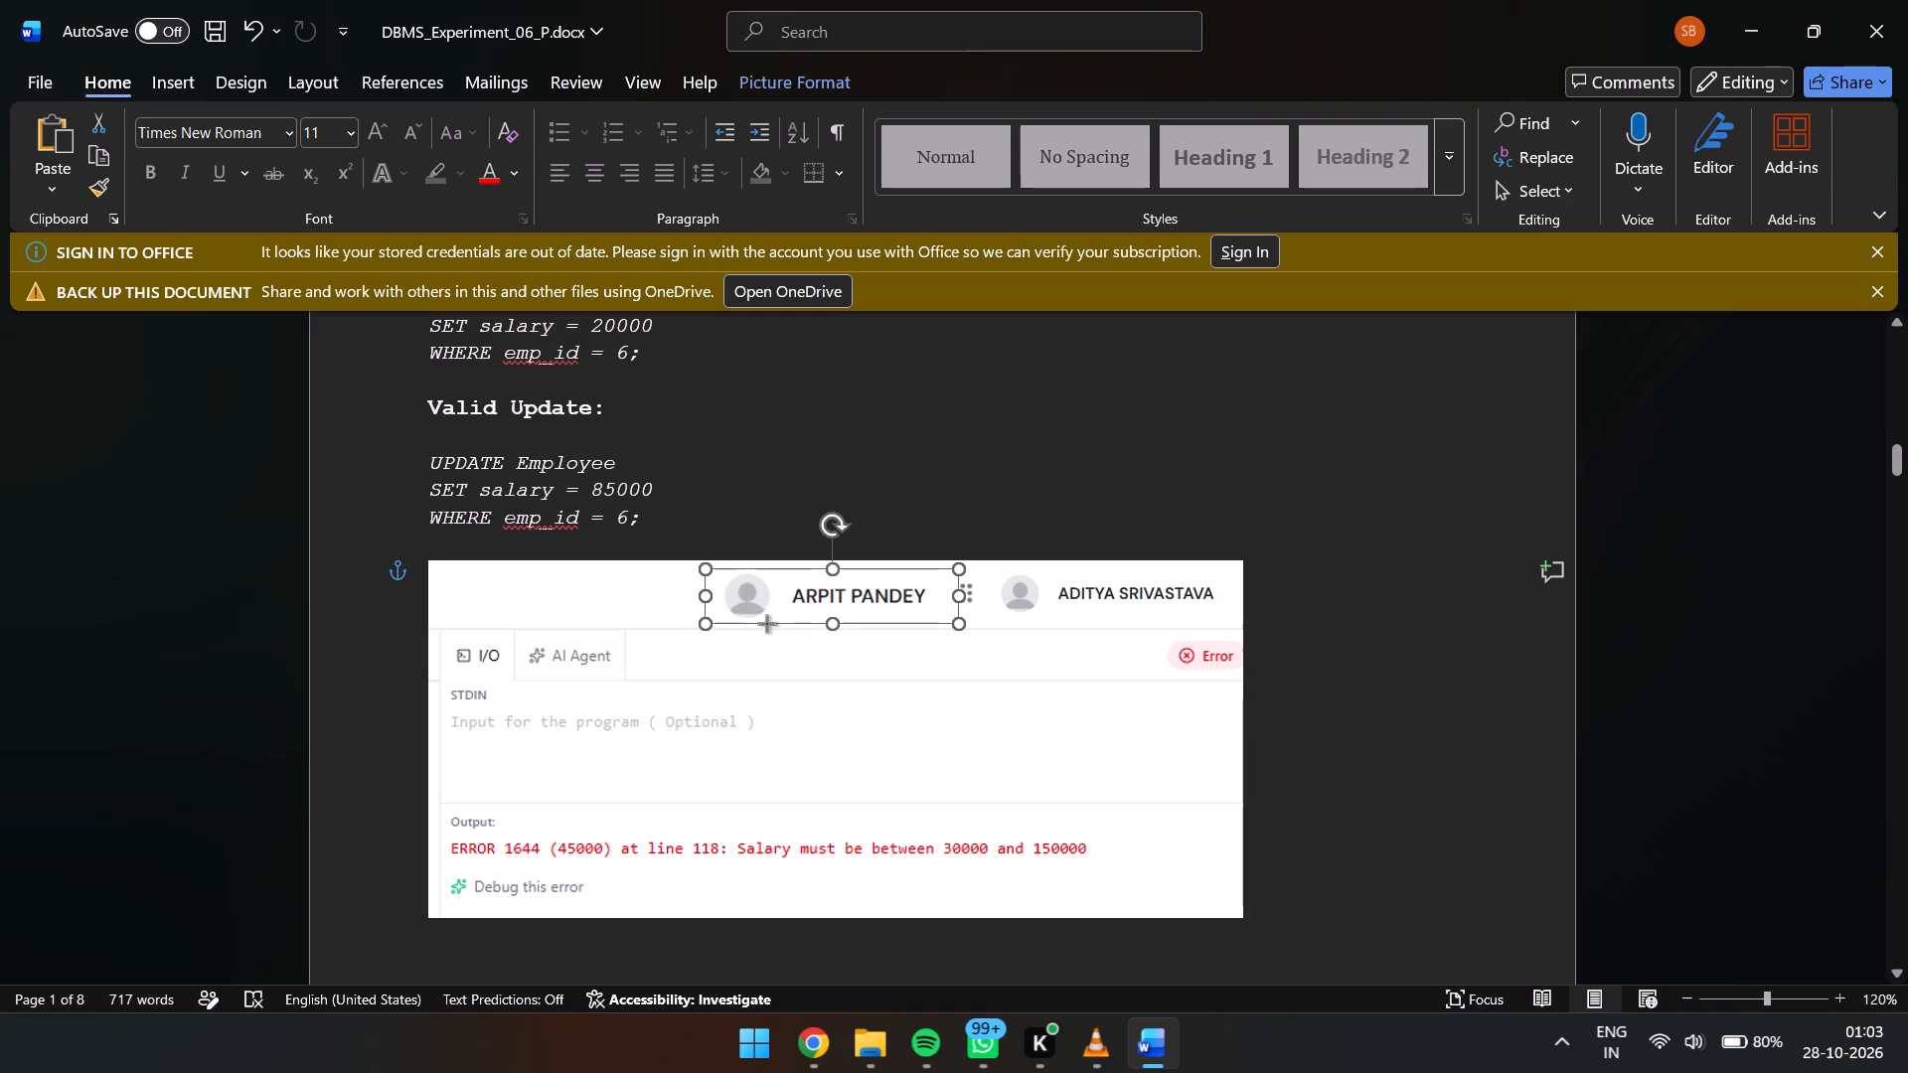
pyautogui.moveTo(766, 623); pyautogui.dragTo(781, 619)
pyautogui.moveTo(827, 594); pyautogui.dragTo(1088, 597)
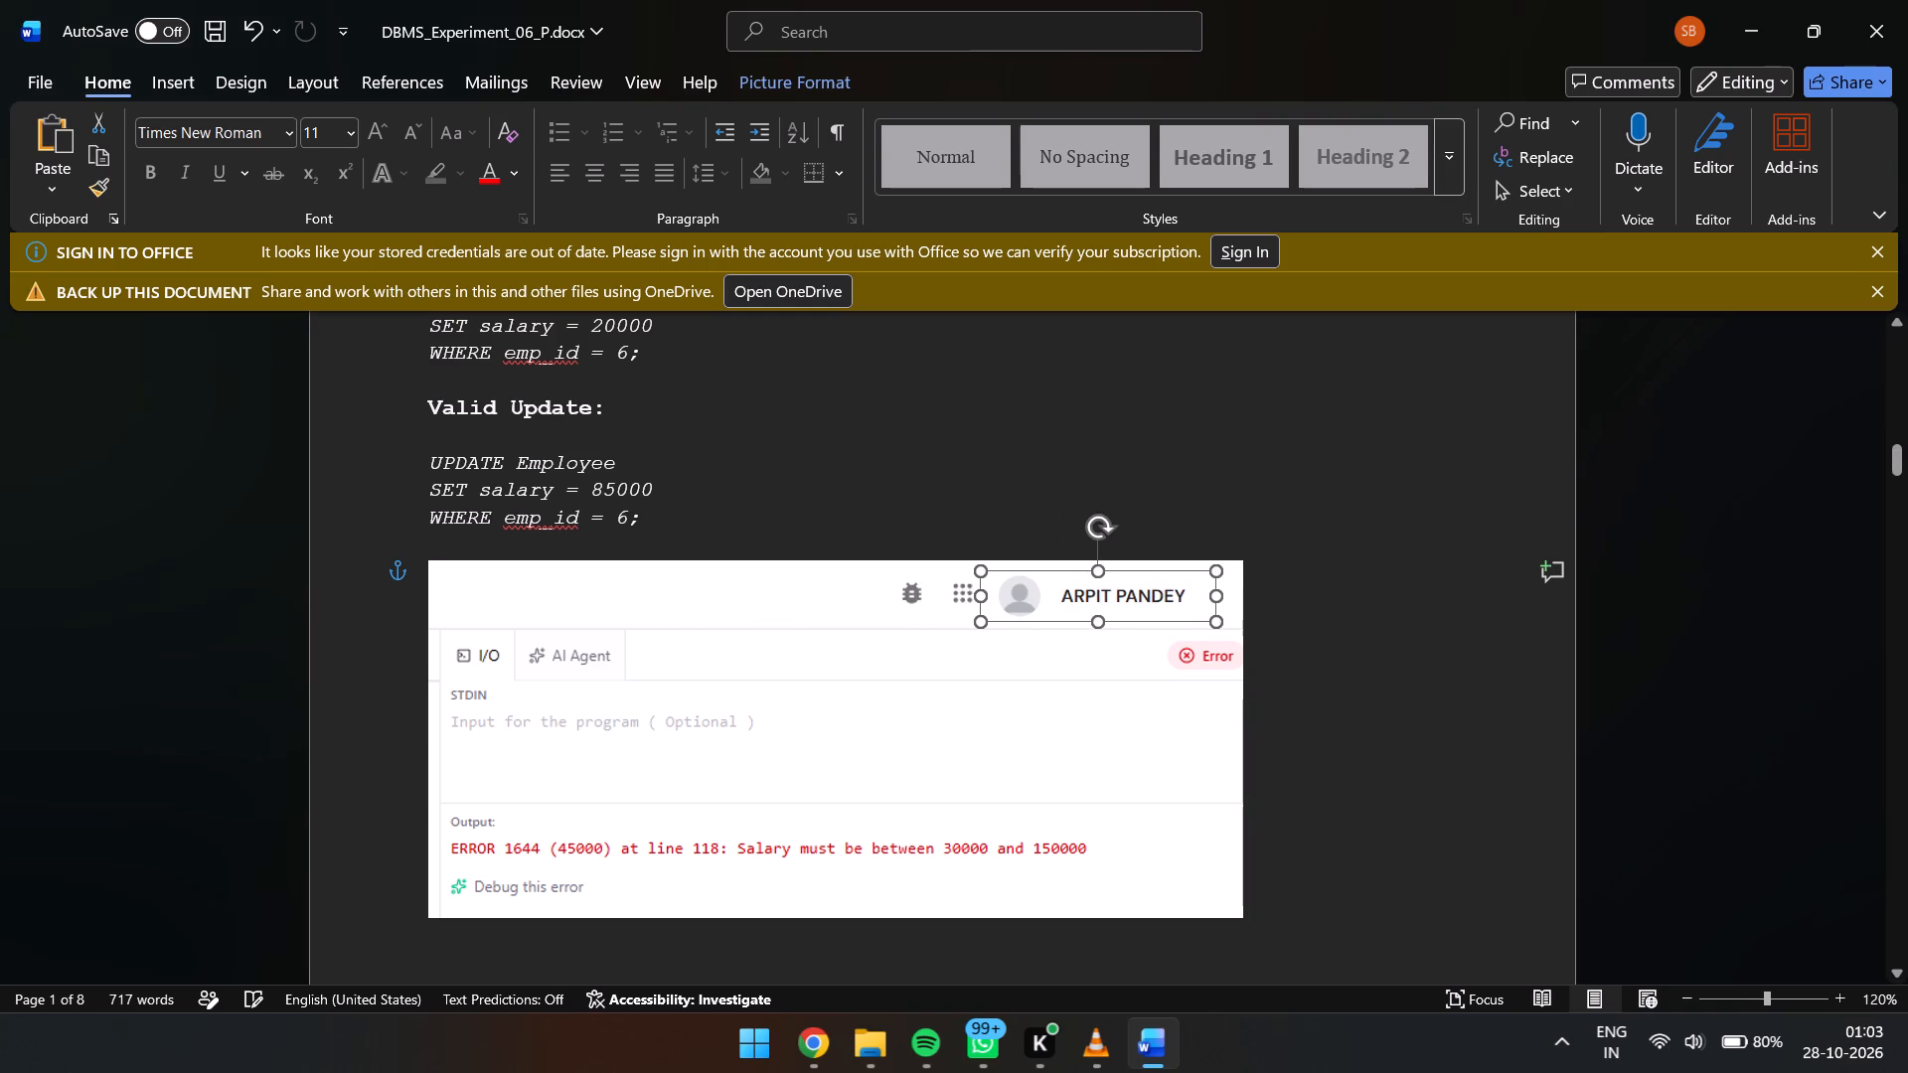
pyautogui.moveTo(1088, 597); pyautogui.dragTo(1095, 597)
pyautogui.press('Up')
pyautogui.press('Up')
pyautogui.click(1385, 624)
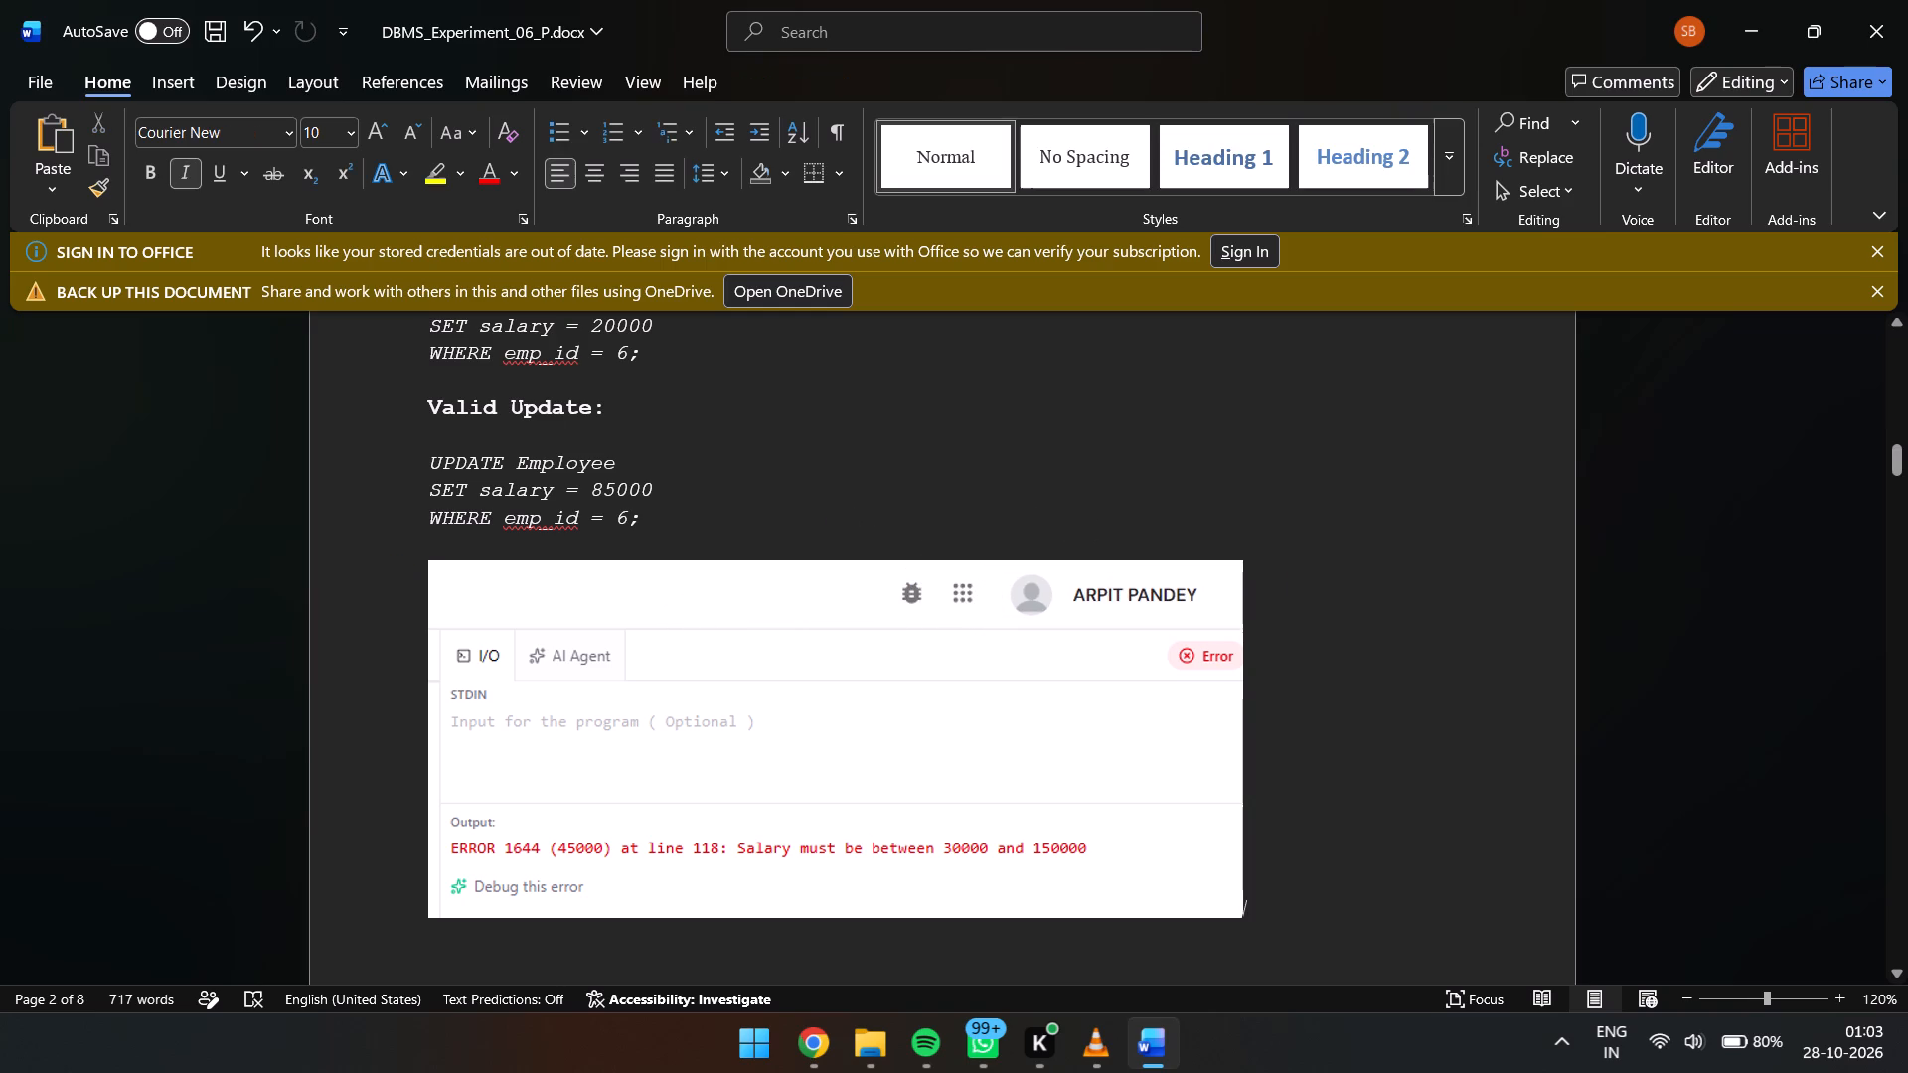
# Paste the copied account name badge onto the salary audit output screenshot and place it over the existing account name.
pyautogui.scroll(-20, 968, 725)
pyautogui.scroll(-18, 968, 725)
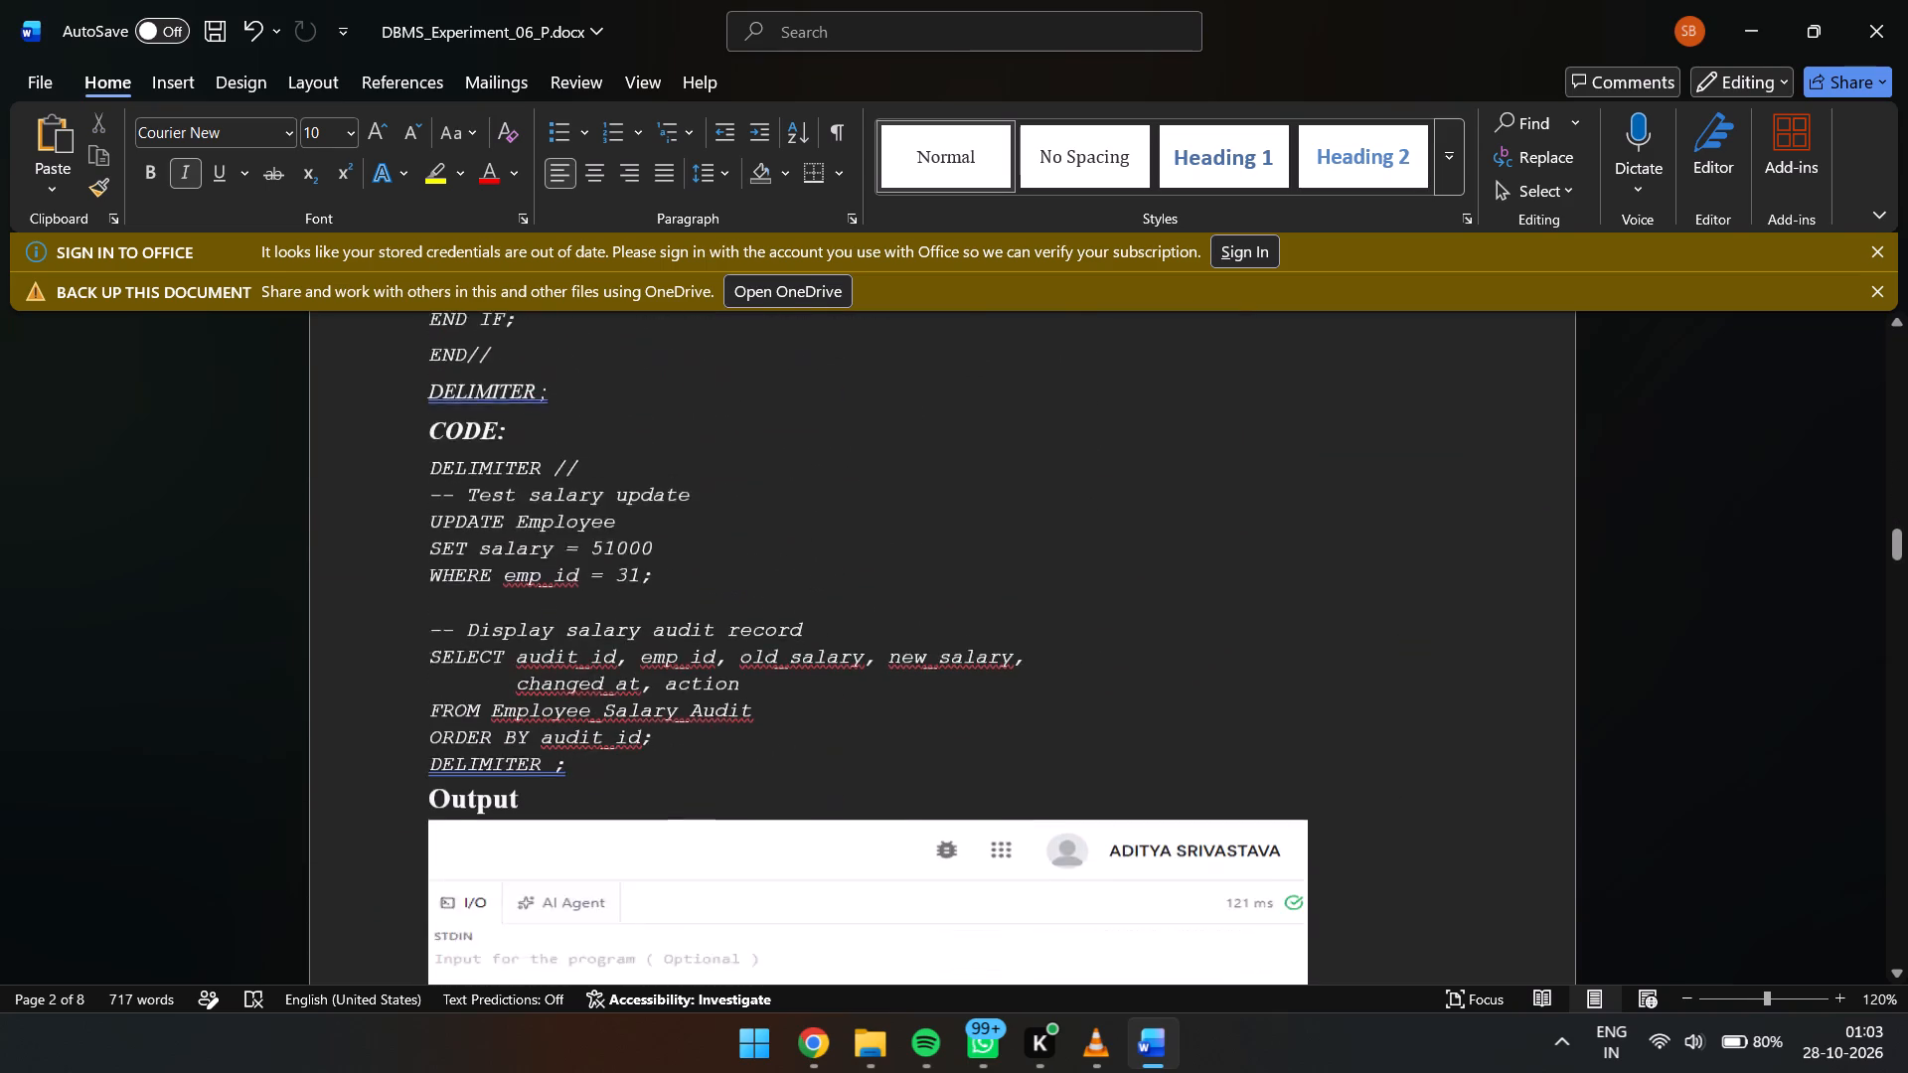
pyautogui.scroll(-2, 968, 723)
pyautogui.click(1402, 594)
pyautogui.hotkey('ctrl', 'v')
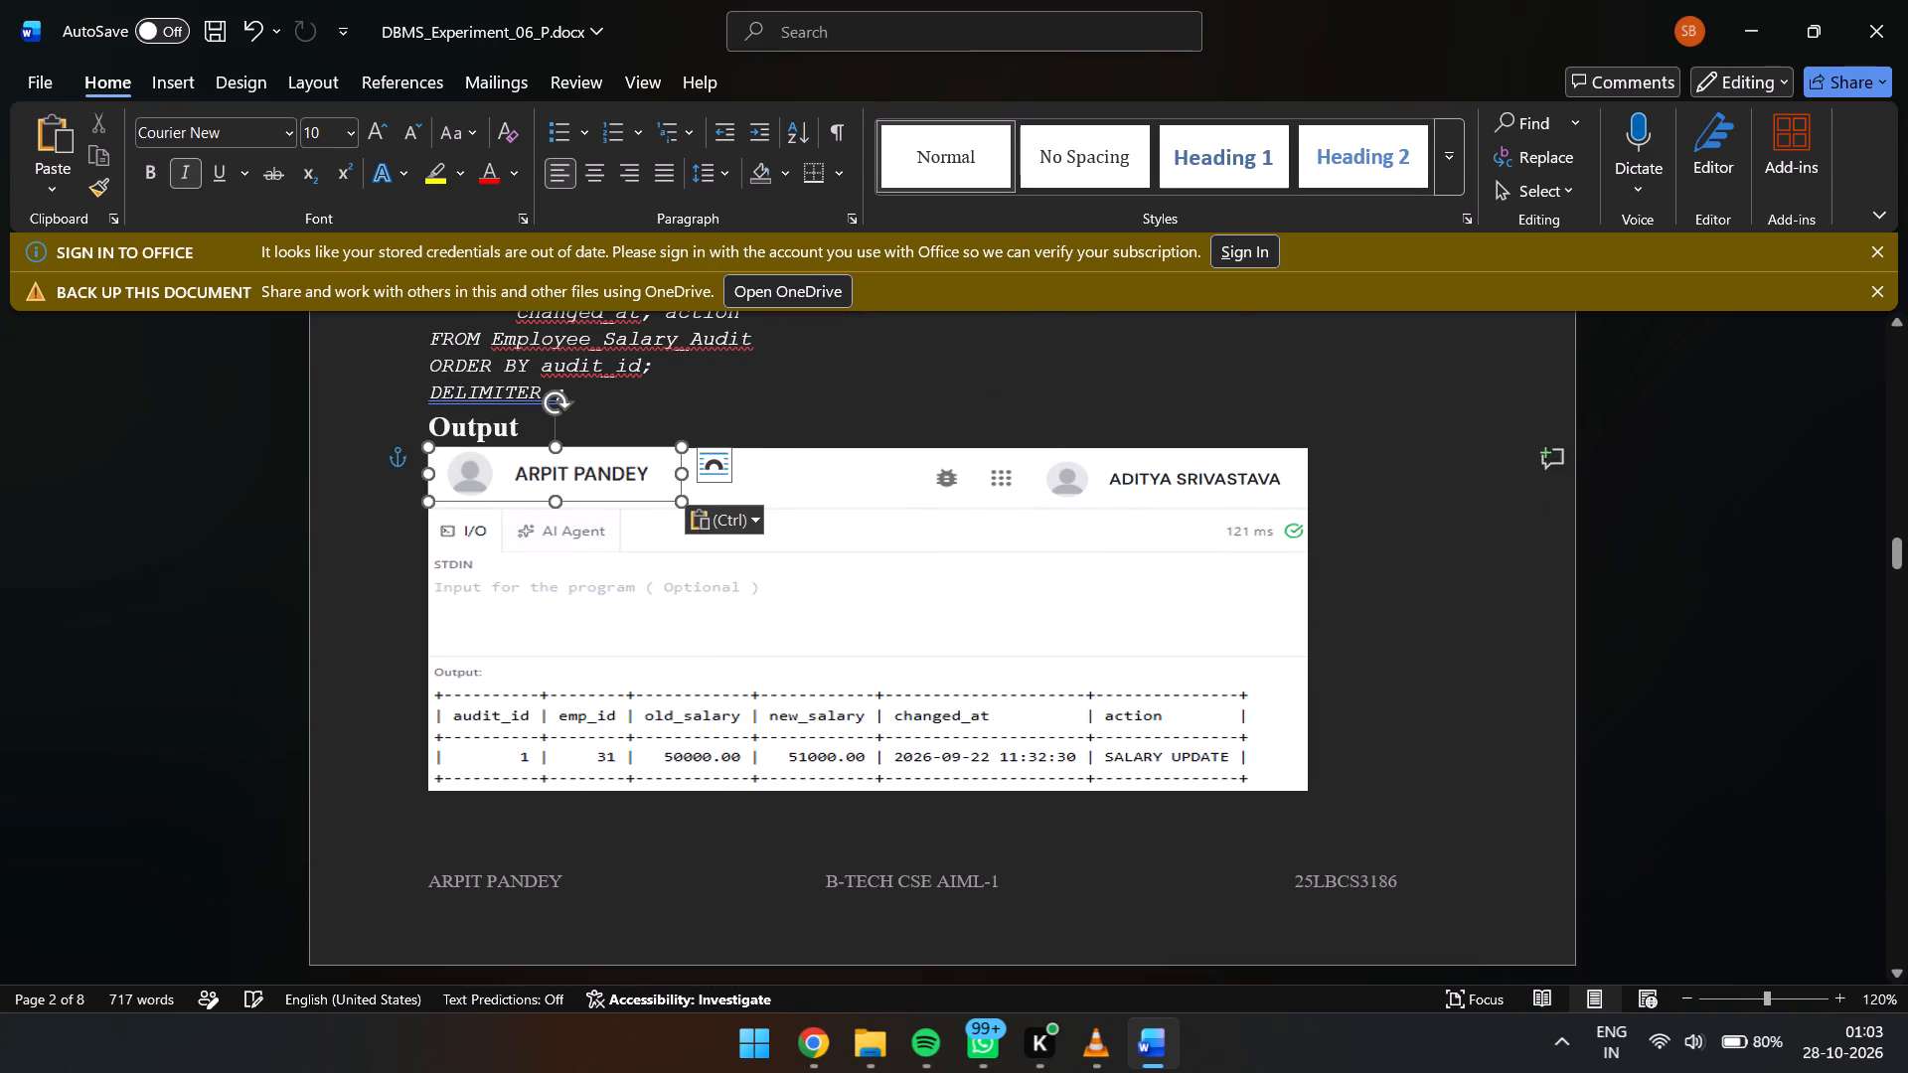
pyautogui.moveTo(604, 479); pyautogui.dragTo(1133, 482)
pyautogui.moveTo(954, 509); pyautogui.dragTo(962, 508)
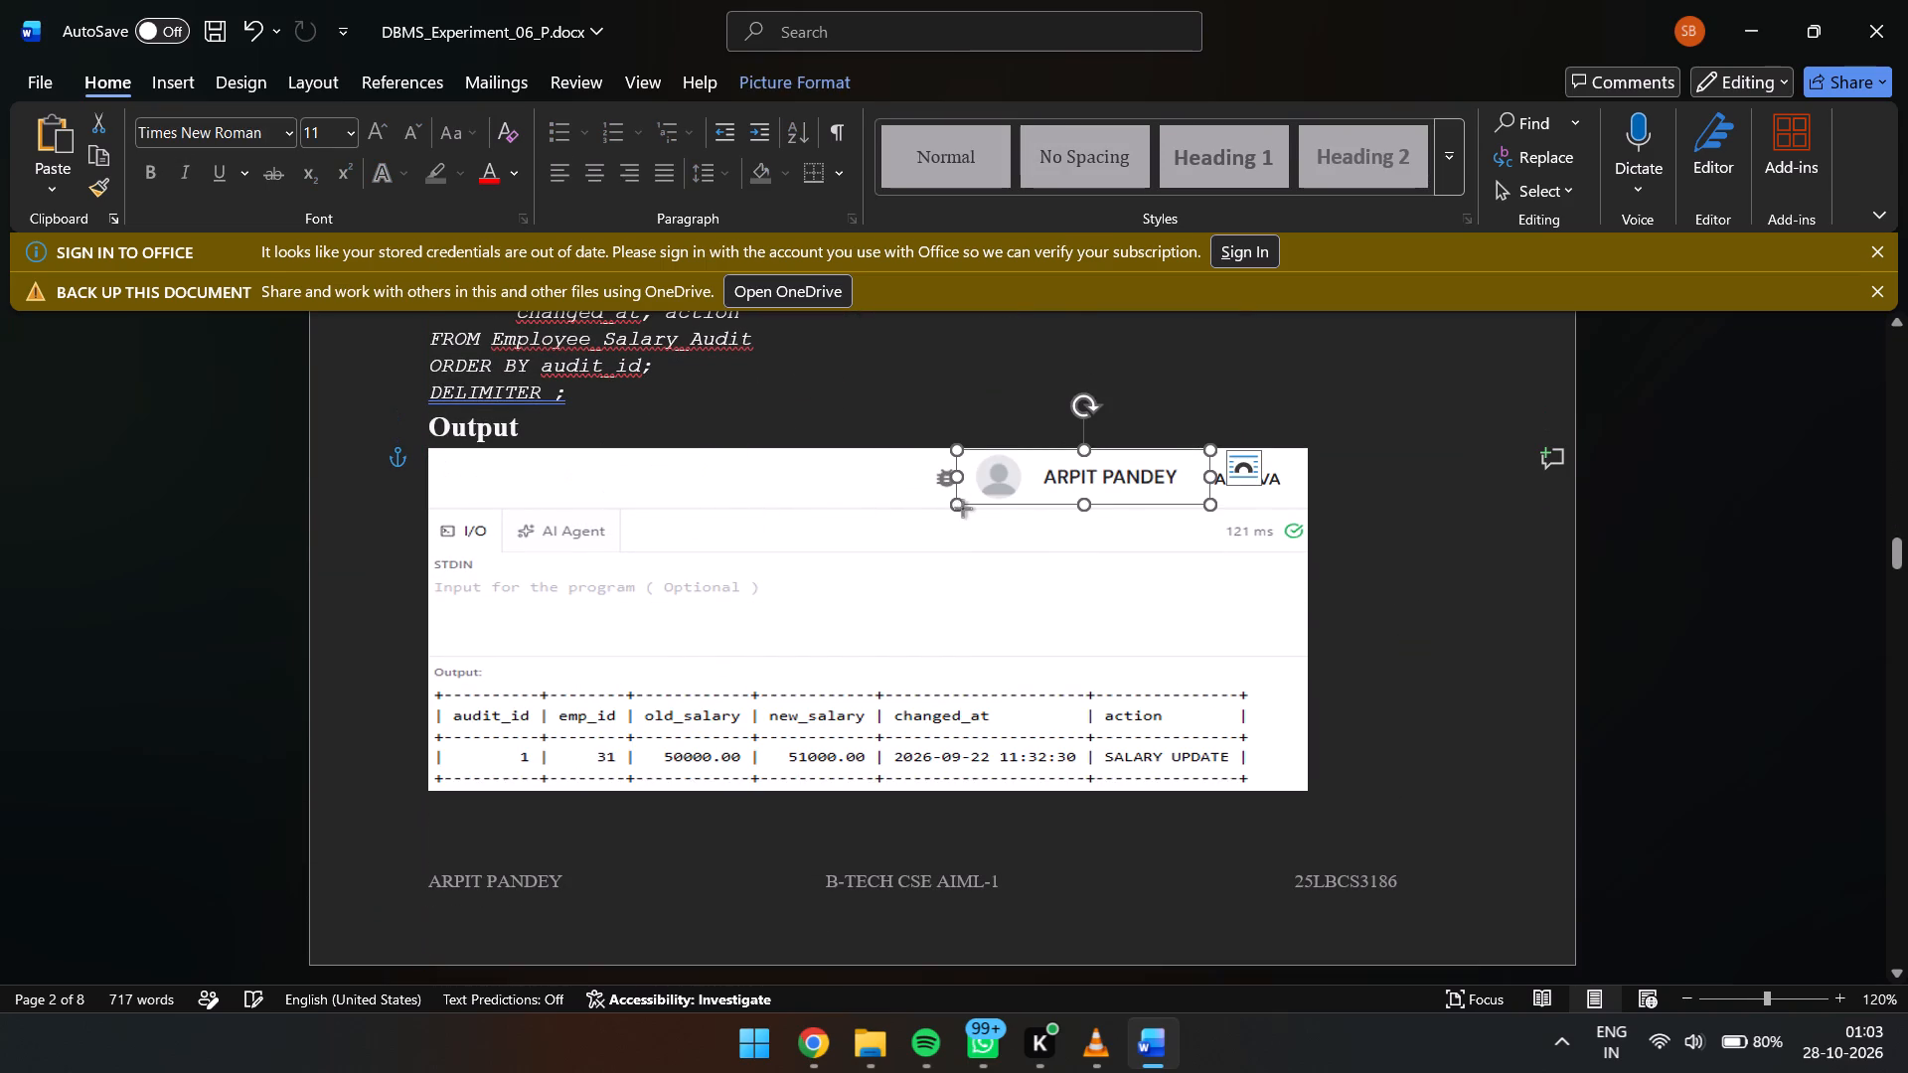
pyautogui.moveTo(962, 508); pyautogui.dragTo(997, 503)
pyautogui.moveTo(1111, 469); pyautogui.dragTo(1192, 478)
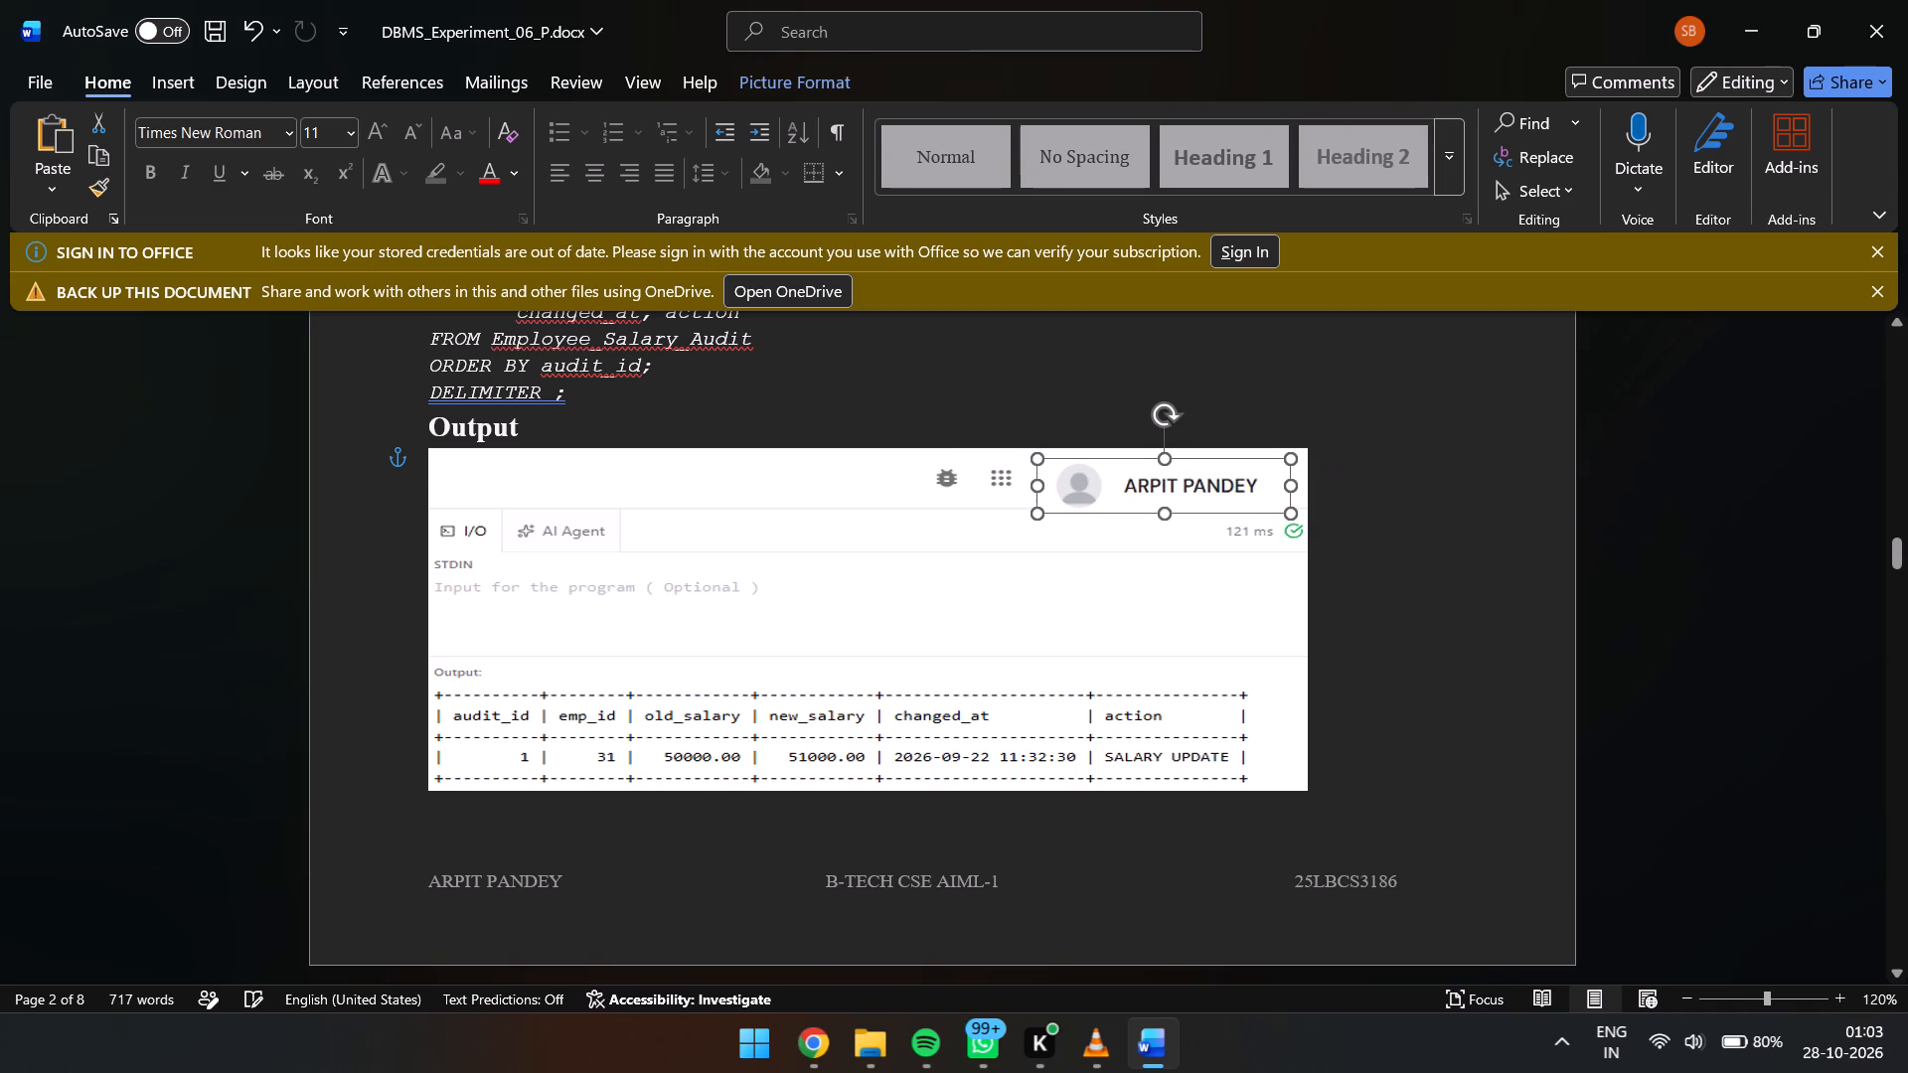
pyautogui.moveTo(1192, 478); pyautogui.dragTo(1192, 473)
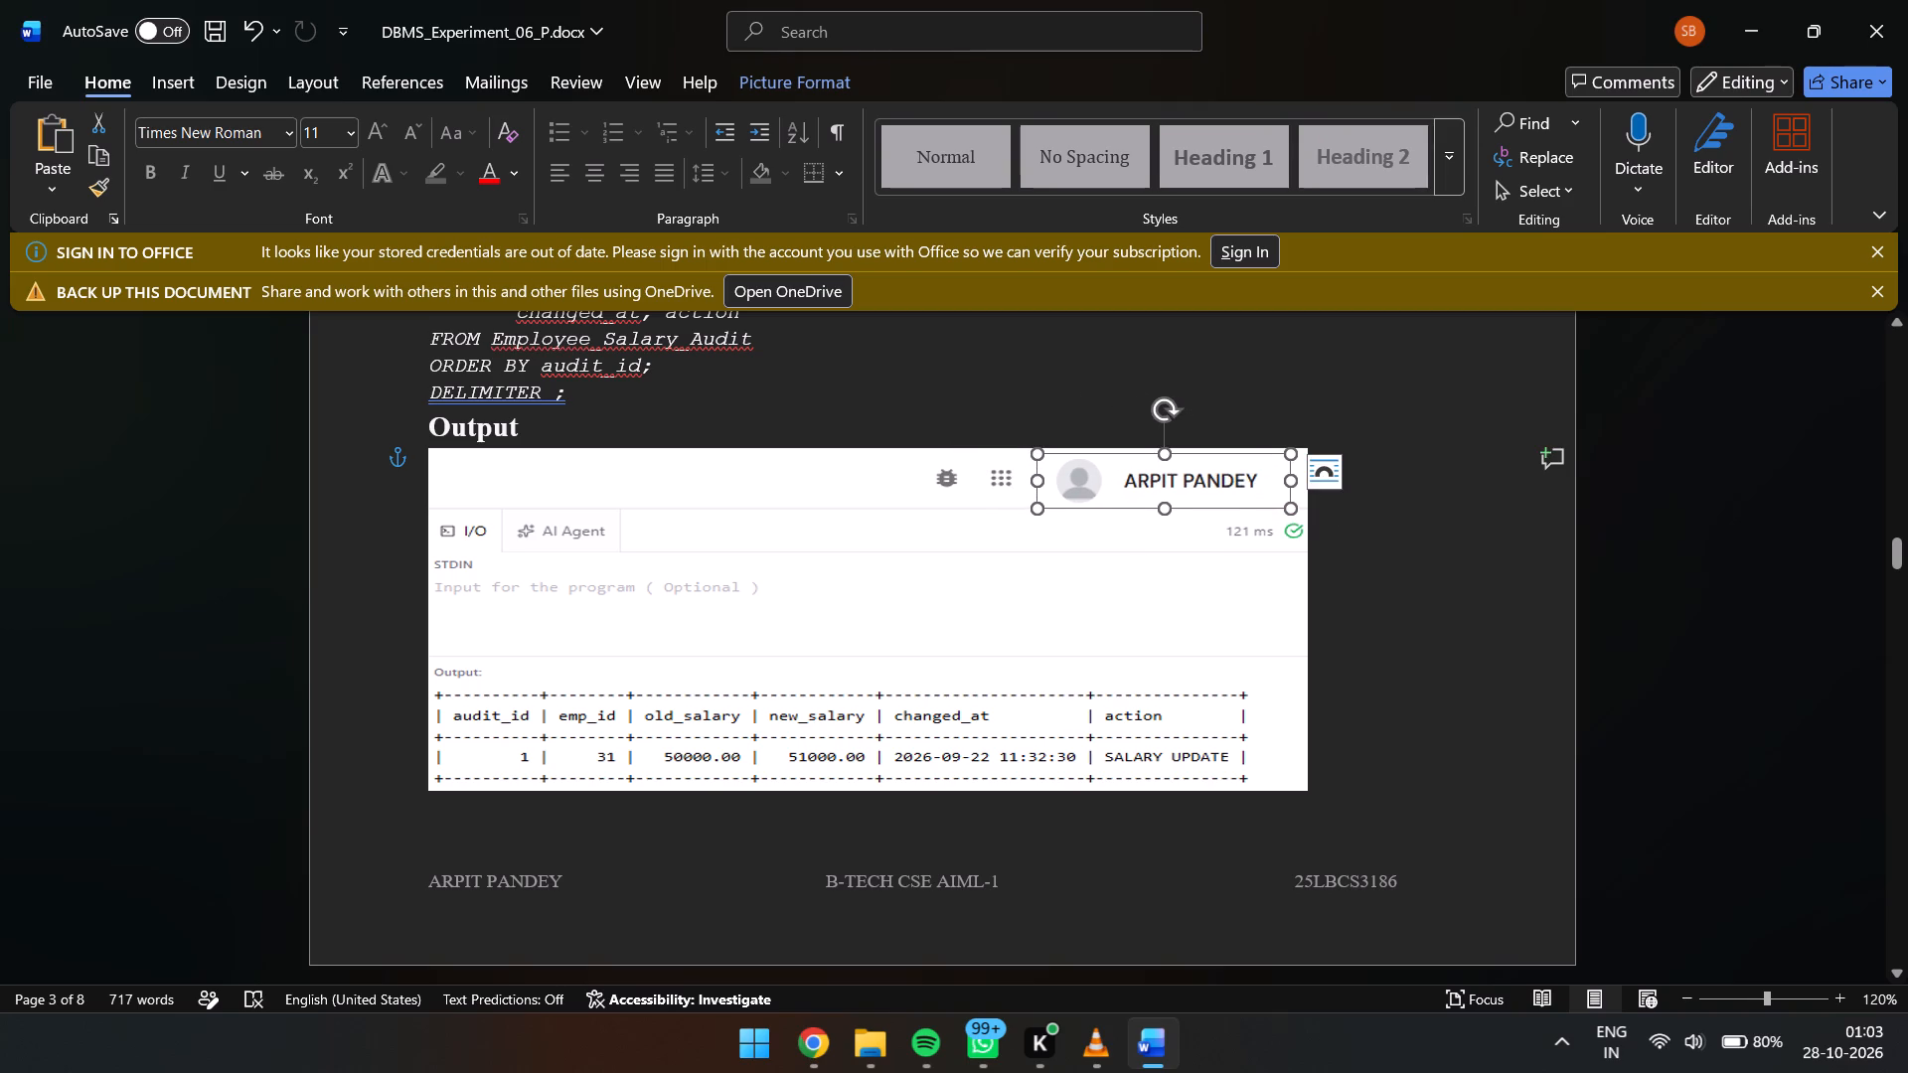
# Fine-tune the size and position of the name badge on the salary audit output screenshot so it fits the header row.
pyautogui.moveTo(1036, 510); pyautogui.dragTo(1070, 496)
pyautogui.moveTo(1199, 492); pyautogui.dragTo(1179, 495)
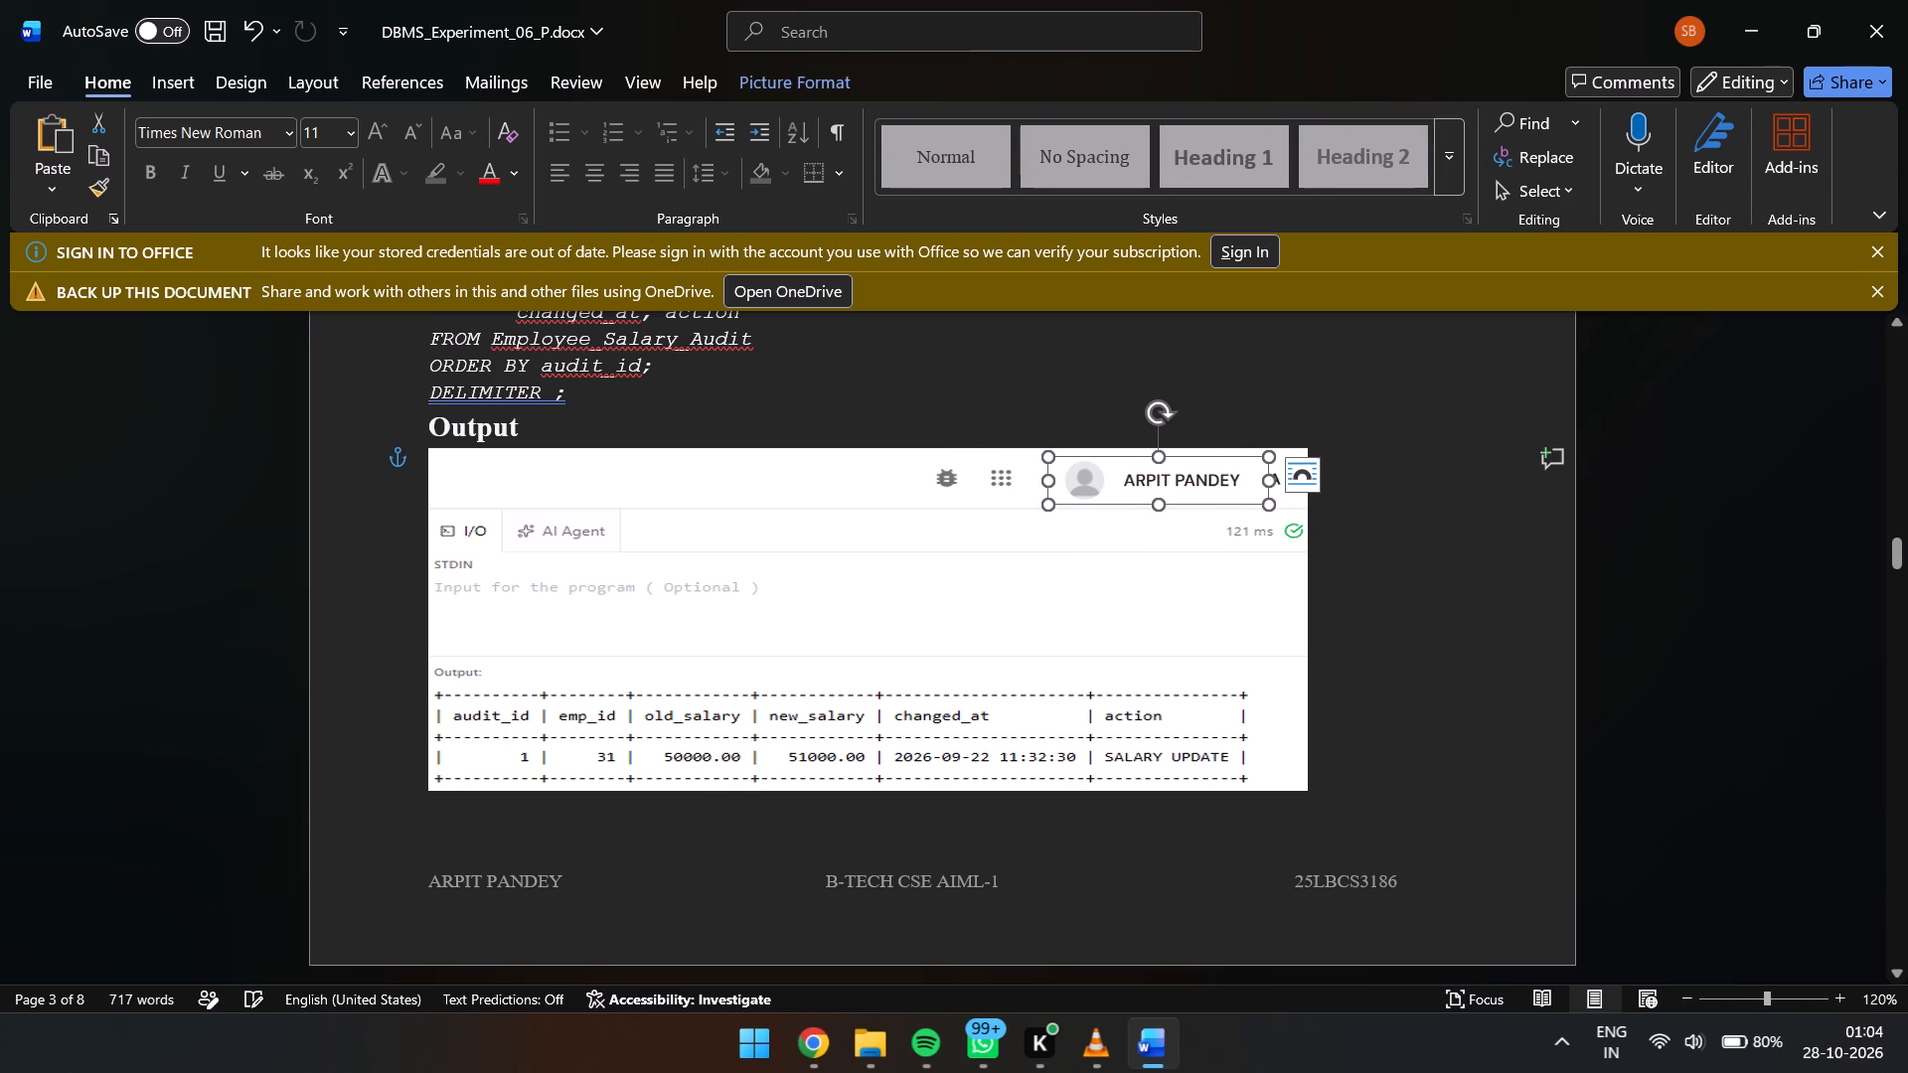
pyautogui.moveTo(1268, 484); pyautogui.dragTo(1277, 484)
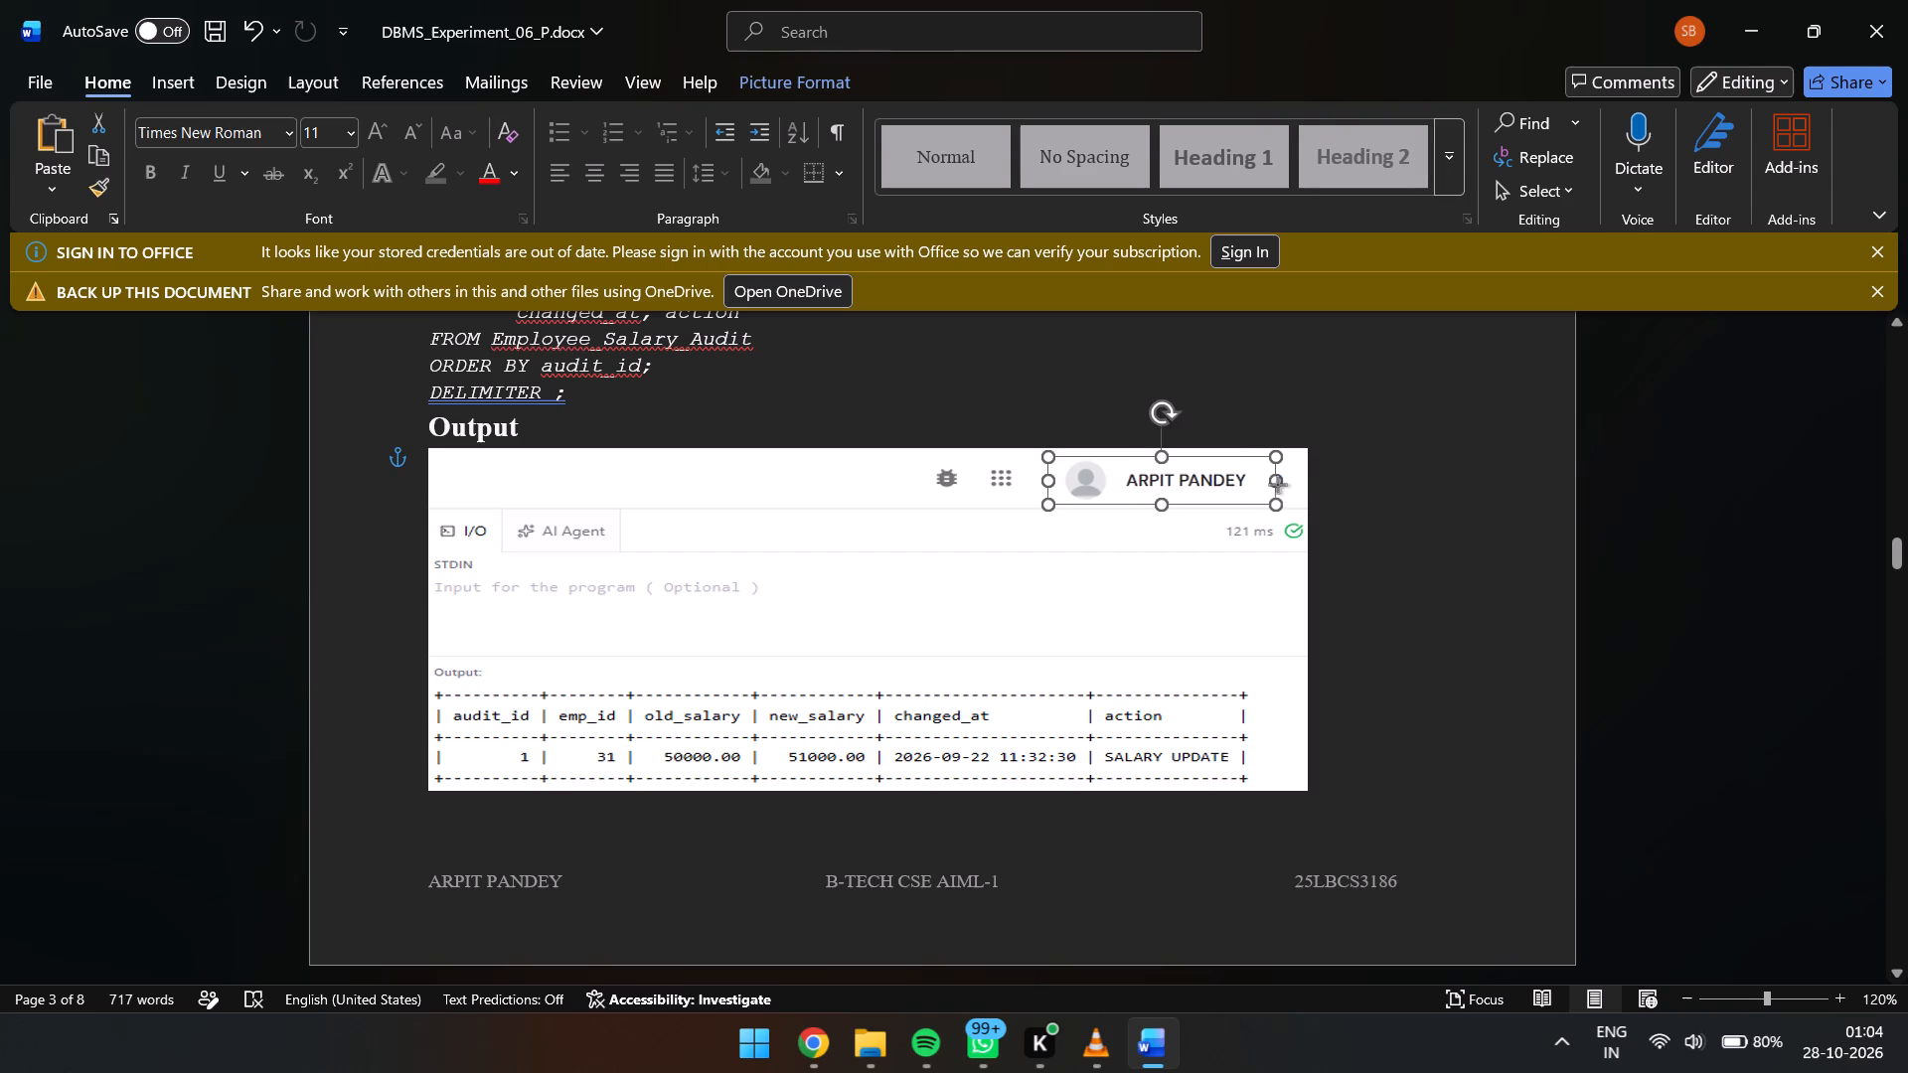
pyautogui.moveTo(1277, 484); pyautogui.dragTo(1286, 484)
pyautogui.click(1450, 541)
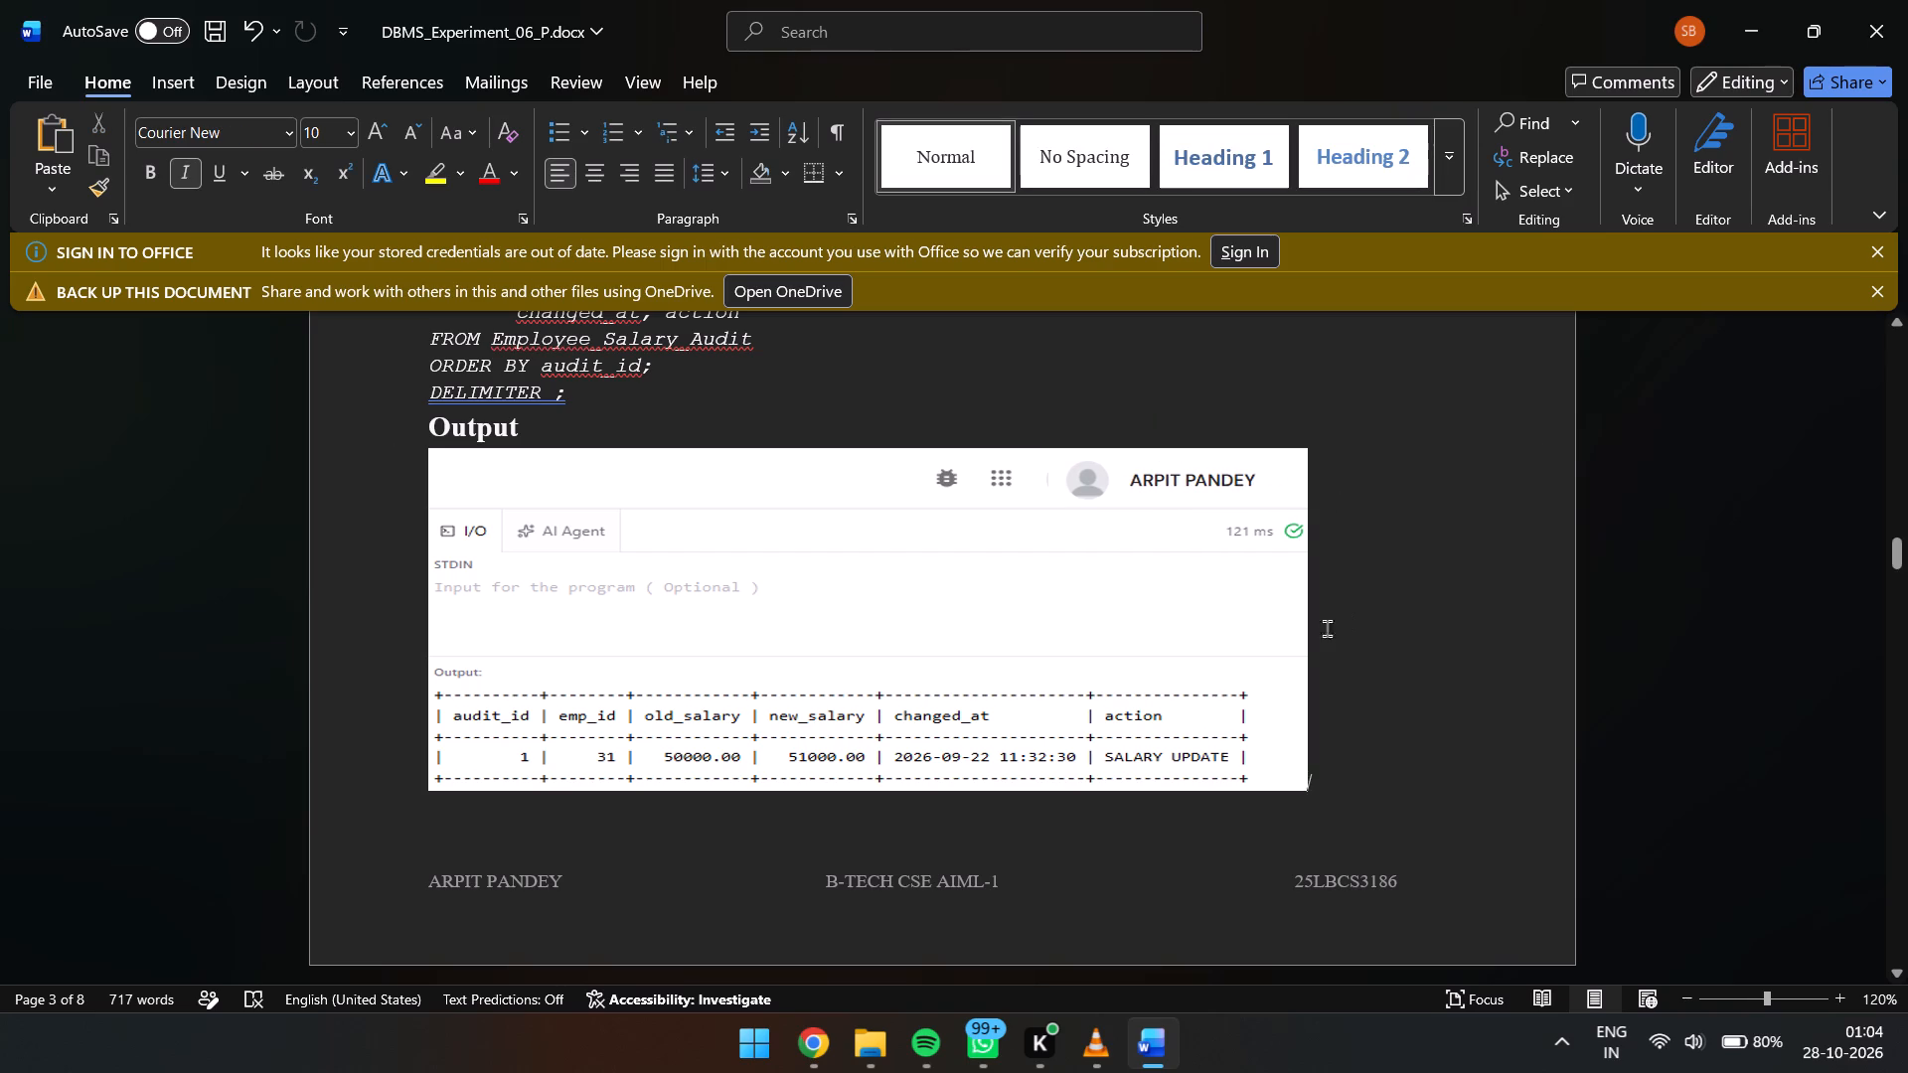
pyautogui.click(1171, 482)
pyautogui.press('Up')
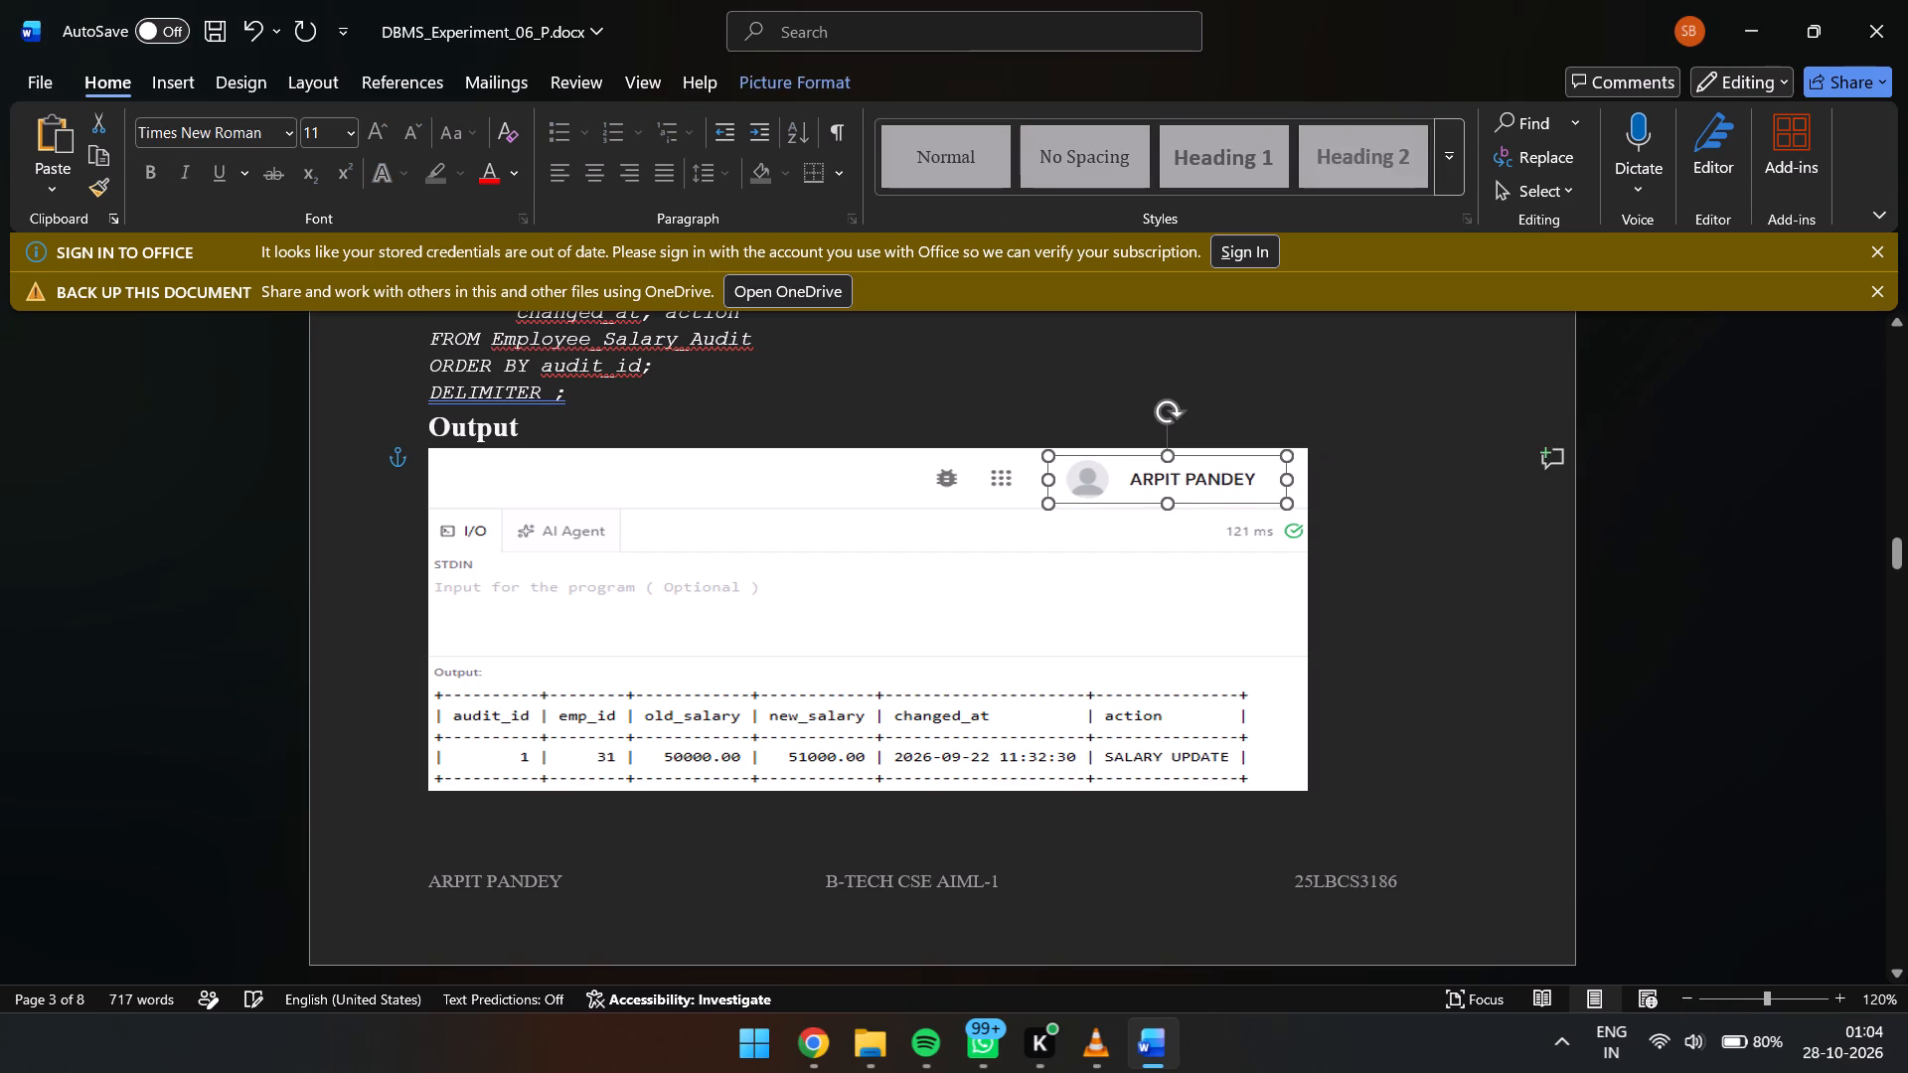
pyautogui.click(1428, 542)
# Cover the account name in the employee transfer procedure's output screenshot with the copied name badge, shrunk slightly to fit the header row.
pyautogui.scroll(-20, 946, 650)
pyautogui.scroll(-18, 946, 650)
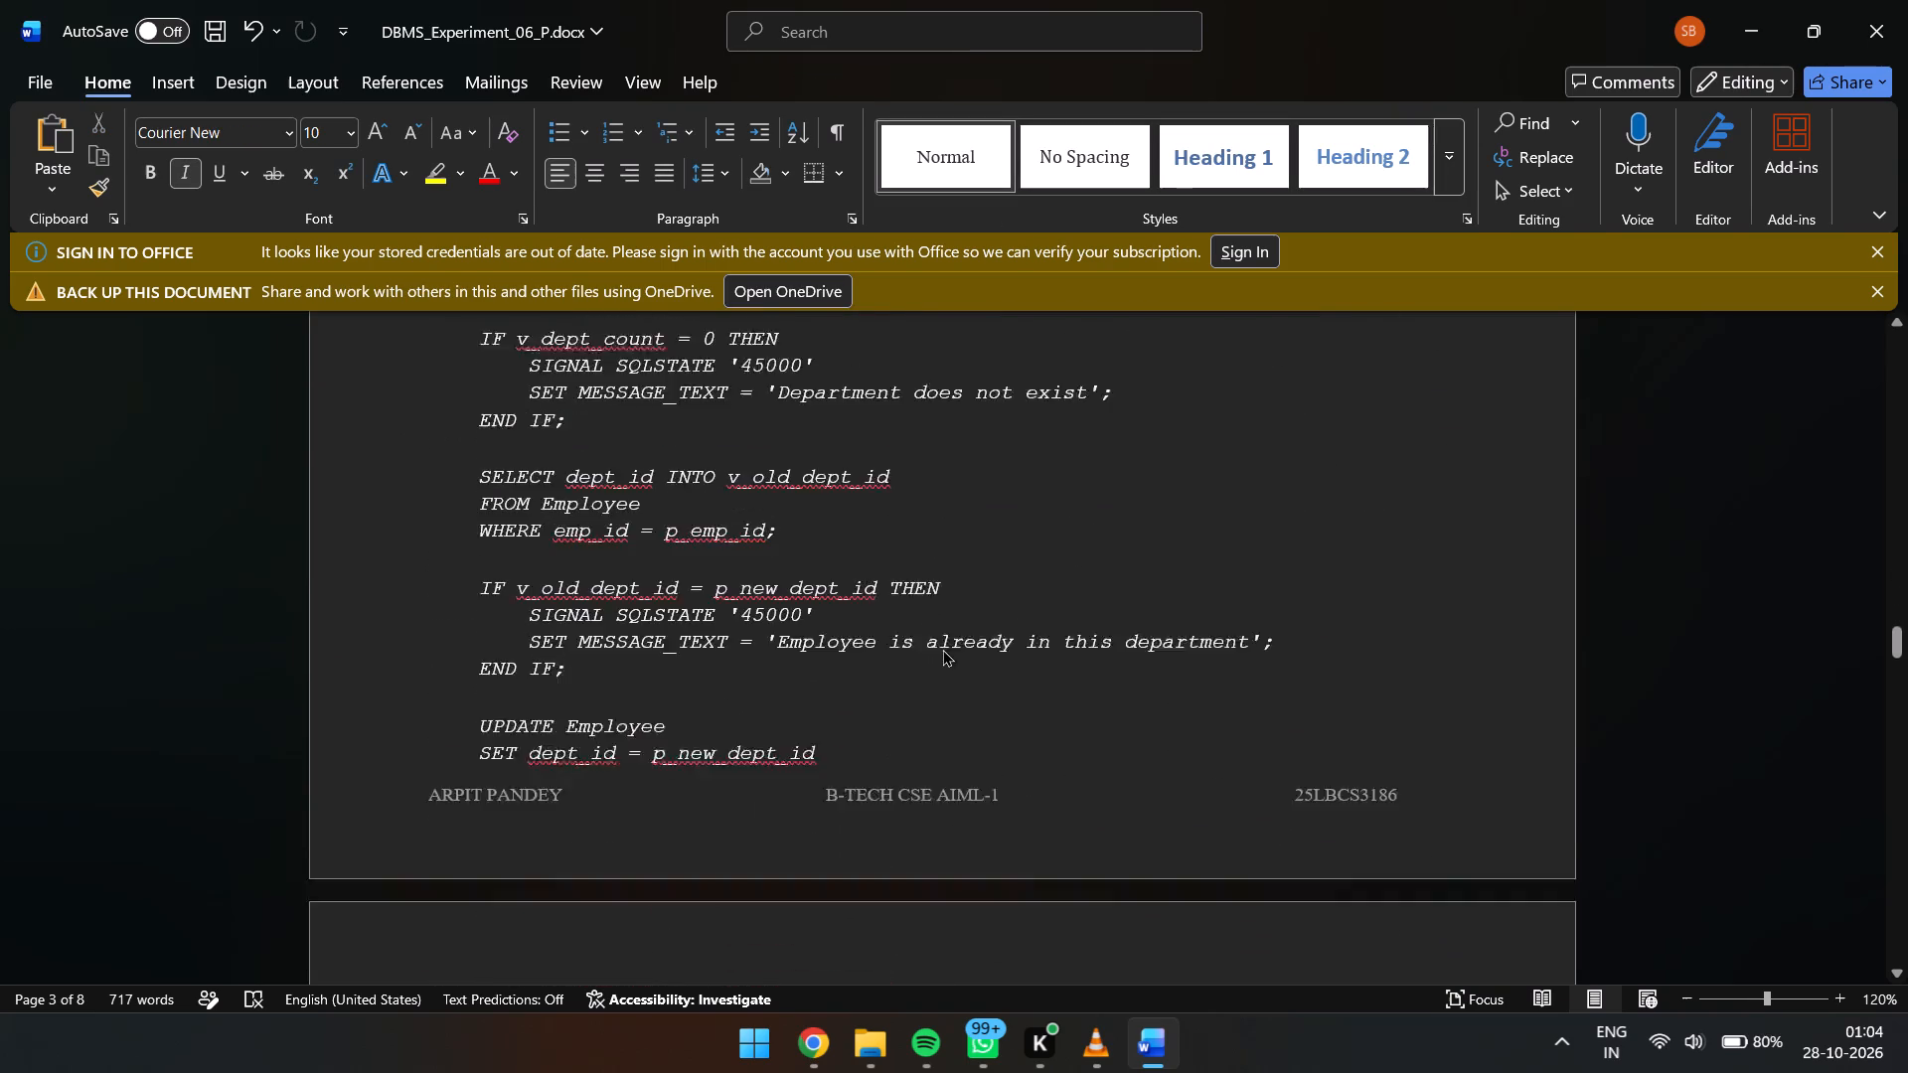
pyautogui.scroll(-20, 942, 649)
pyautogui.click(1357, 631)
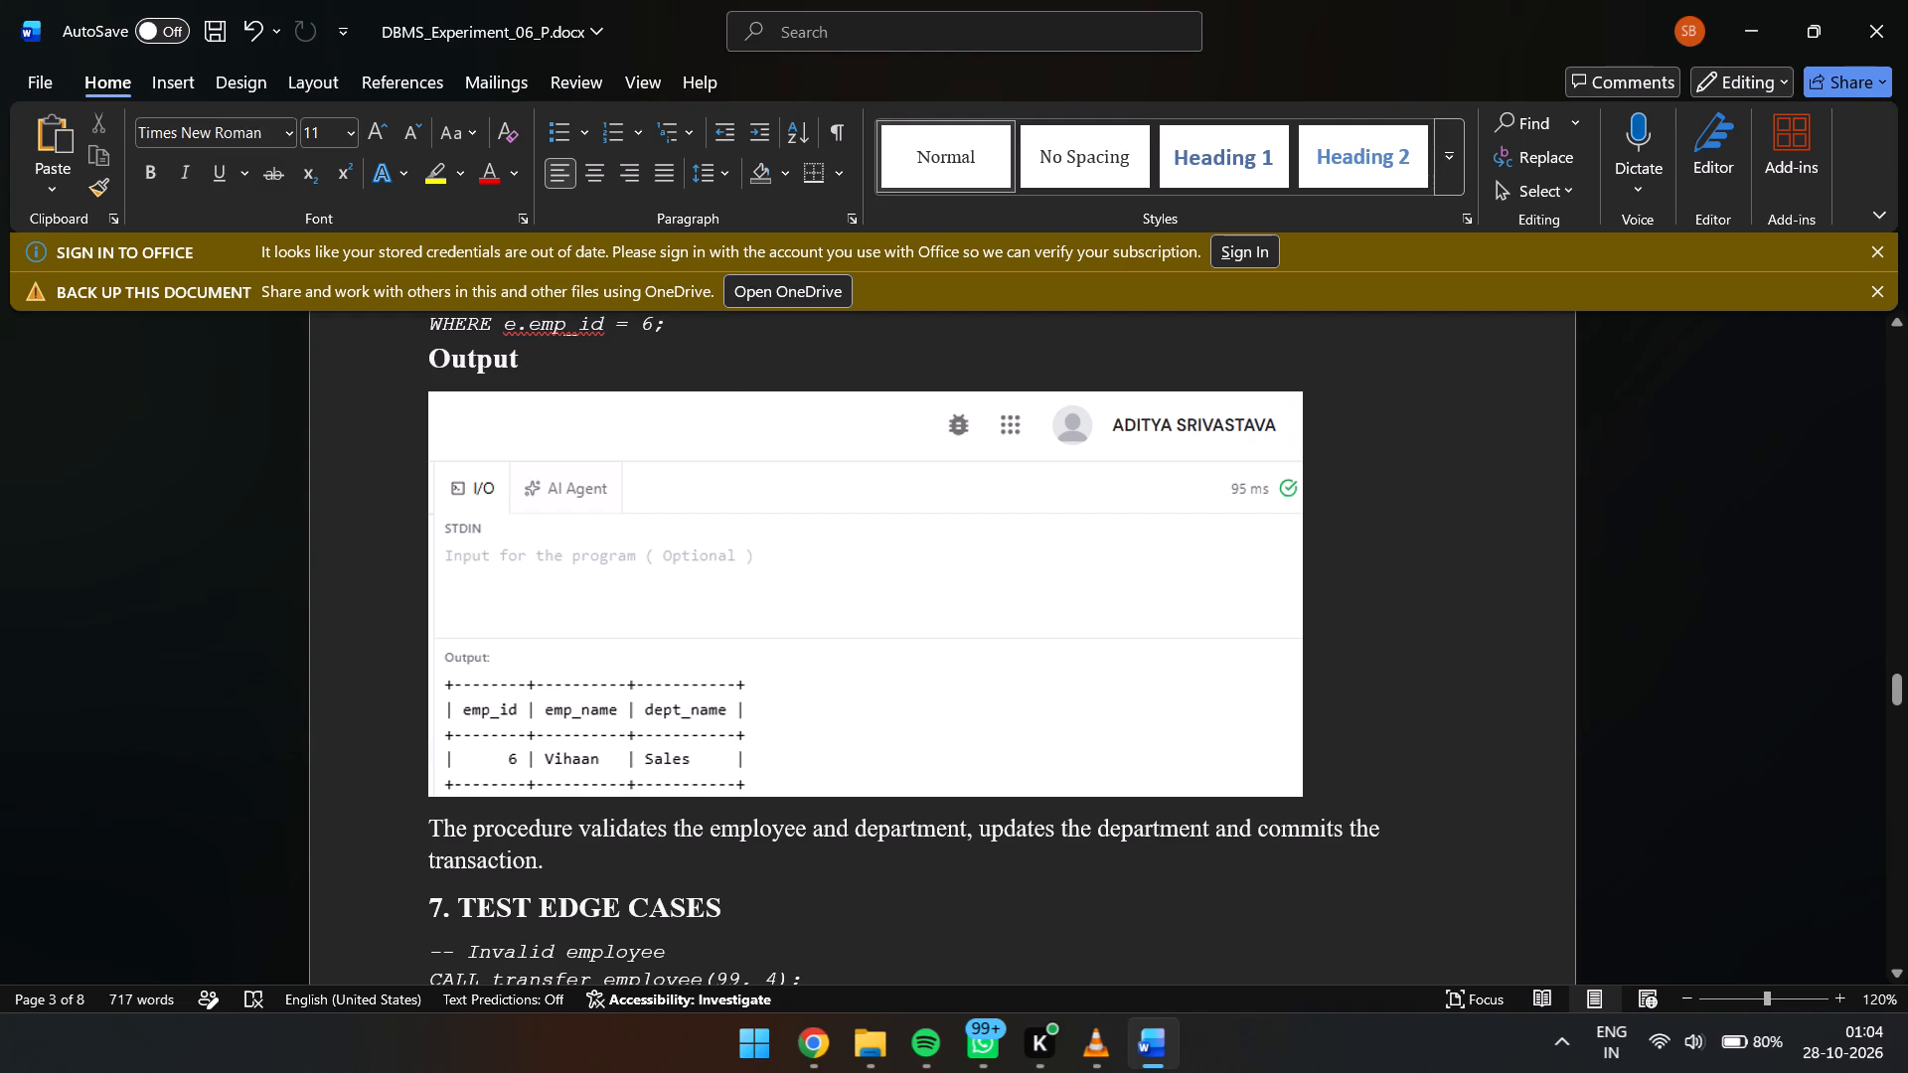
pyautogui.hotkey('ctrl', 'v')
pyautogui.moveTo(576, 430); pyautogui.dragTo(1152, 468)
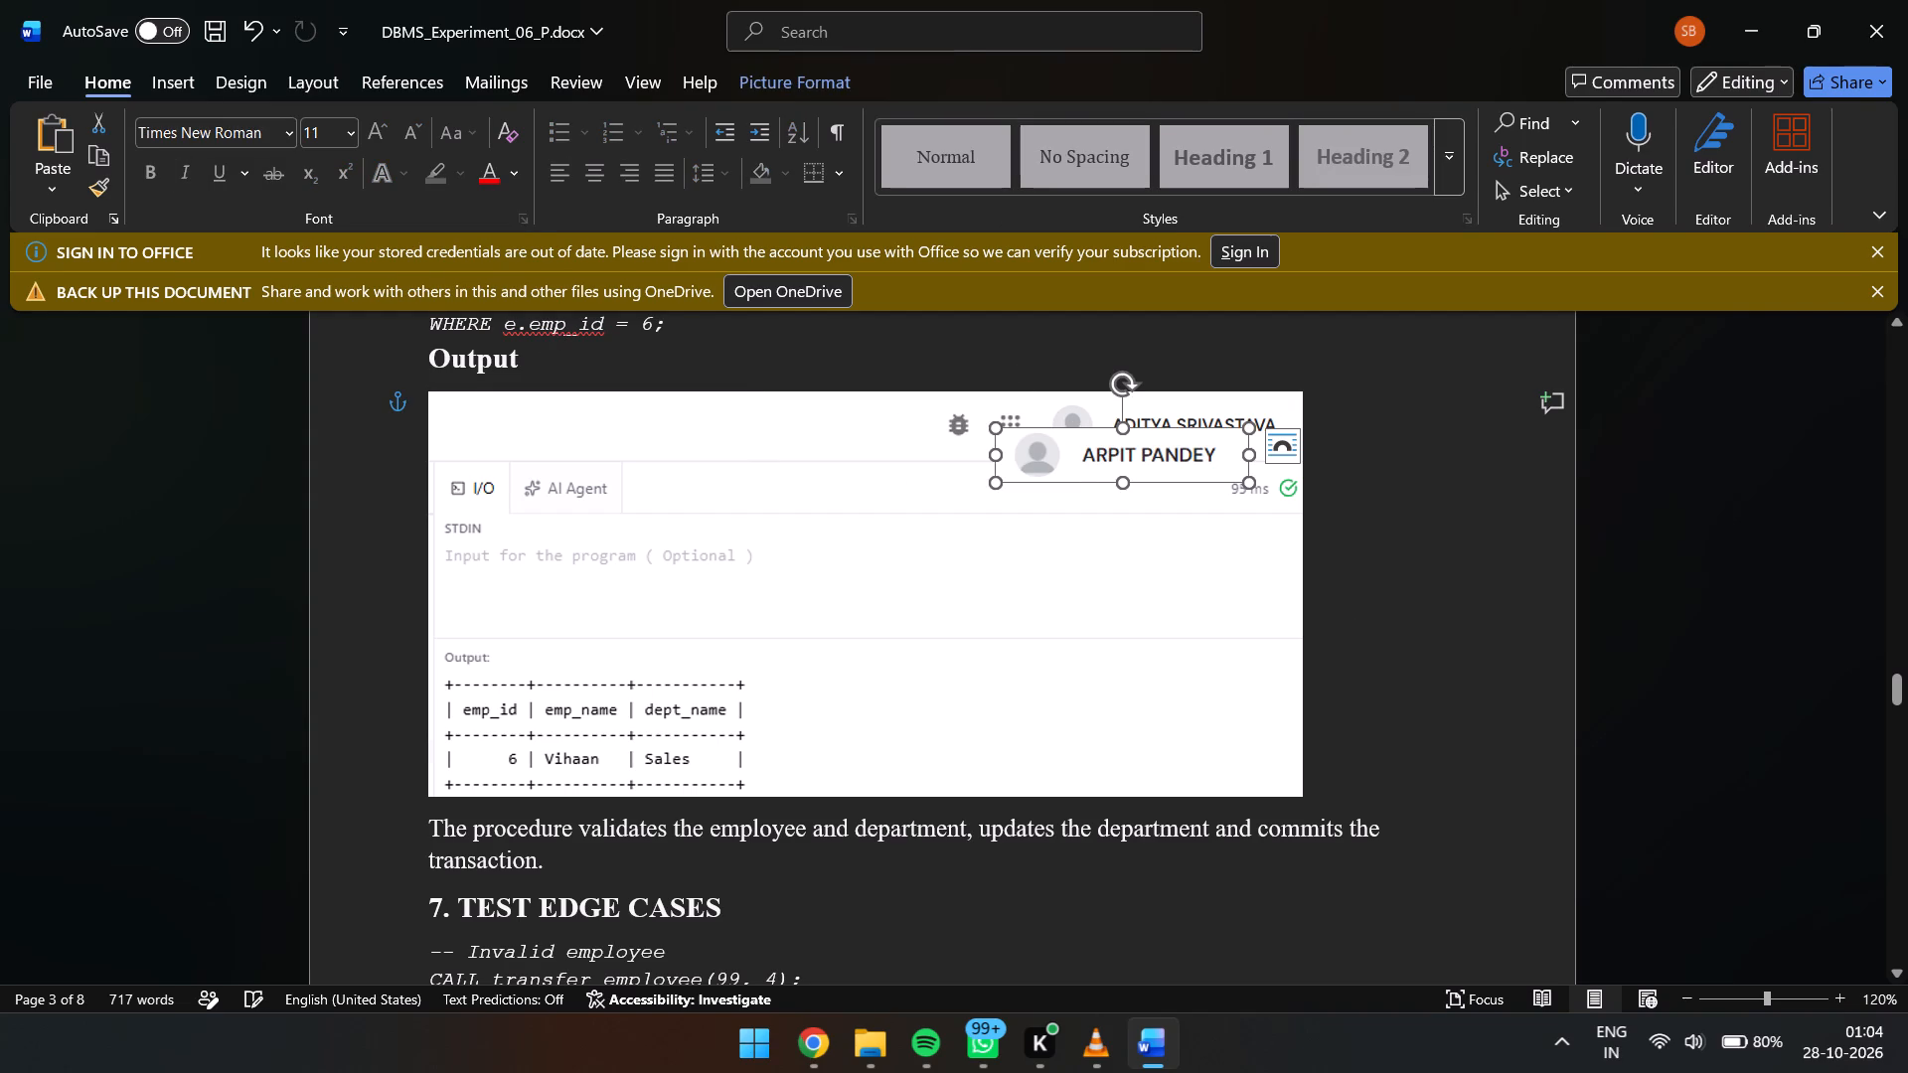
pyautogui.moveTo(992, 482); pyautogui.dragTo(1020, 478)
pyautogui.moveTo(1118, 468); pyautogui.dragTo(1153, 440)
pyautogui.click(1352, 504)
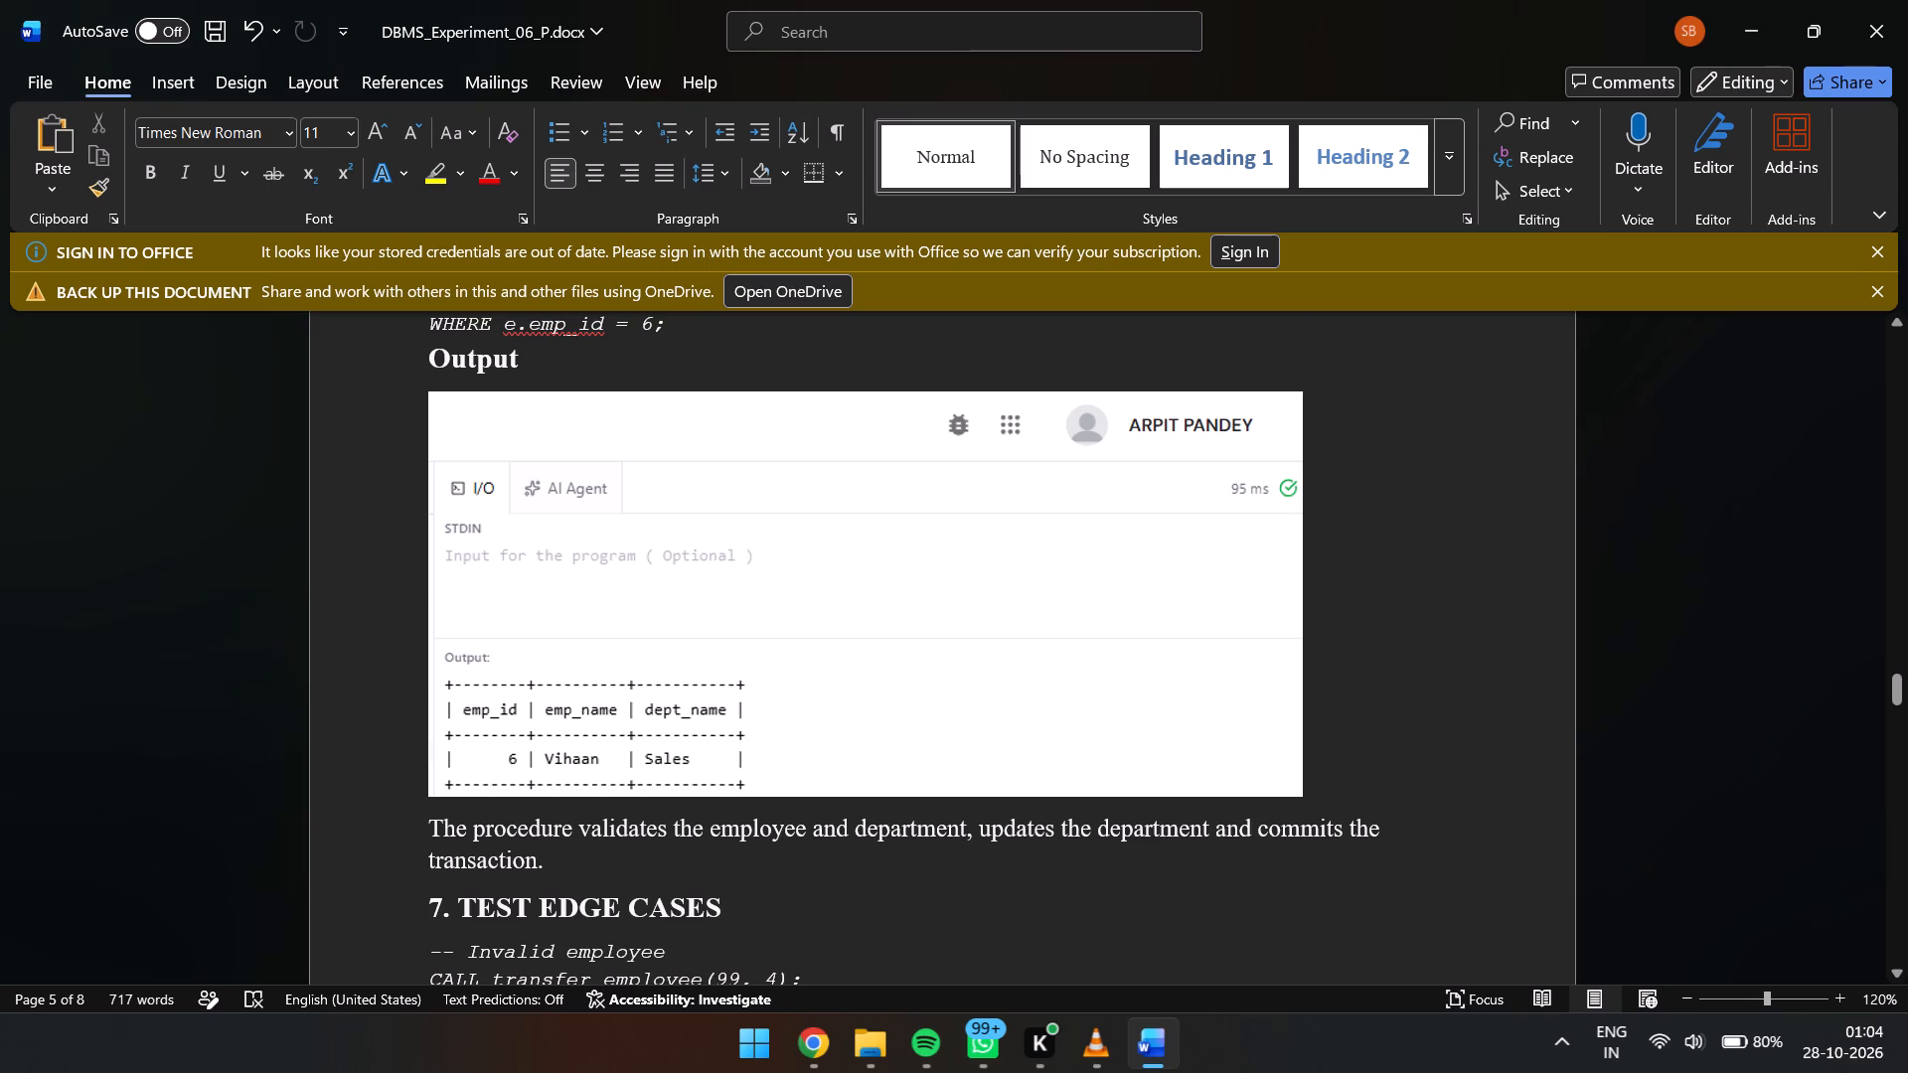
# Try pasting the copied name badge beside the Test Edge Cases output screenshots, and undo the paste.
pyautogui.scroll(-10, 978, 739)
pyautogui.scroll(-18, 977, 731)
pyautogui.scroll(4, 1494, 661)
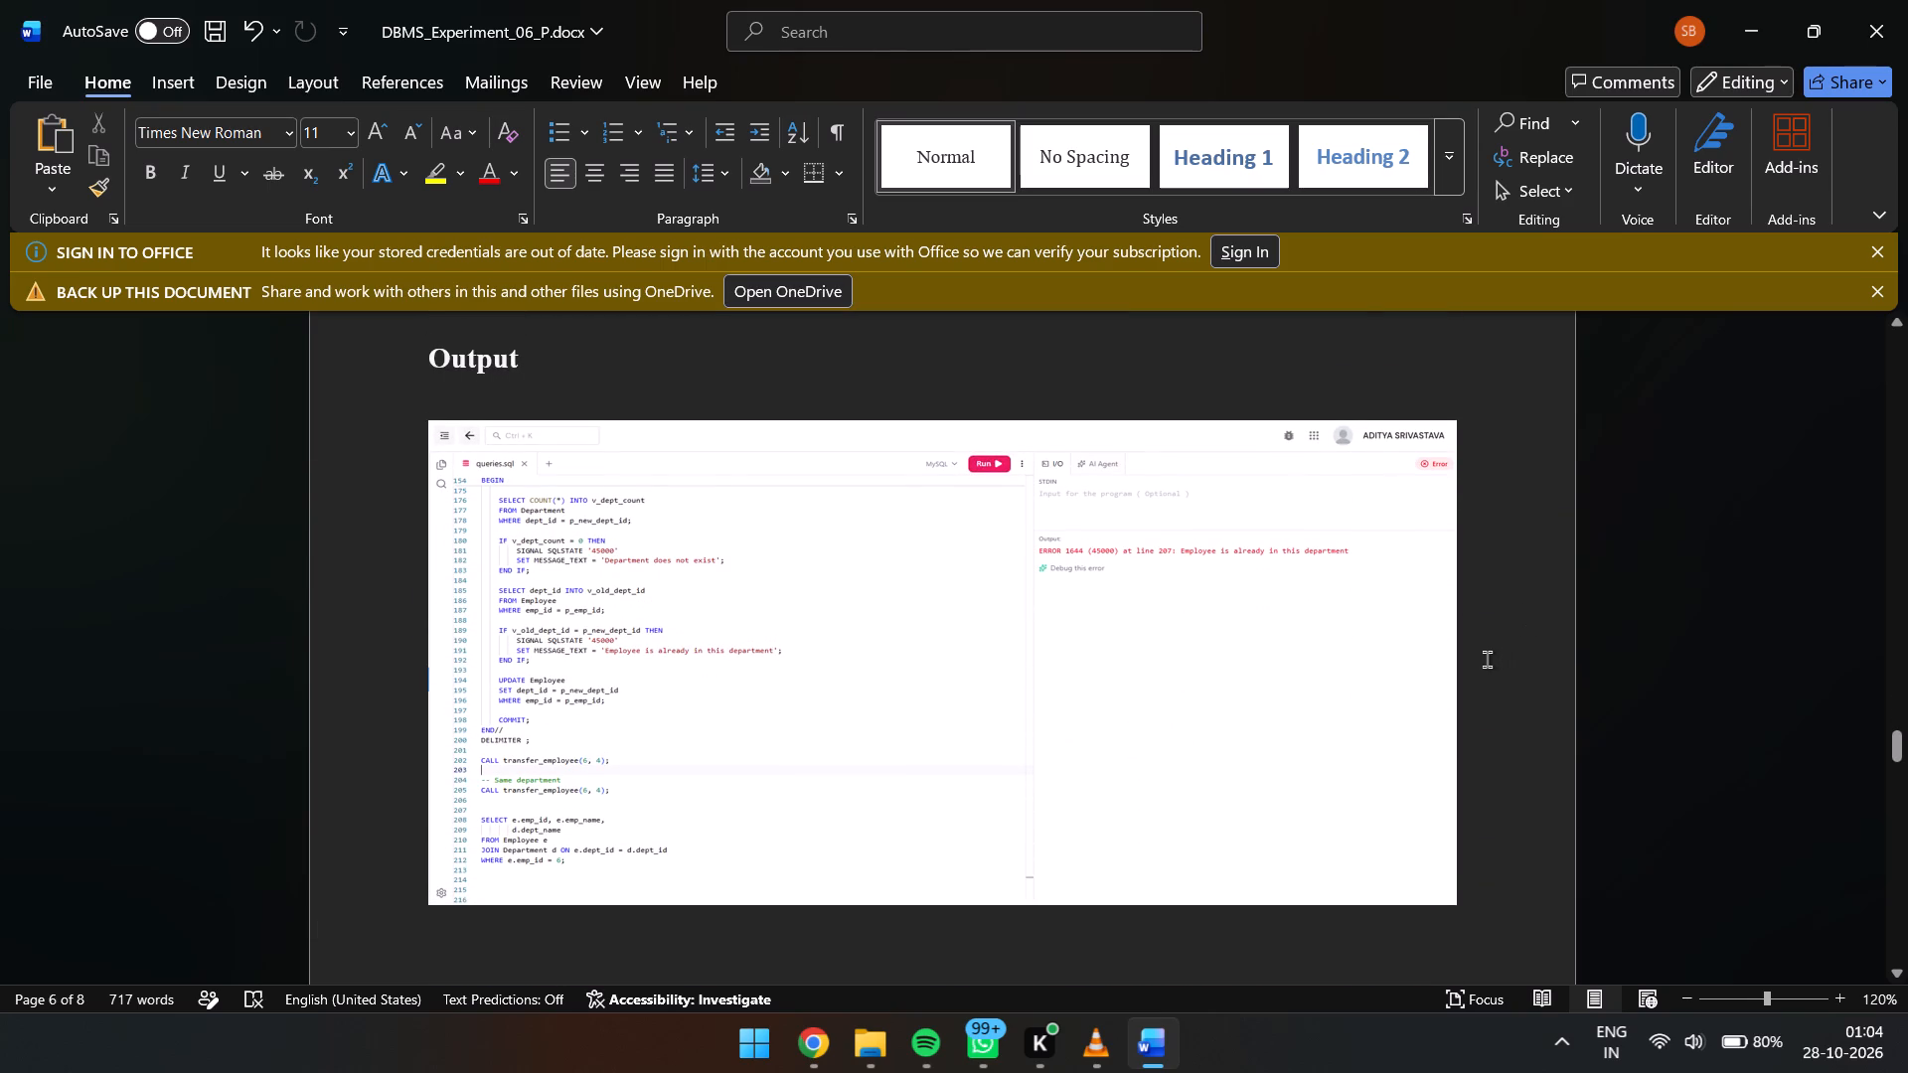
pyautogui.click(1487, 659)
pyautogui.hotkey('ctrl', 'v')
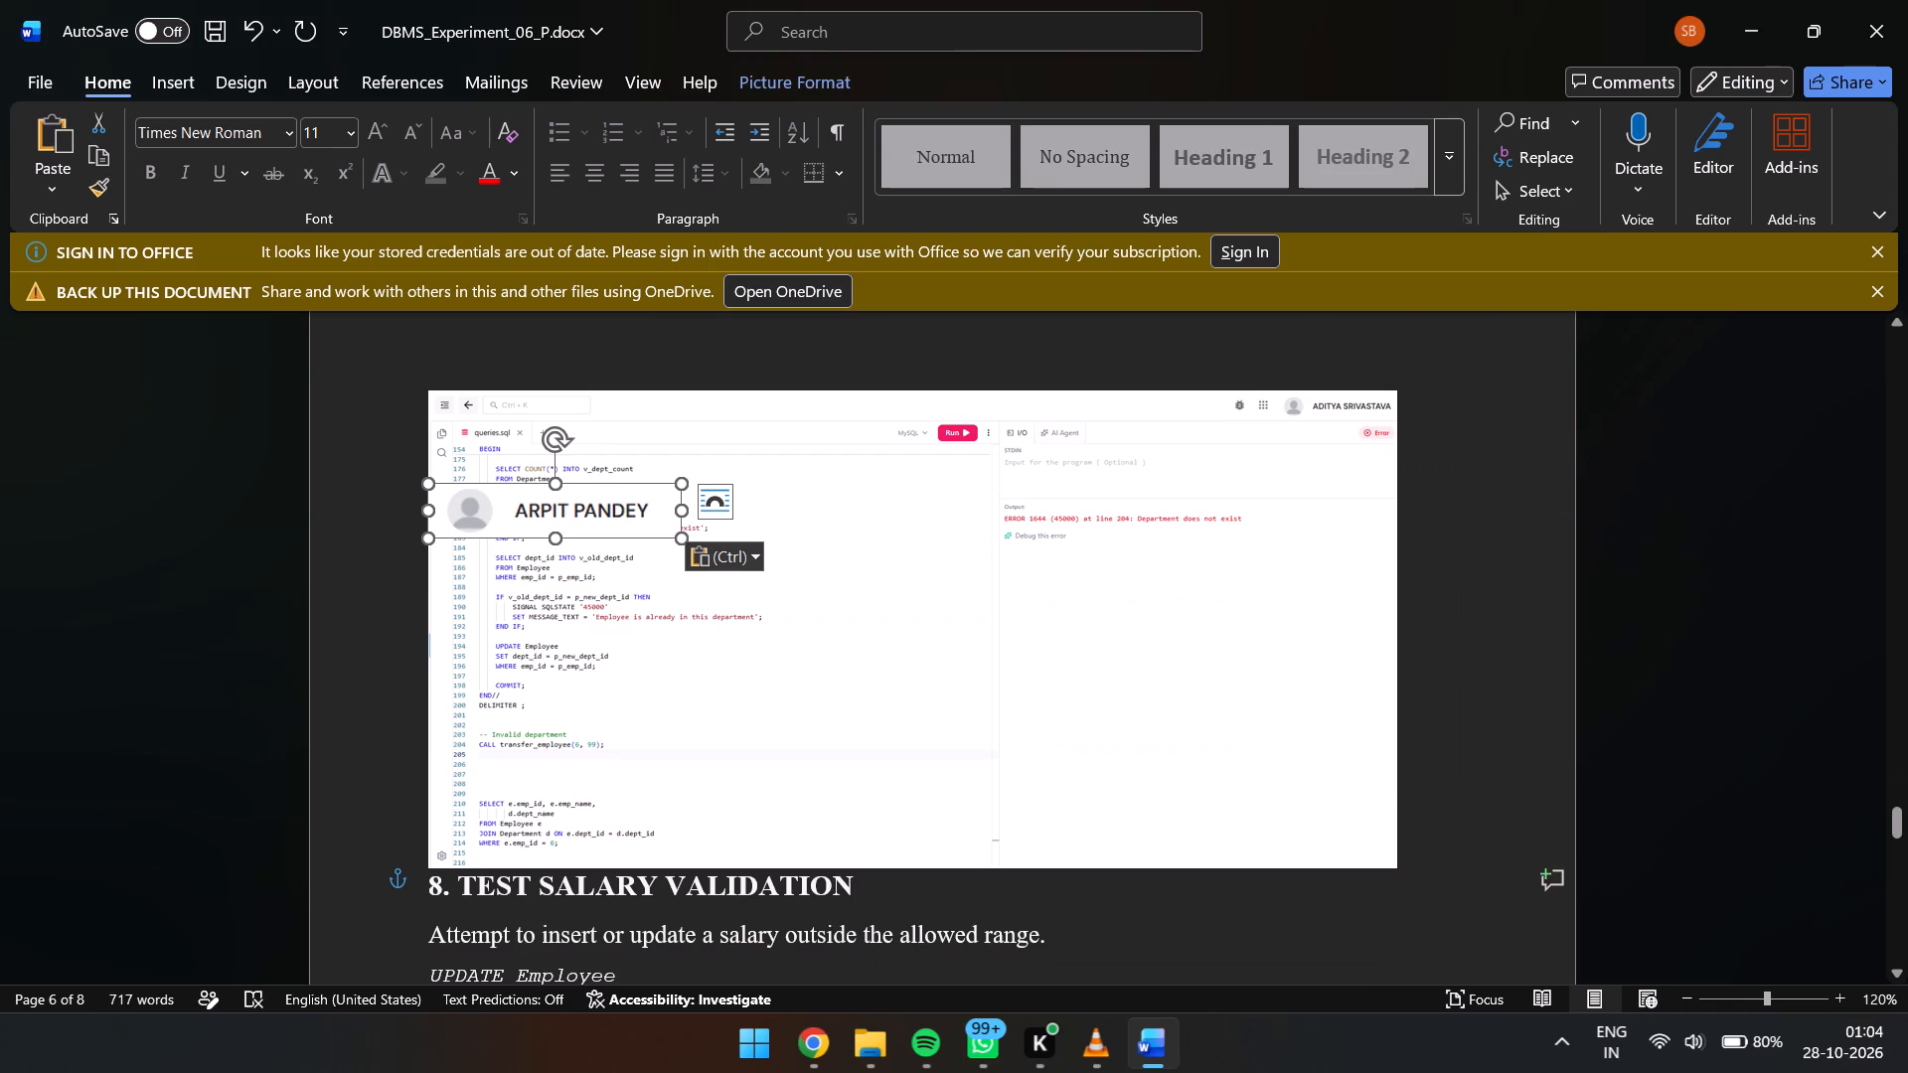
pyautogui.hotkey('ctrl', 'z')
# Examine the remaining output screenshots, from Test Edge Cases through the final salary audit output, for account names that need replacing.
pyautogui.scroll(15, 906, 611)
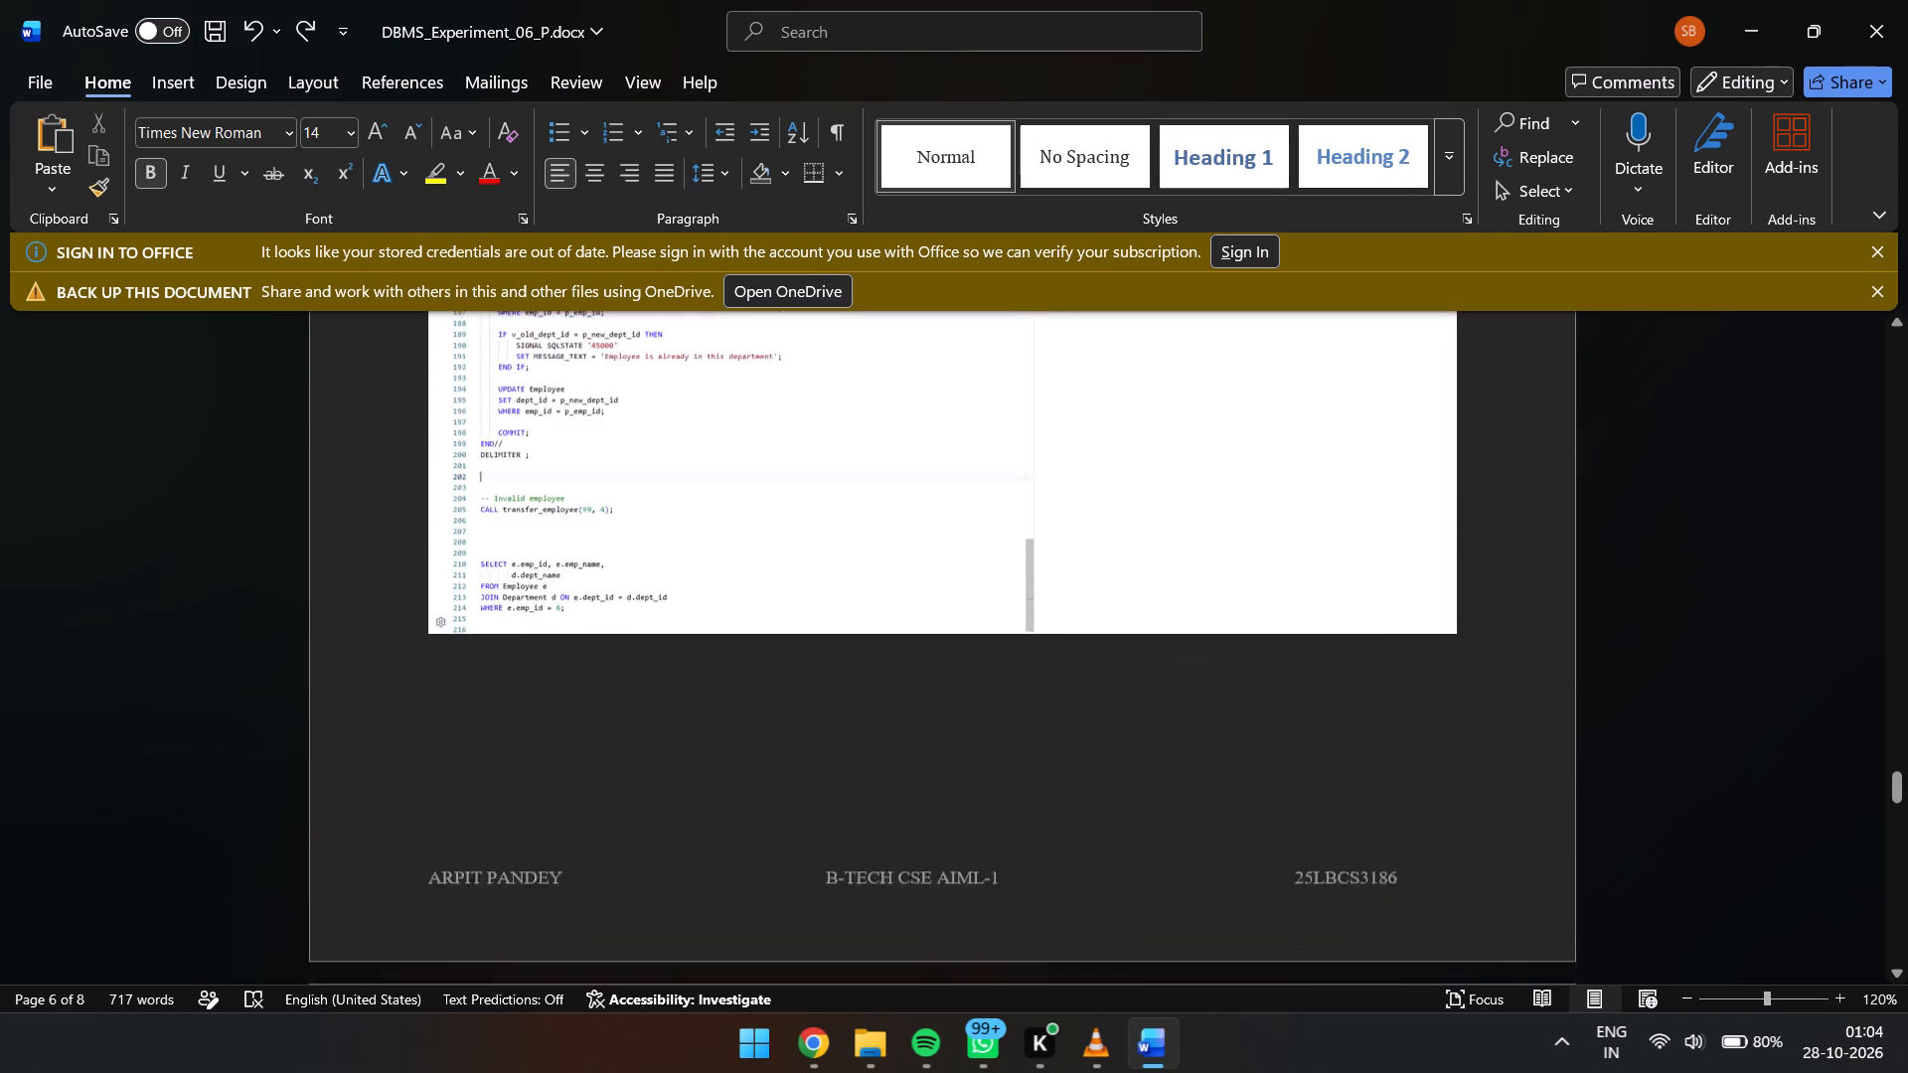
pyautogui.scroll(10, 906, 611)
pyautogui.scroll(17, 943, 637)
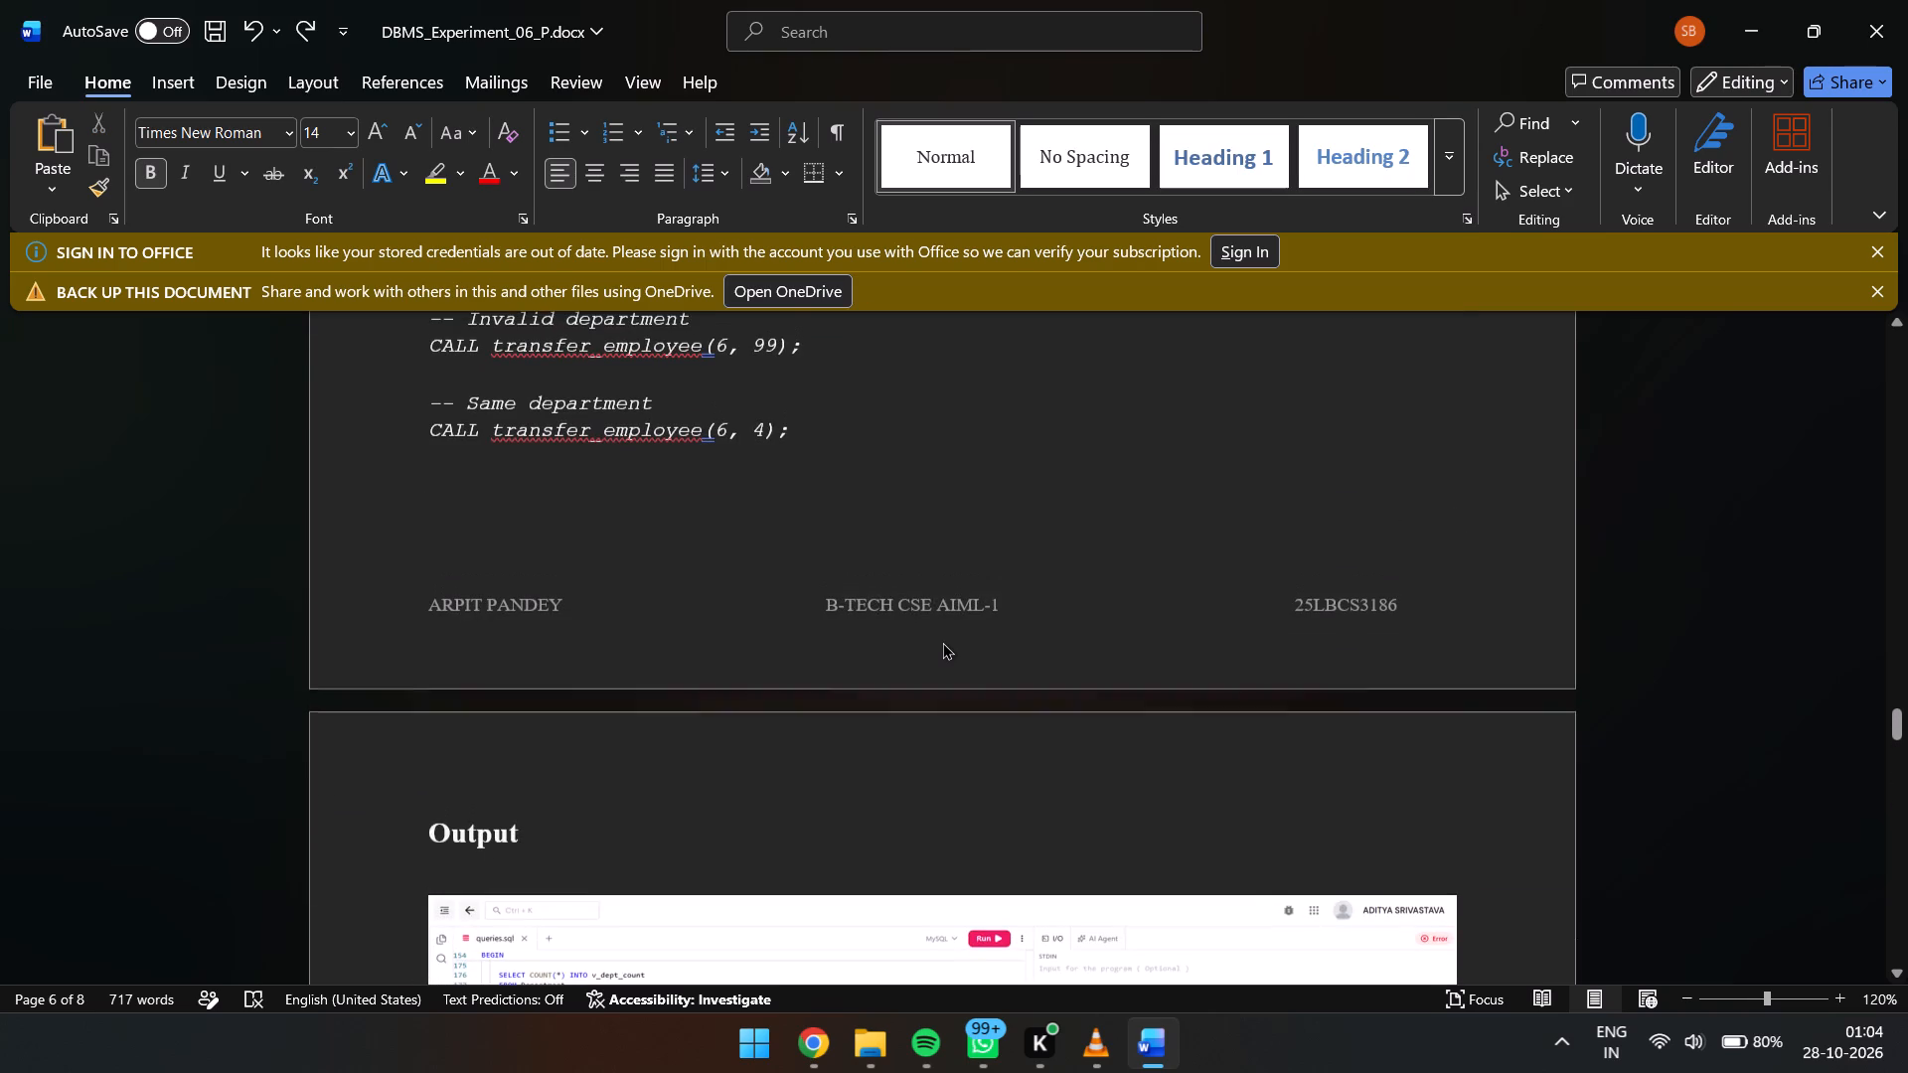
pyautogui.scroll(-9, 942, 642)
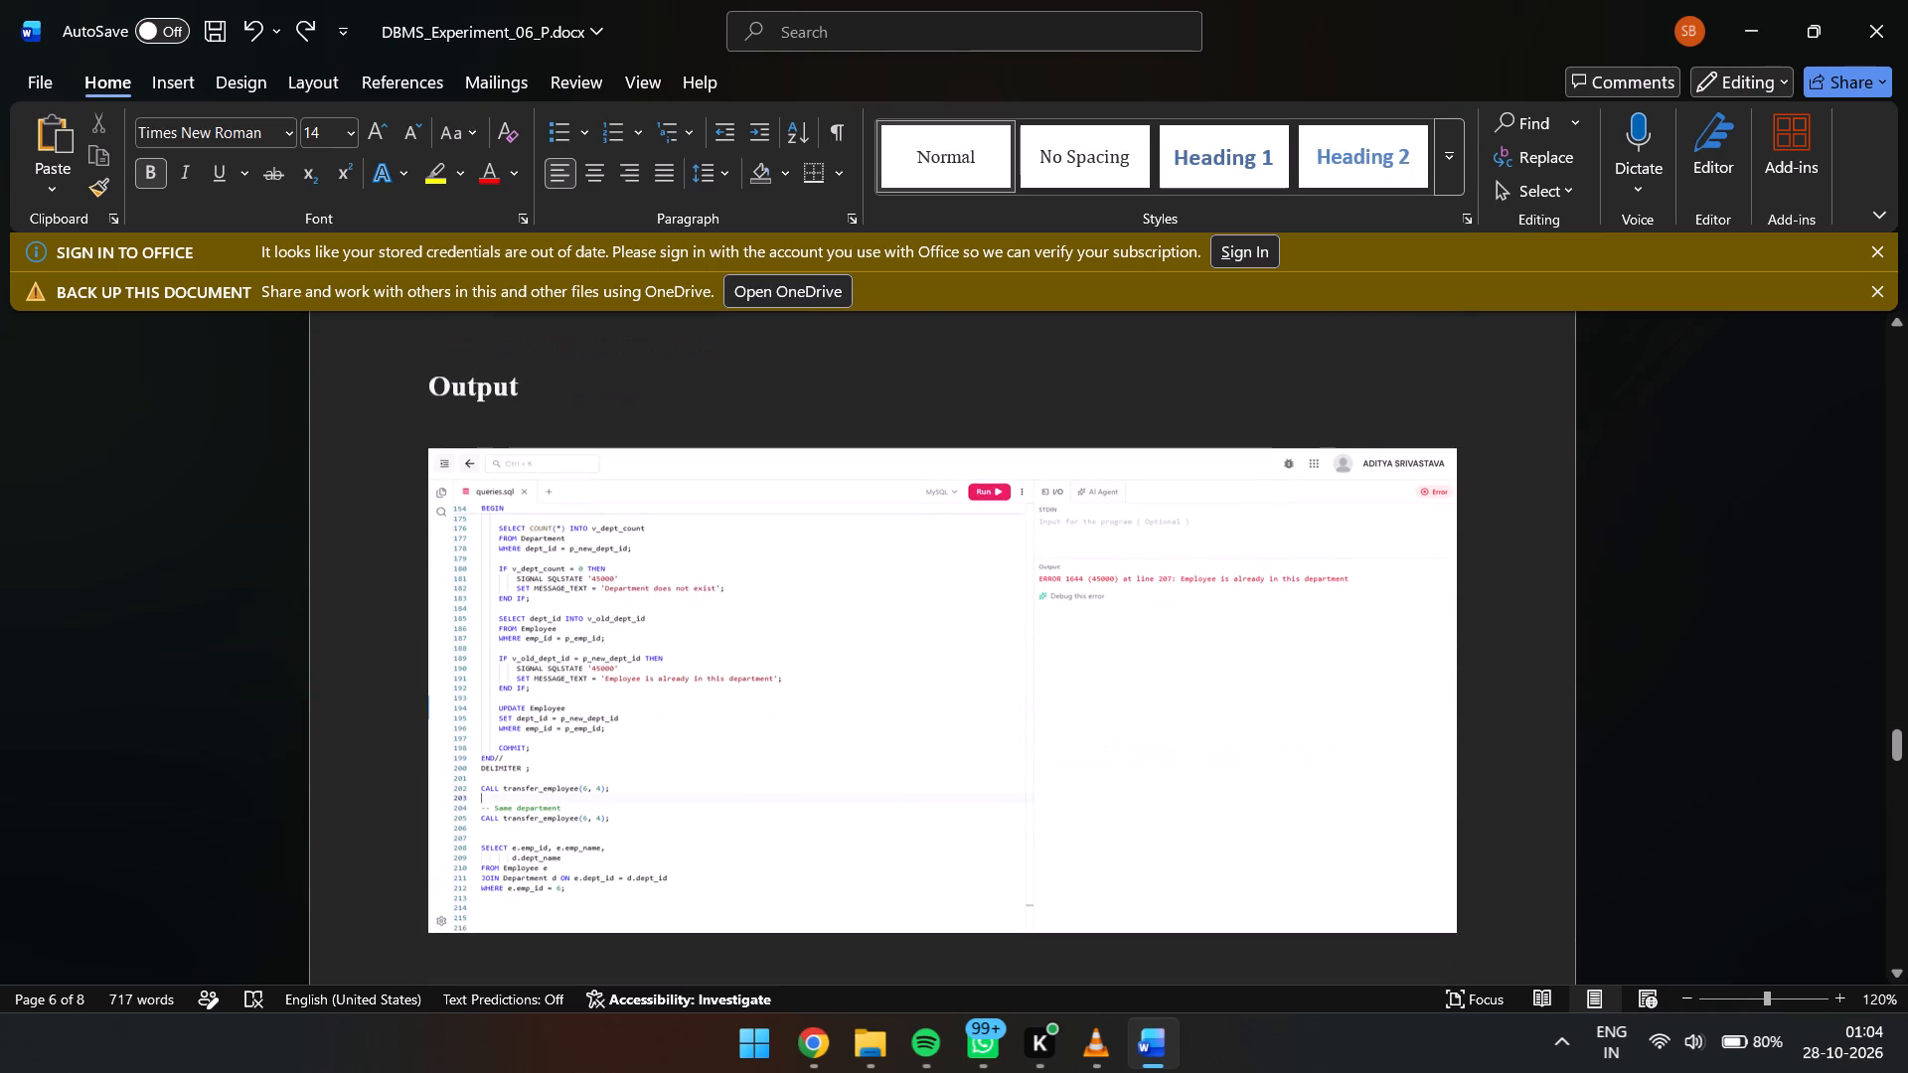
pyautogui.scroll(-9, 942, 642)
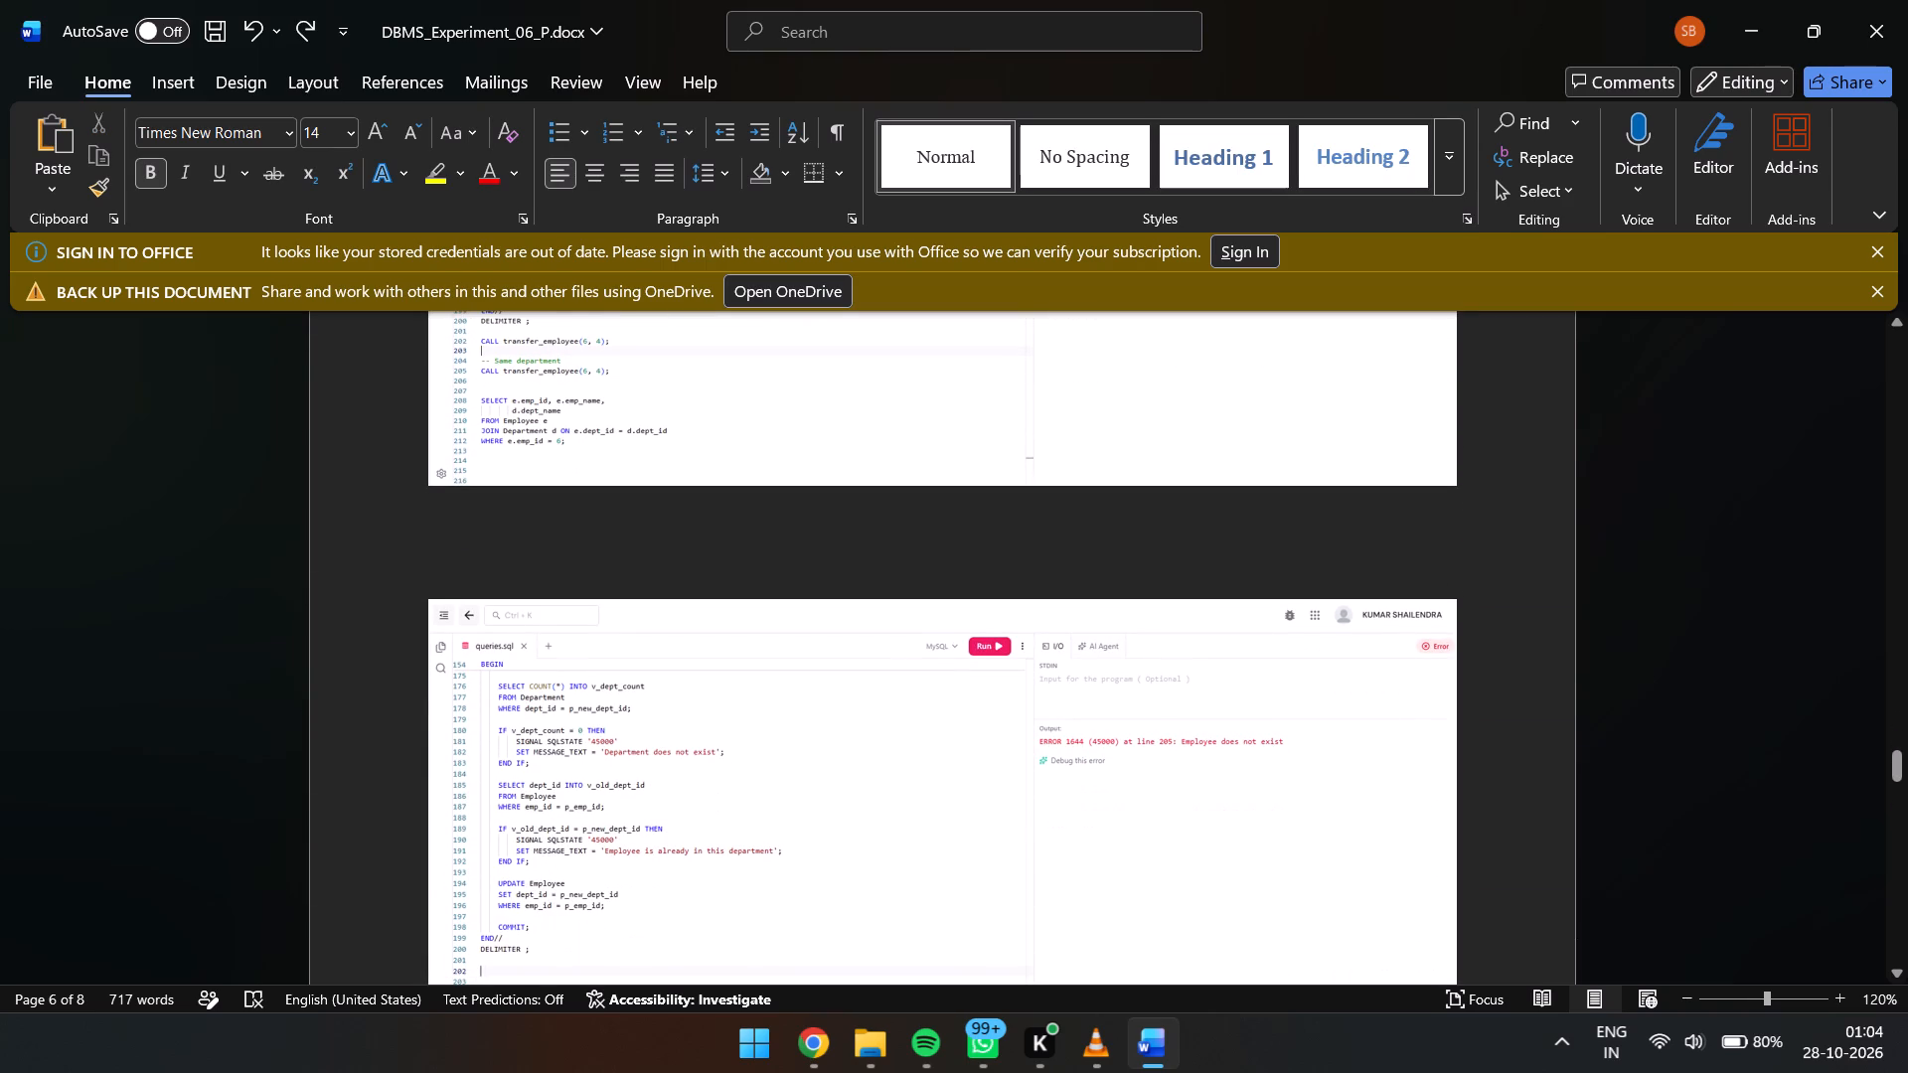
pyautogui.scroll(-5, 942, 642)
pyautogui.scroll(9, 942, 642)
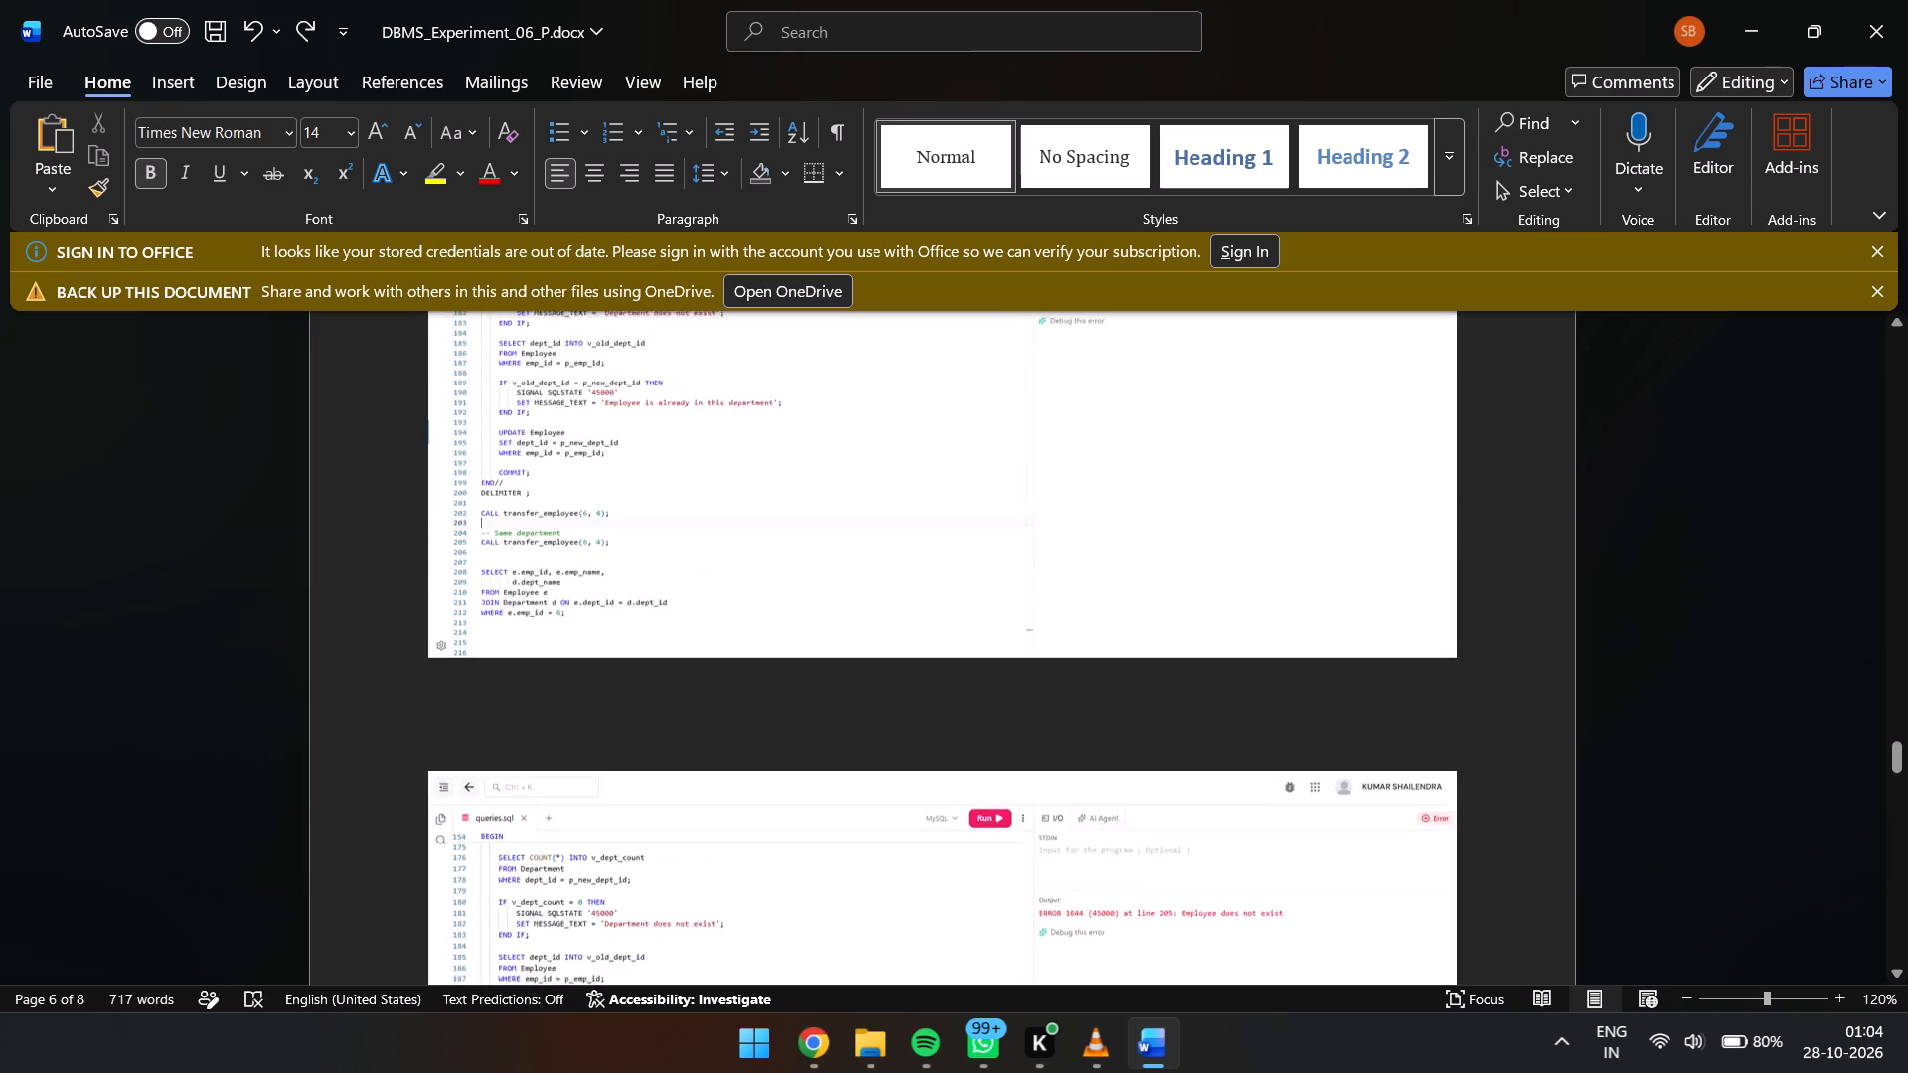
pyautogui.scroll(3, 942, 642)
pyautogui.scroll(-14, 942, 642)
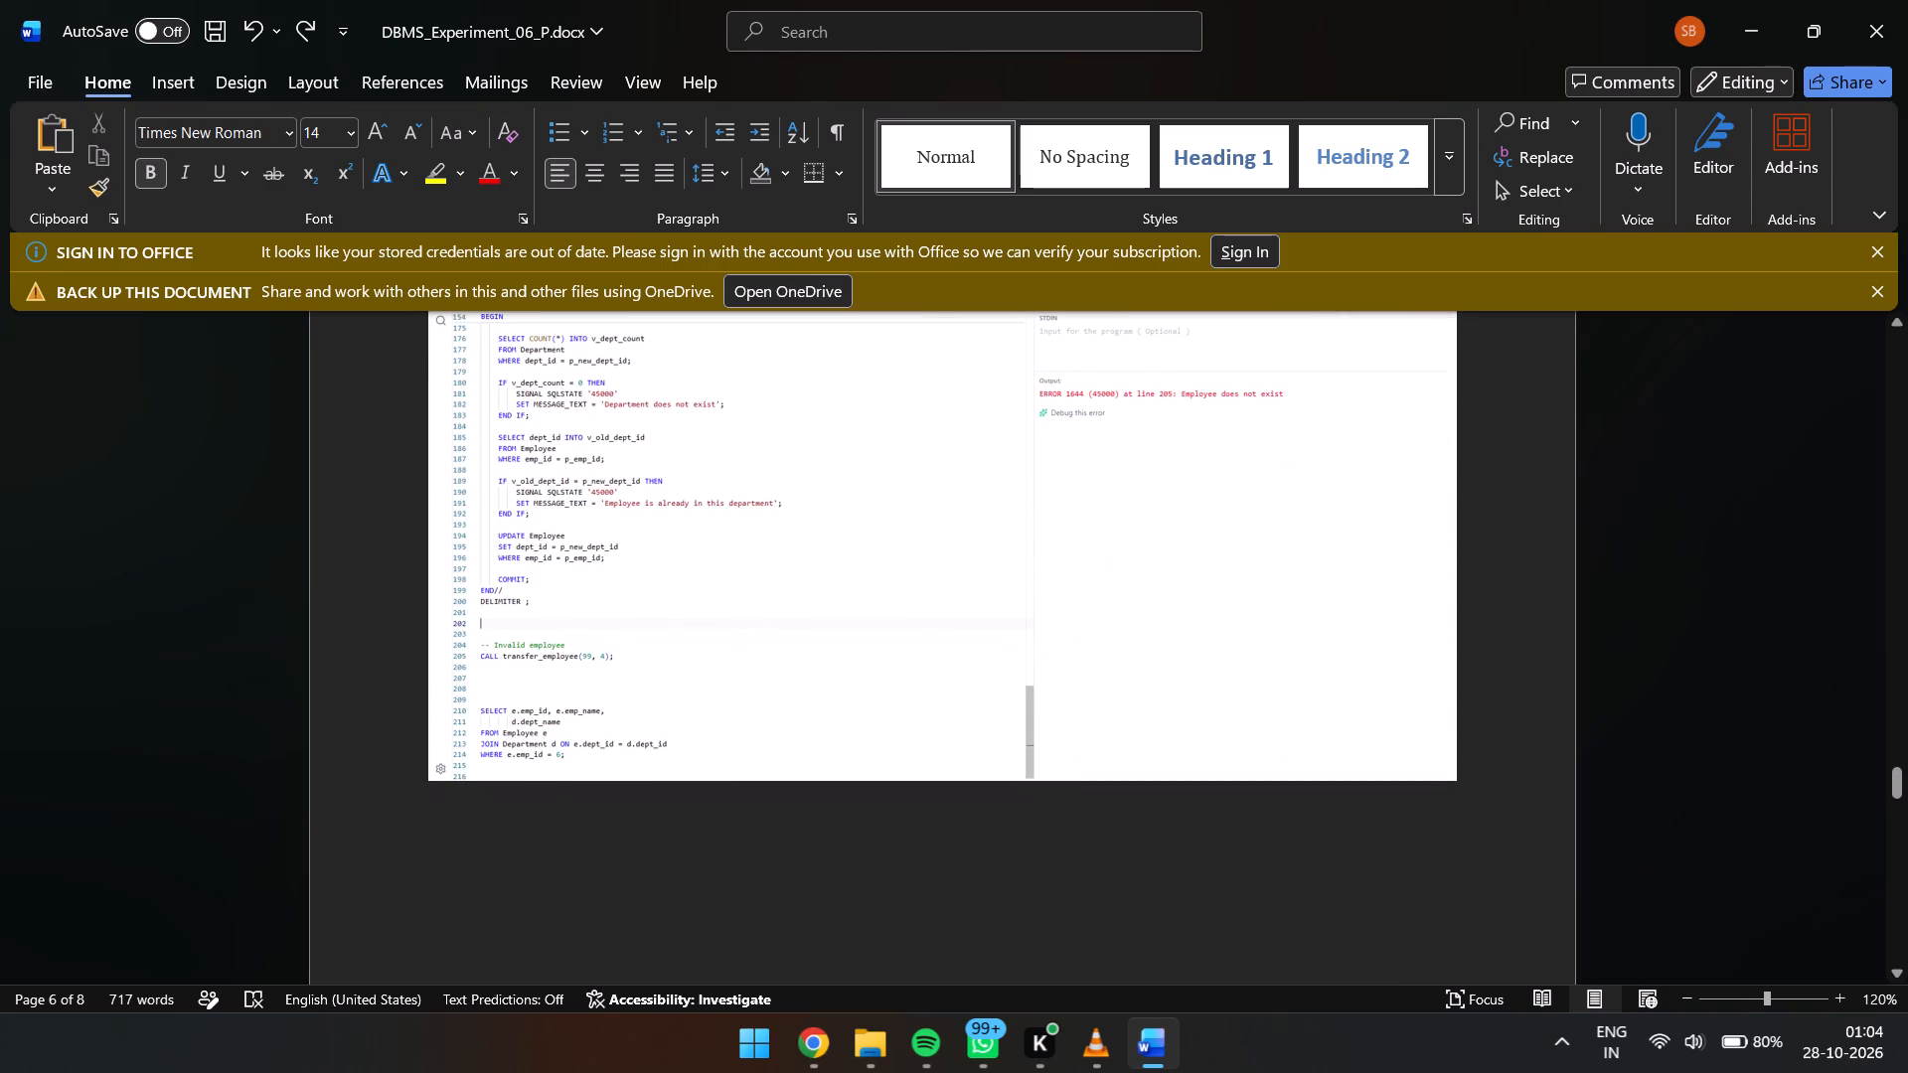
pyautogui.scroll(19, 942, 642)
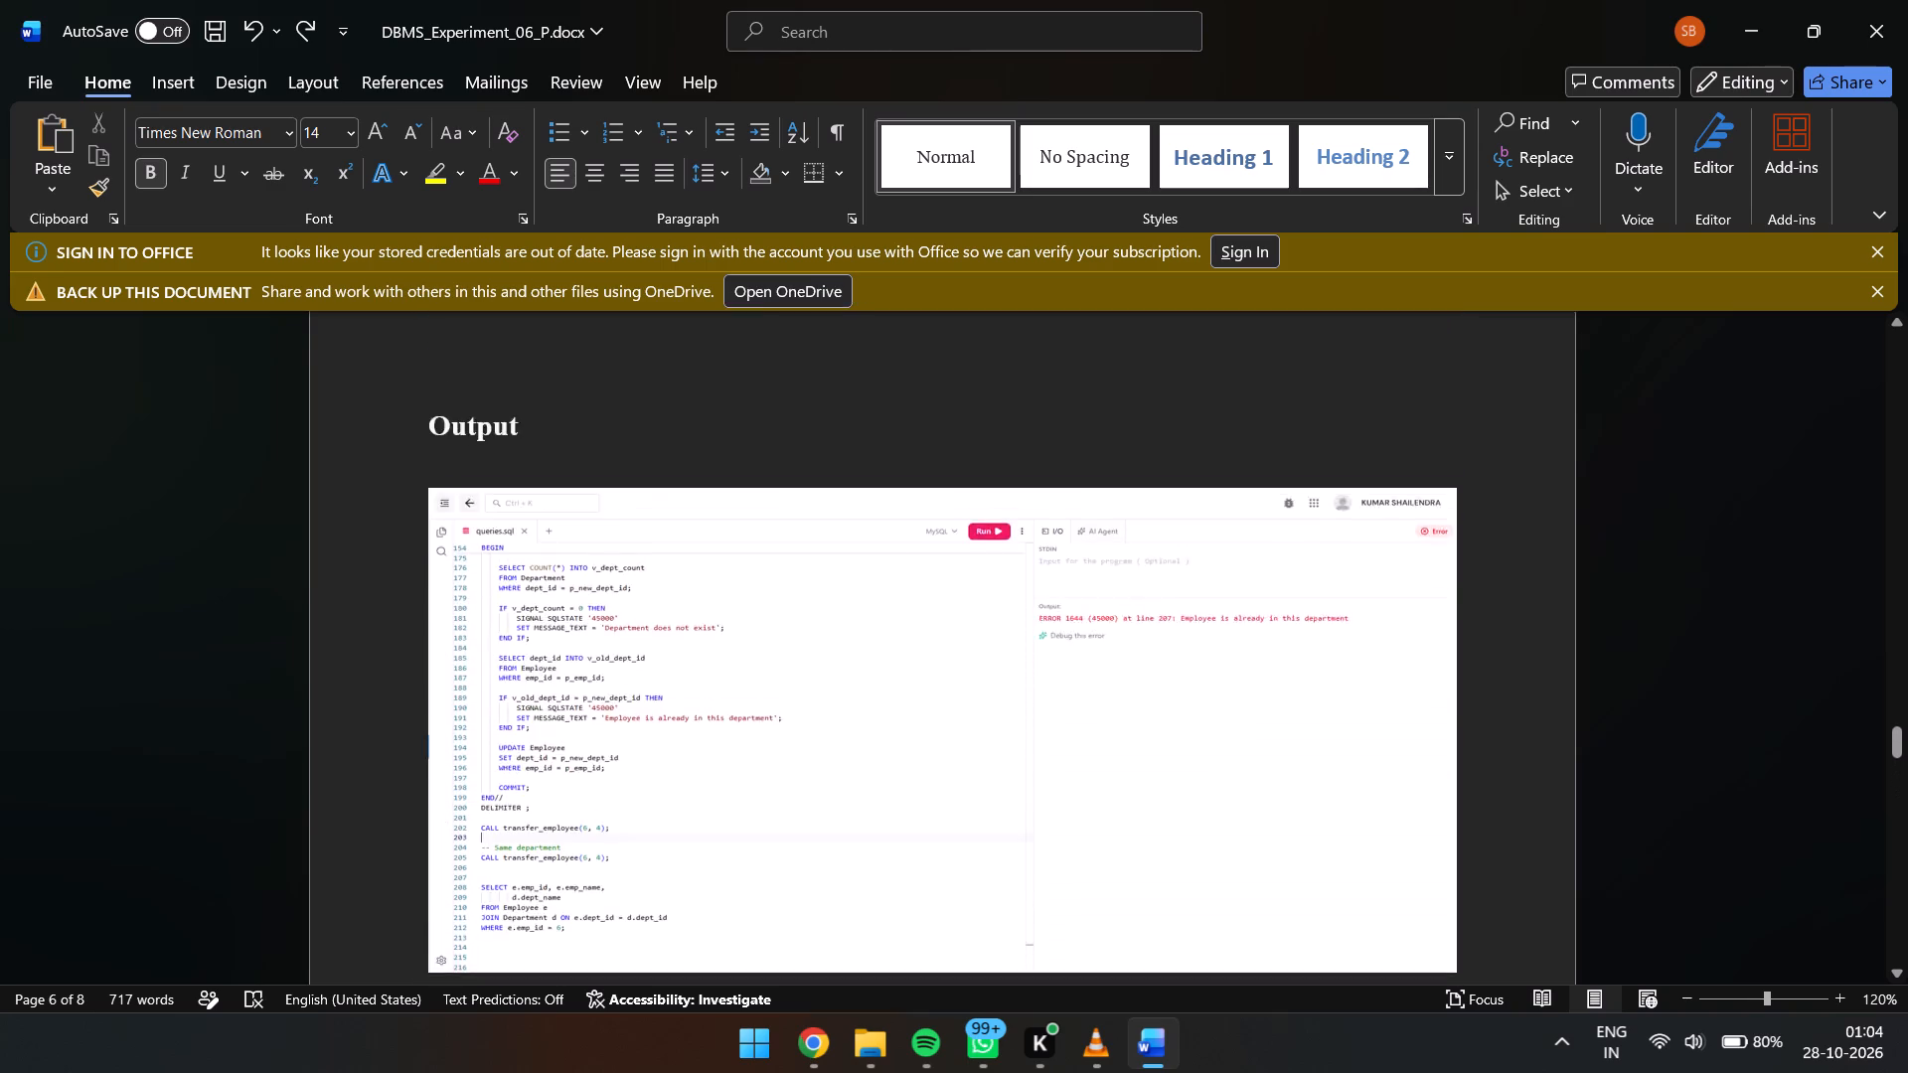
pyautogui.scroll(19, 942, 642)
pyautogui.scroll(-9, 942, 642)
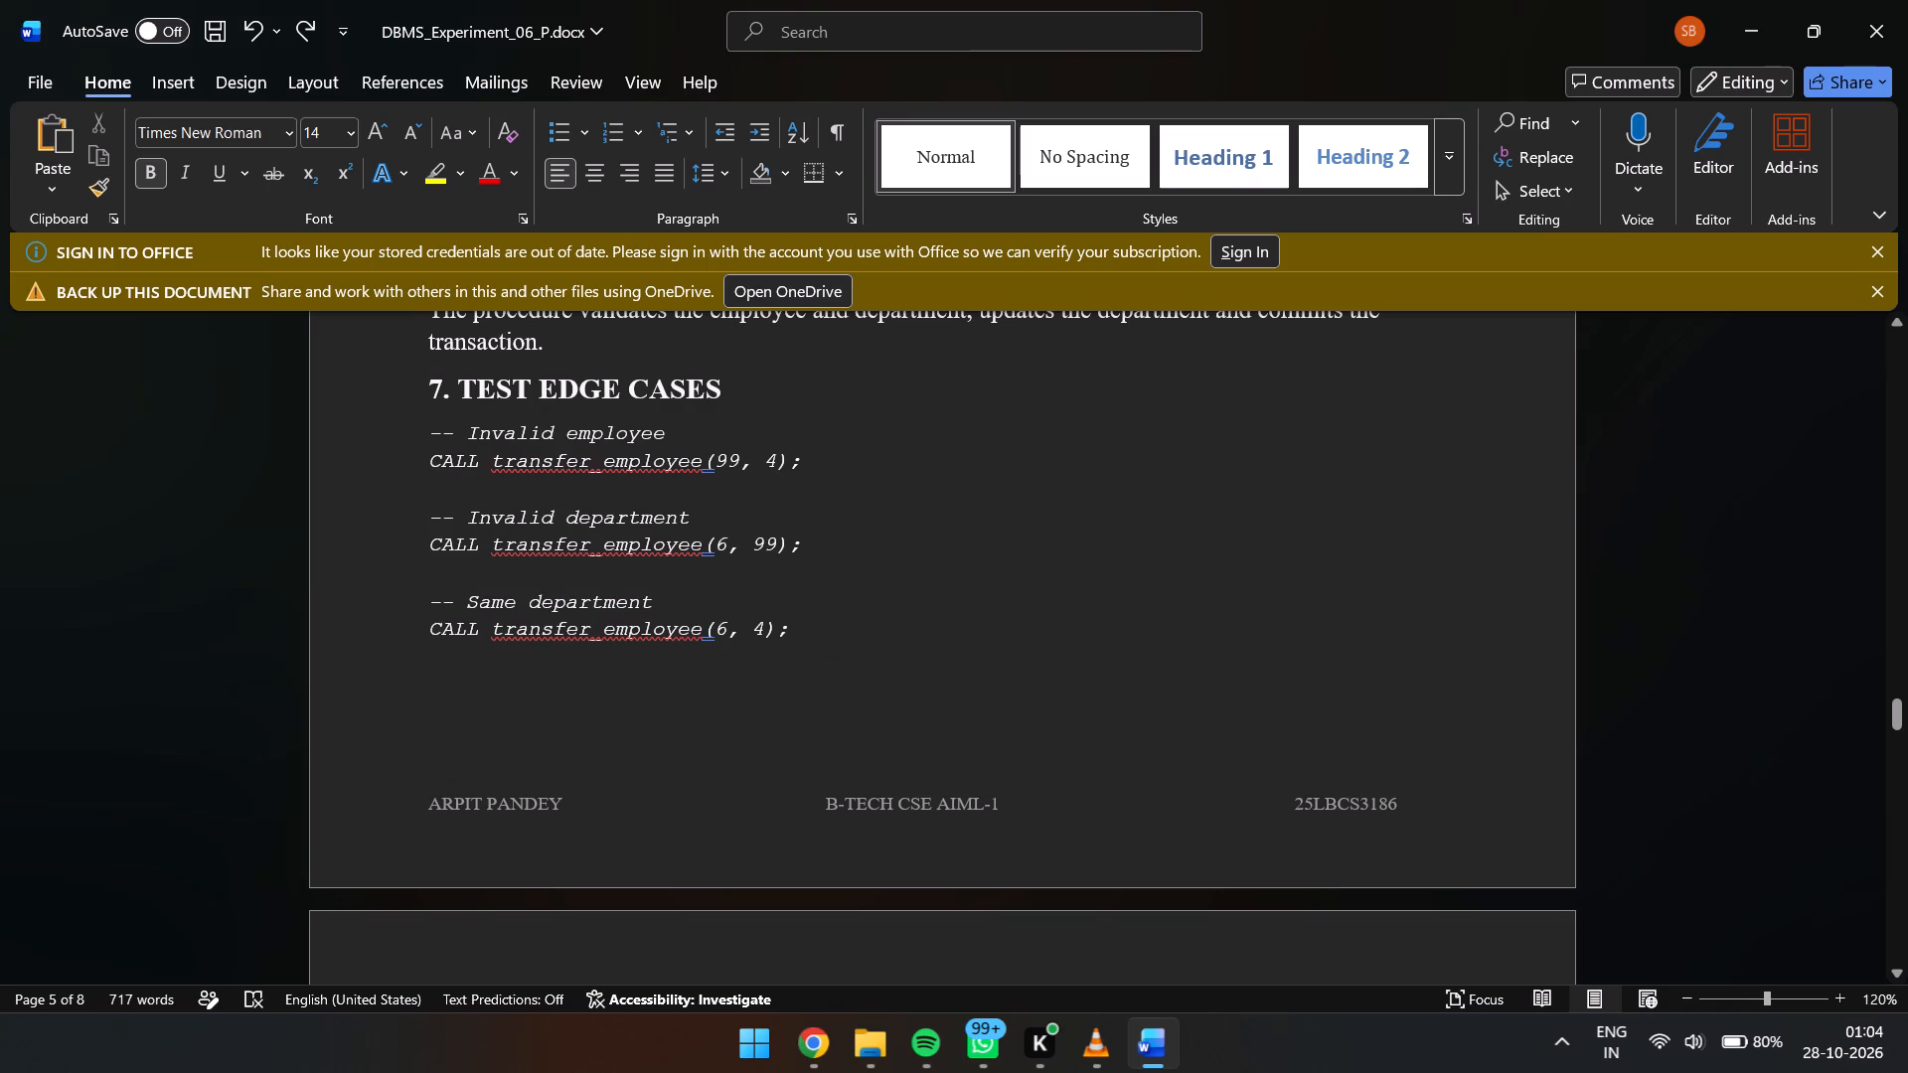
pyautogui.scroll(-15, 655, 655)
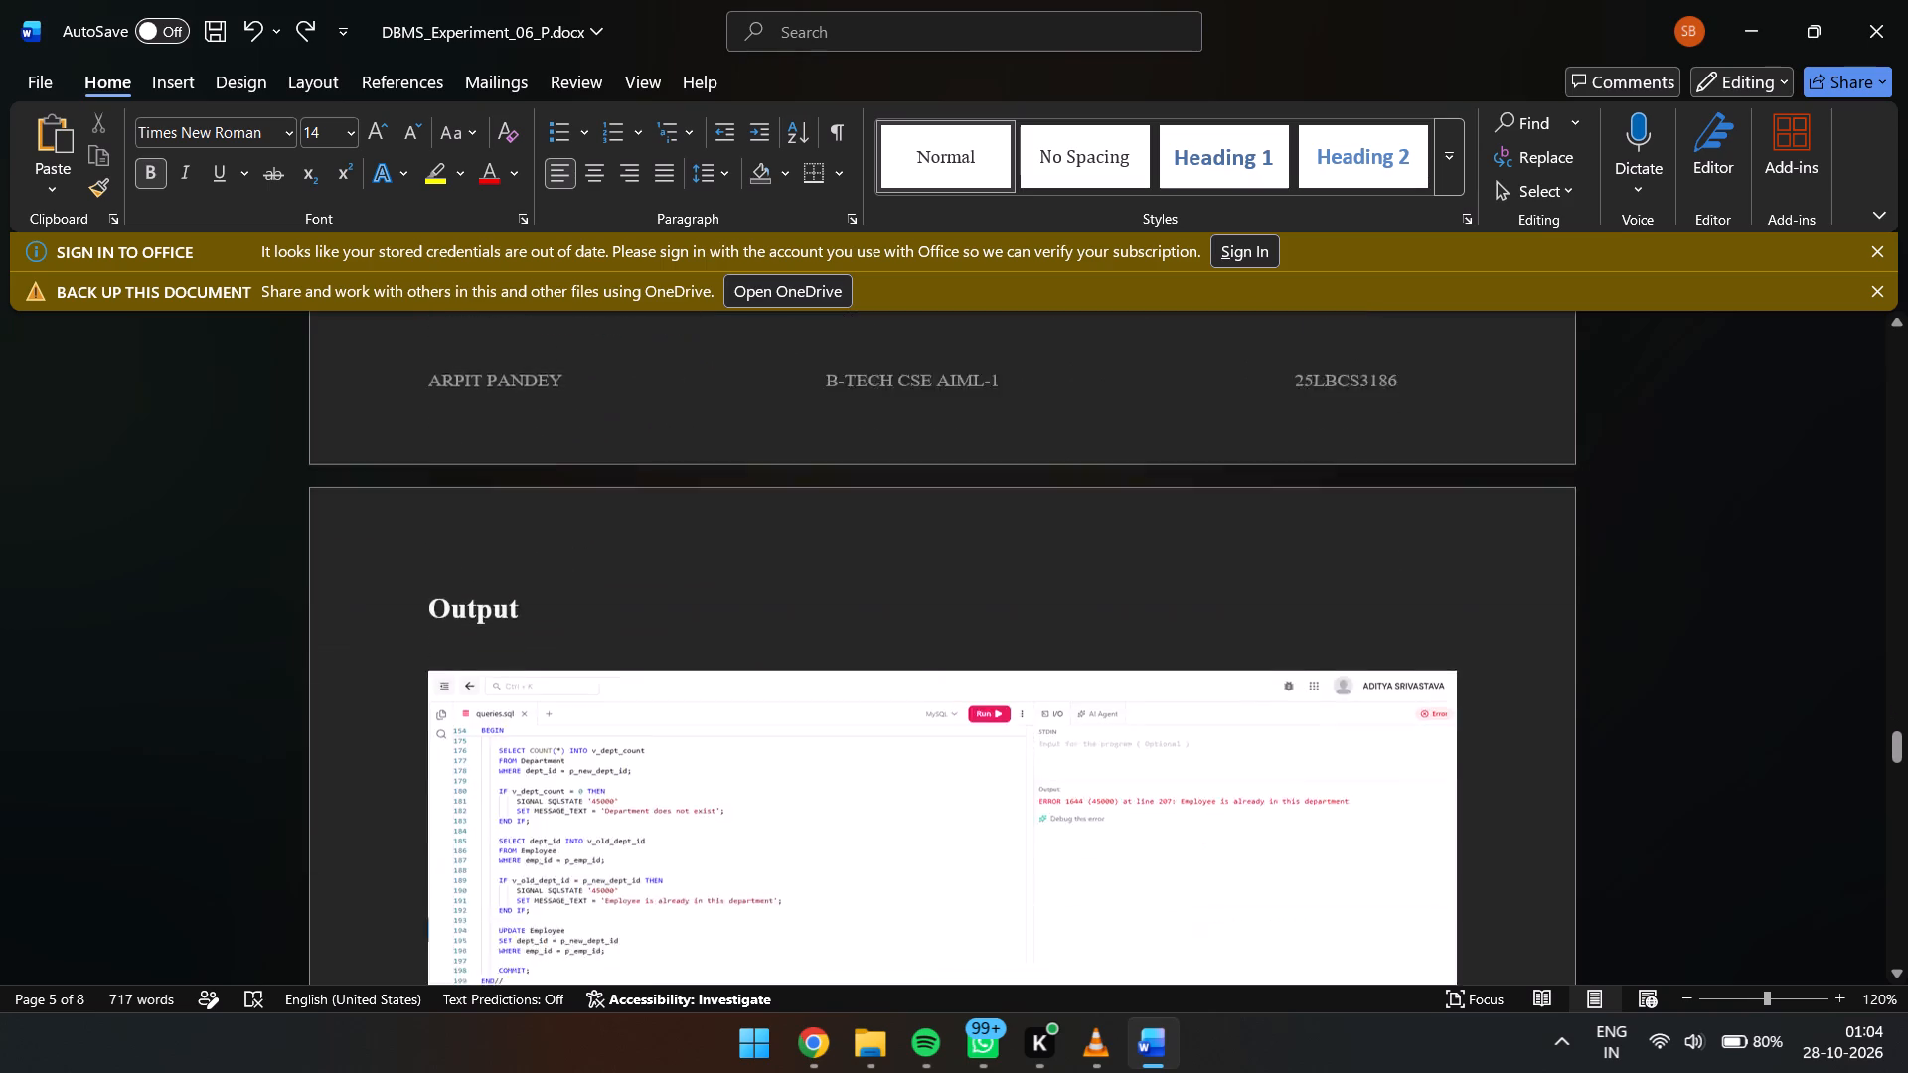
pyautogui.scroll(-5, 653, 647)
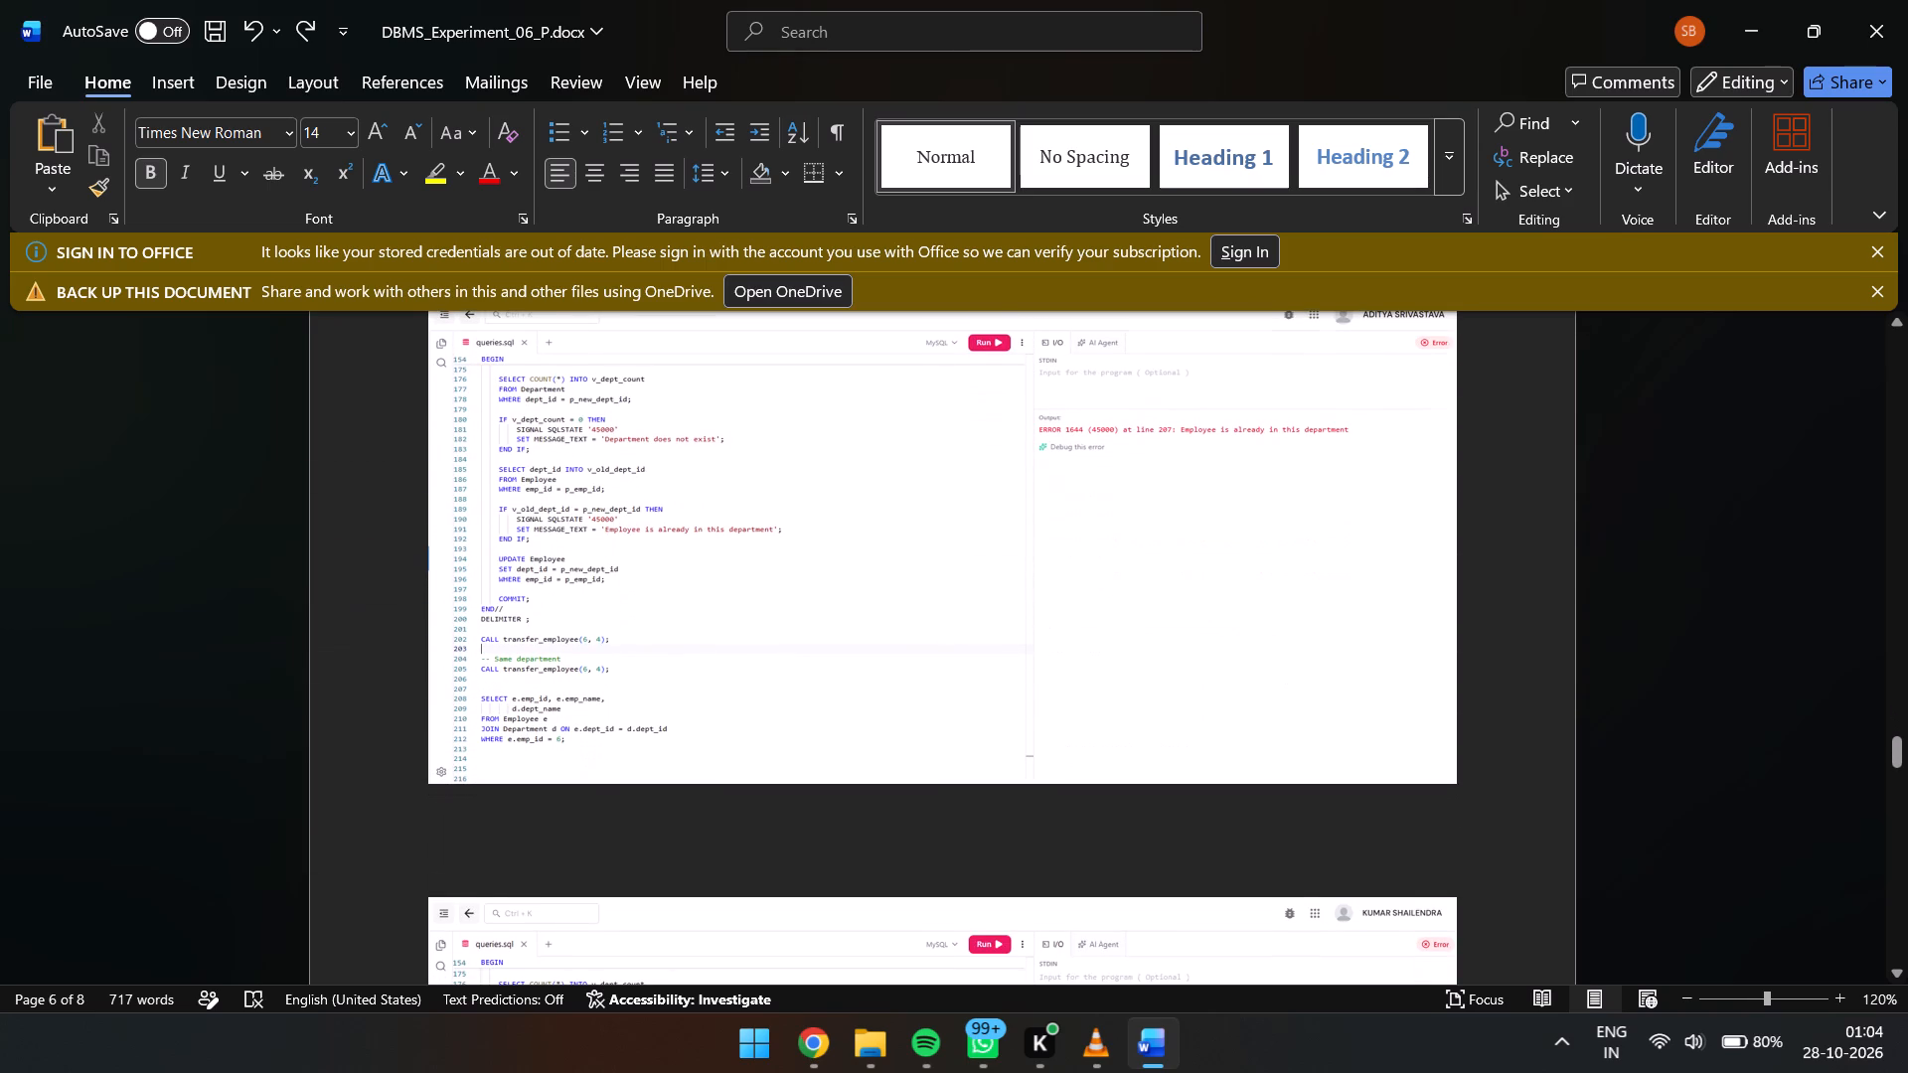
pyautogui.scroll(-6, 653, 644)
pyautogui.scroll(-18, 653, 640)
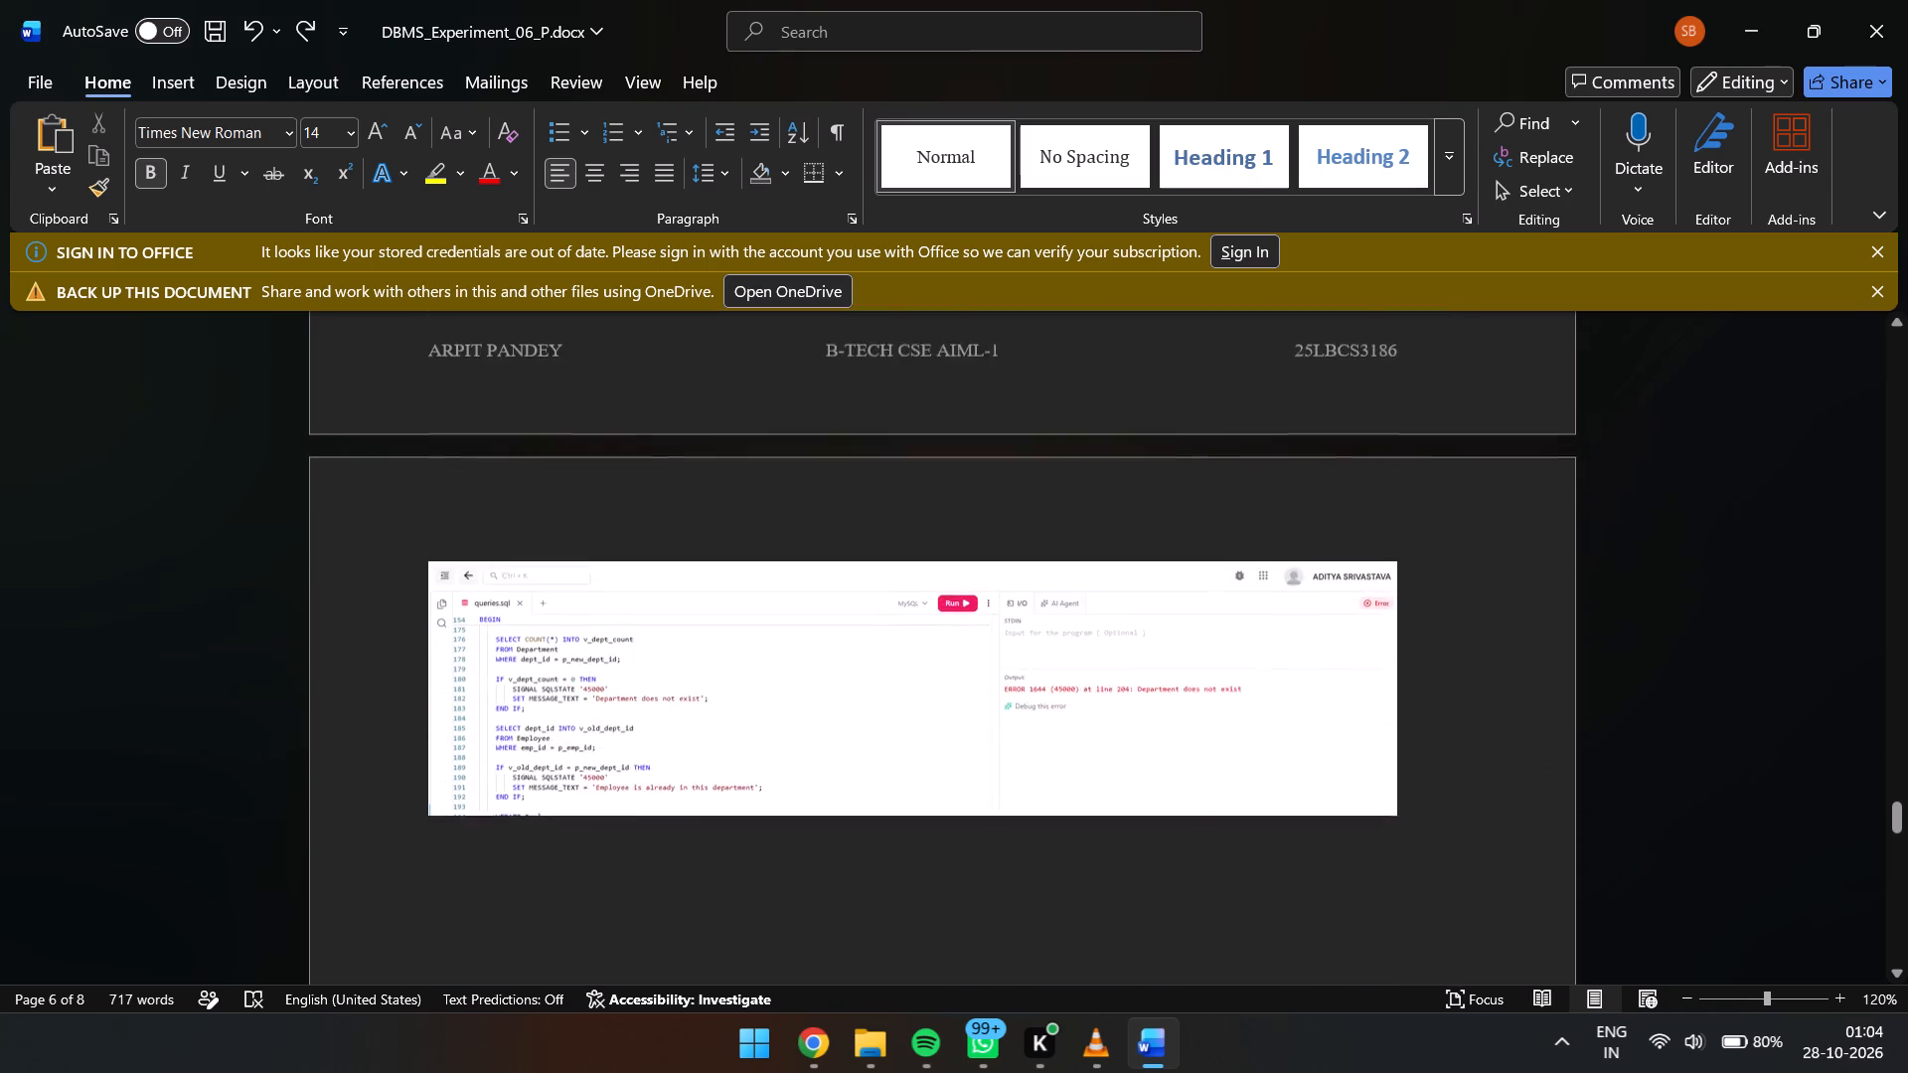
pyautogui.scroll(-17, 653, 640)
pyautogui.scroll(8, 655, 649)
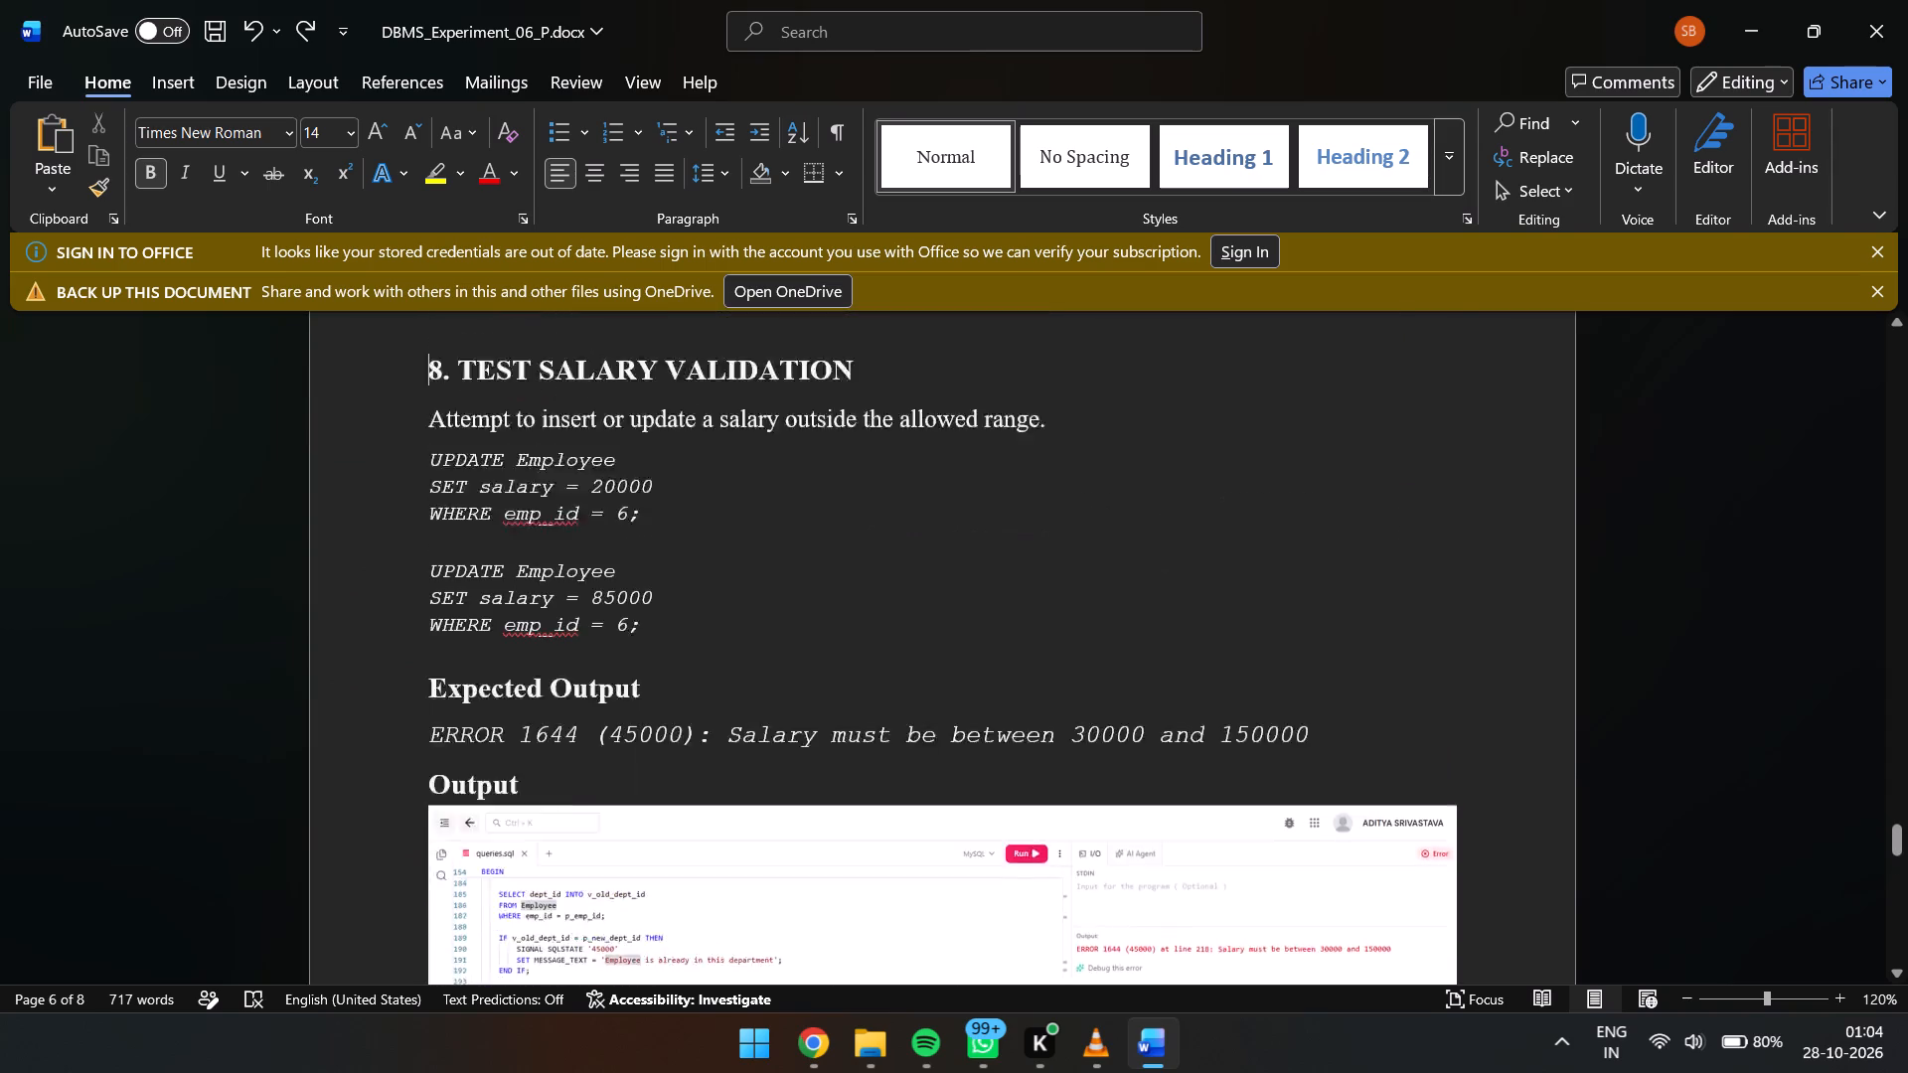
pyautogui.scroll(-20, 655, 649)
pyautogui.scroll(-20, 655, 649)
pyautogui.scroll(-10, 655, 649)
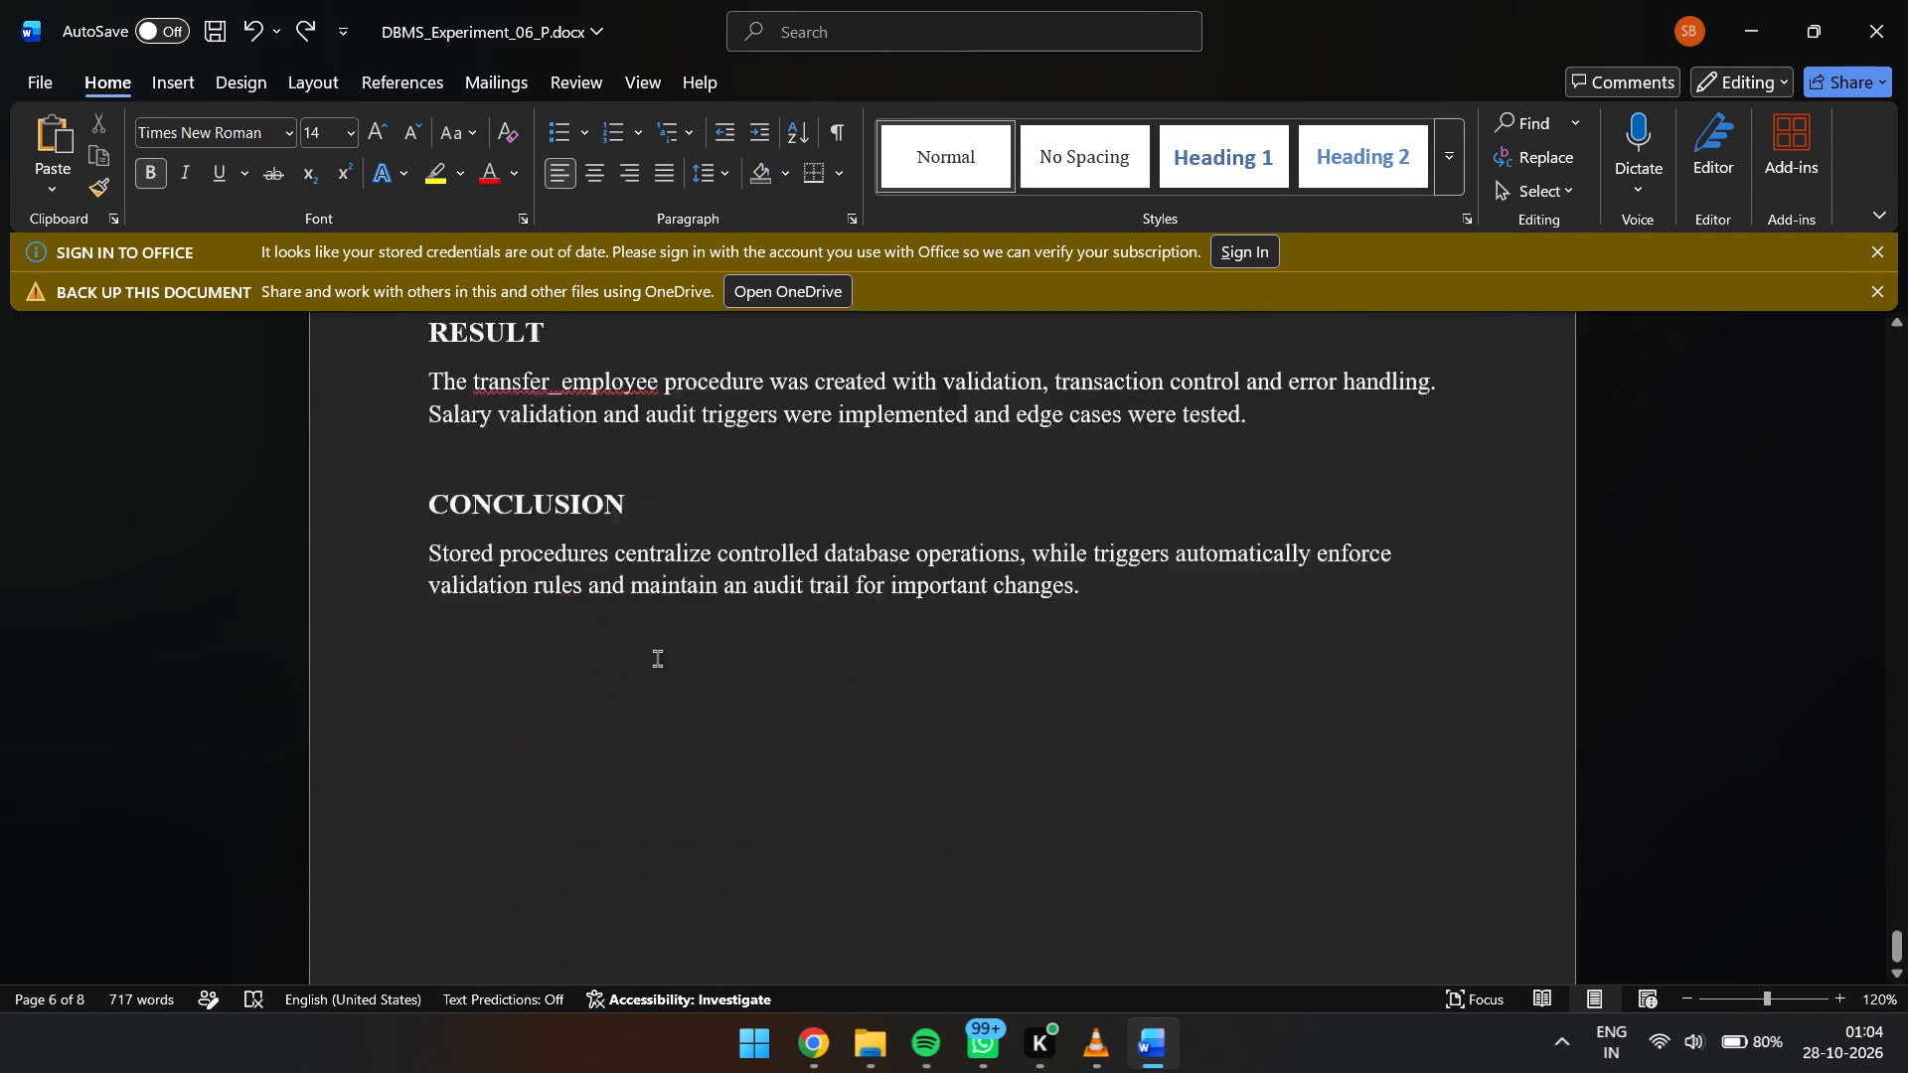
pyautogui.scroll(-19, 657, 658)
pyautogui.scroll(16, 957, 660)
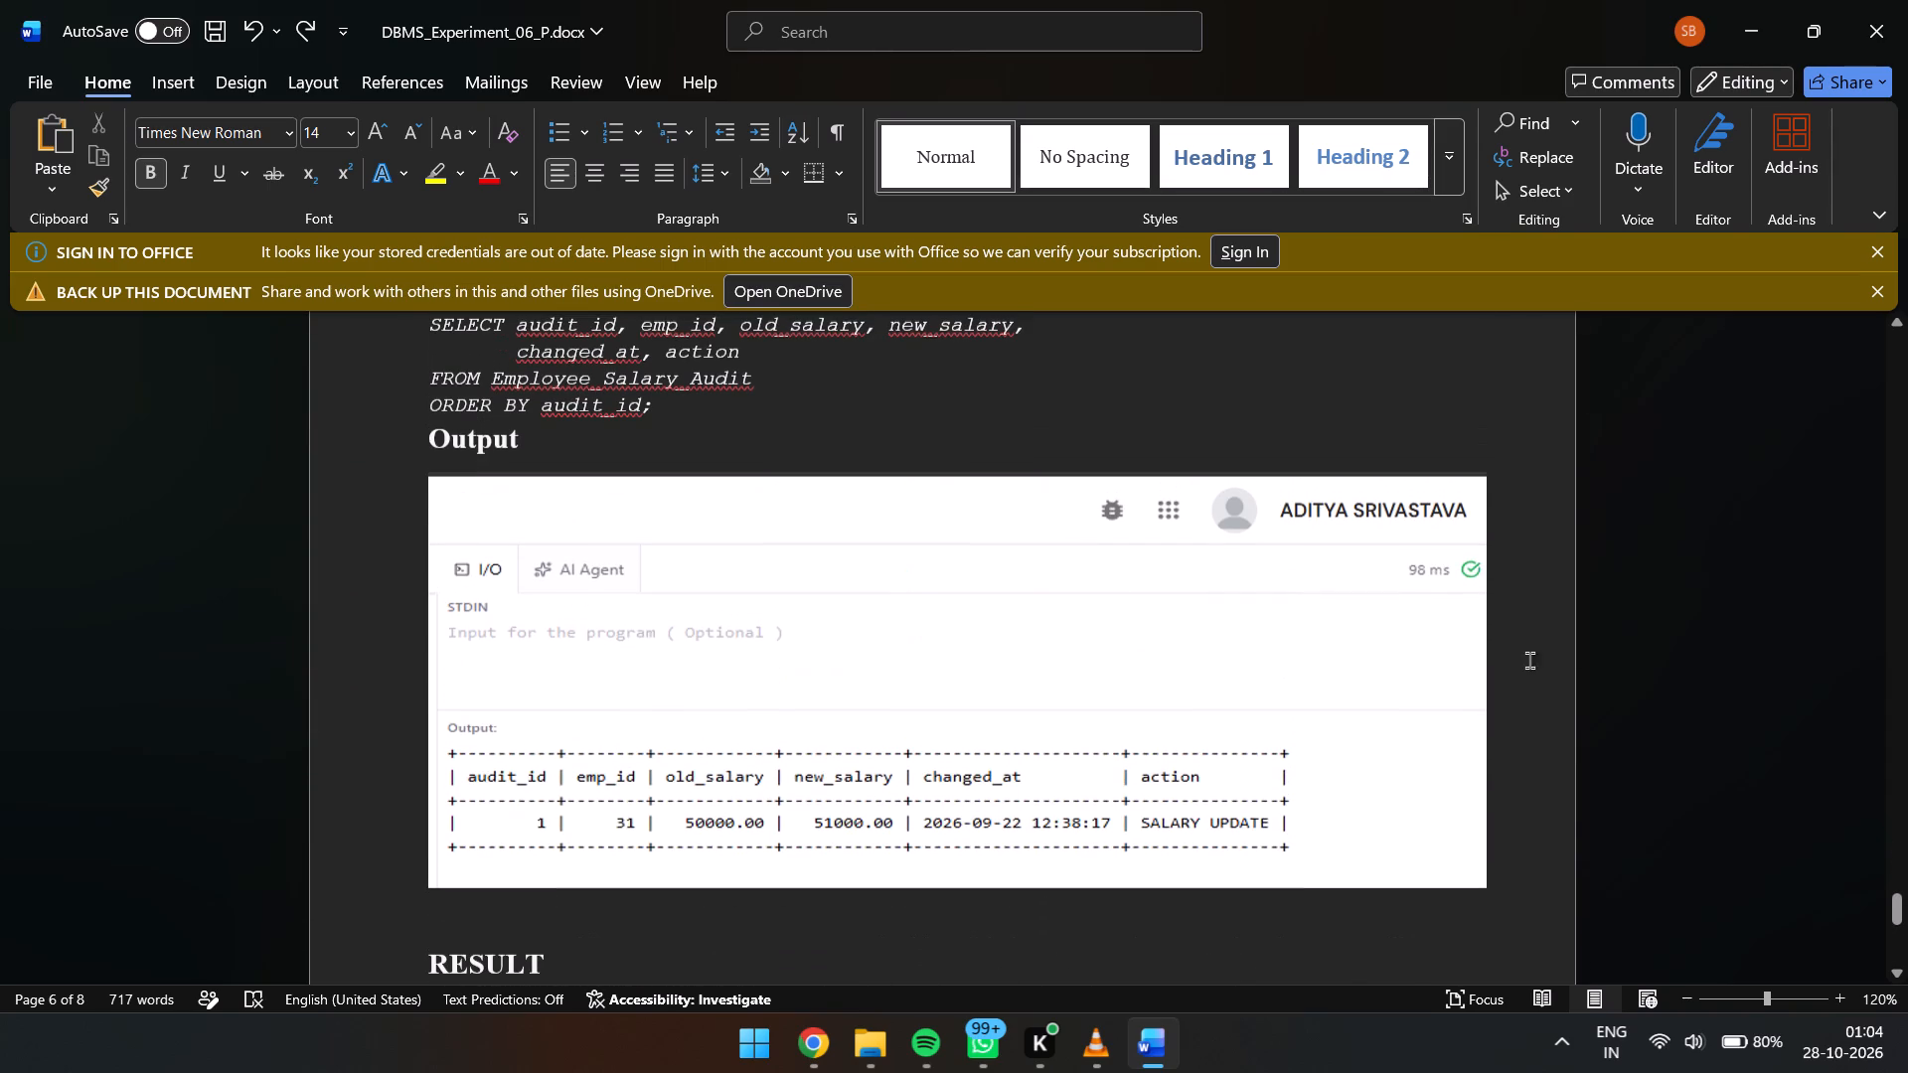
# Paste the copied name badge onto the final salary audit output screenshot and move it over the account name in the header row.
pyautogui.click(1535, 668)
pyautogui.click(1535, 792)
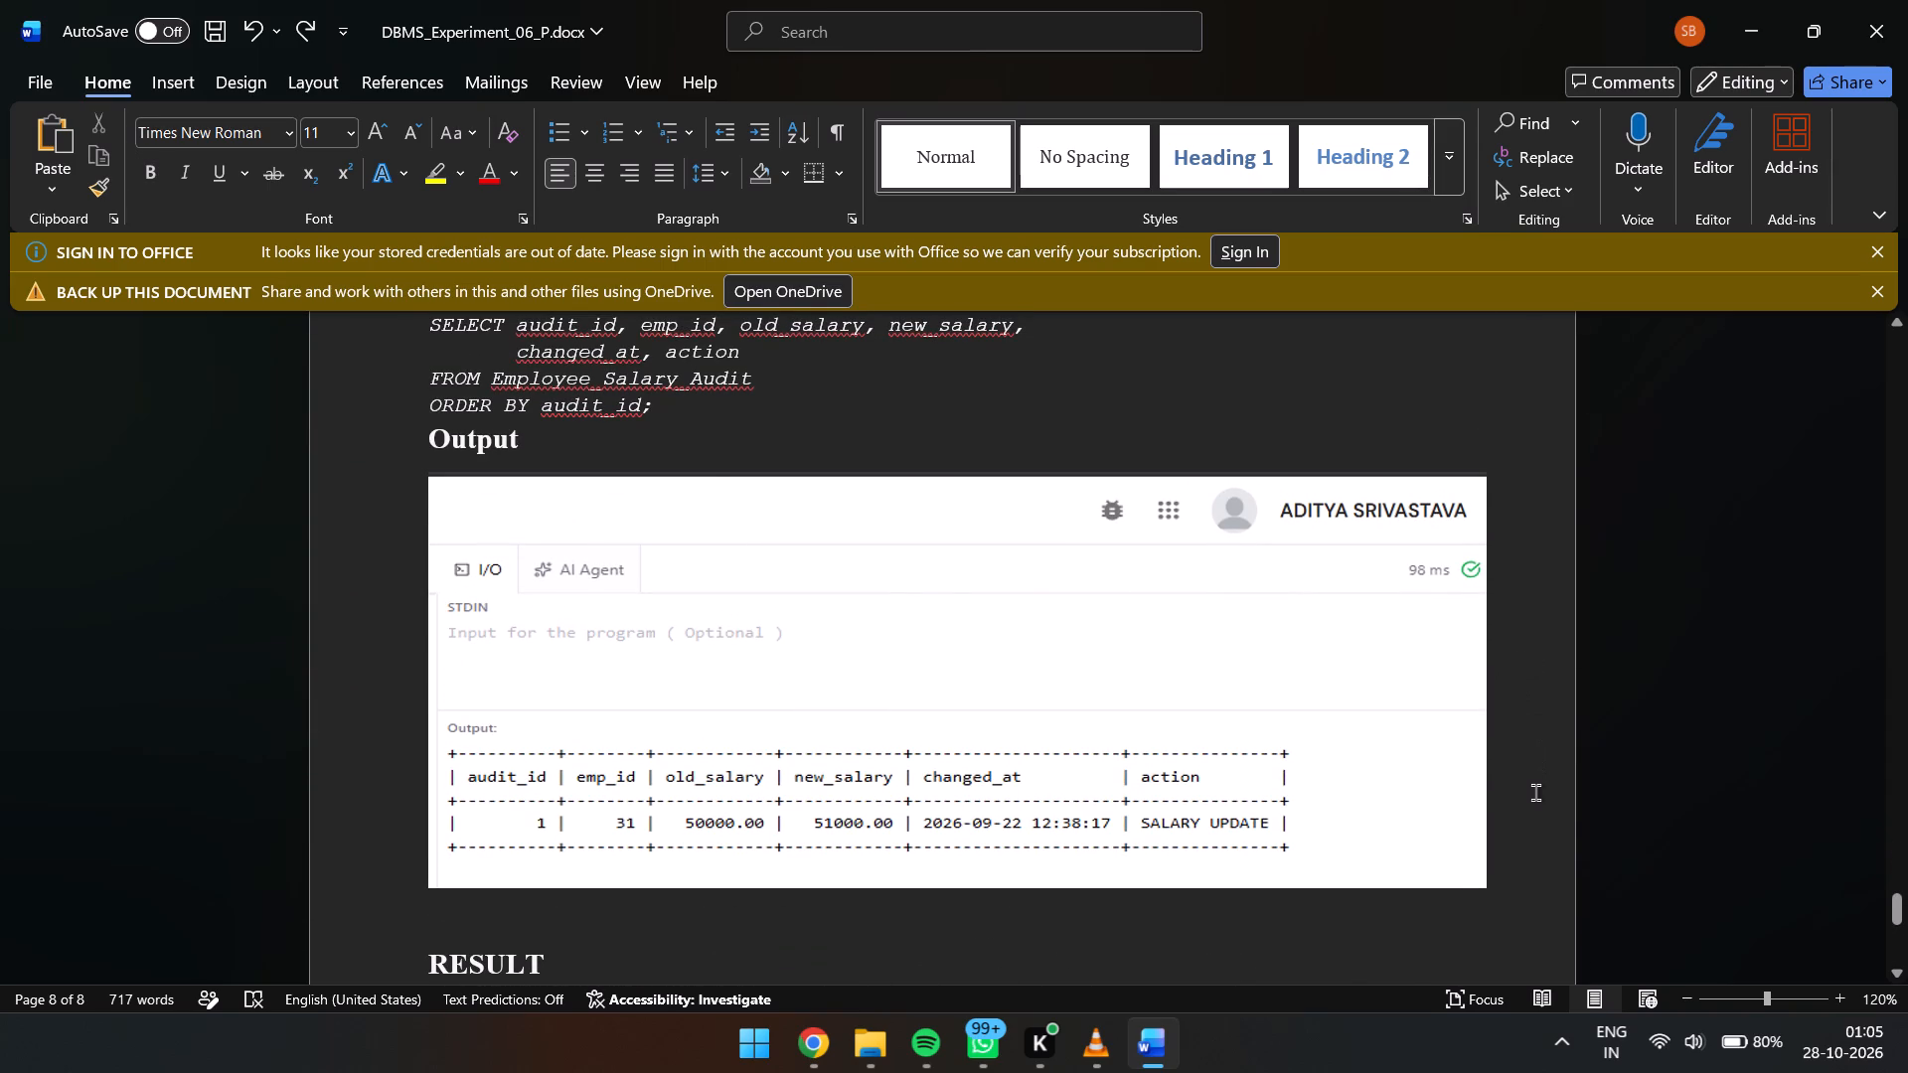
pyautogui.hotkey('ctrl', 'v')
pyautogui.click(551, 474)
pyautogui.moveTo(536, 486); pyautogui.dragTo(1337, 506)
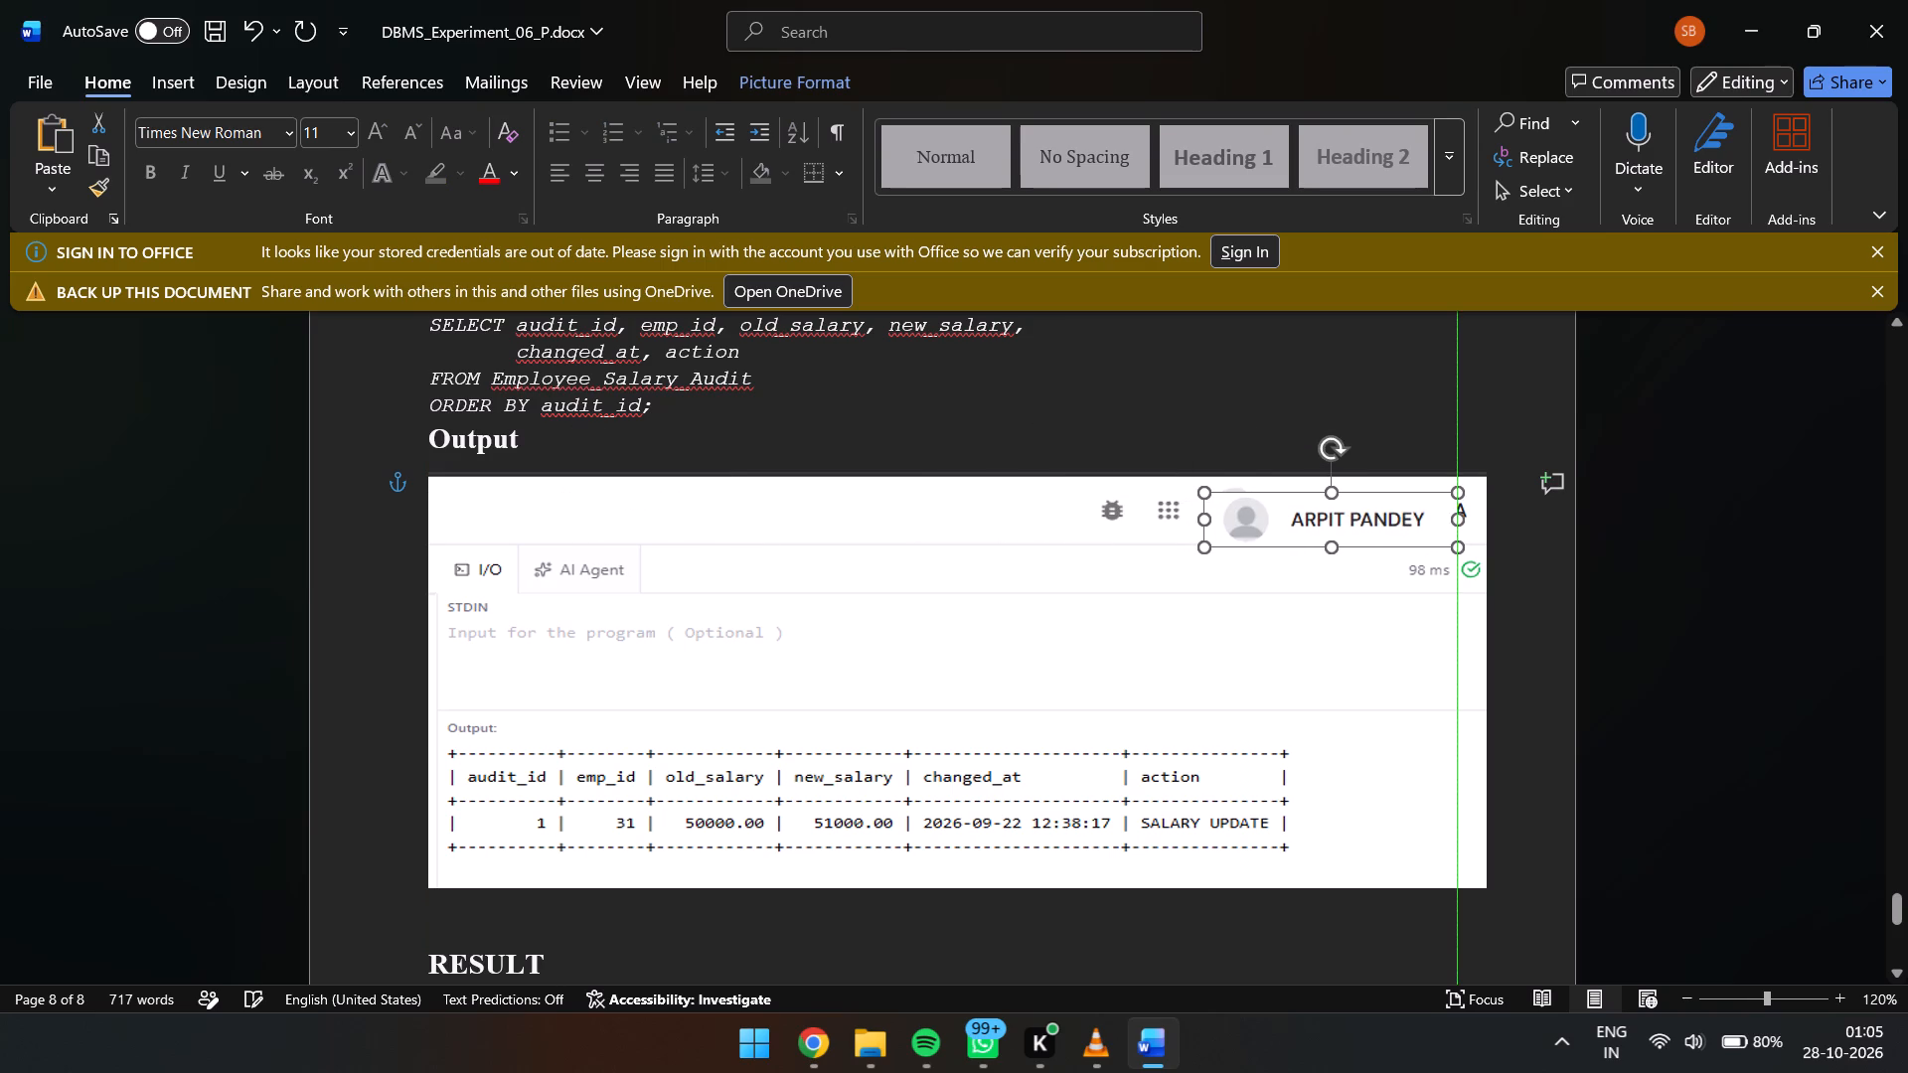
pyautogui.moveTo(1337, 506); pyautogui.dragTo(1321, 499)
pyautogui.click(1544, 580)
# Nudge the name badge horizontally on the final salary audit screenshot until no trace of the old account name shows.
pyautogui.click(1333, 521)
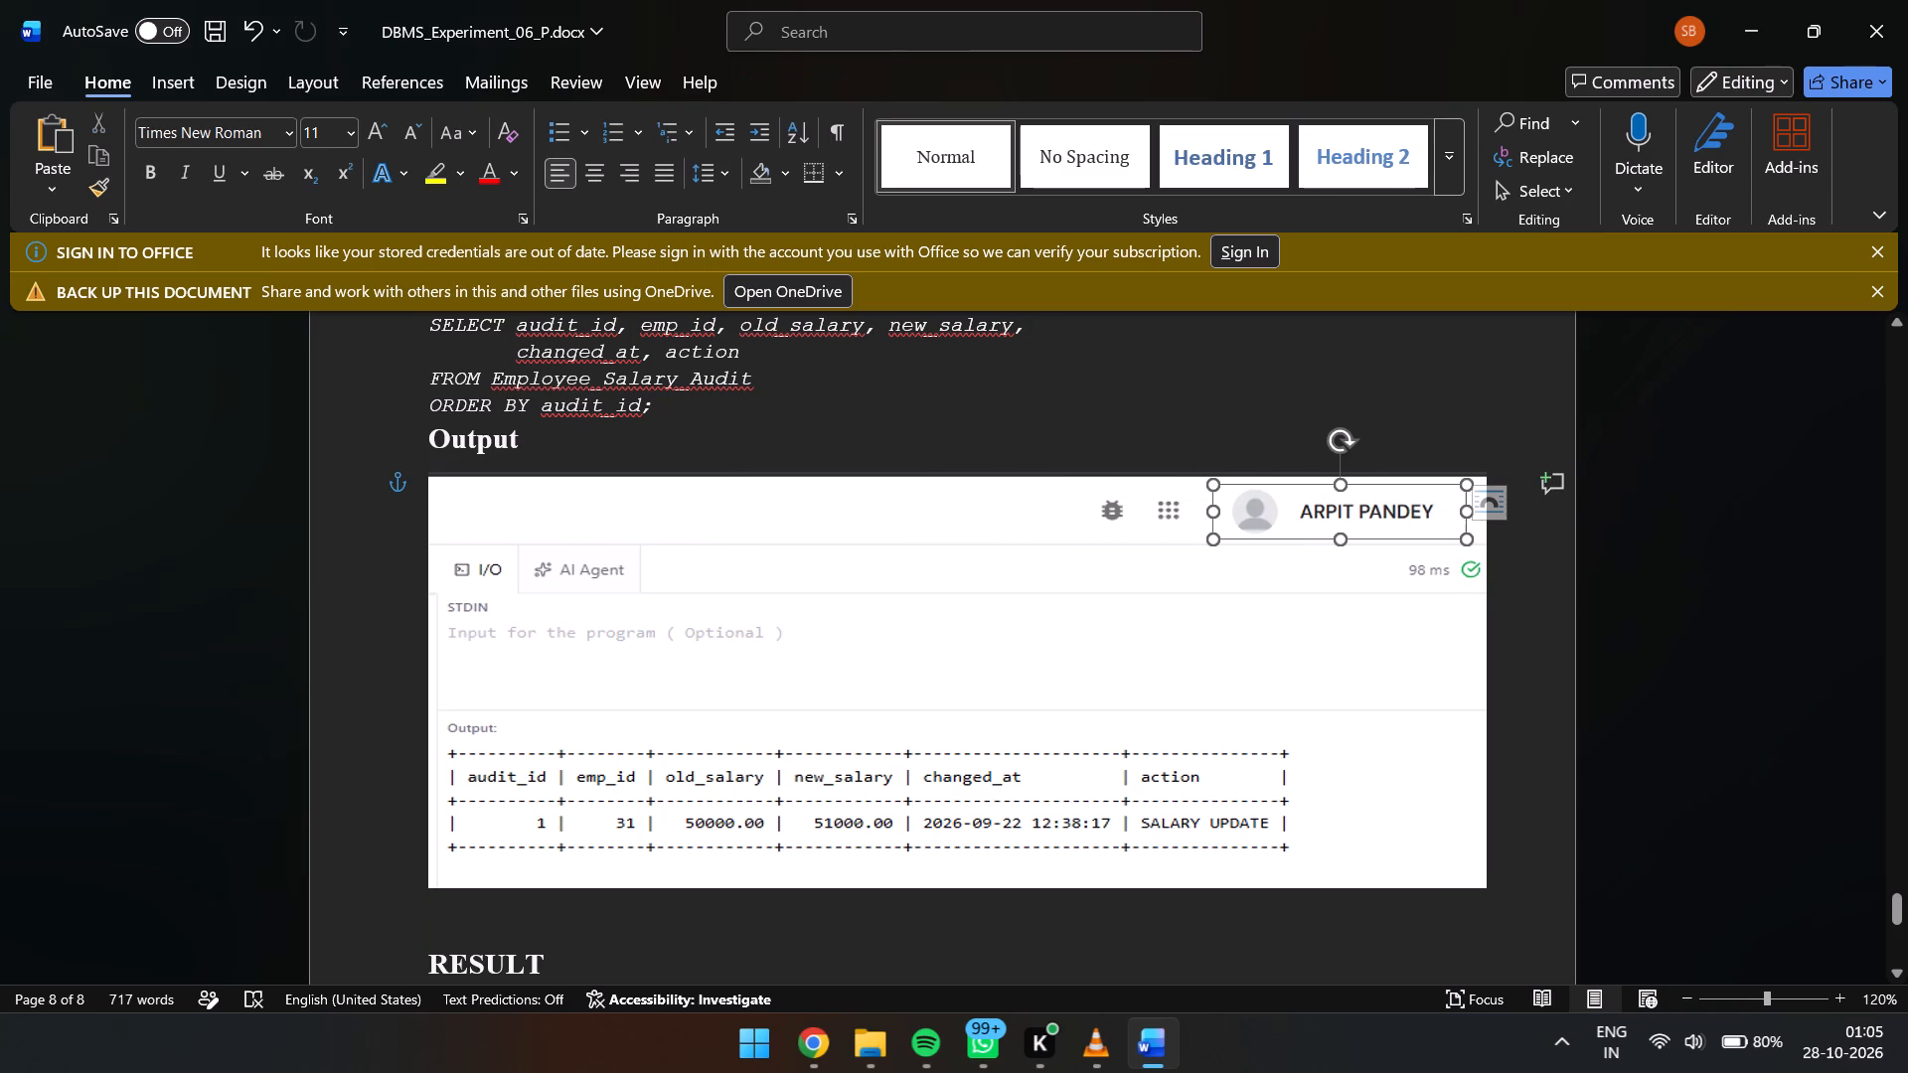
pyautogui.press('Left')
pyautogui.click(1522, 575)
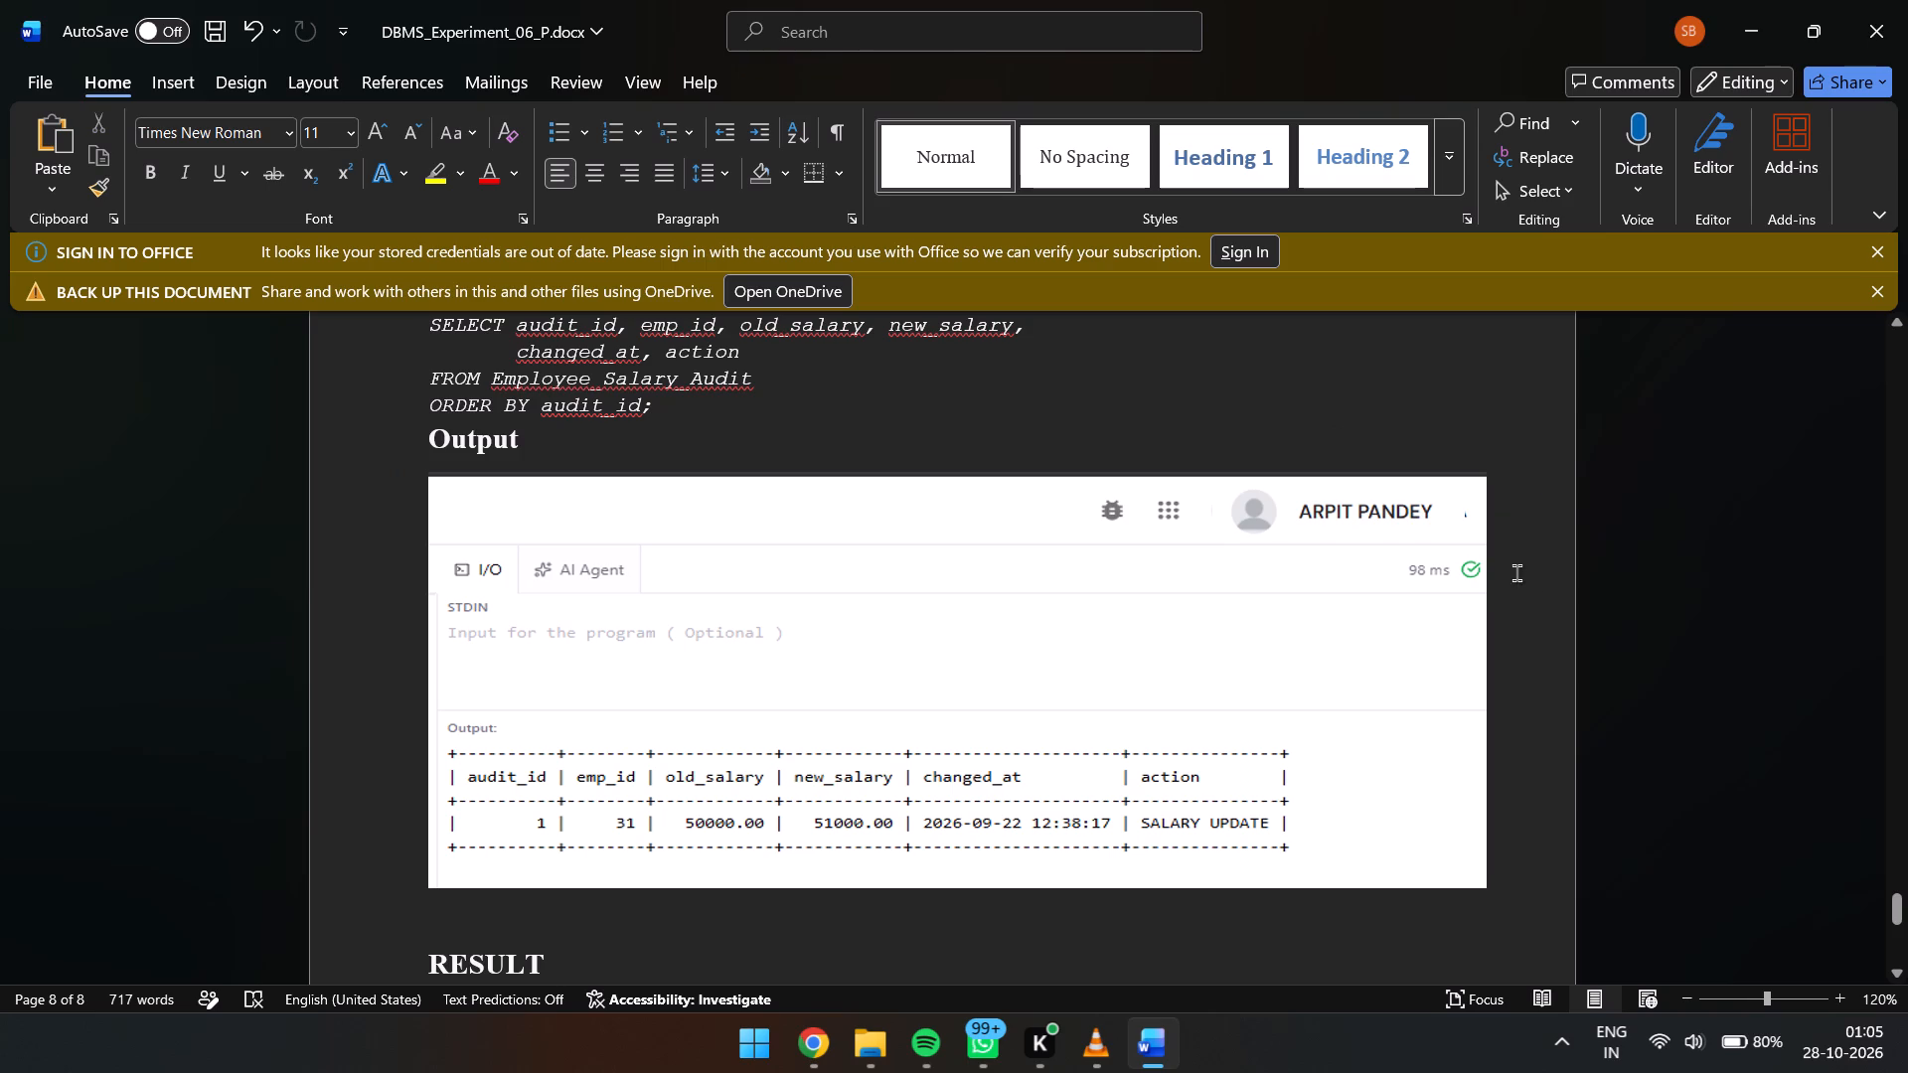
pyautogui.click(1349, 503)
pyautogui.press('Right')
pyautogui.click(1535, 608)
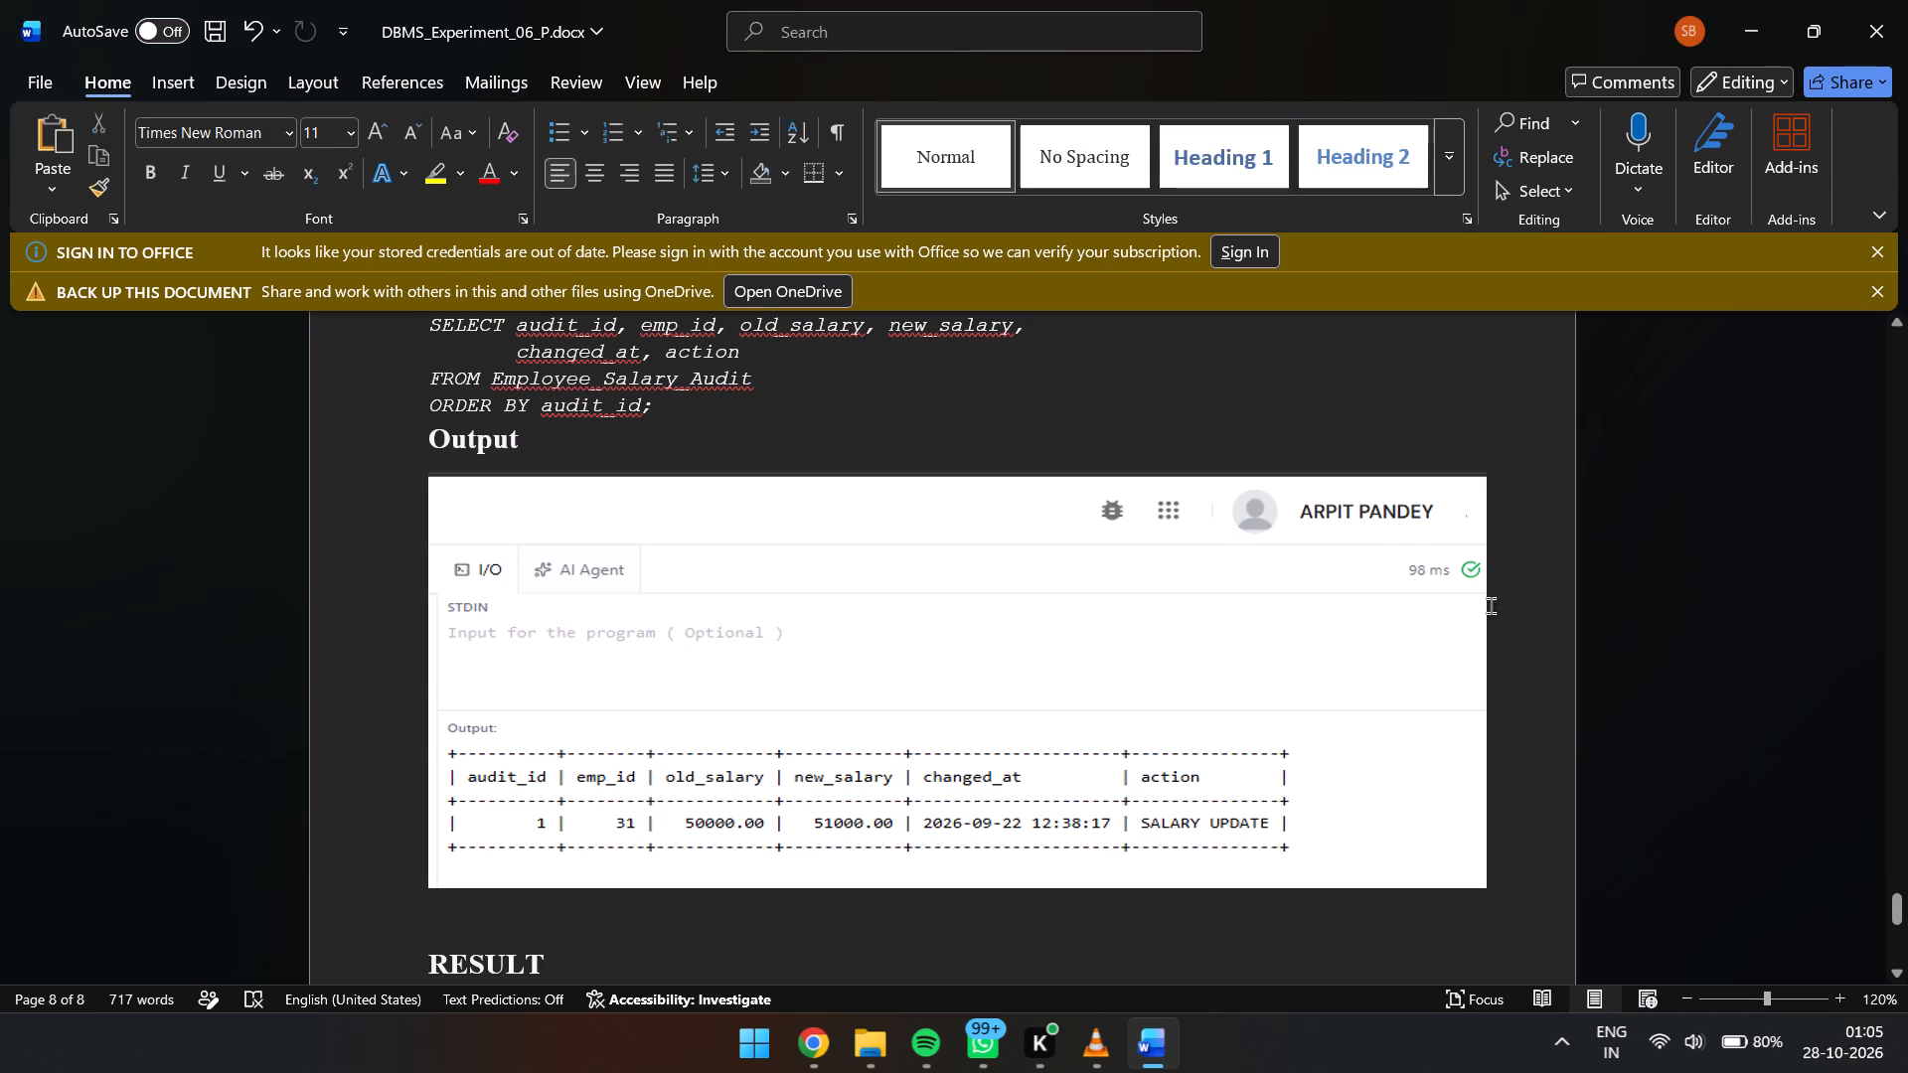
pyautogui.click(1345, 512)
pyautogui.press('Right')
pyautogui.click(1546, 609)
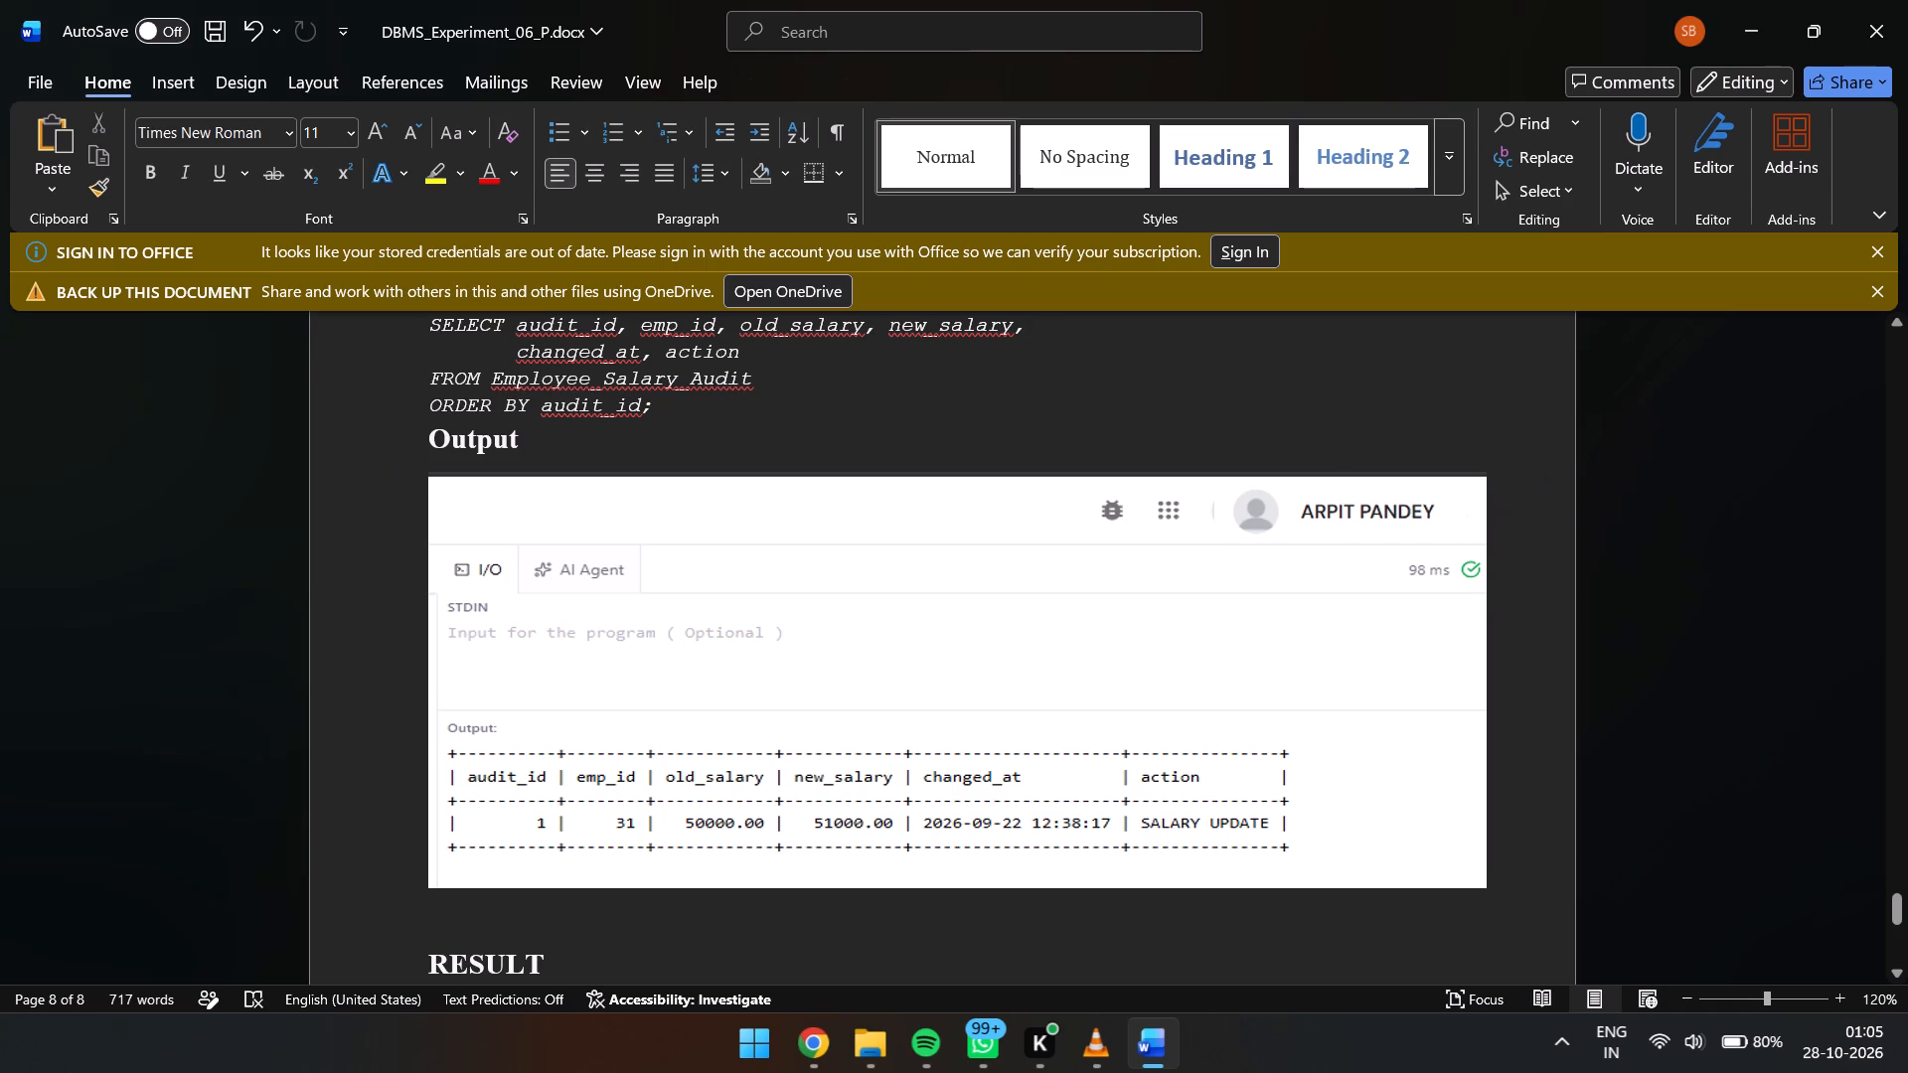
# Paste the name badge onto the Test Salary Validation output screenshot, shrink it, and move it over the account name in the header.
pyautogui.scroll(19, 1317, 602)
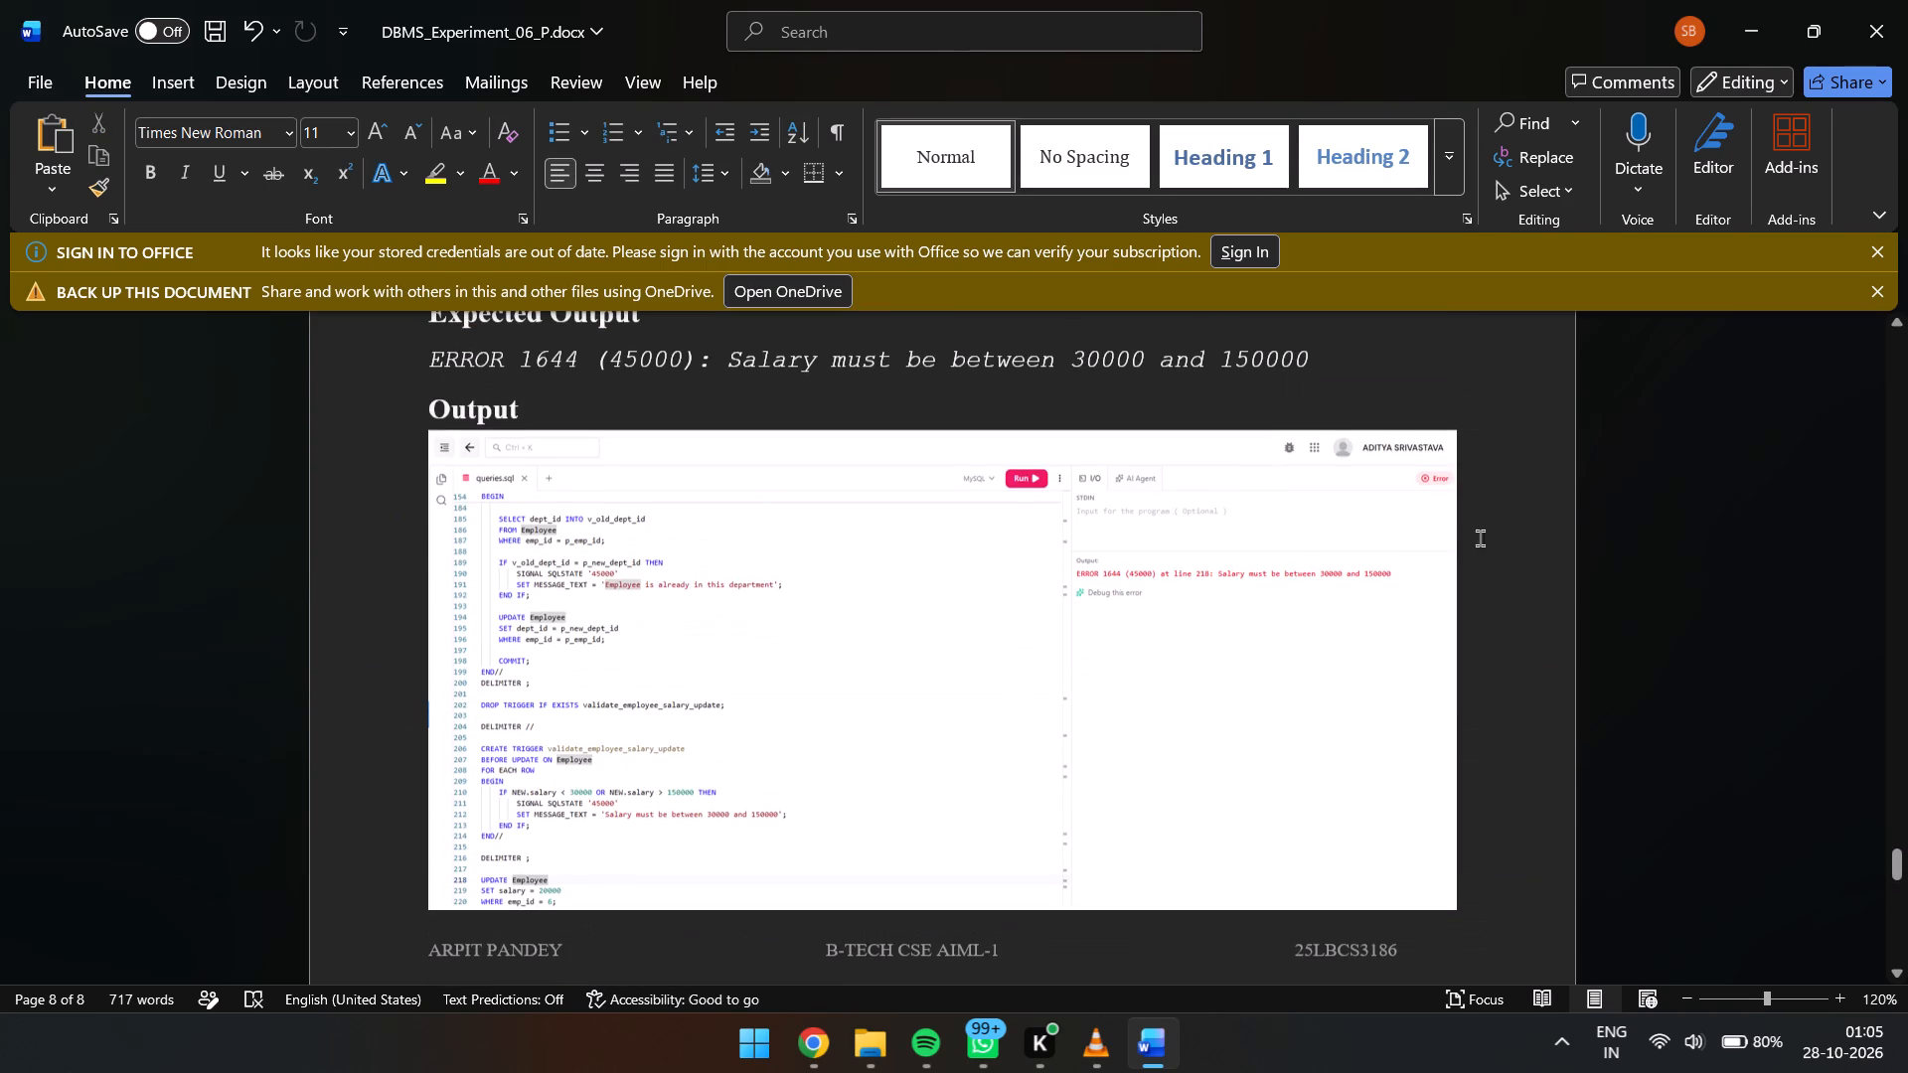
pyautogui.click(1510, 540)
pyautogui.hotkey('ctrl', 'v')
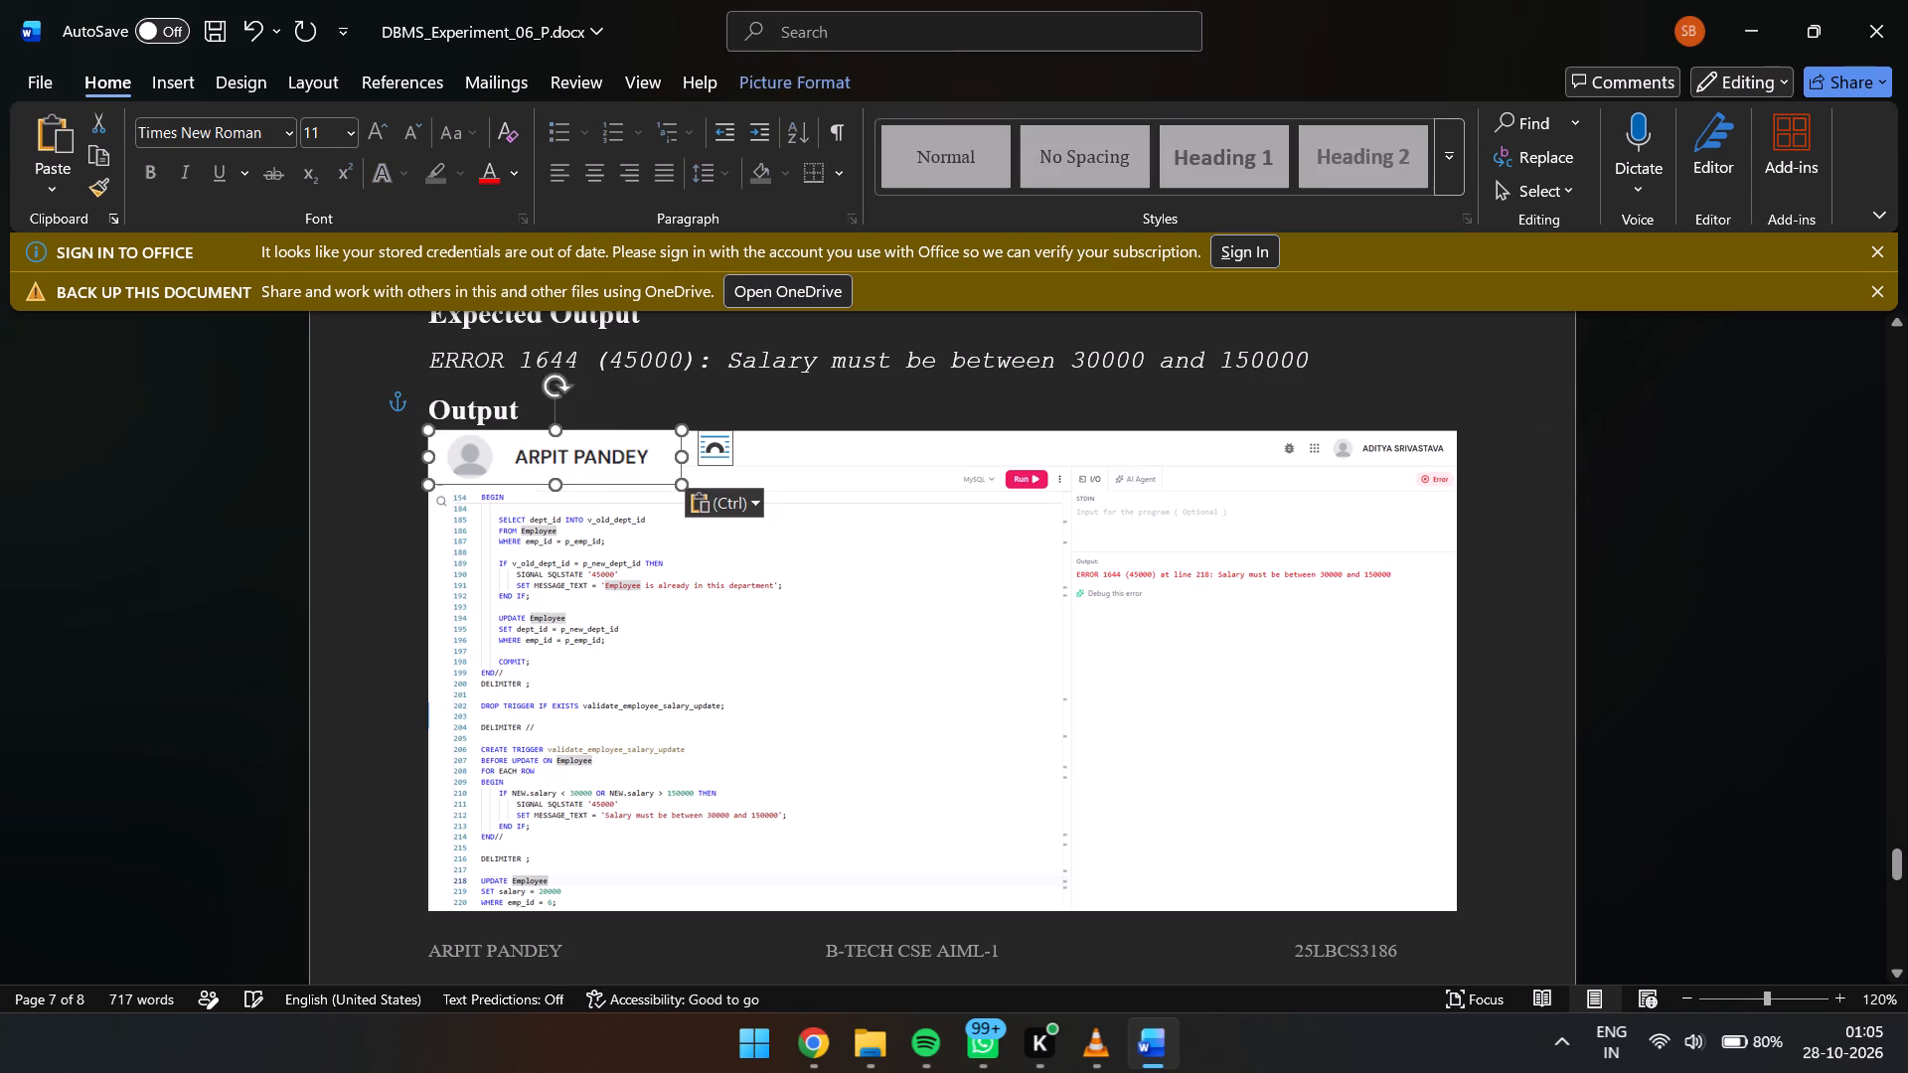
pyautogui.moveTo(615, 462); pyautogui.dragTo(1292, 500)
pyautogui.moveTo(1097, 526); pyautogui.dragTo(1213, 512)
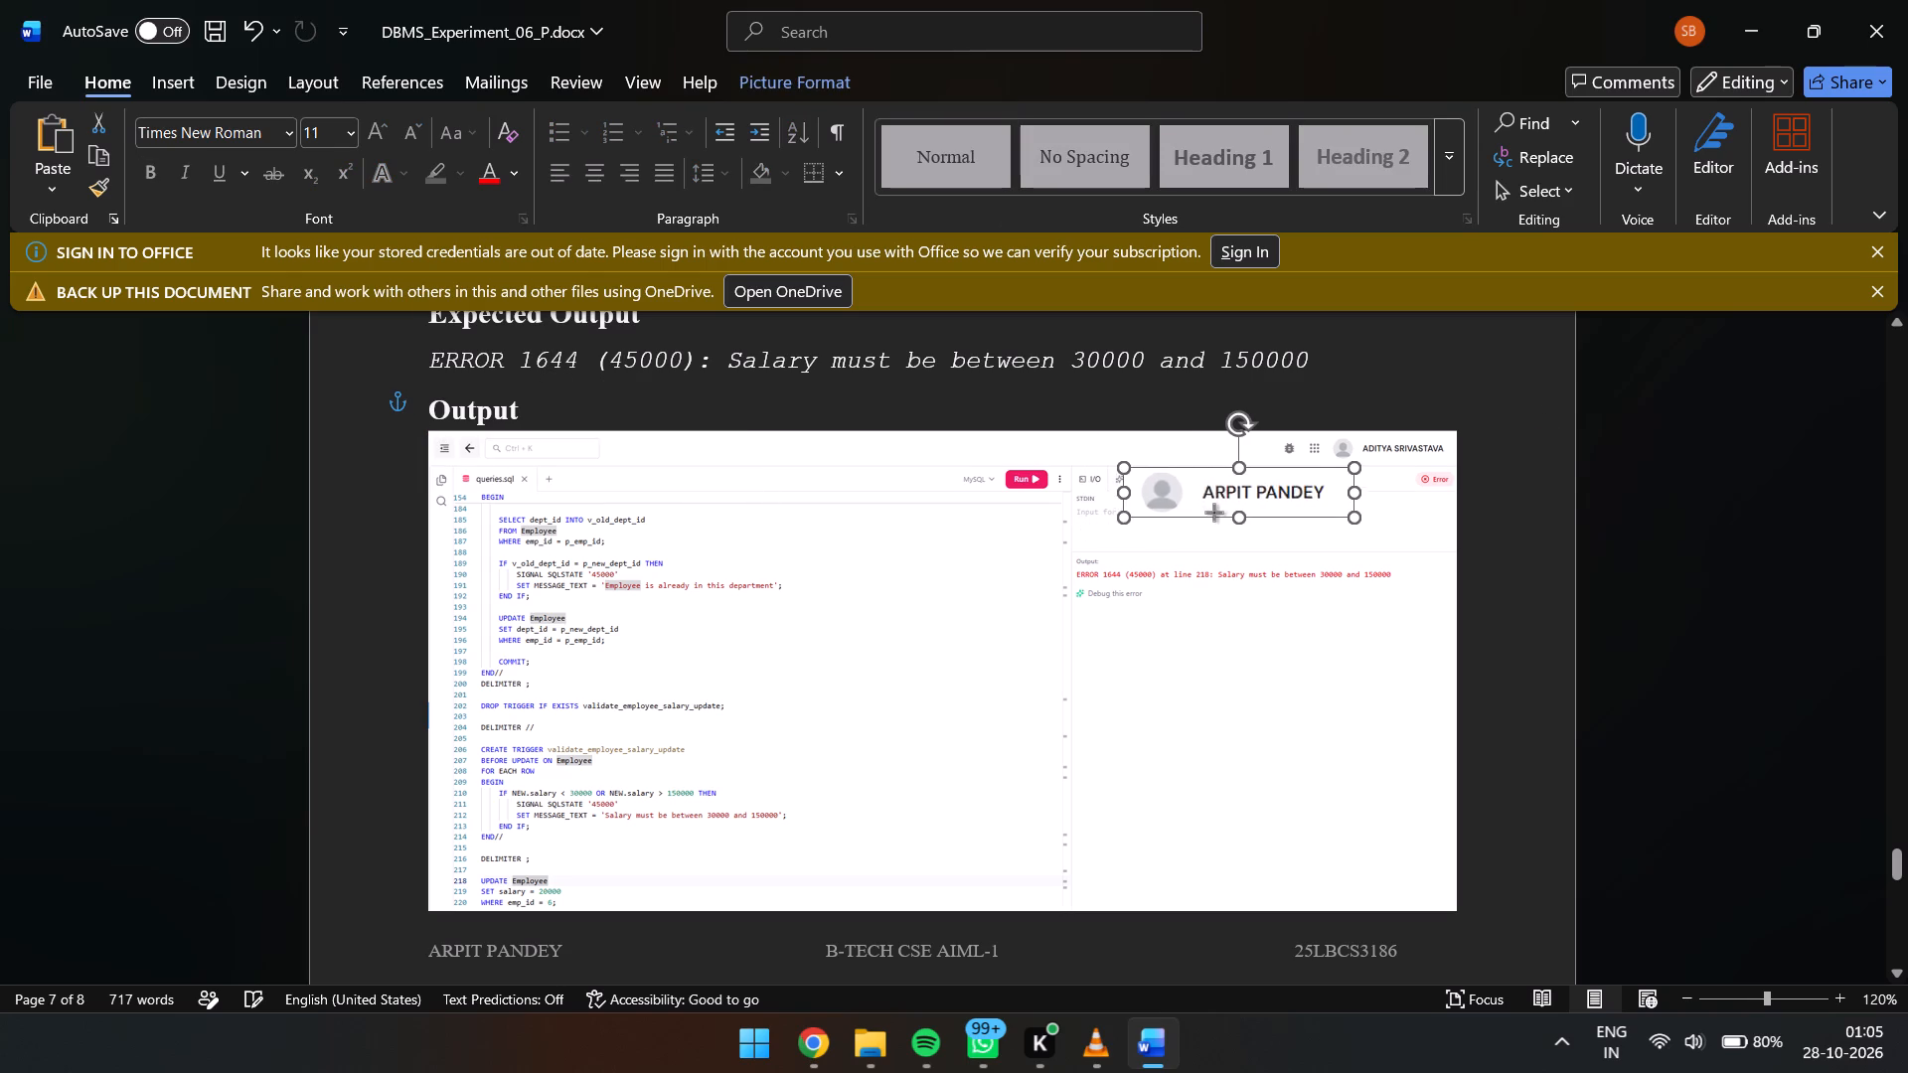
pyautogui.moveTo(1213, 512); pyautogui.dragTo(1278, 491)
pyautogui.keyDown('ctrl'); pyautogui.scroll(13, 1364, 536); pyautogui.keyUp('ctrl')
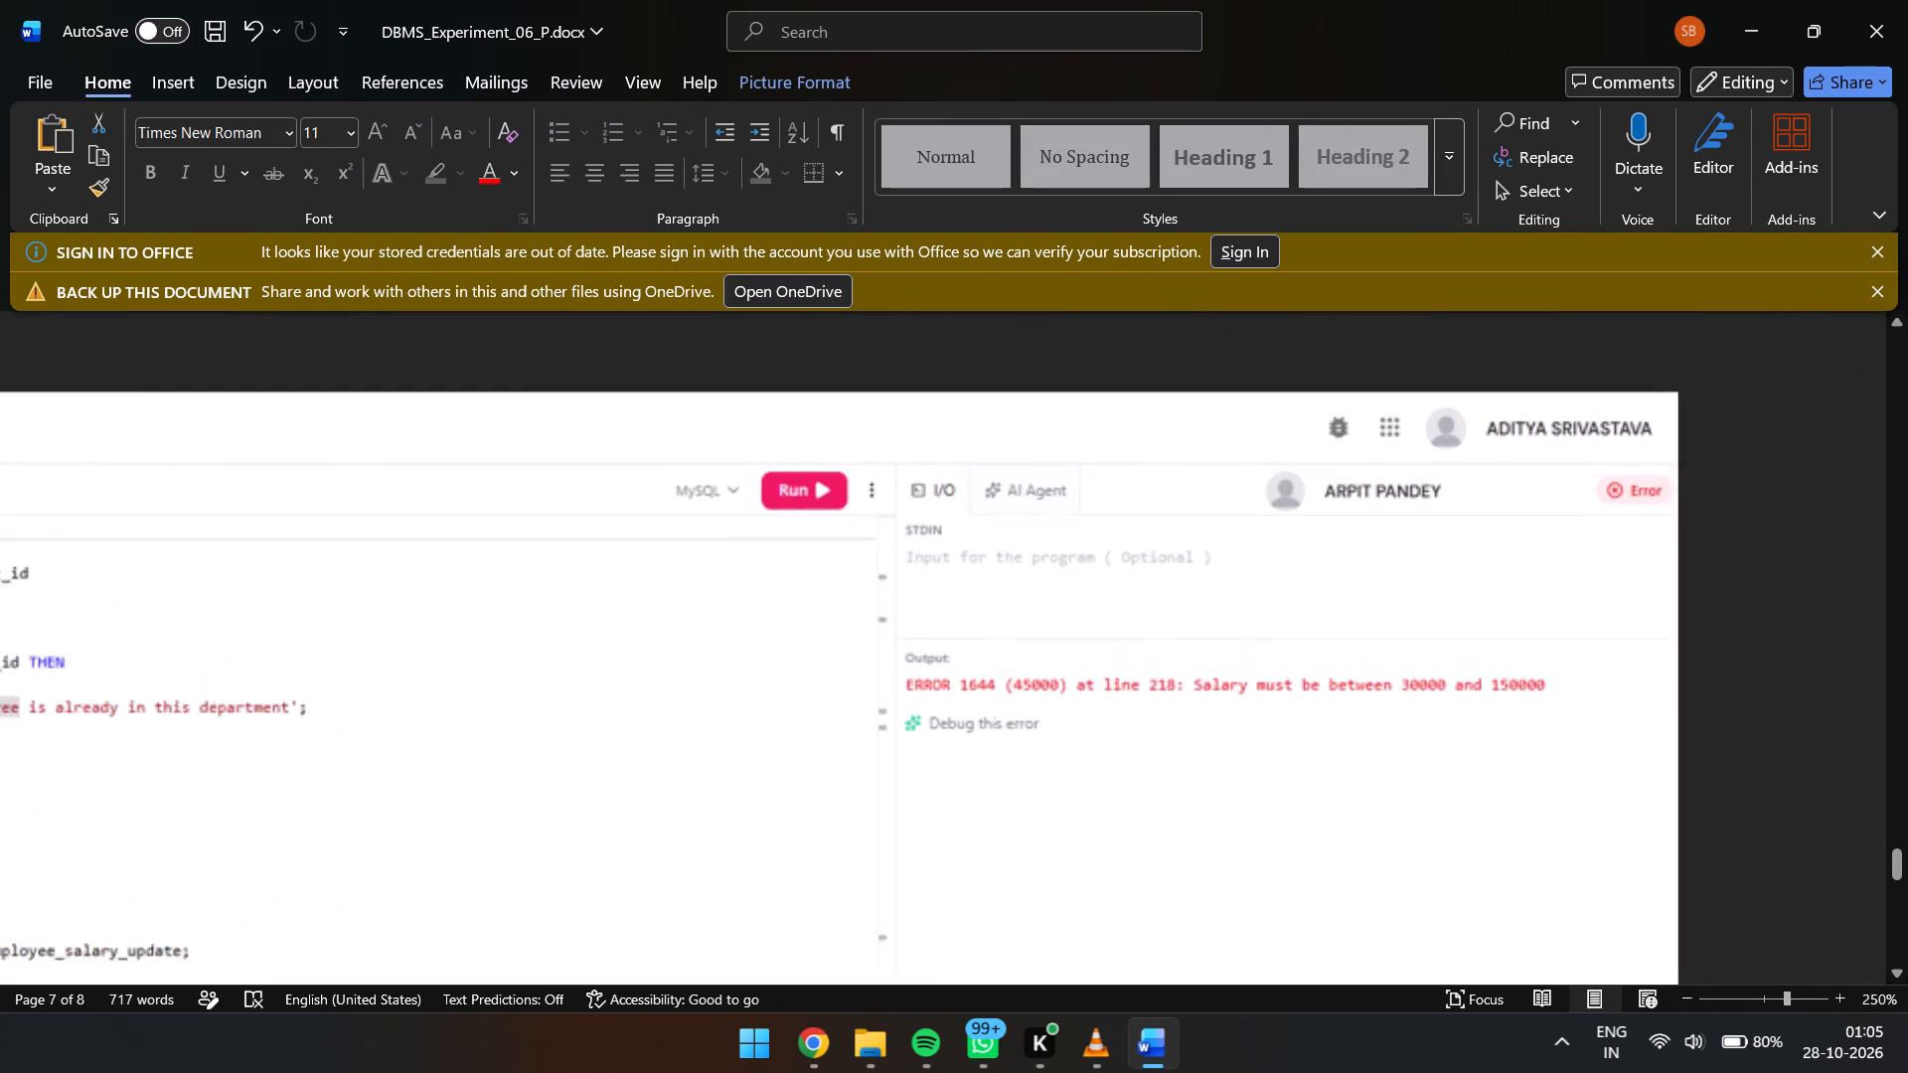
pyautogui.keyDown('ctrl'); pyautogui.scroll(6, 1416, 610); pyautogui.keyUp('ctrl')
pyautogui.moveTo(1386, 510); pyautogui.dragTo(1653, 453)
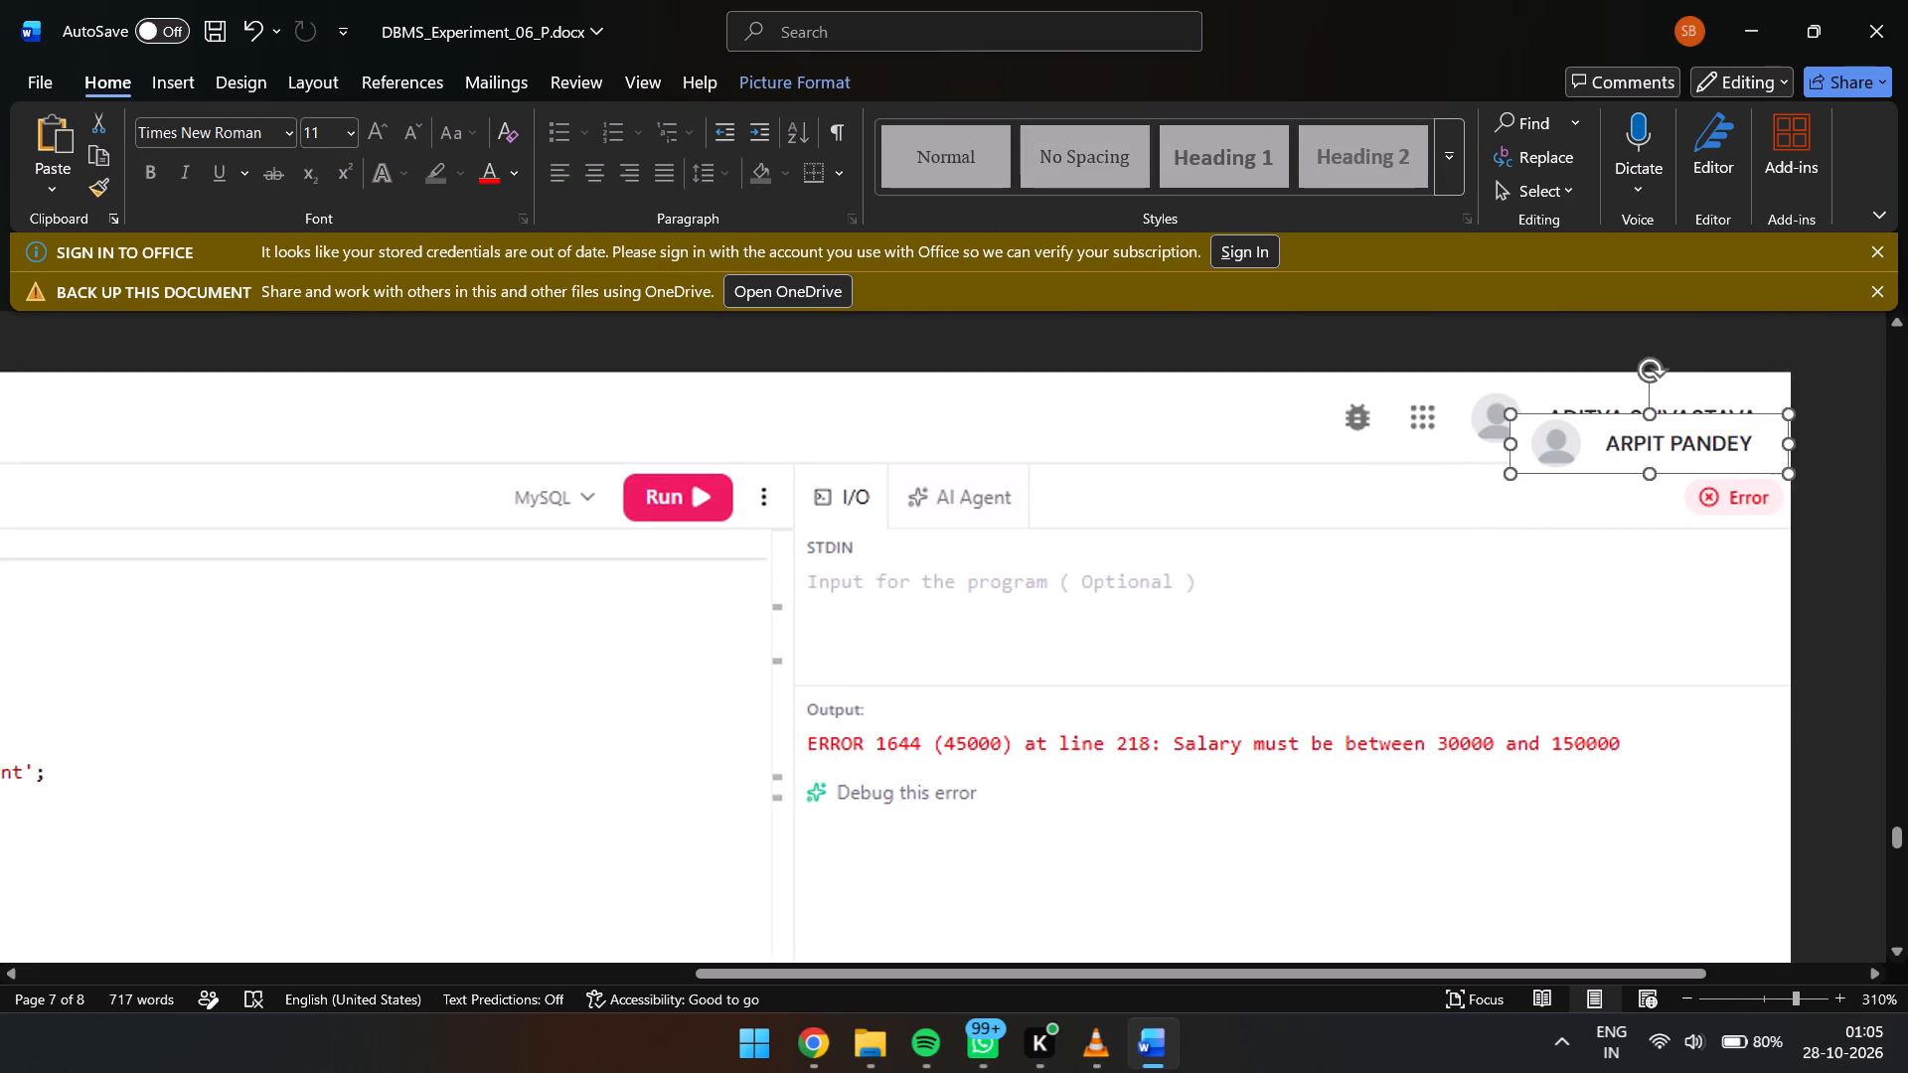
pyautogui.moveTo(1653, 453); pyautogui.dragTo(1605, 442)
# Resize the name badge on the salary validation screenshot to cover the account name without overlapping the neighbouring grid icon.
pyautogui.moveTo(1468, 465); pyautogui.dragTo(1467, 465)
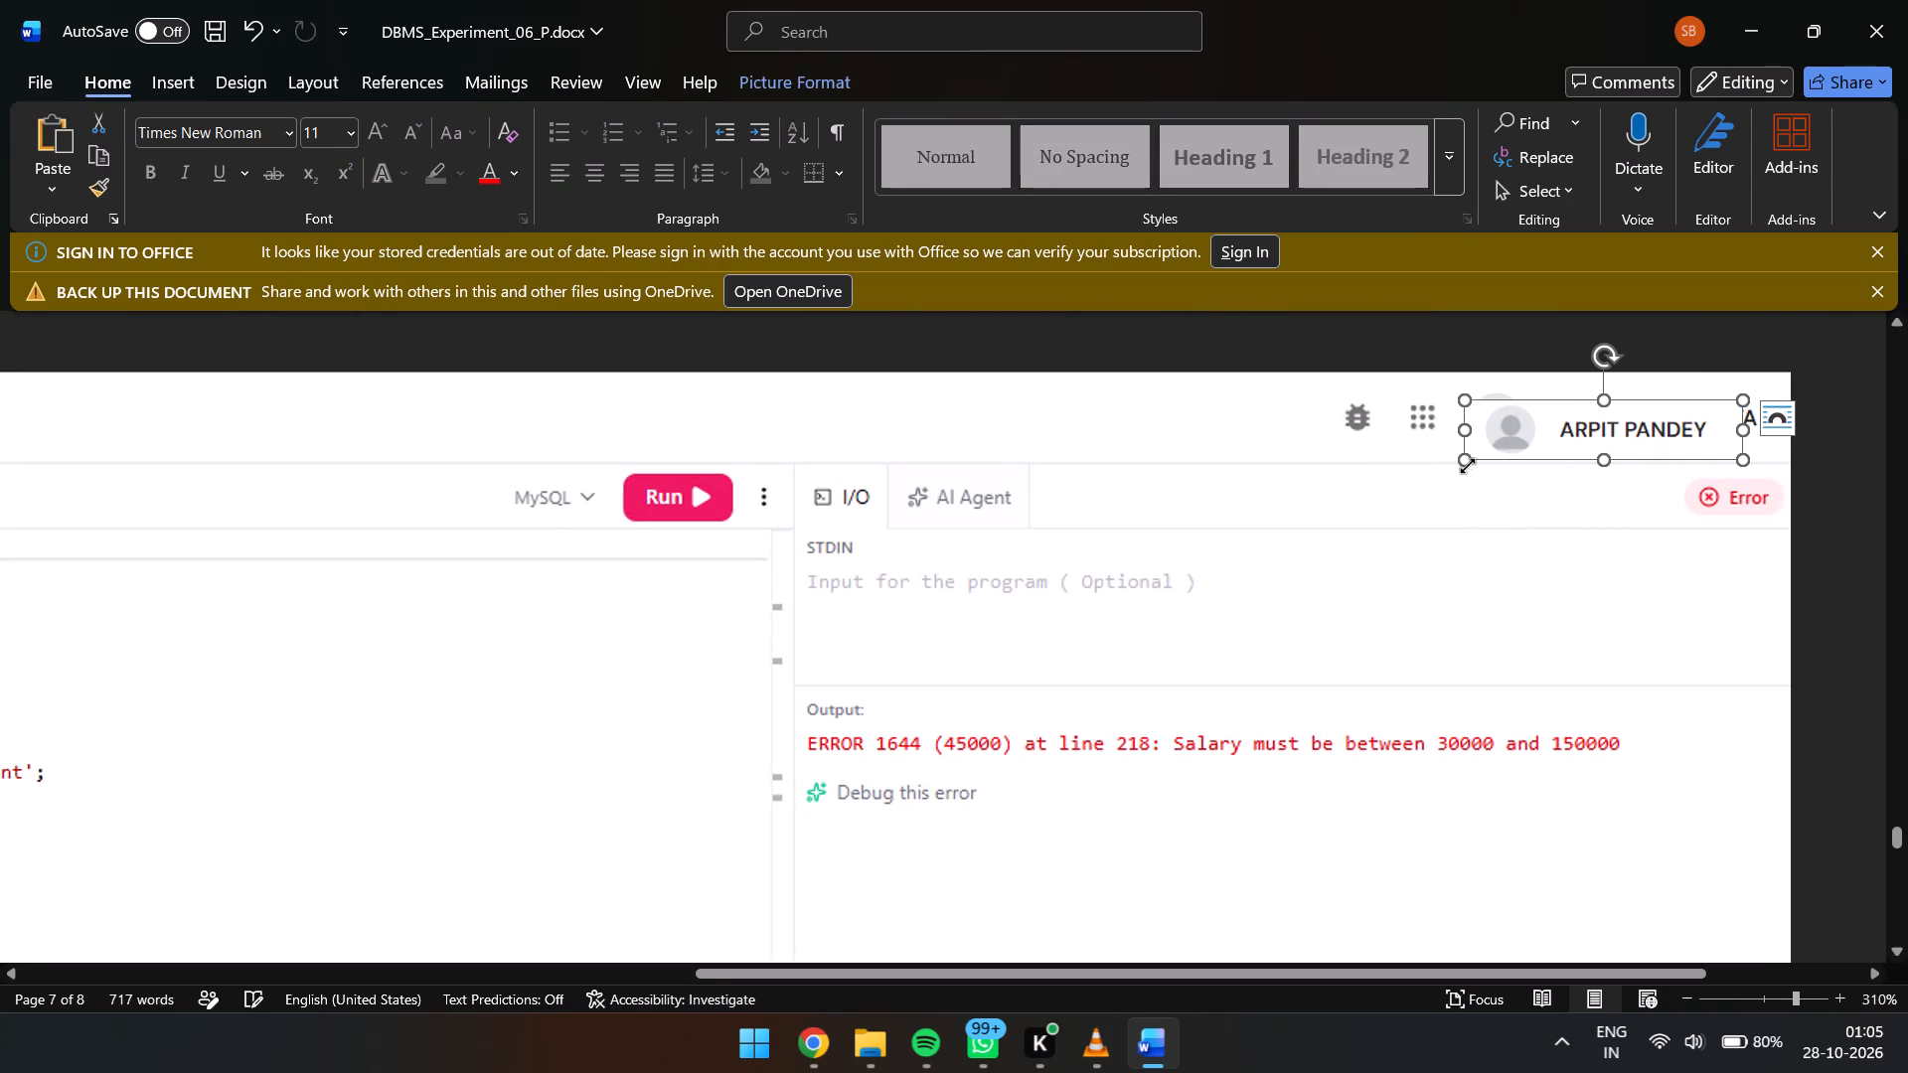
pyautogui.moveTo(1467, 465); pyautogui.dragTo(1467, 477)
pyautogui.moveTo(1535, 452); pyautogui.dragTo(1587, 439)
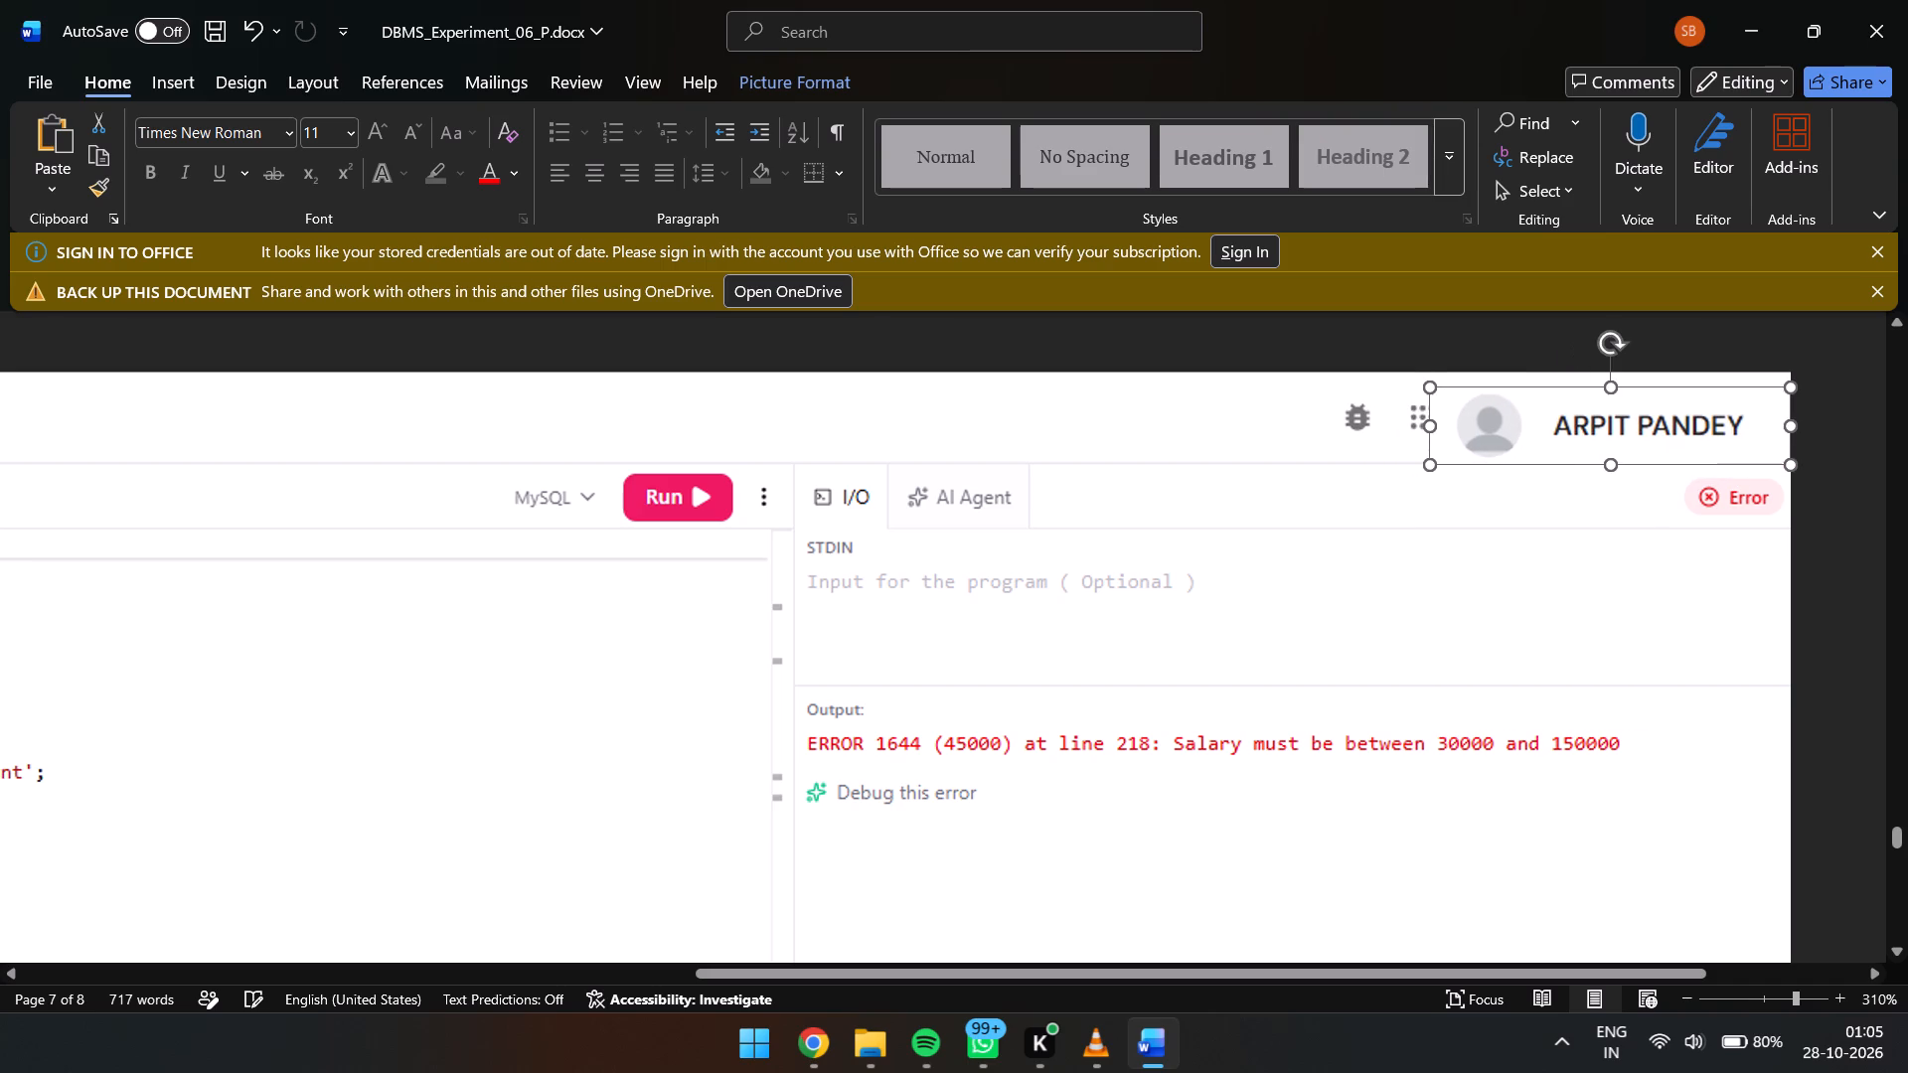
pyautogui.moveTo(1587, 439); pyautogui.dragTo(1580, 439)
pyautogui.moveTo(1426, 463); pyautogui.dragTo(1476, 451)
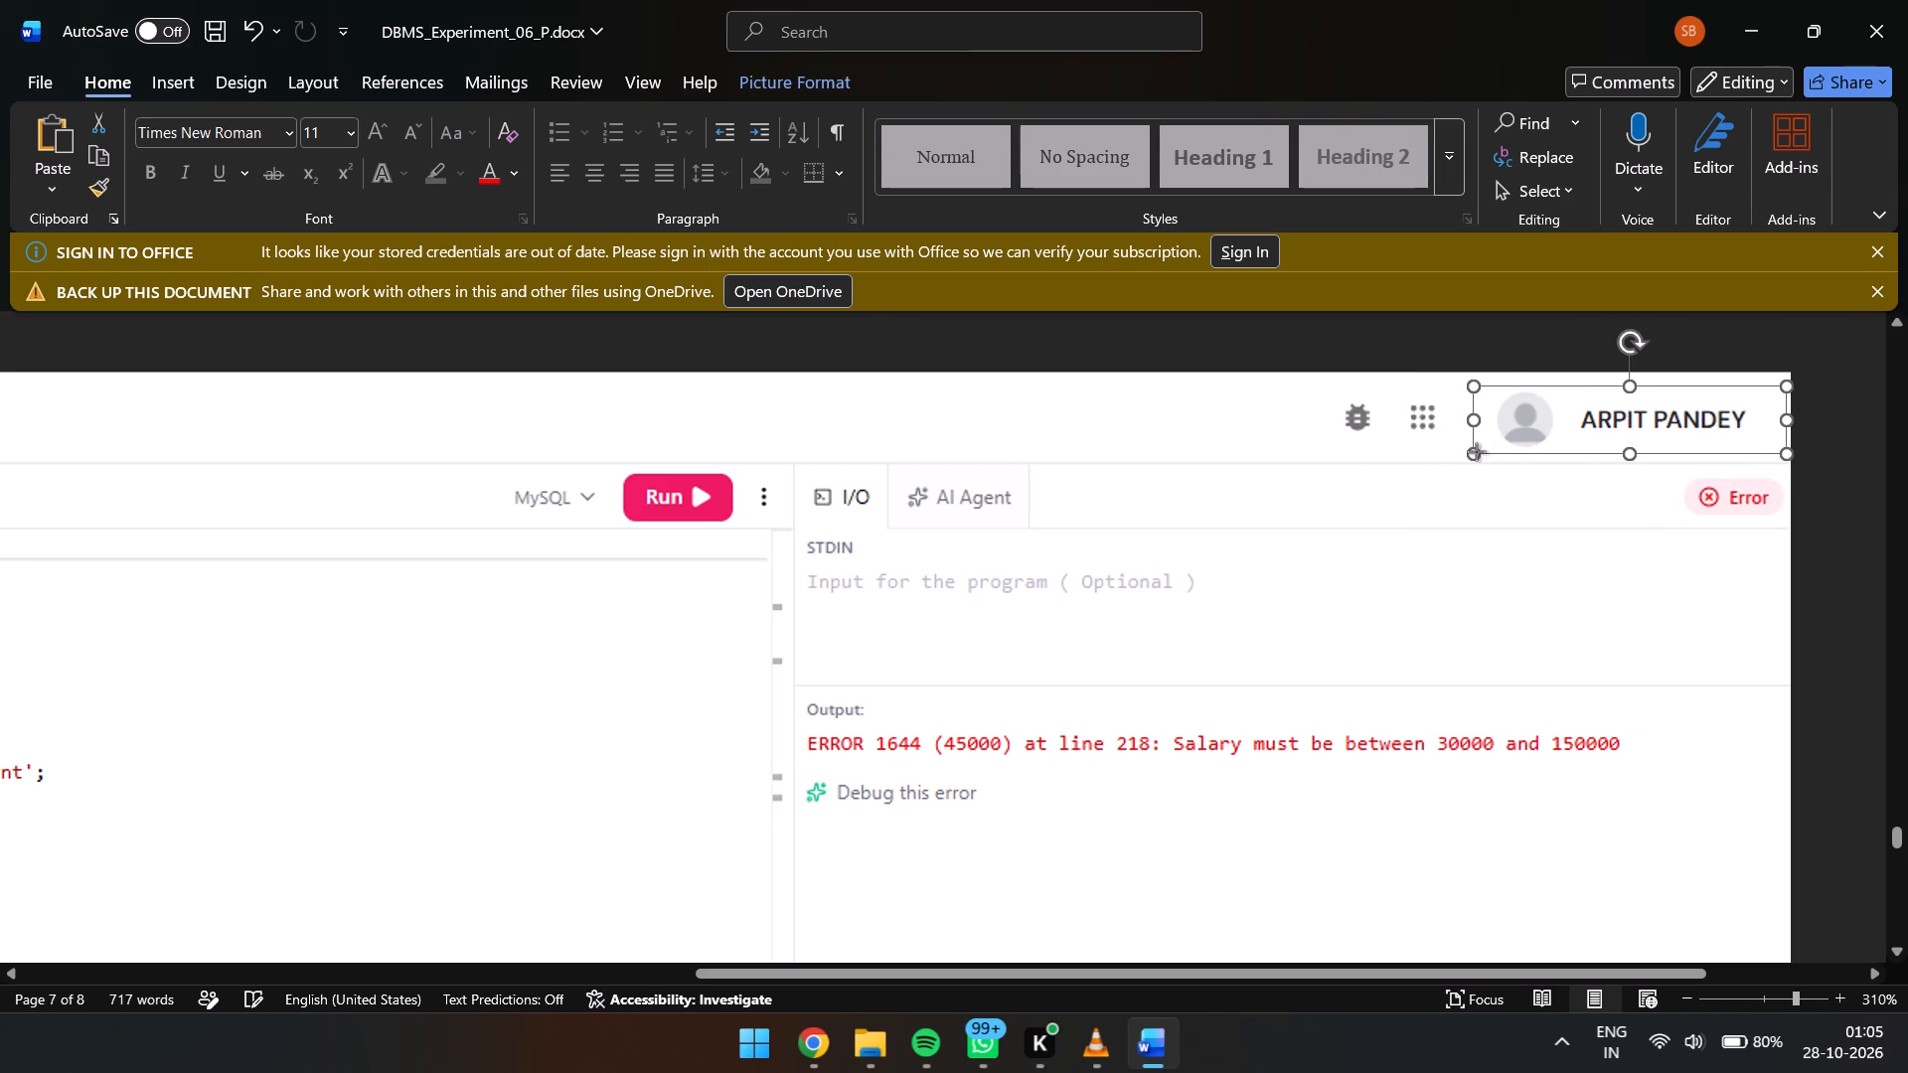
pyautogui.moveTo(1476, 451); pyautogui.dragTo(1489, 447)
# Fine-tune the badge's position on the salary validation screenshot, nudging it up into line with the header icons.
pyautogui.moveTo(1576, 425); pyautogui.dragTo(1557, 429)
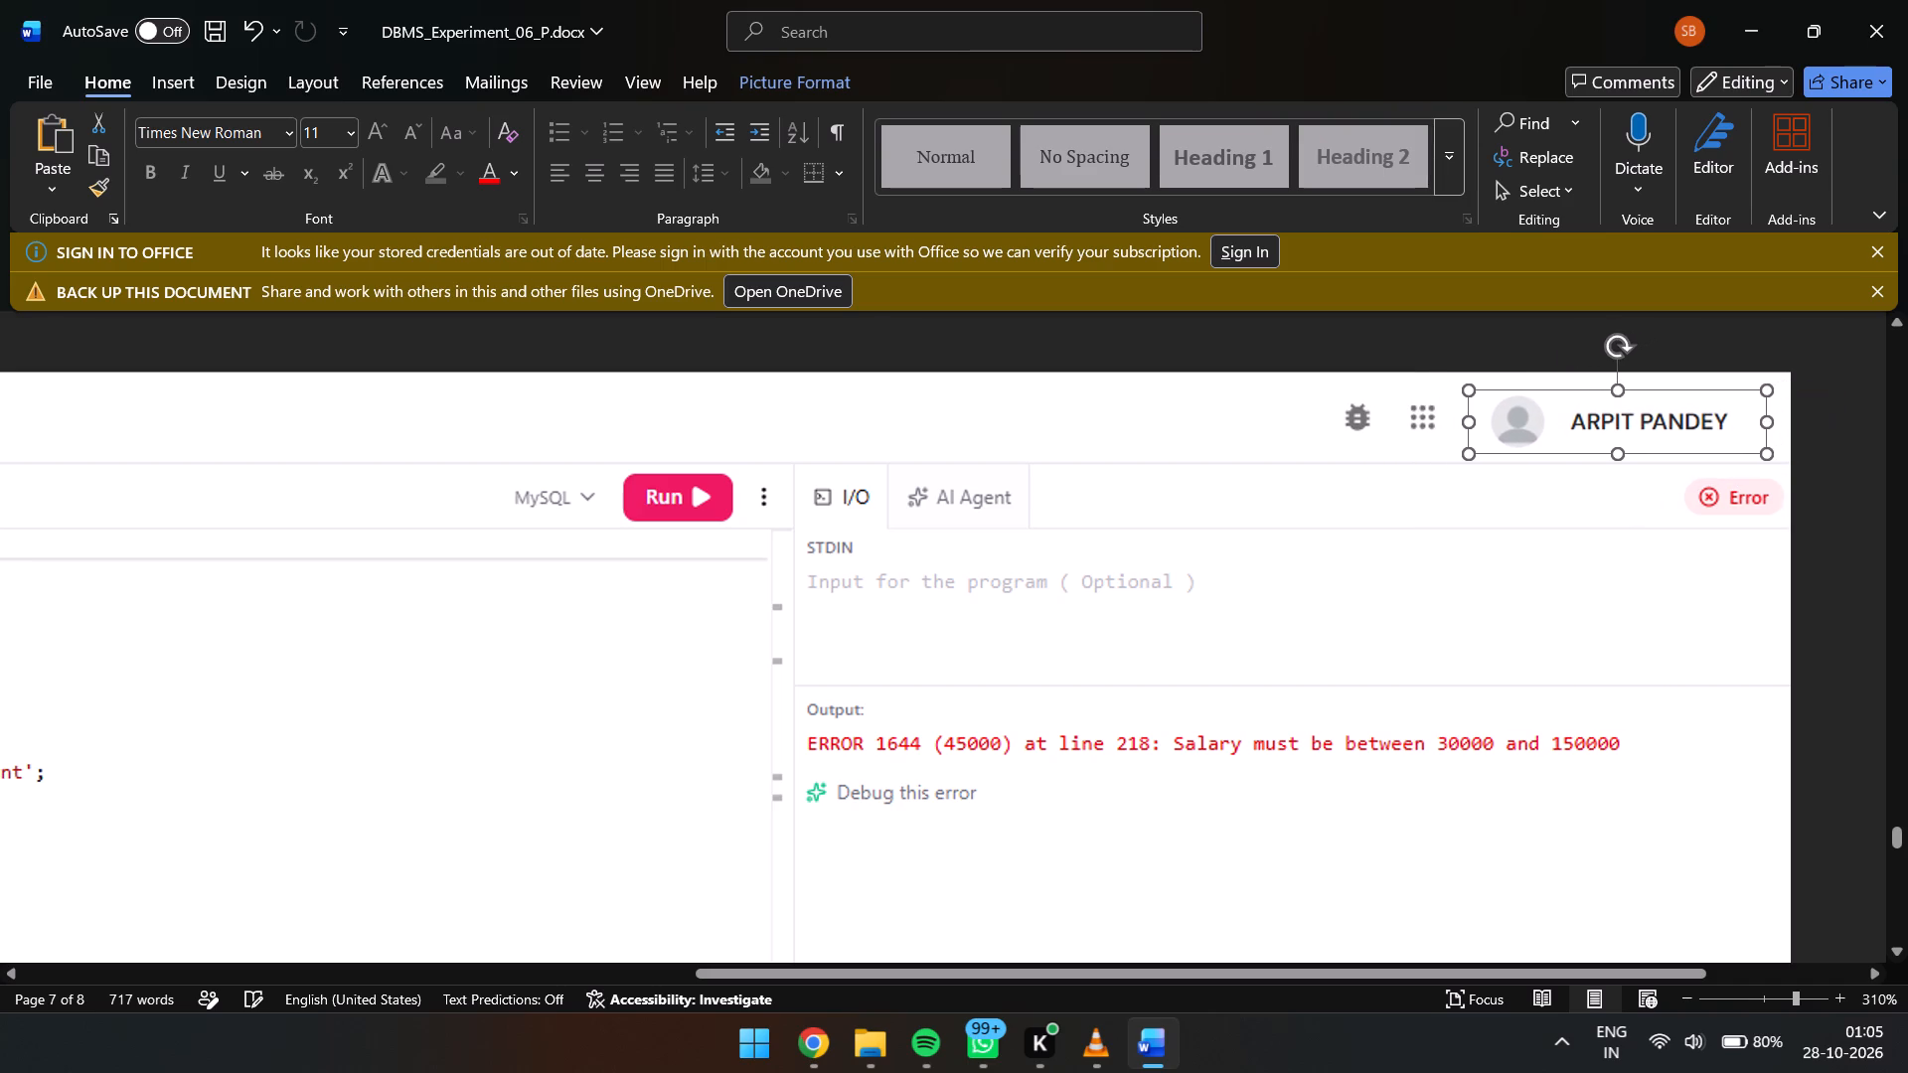
pyautogui.moveTo(1557, 429); pyautogui.dragTo(1557, 427)
pyautogui.press('Up')
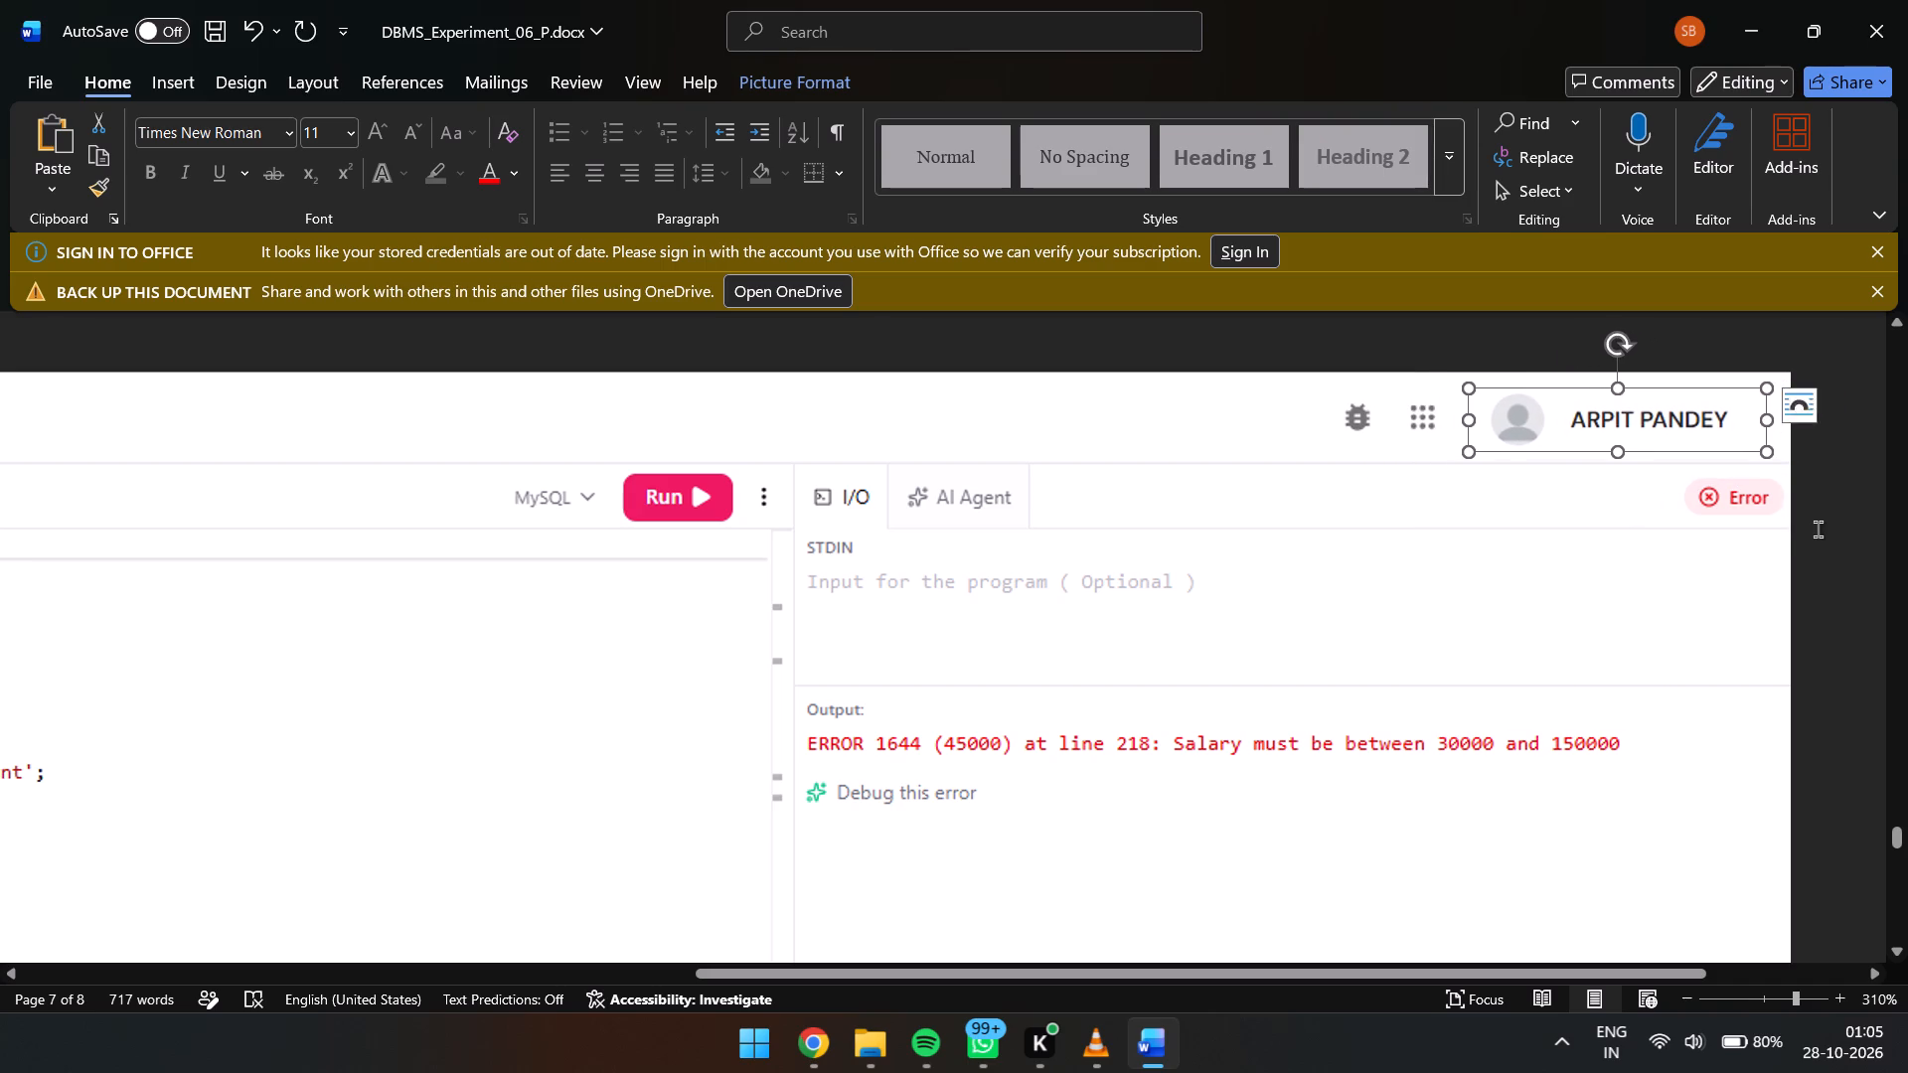
pyautogui.click(1818, 529)
pyautogui.scroll(11, 1594, 556)
pyautogui.scroll(-6, 1595, 569)
pyautogui.scroll(4, 1605, 572)
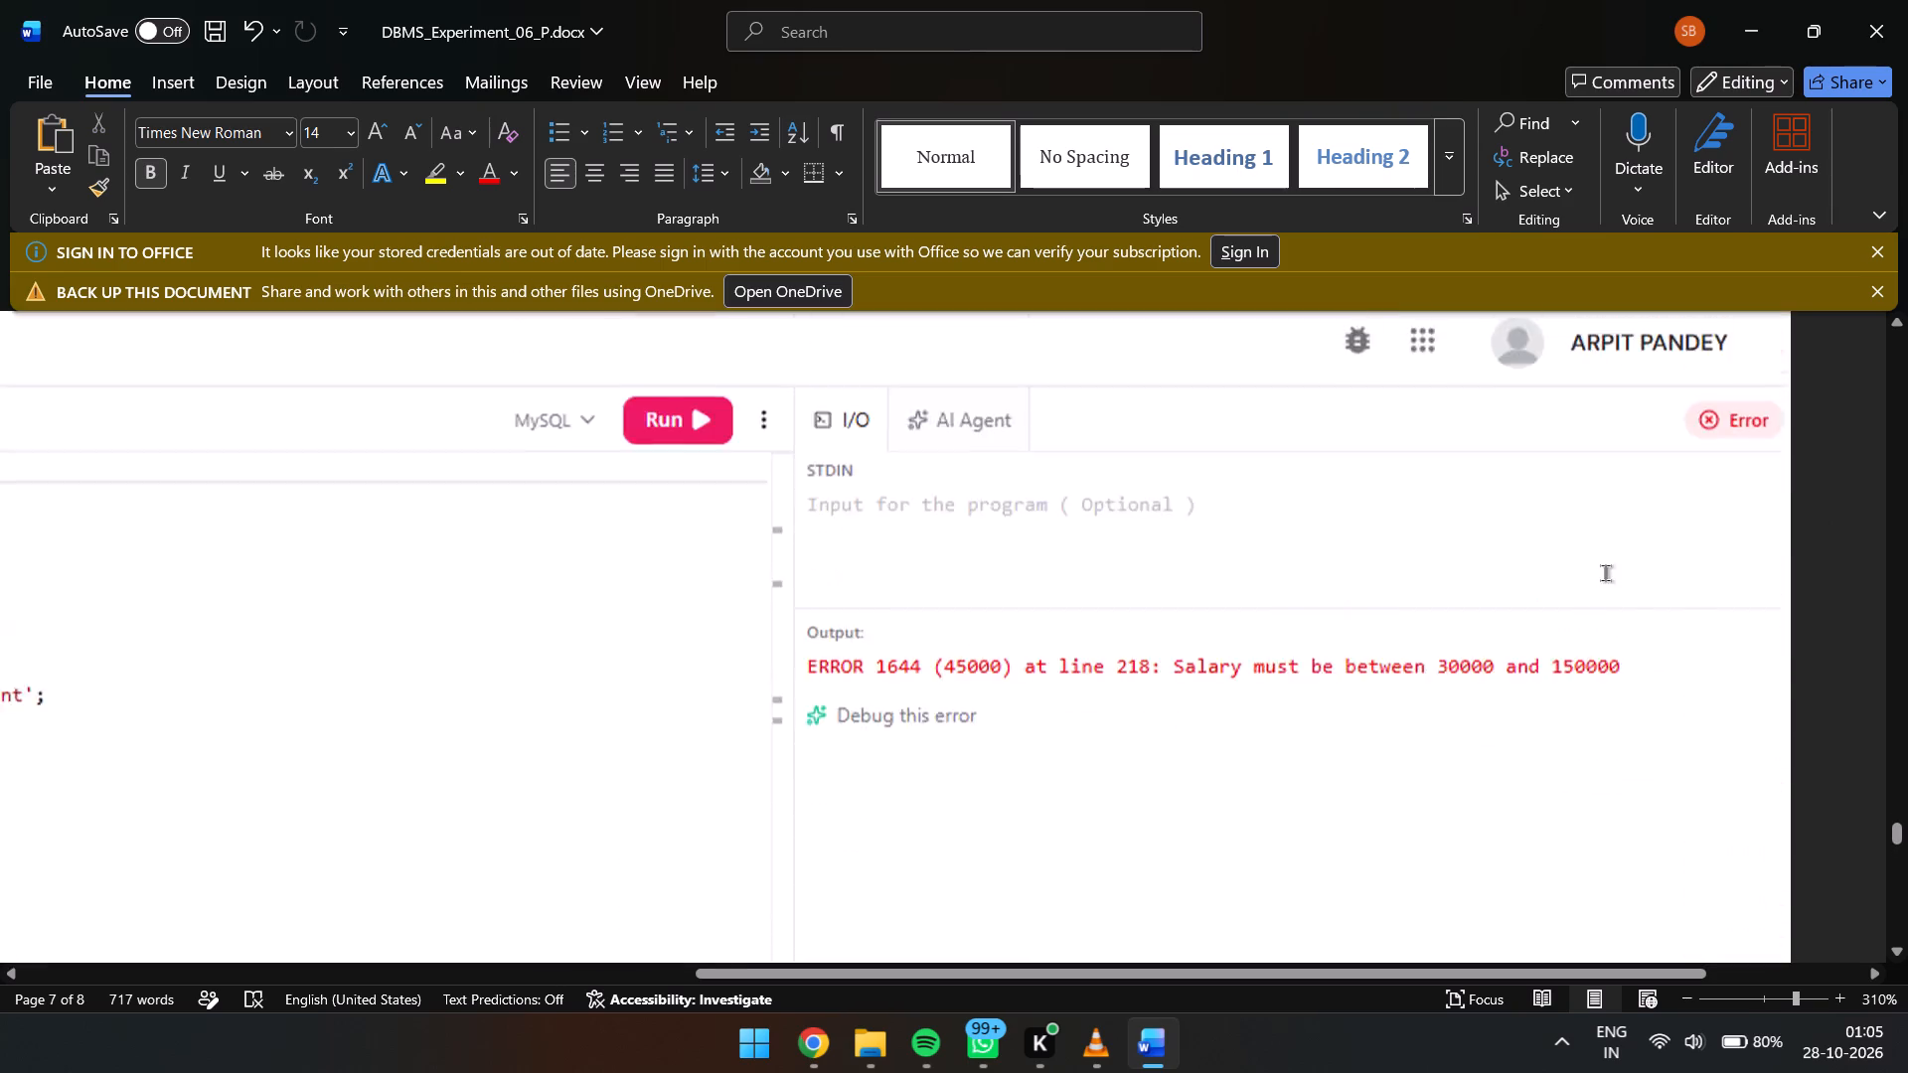
pyautogui.scroll(-2, 1633, 579)
pyautogui.click(1646, 525)
pyautogui.press('Up')
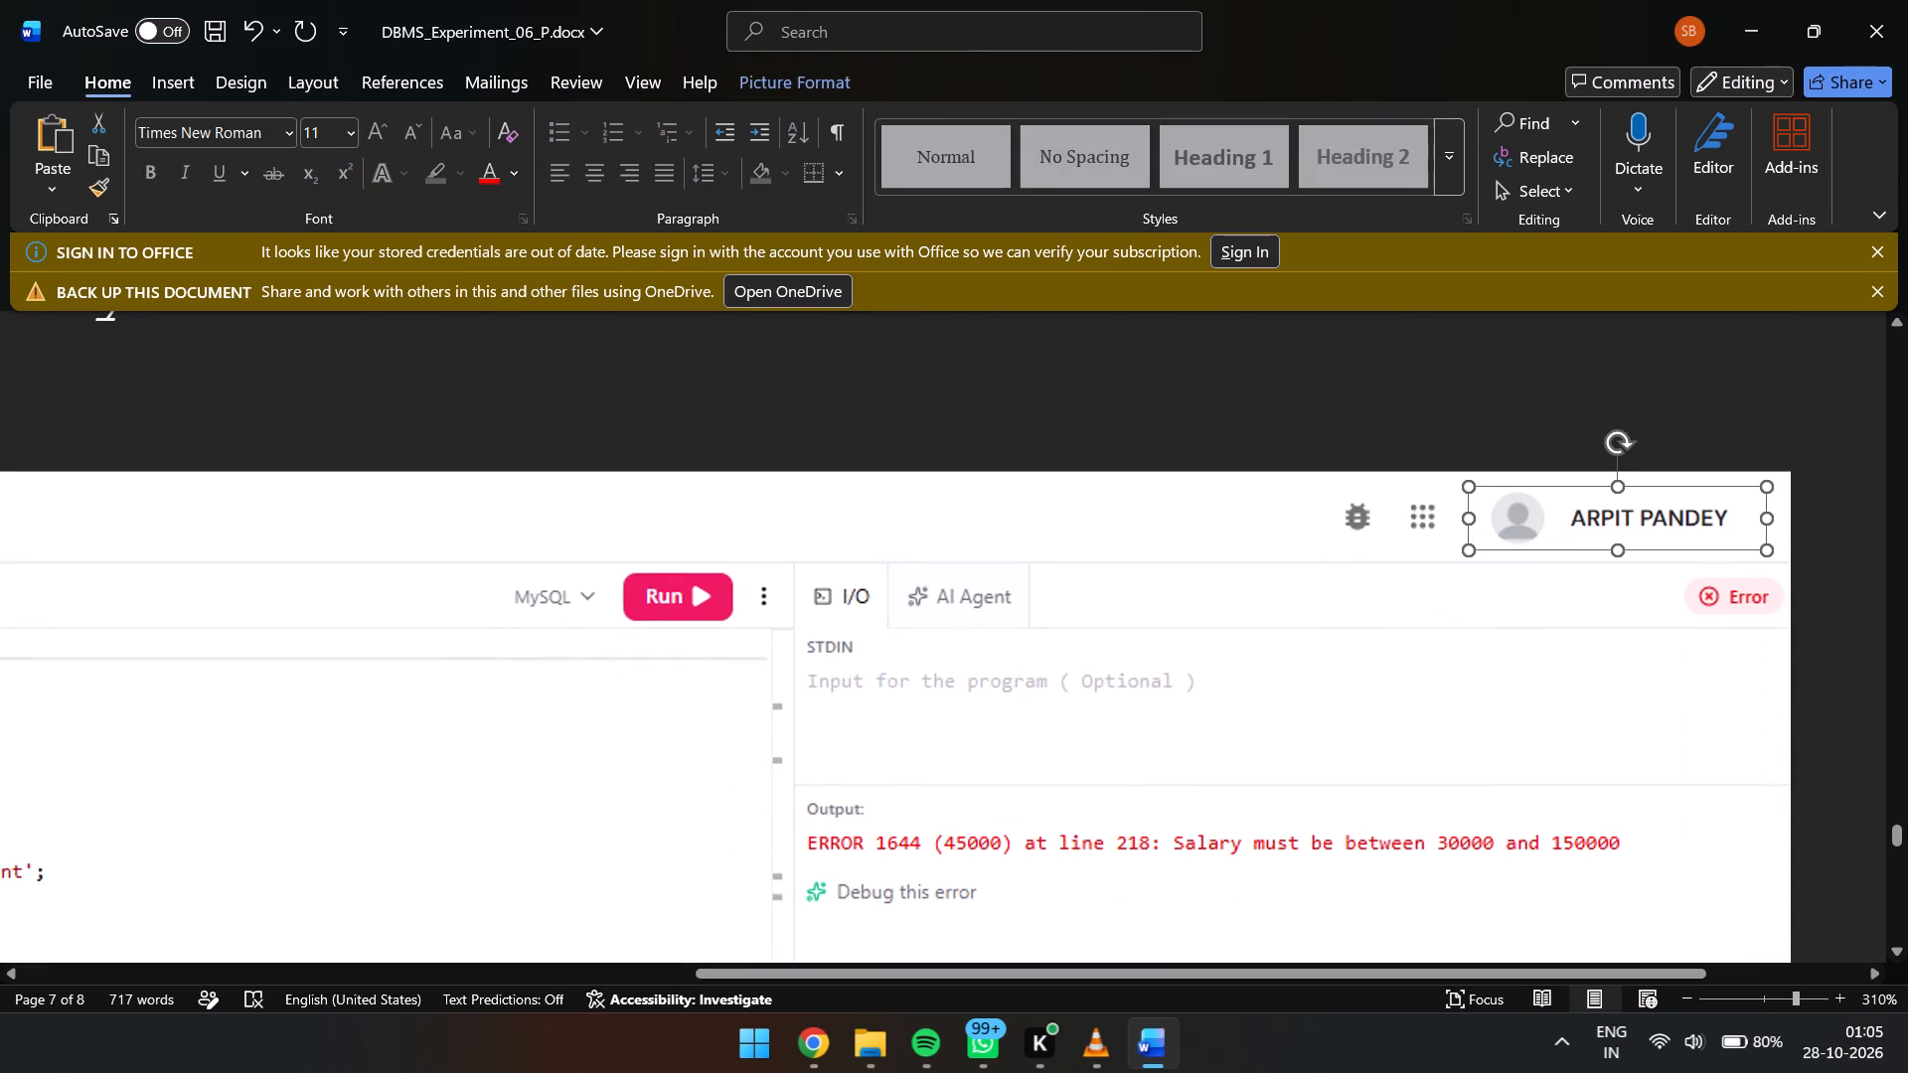
pyautogui.press('Up')
# Paste the copied name badge onto the invalid department test's output screenshot, above the Test Salary Validation section.
pyautogui.scroll(10, 1295, 620)
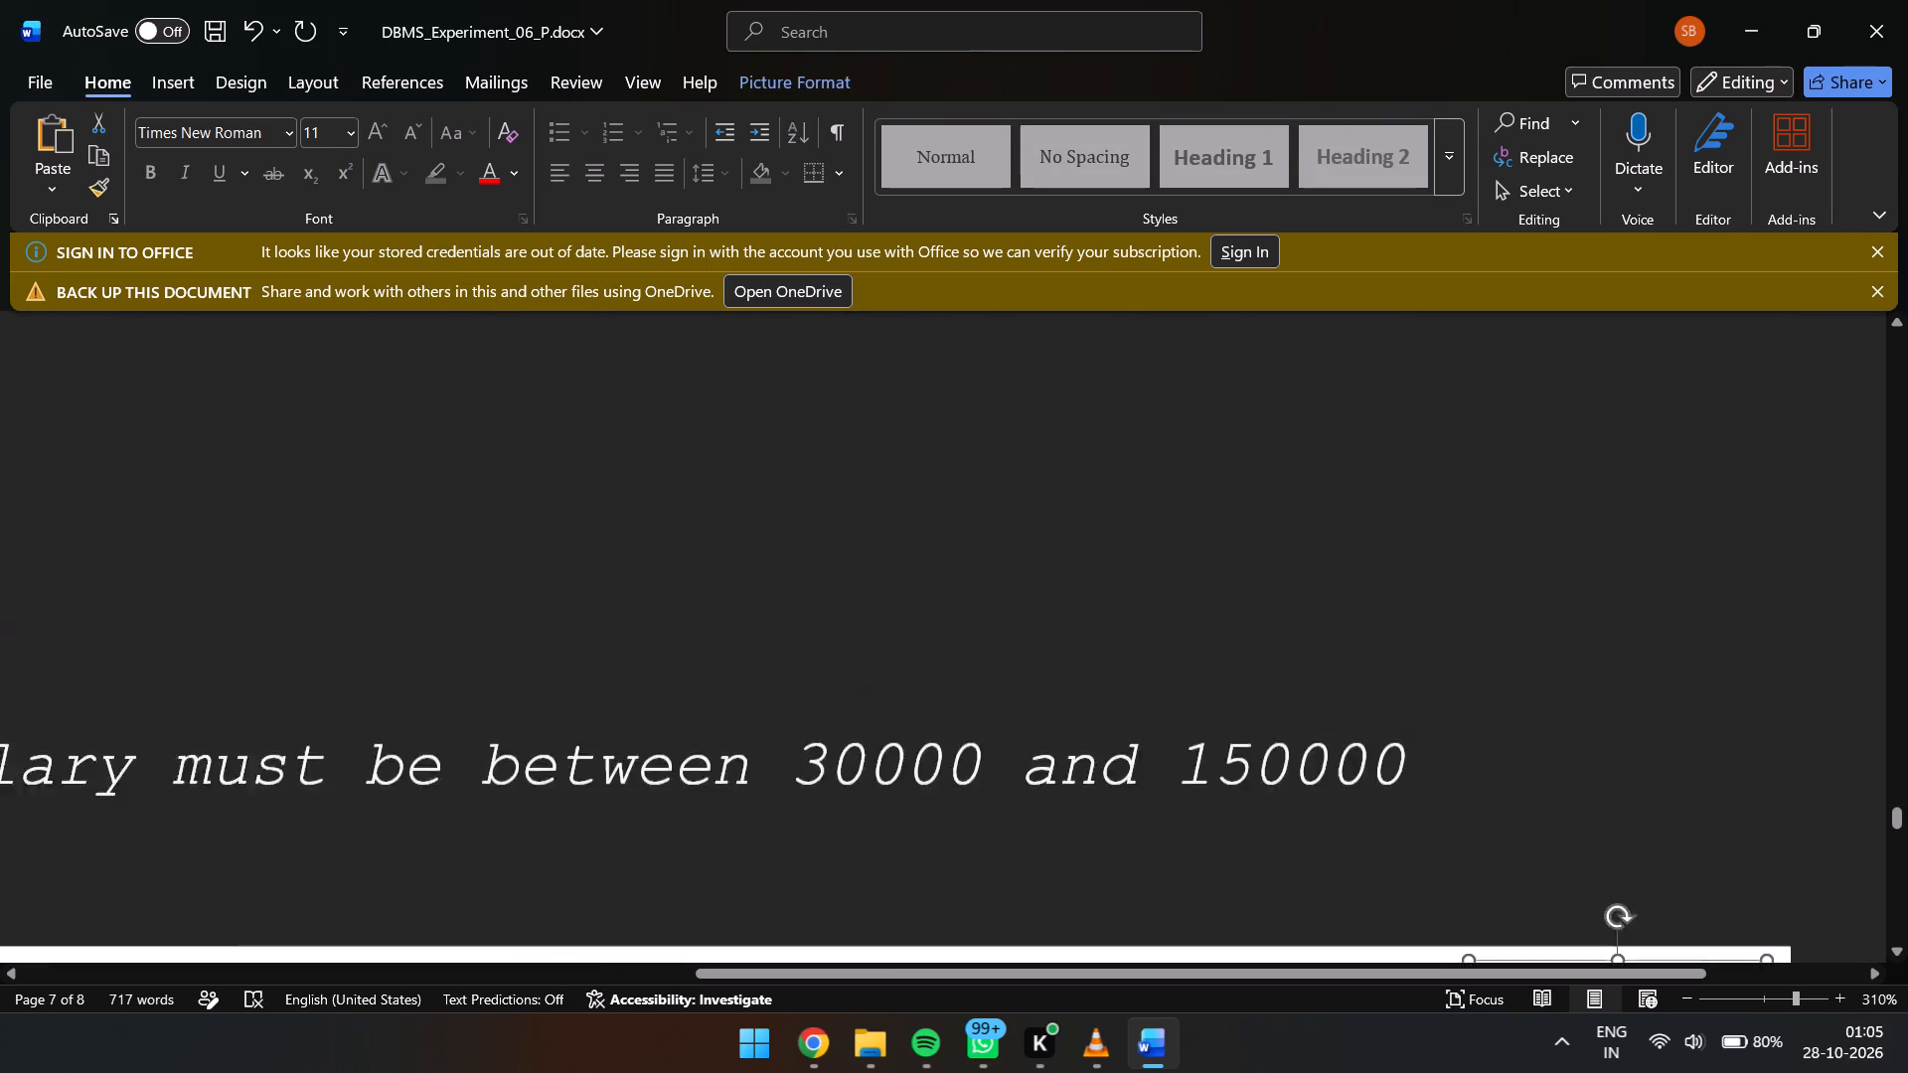
pyautogui.scroll(13, 1295, 620)
pyautogui.scroll(-7, 1295, 620)
pyautogui.scroll(4, 1295, 620)
pyautogui.click(1788, 680)
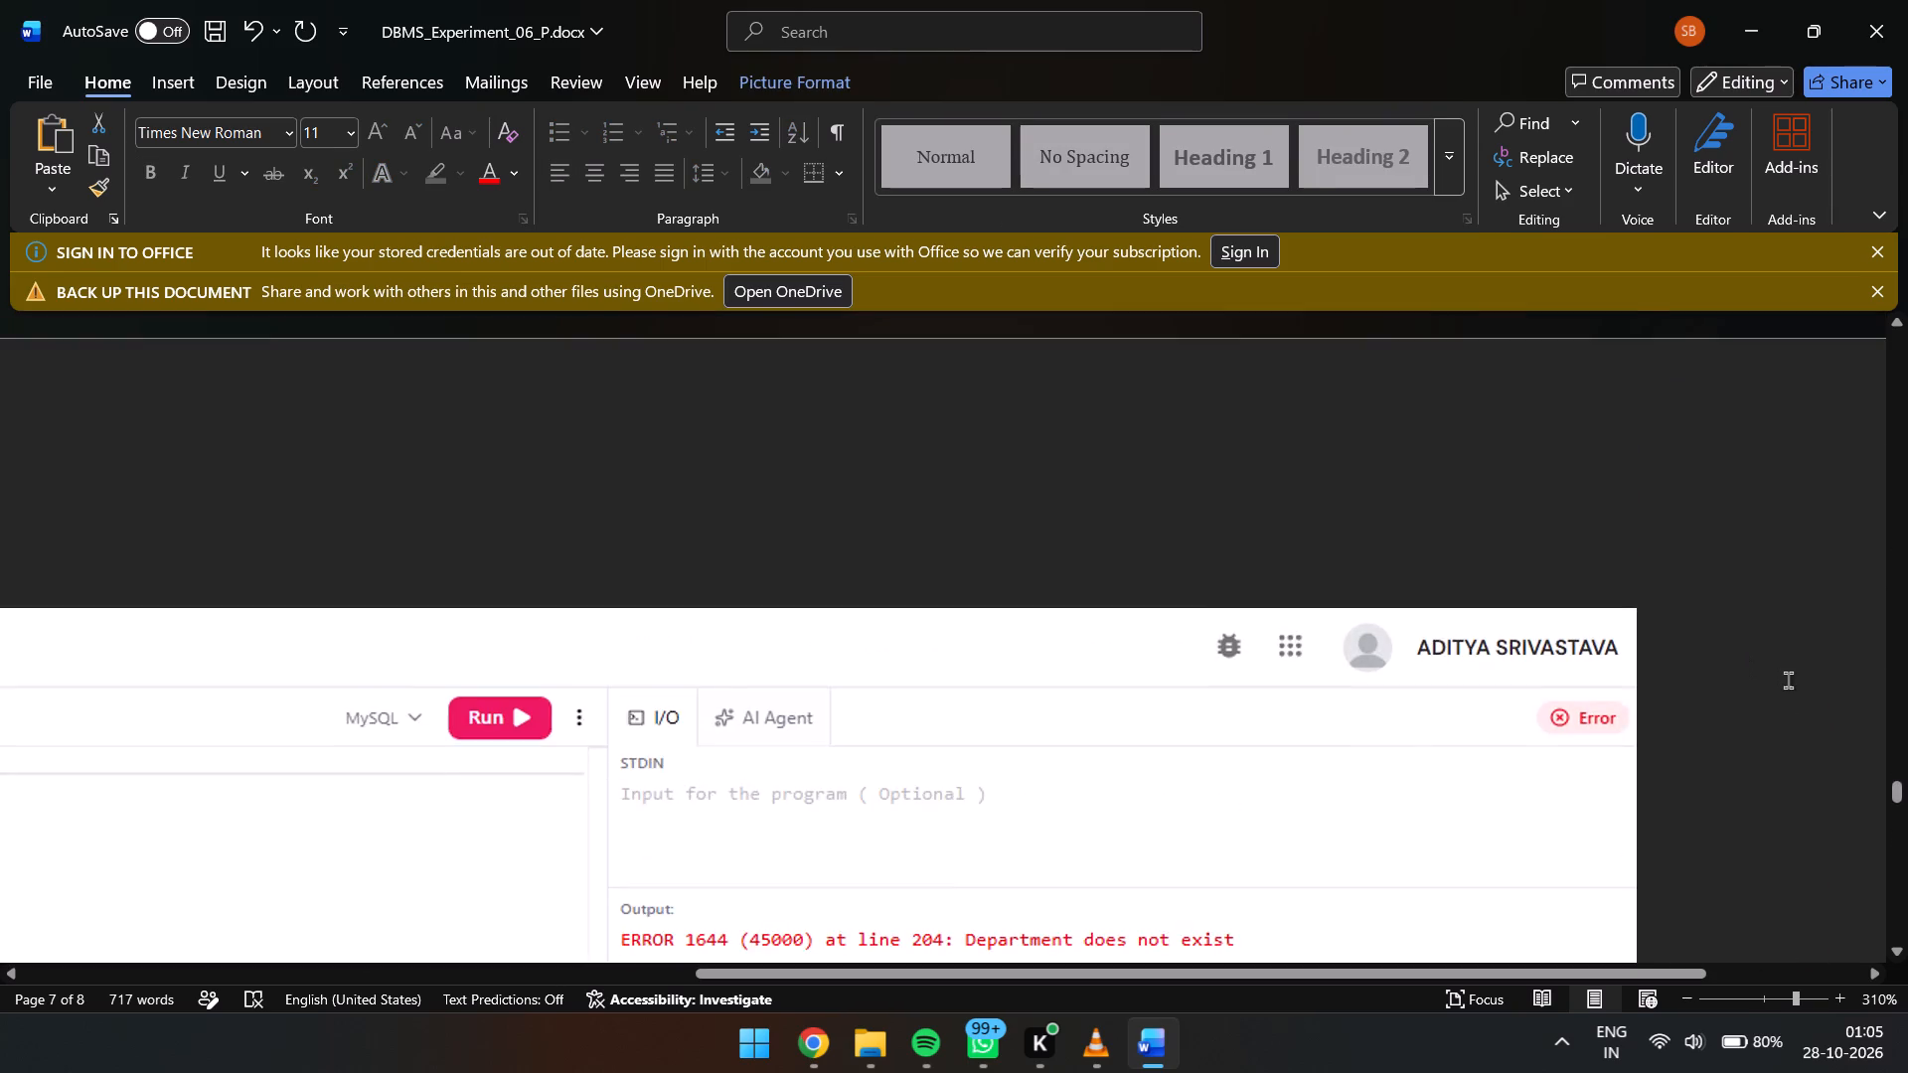
pyautogui.keyDown('ctrl'); pyautogui.scroll(-9, 1695, 691); pyautogui.keyUp('ctrl')
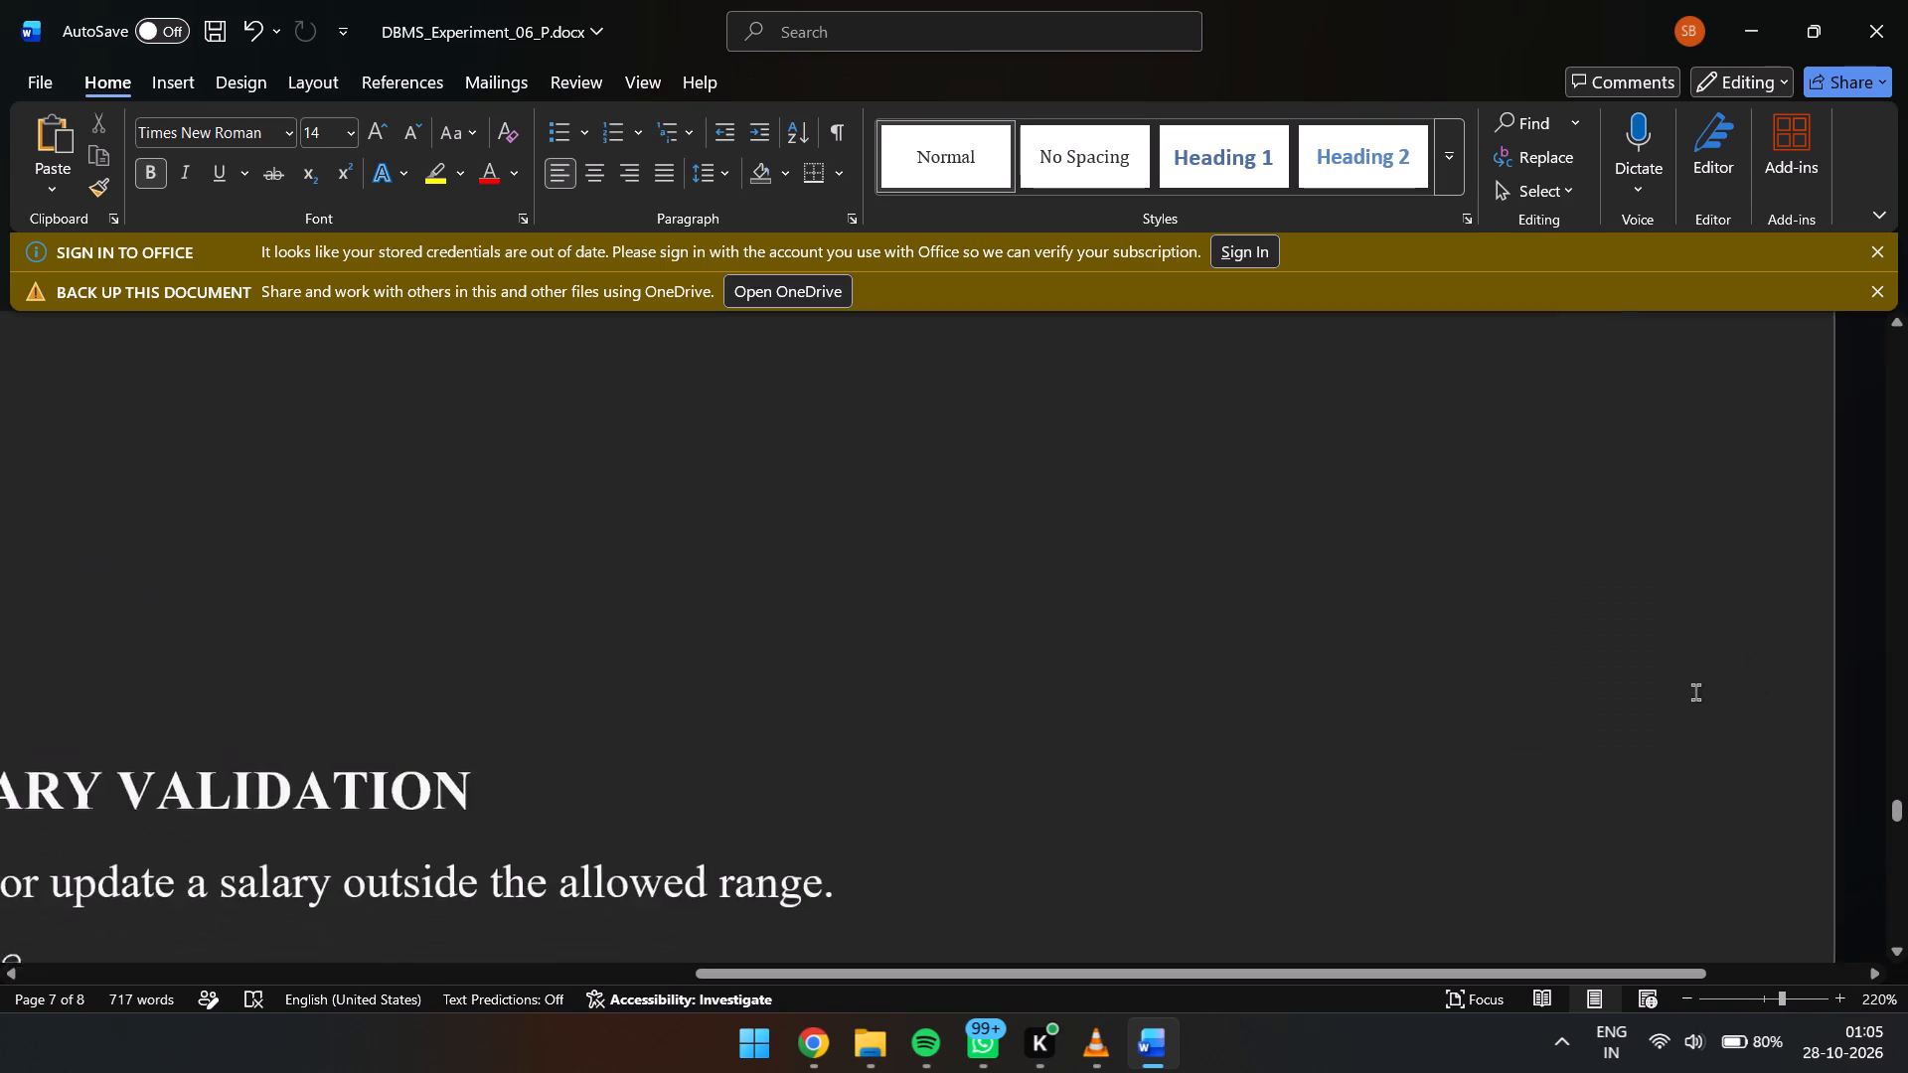
pyautogui.keyDown('ctrl'); pyautogui.scroll(-4, 1695, 691); pyautogui.keyUp('ctrl')
pyautogui.scroll(5, 1642, 708)
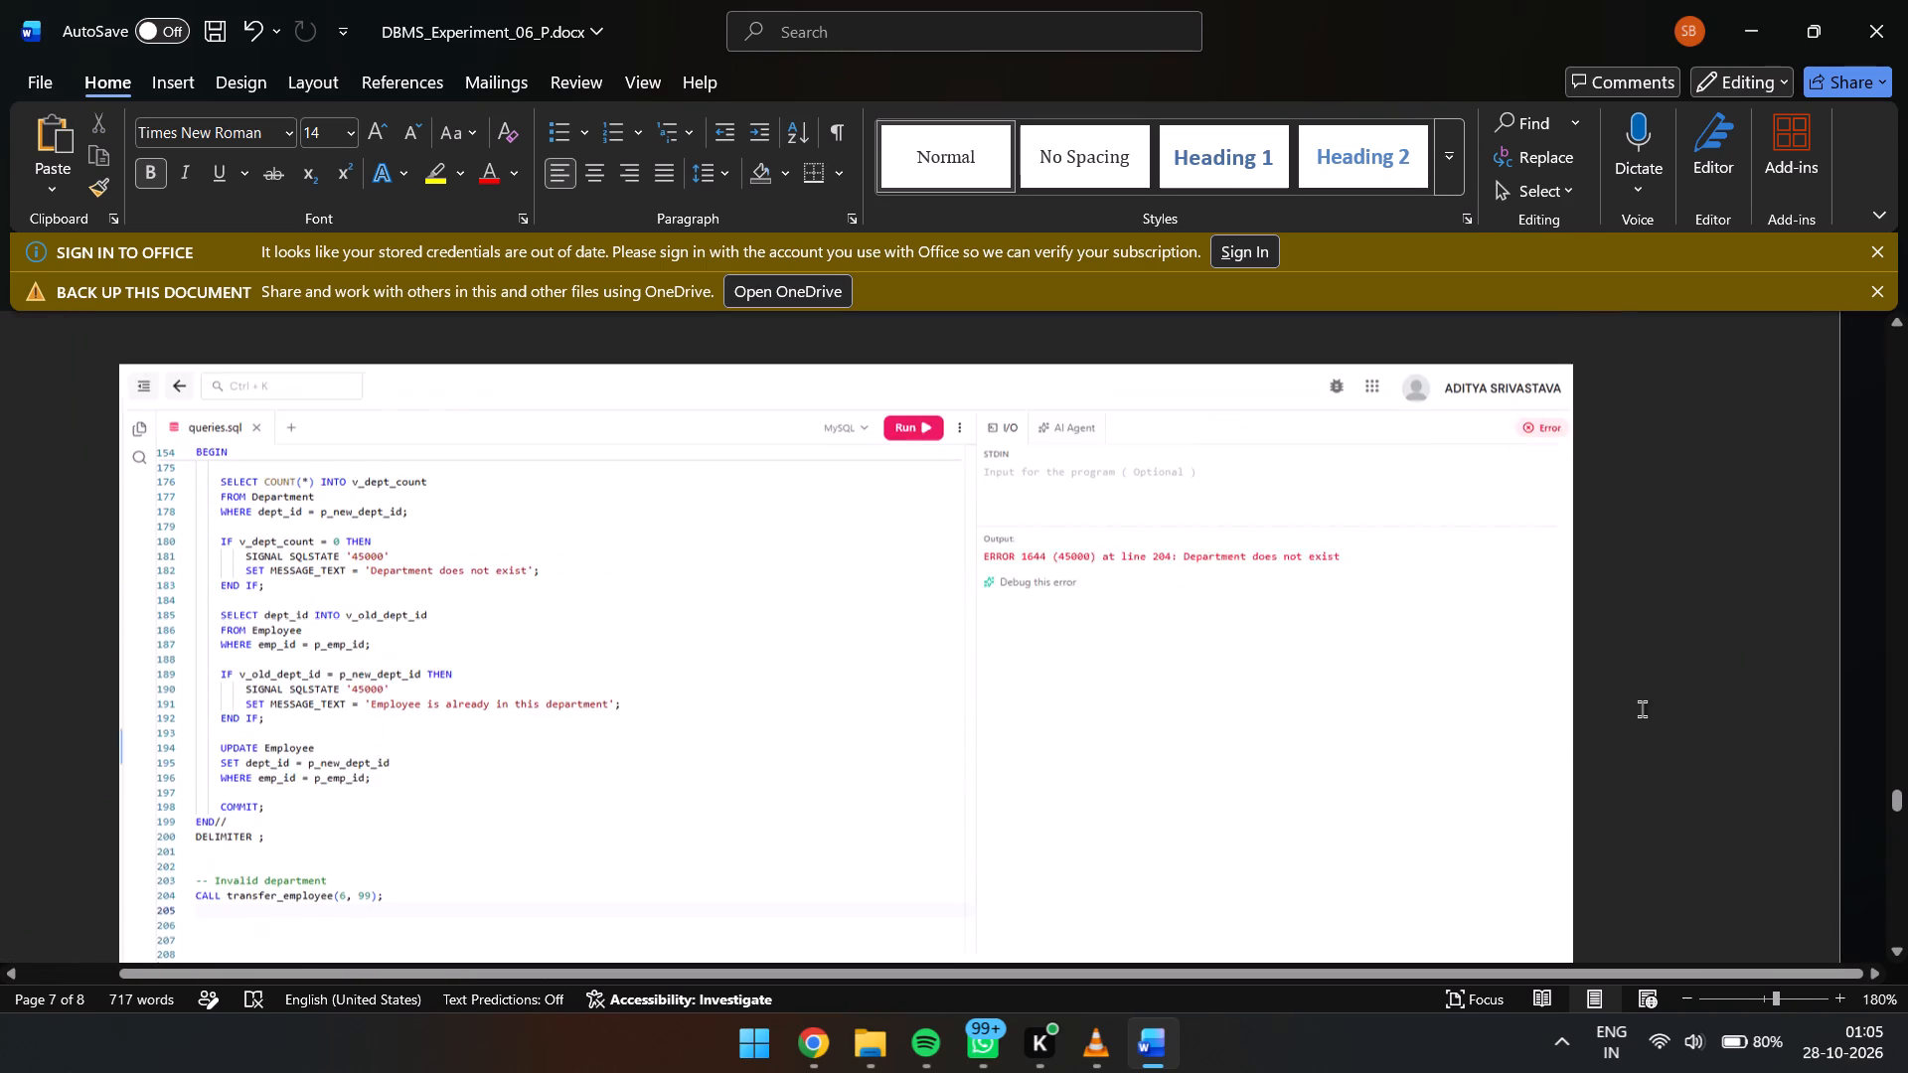
pyautogui.scroll(-1, 1642, 708)
pyautogui.click(1642, 708)
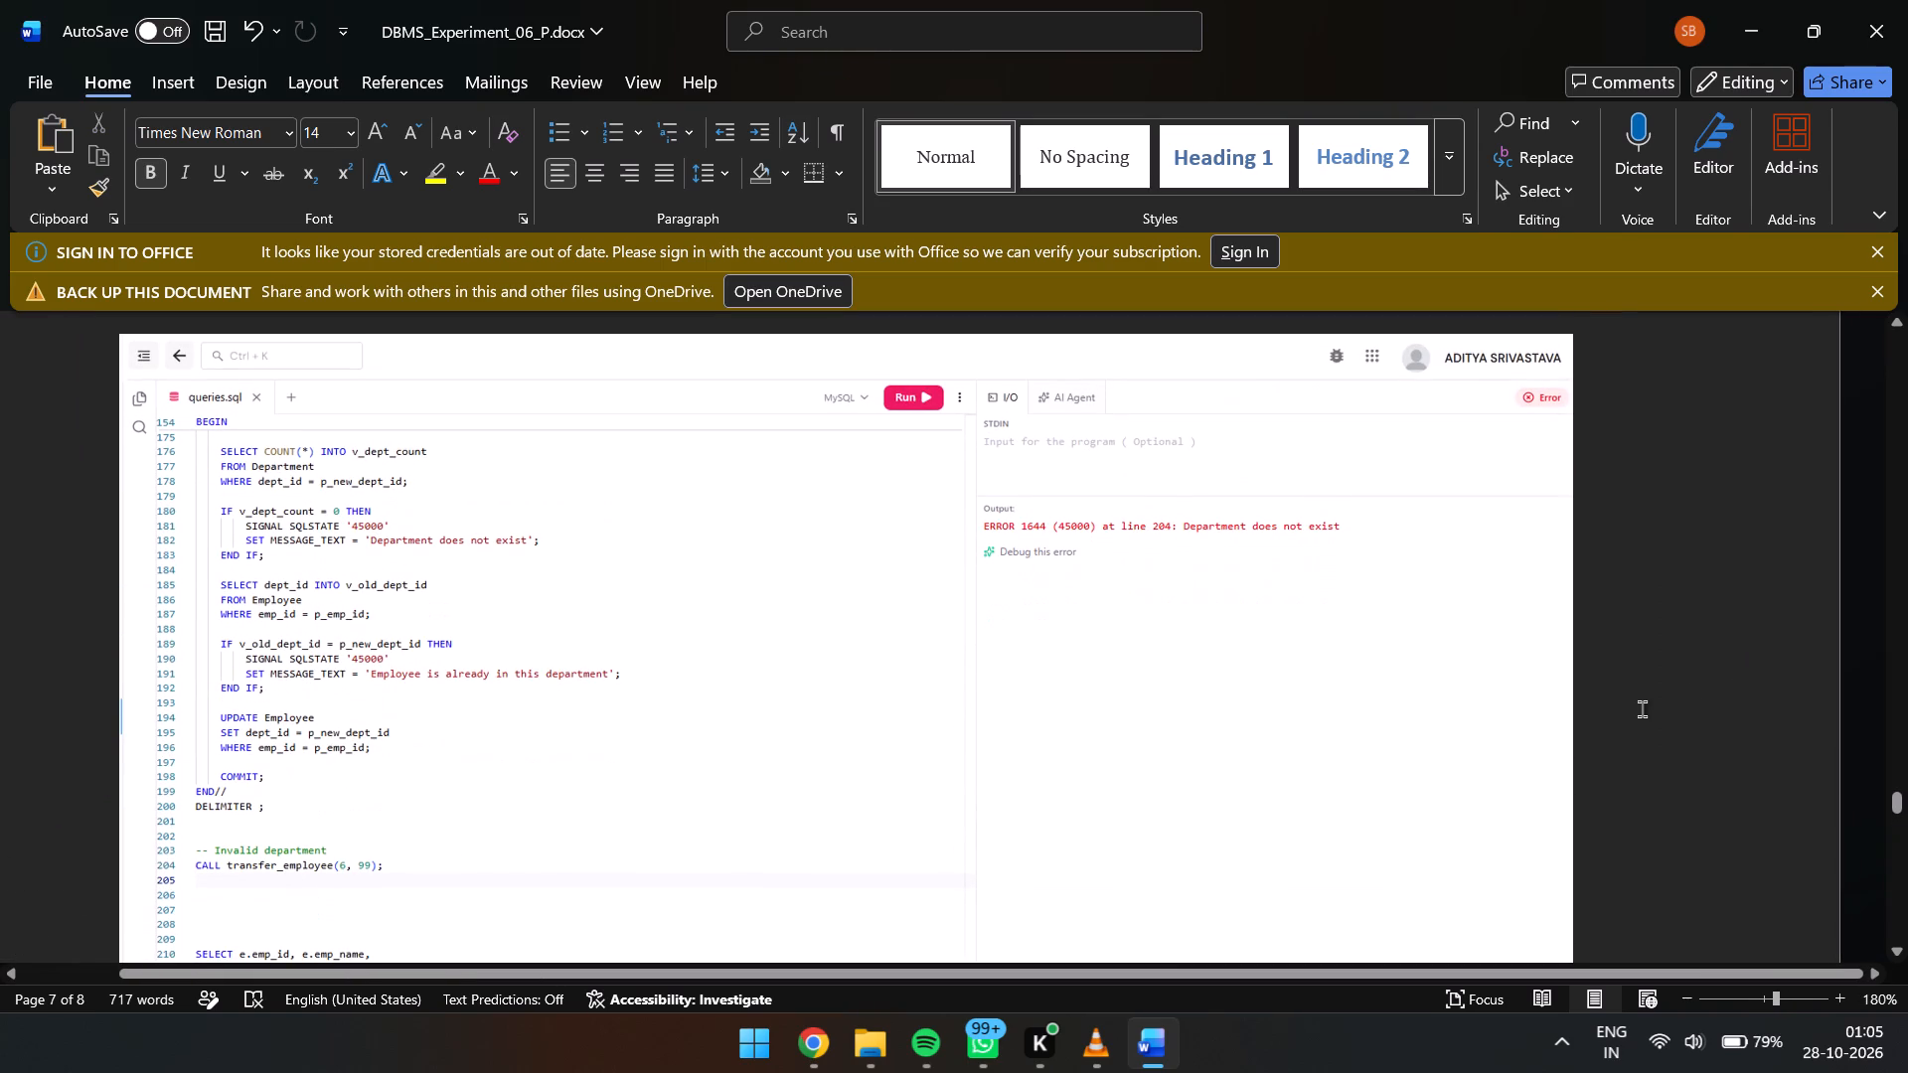
pyautogui.hotkey('ctrl', 'v')
pyautogui.moveTo(274, 537); pyautogui.dragTo(1087, 424)
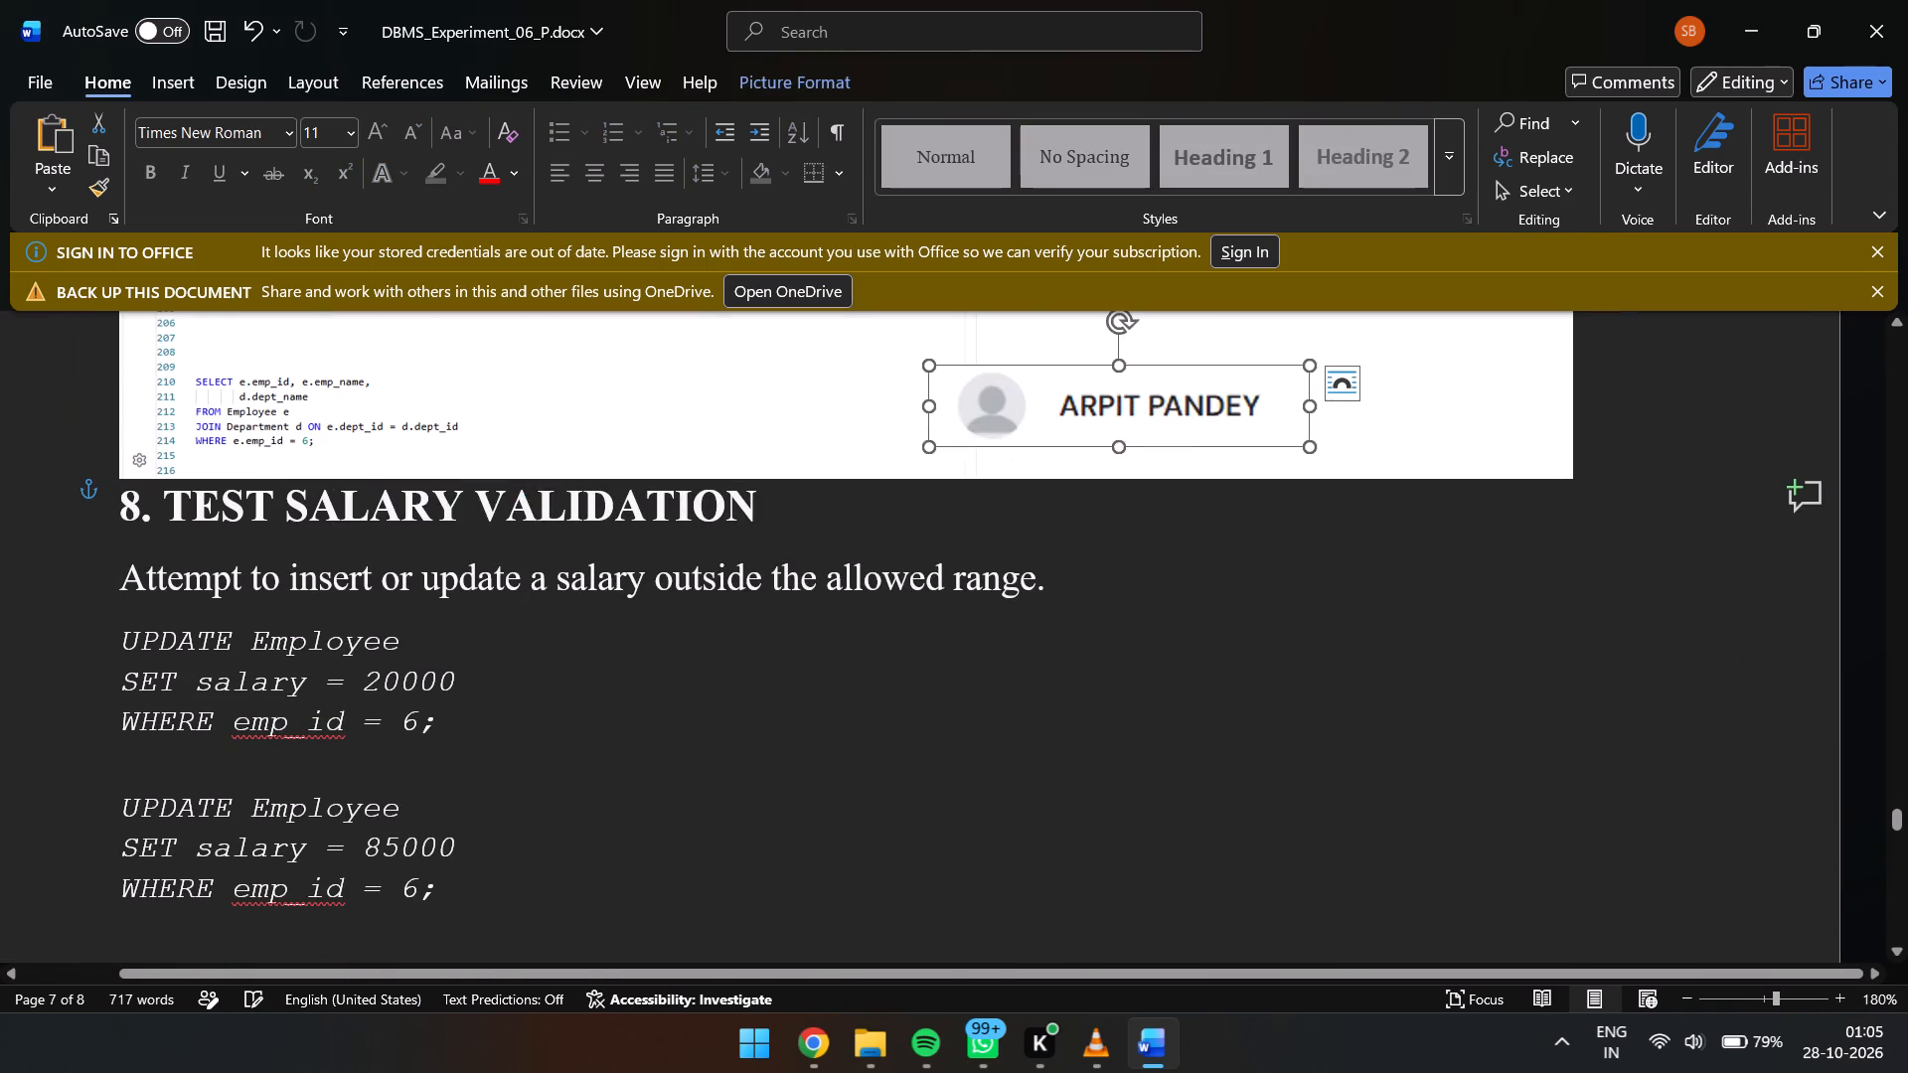
pyautogui.scroll(6, 1239, 483)
pyautogui.moveTo(1127, 832); pyautogui.dragTo(1341, 491)
# Shrink the name badge and move it over the account name in the invalid department screenshot's header.
pyautogui.scroll(5, 1354, 530)
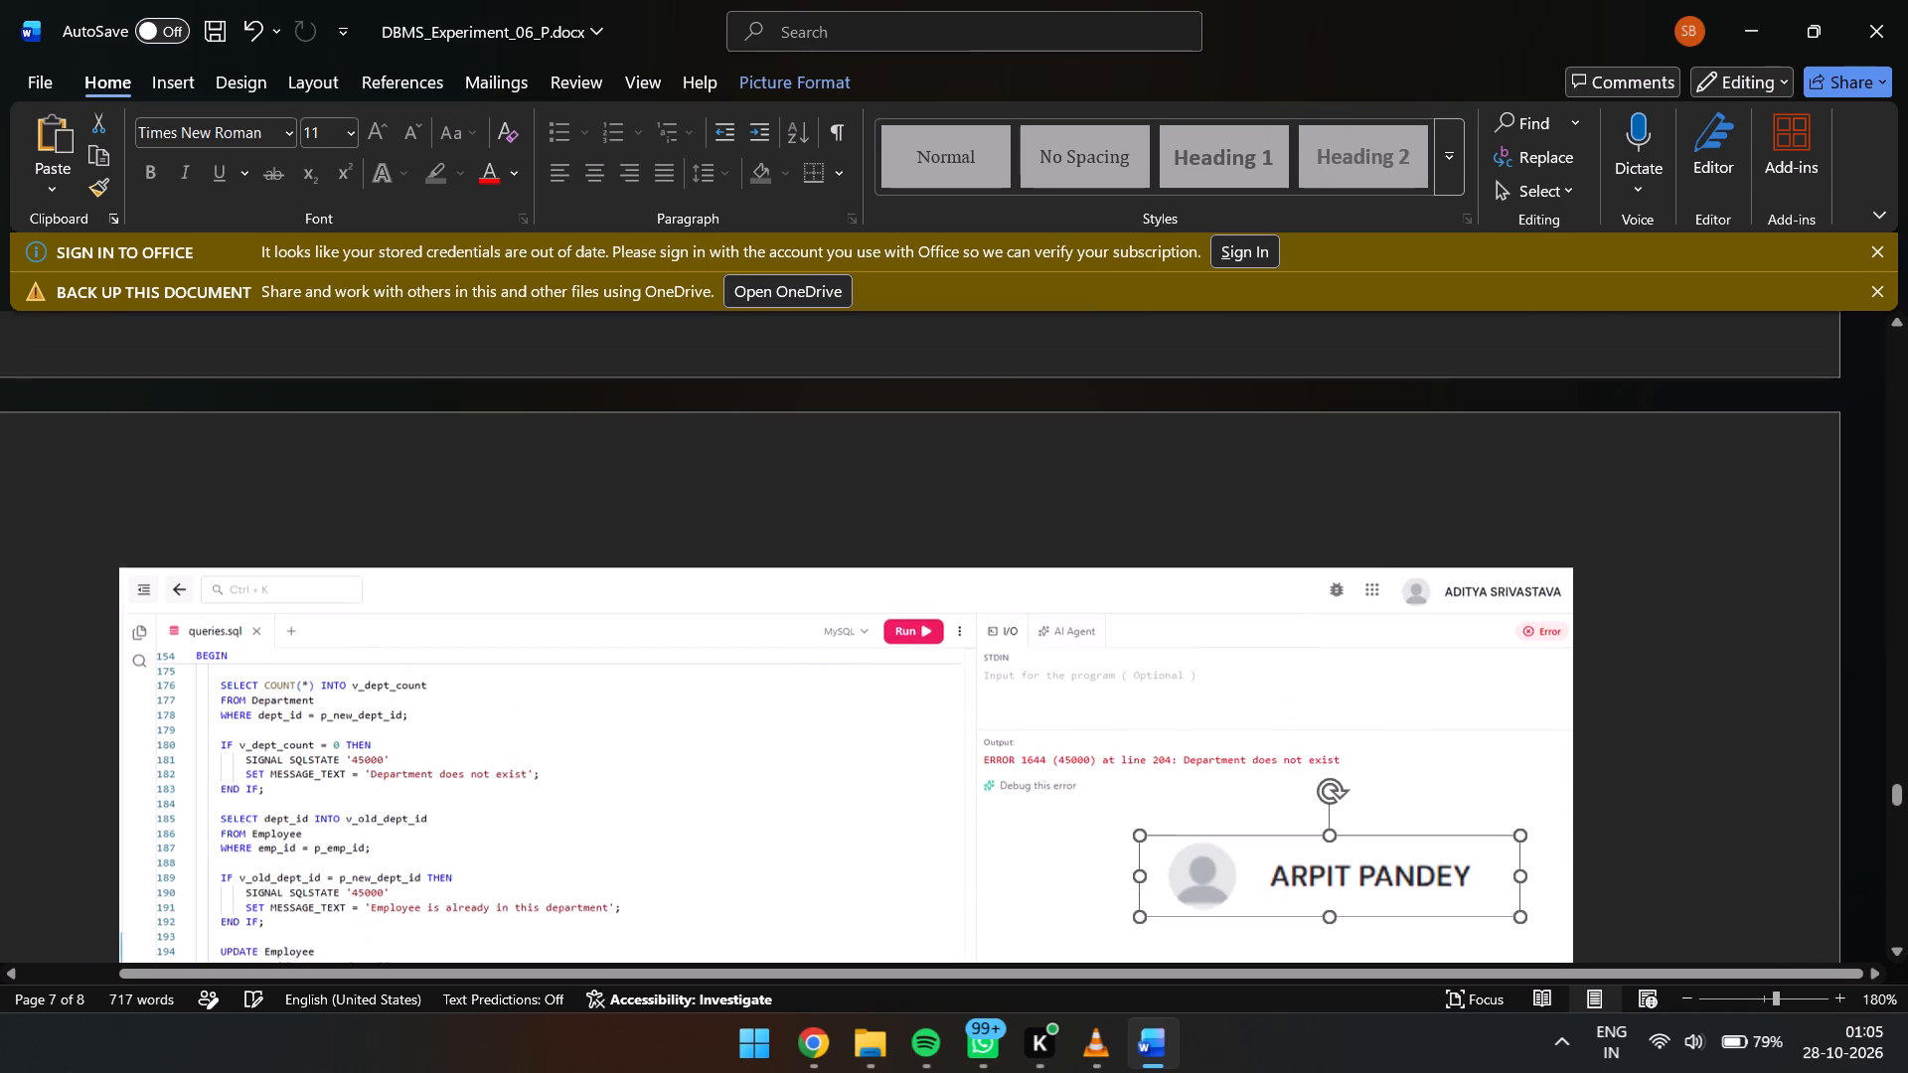
pyautogui.moveTo(1316, 877); pyautogui.dragTo(1424, 732)
pyautogui.moveTo(1245, 779); pyautogui.dragTo(1368, 734)
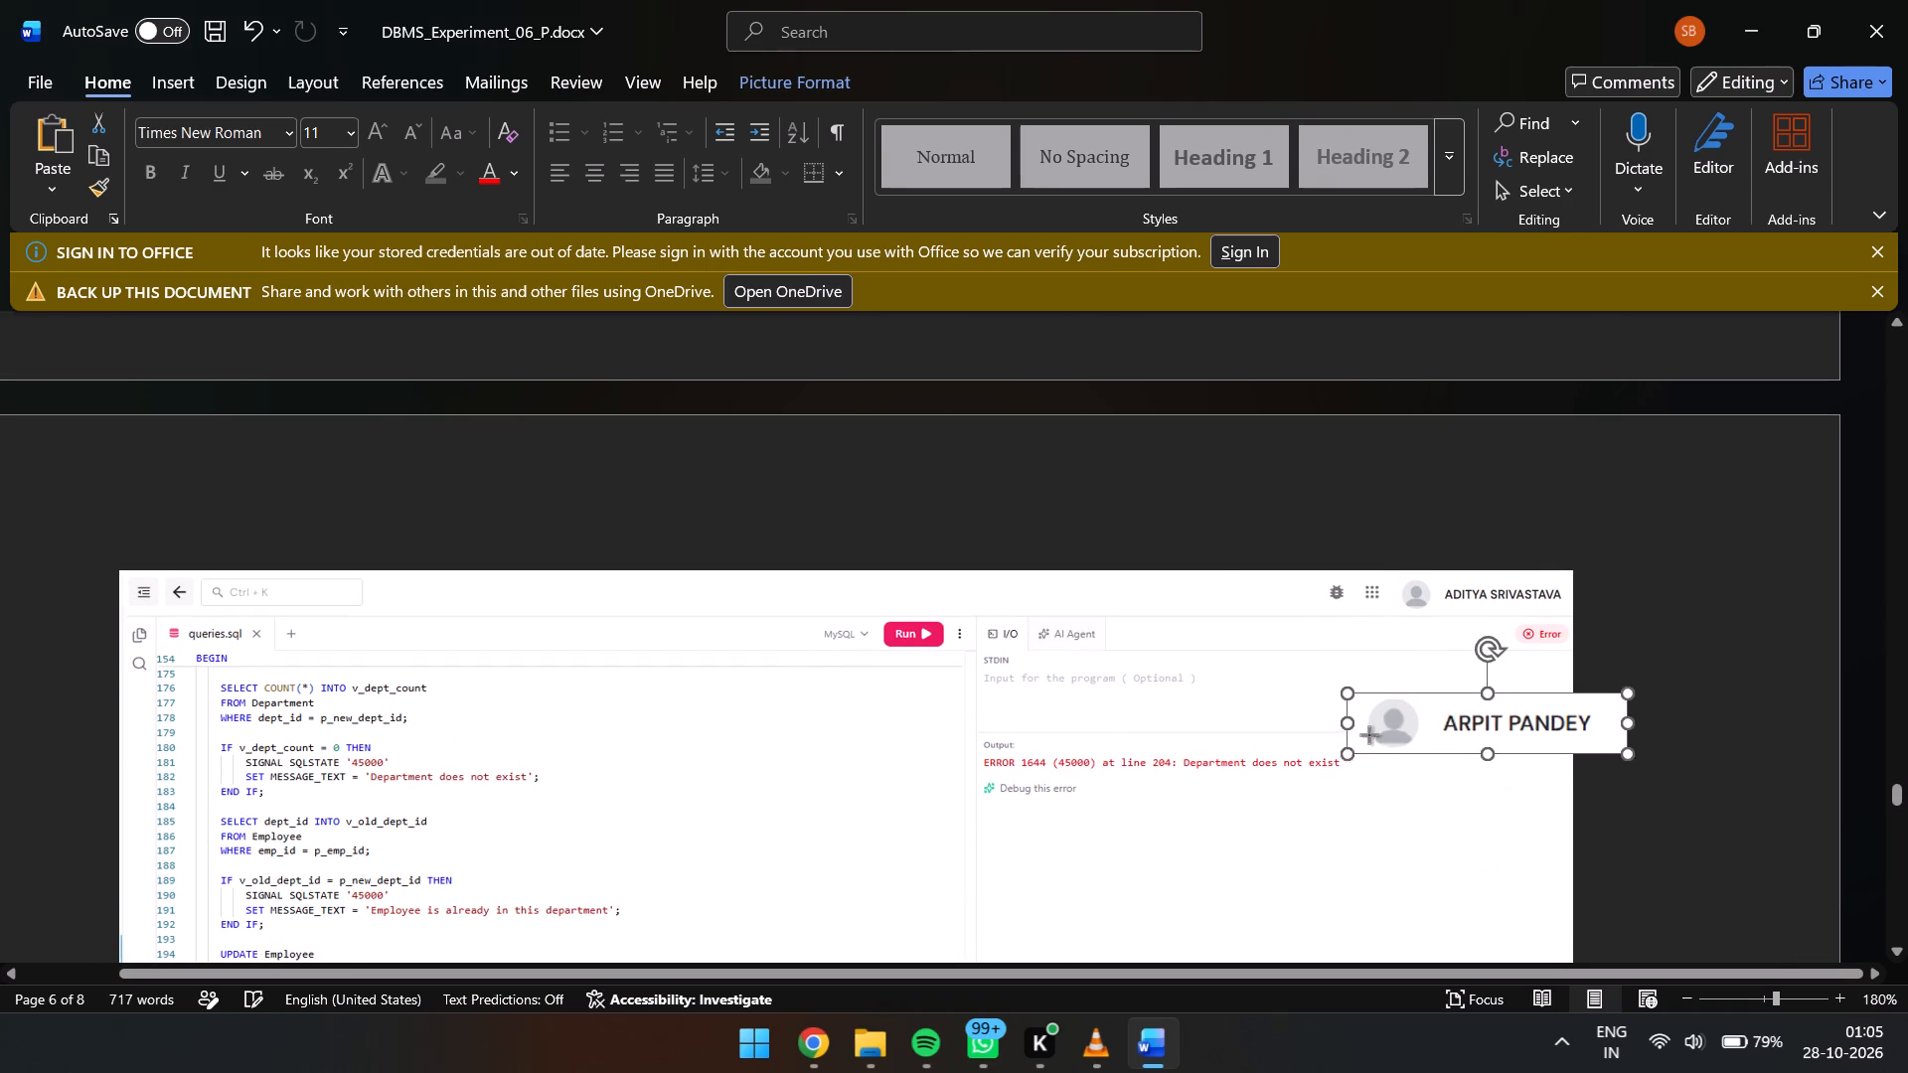
pyautogui.moveTo(1368, 734); pyautogui.dragTo(1419, 721)
pyautogui.moveTo(1506, 712); pyautogui.dragTo(1457, 612)
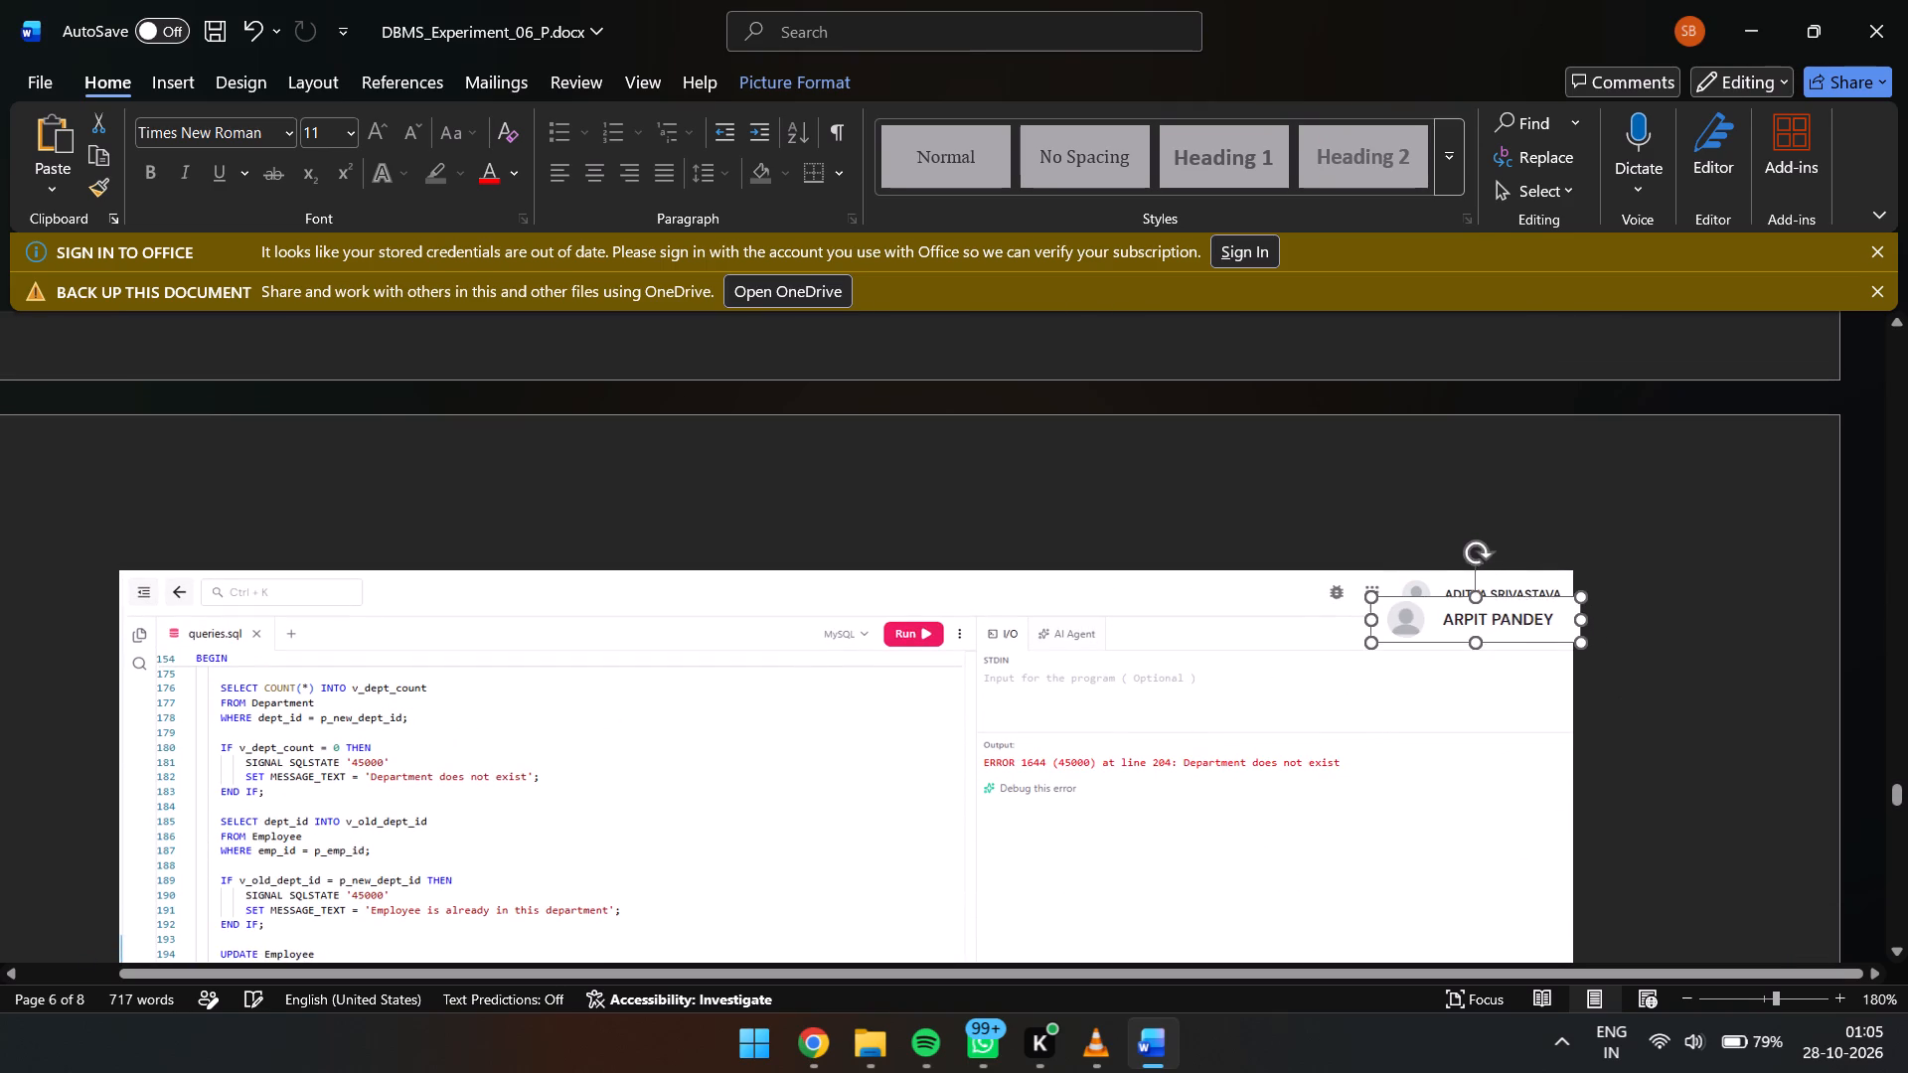
pyautogui.moveTo(1457, 612); pyautogui.dragTo(1457, 598)
# Fine-tune the size and position of the badge on the invalid department screenshot so it fits beside the grid icon.
pyautogui.keyDown('ctrl'); pyautogui.scroll(19, 1493, 628); pyautogui.keyUp('ctrl')
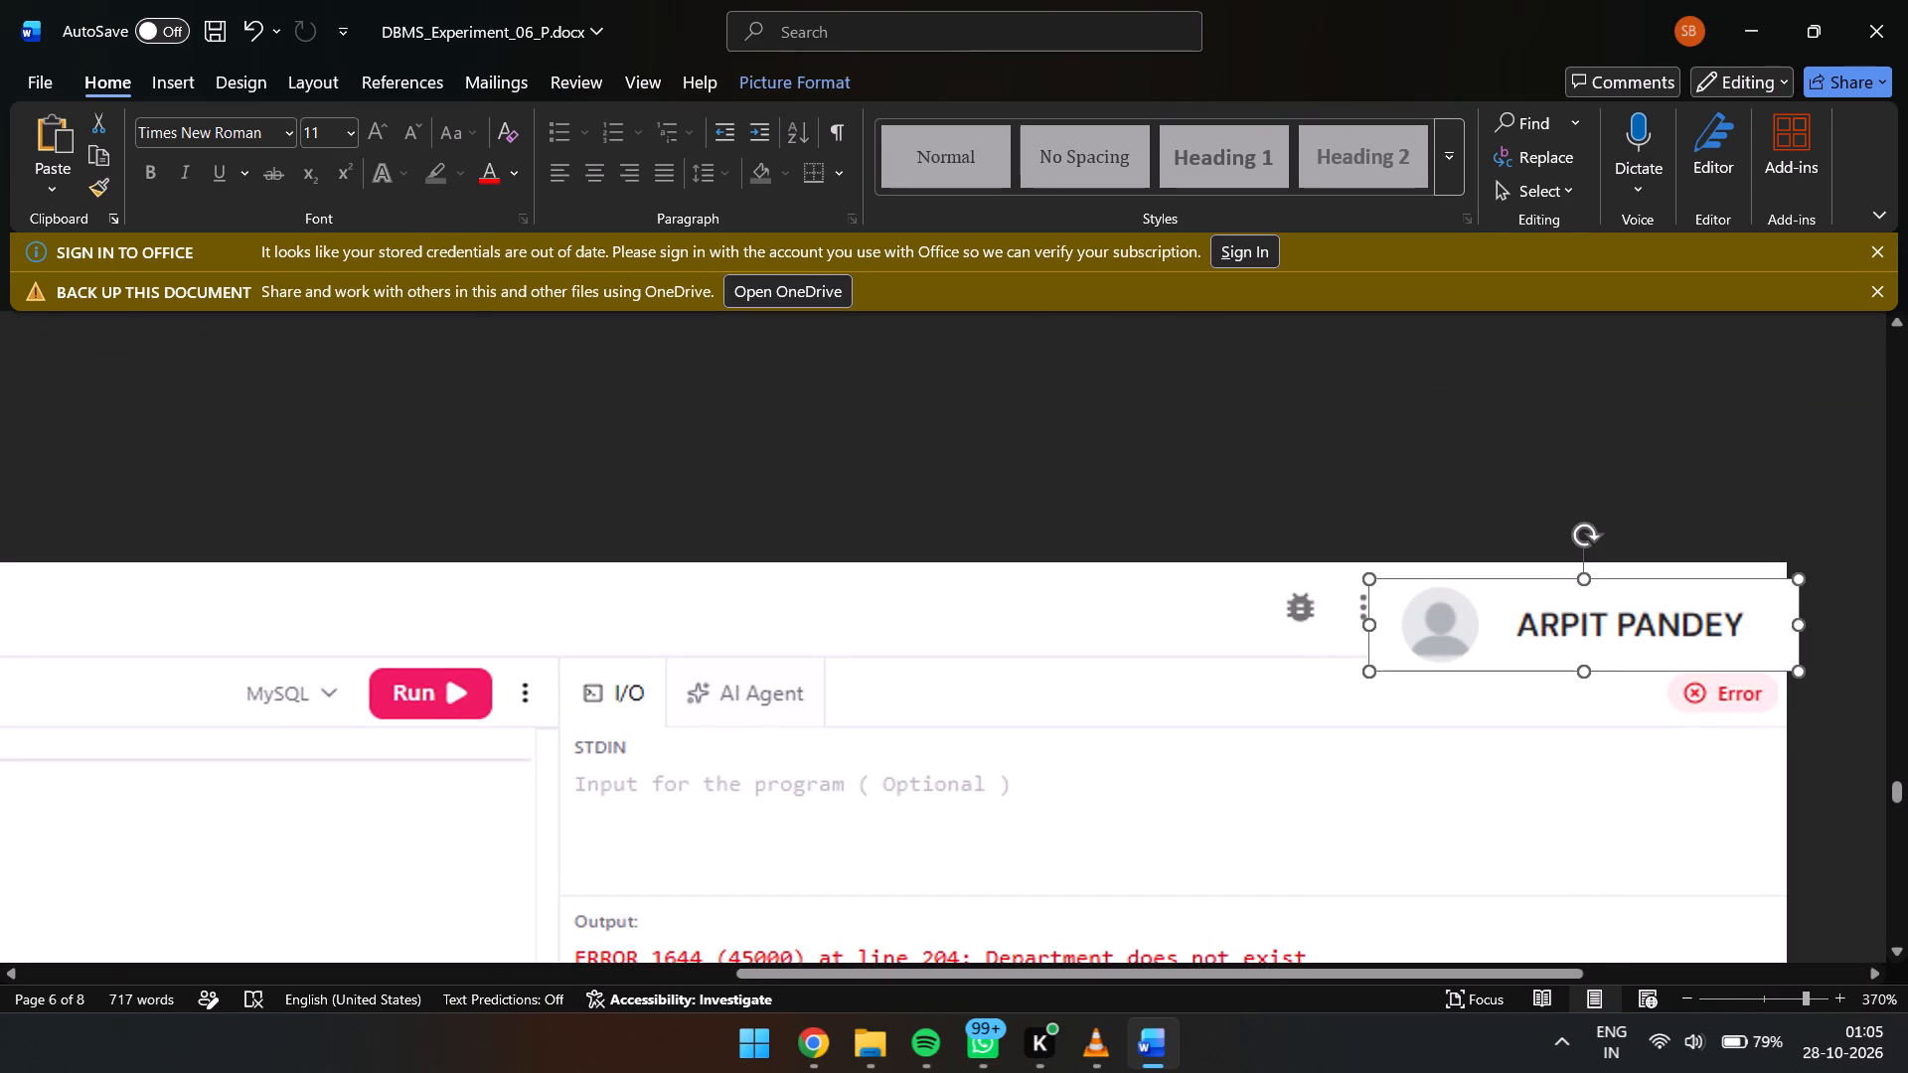
pyautogui.moveTo(1364, 675); pyautogui.dragTo(1449, 654)
pyautogui.moveTo(1592, 624); pyautogui.dragTo(1570, 625)
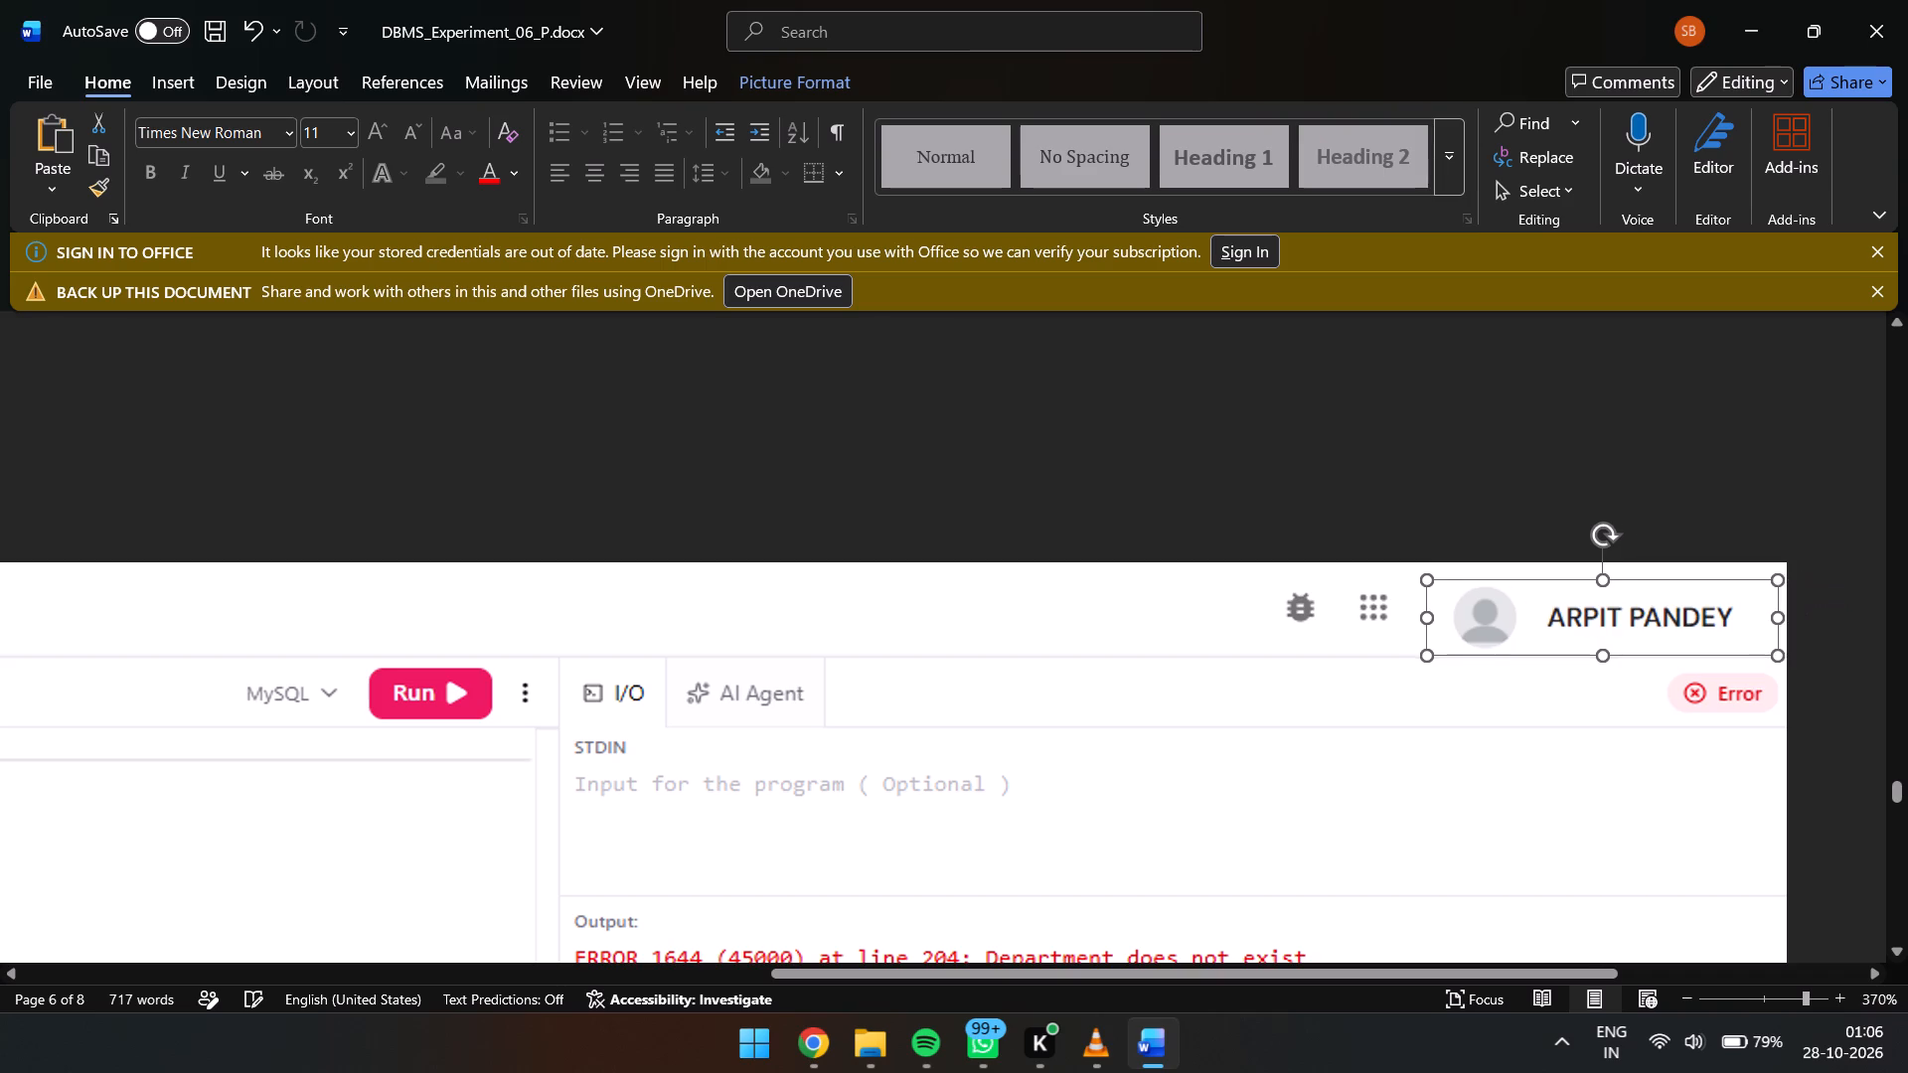
pyautogui.moveTo(1570, 625); pyautogui.dragTo(1566, 618)
pyautogui.press('Up')
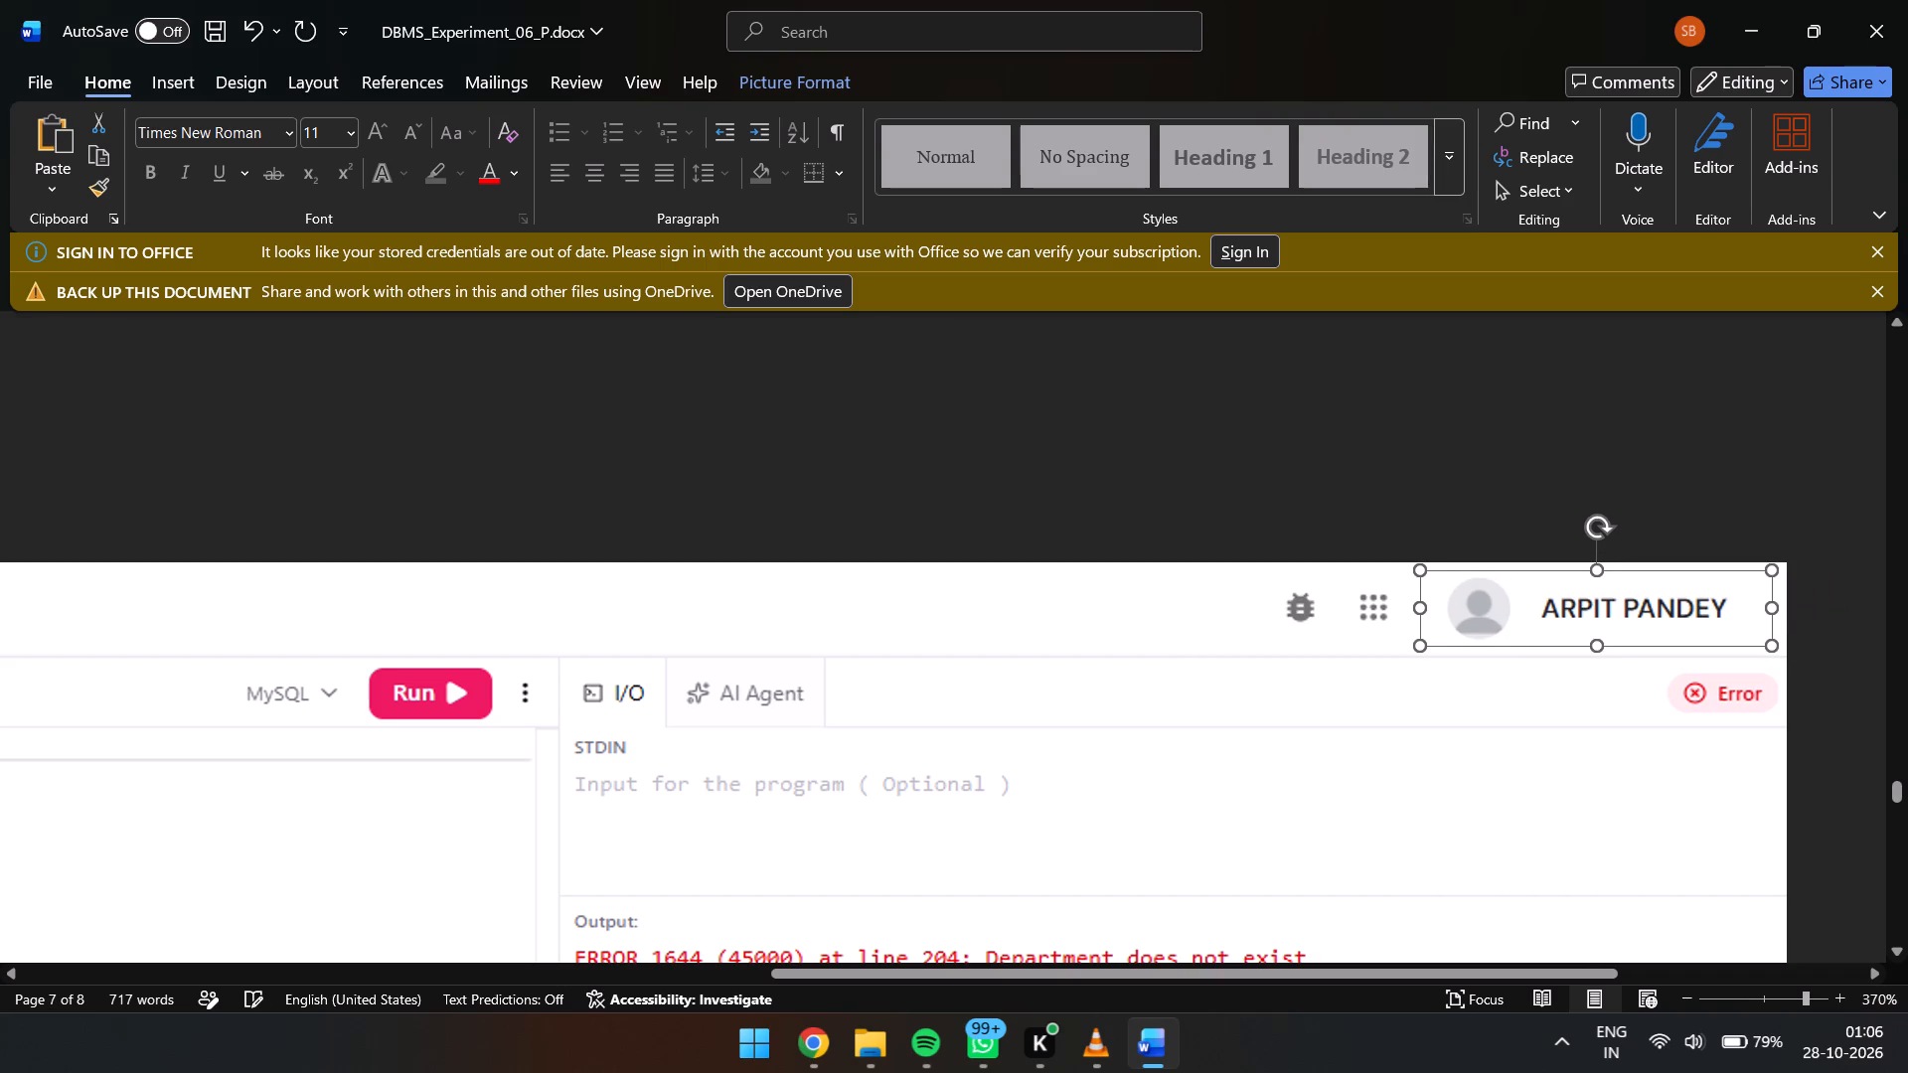
pyautogui.press('Up')
pyautogui.press('Up')
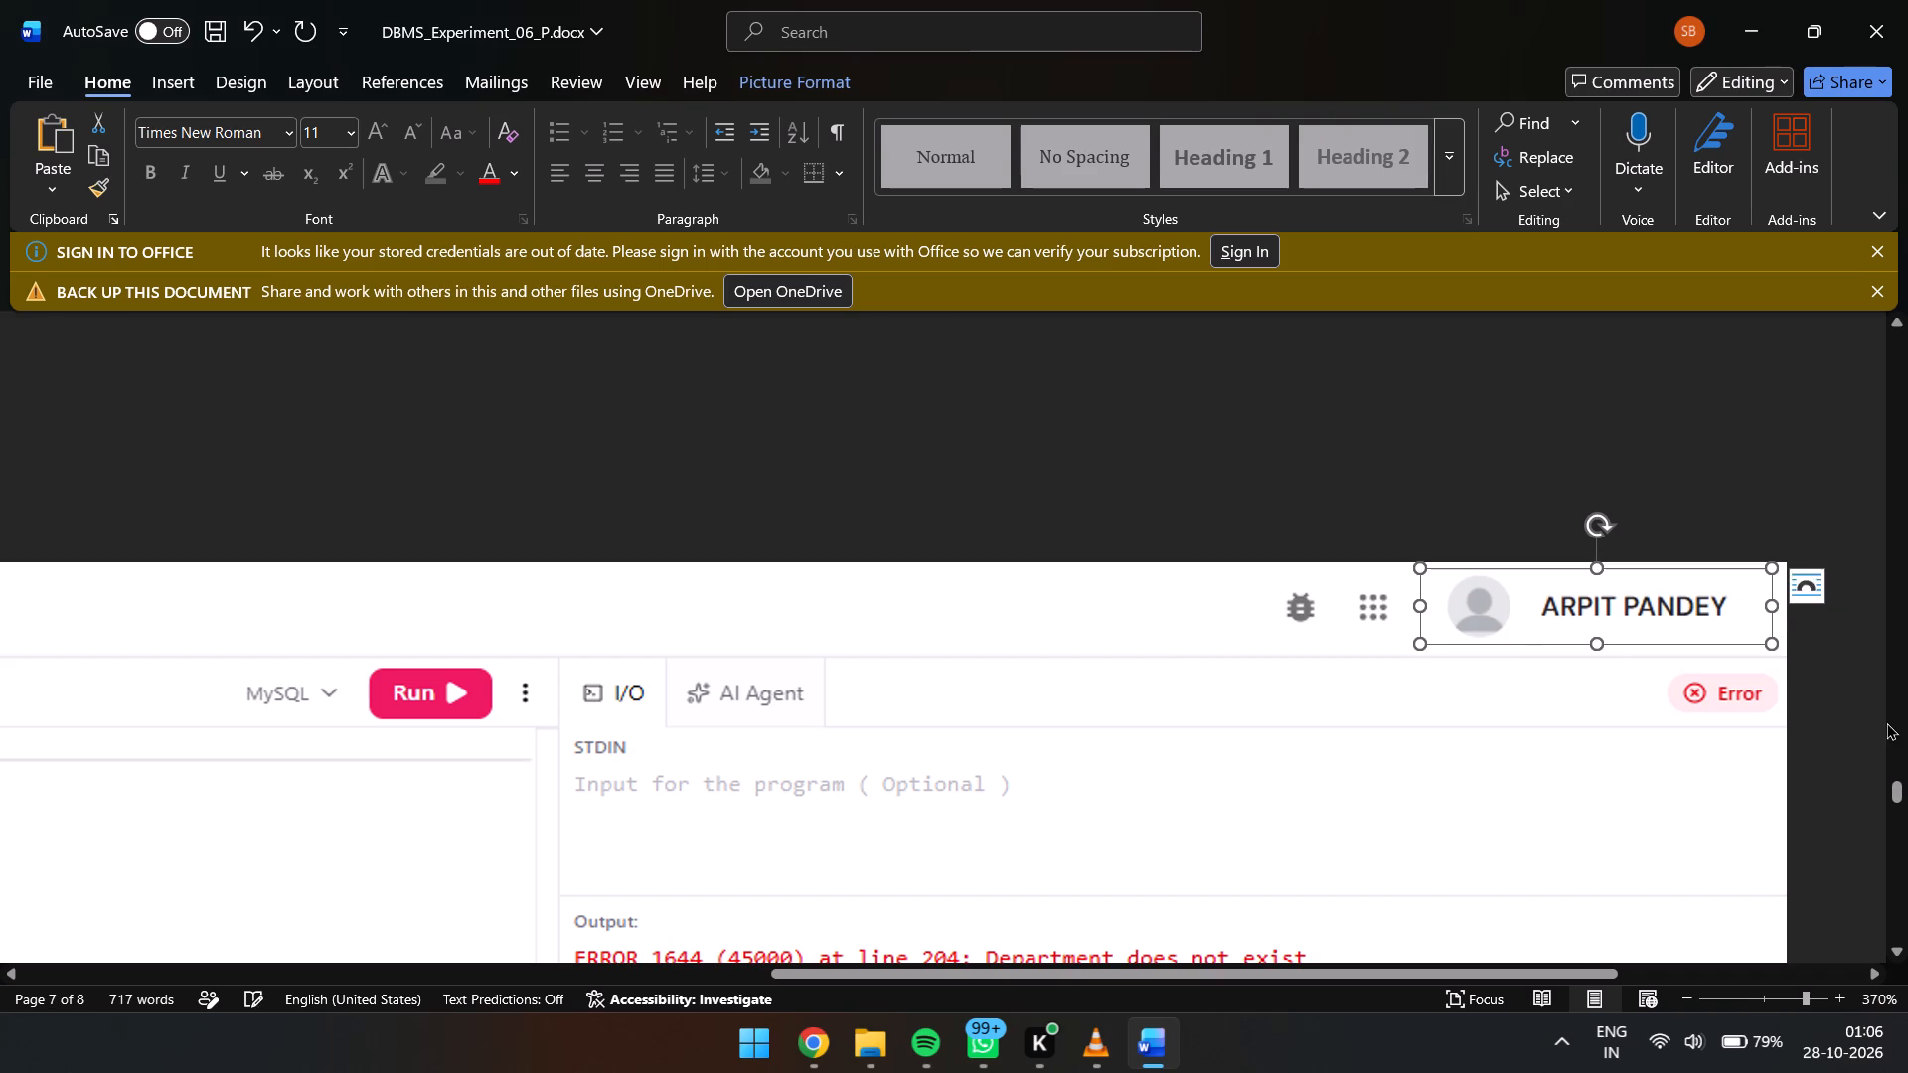
pyautogui.click(1886, 722)
# Examine the output screenshots from the invalid department test through the final salary audit to check the replaced account names.
pyautogui.keyDown('ctrl'); pyautogui.scroll(-17, 1607, 779); pyautogui.keyUp('ctrl')
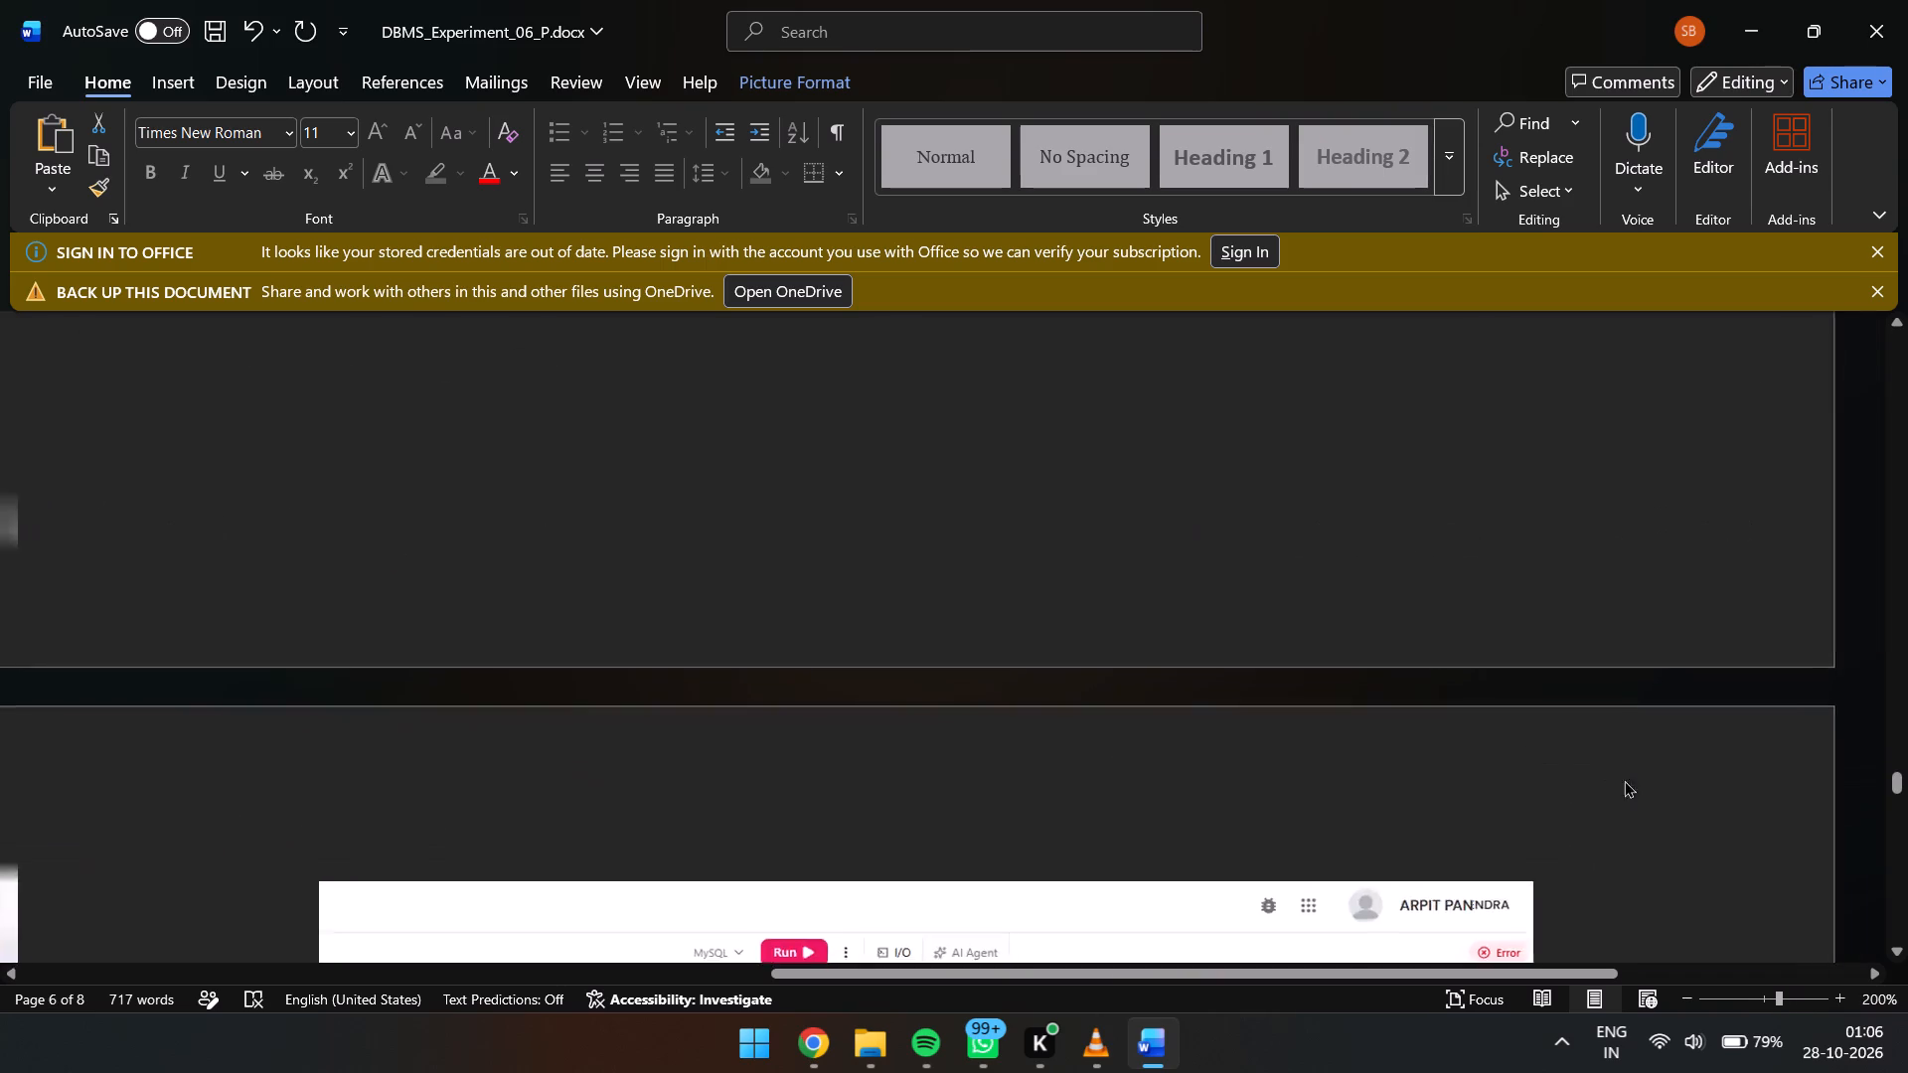
pyautogui.scroll(-6, 1649, 811)
pyautogui.scroll(-7, 1691, 742)
pyautogui.keyDown('ctrl'); pyautogui.scroll(-6, 1691, 742); pyautogui.keyUp('ctrl')
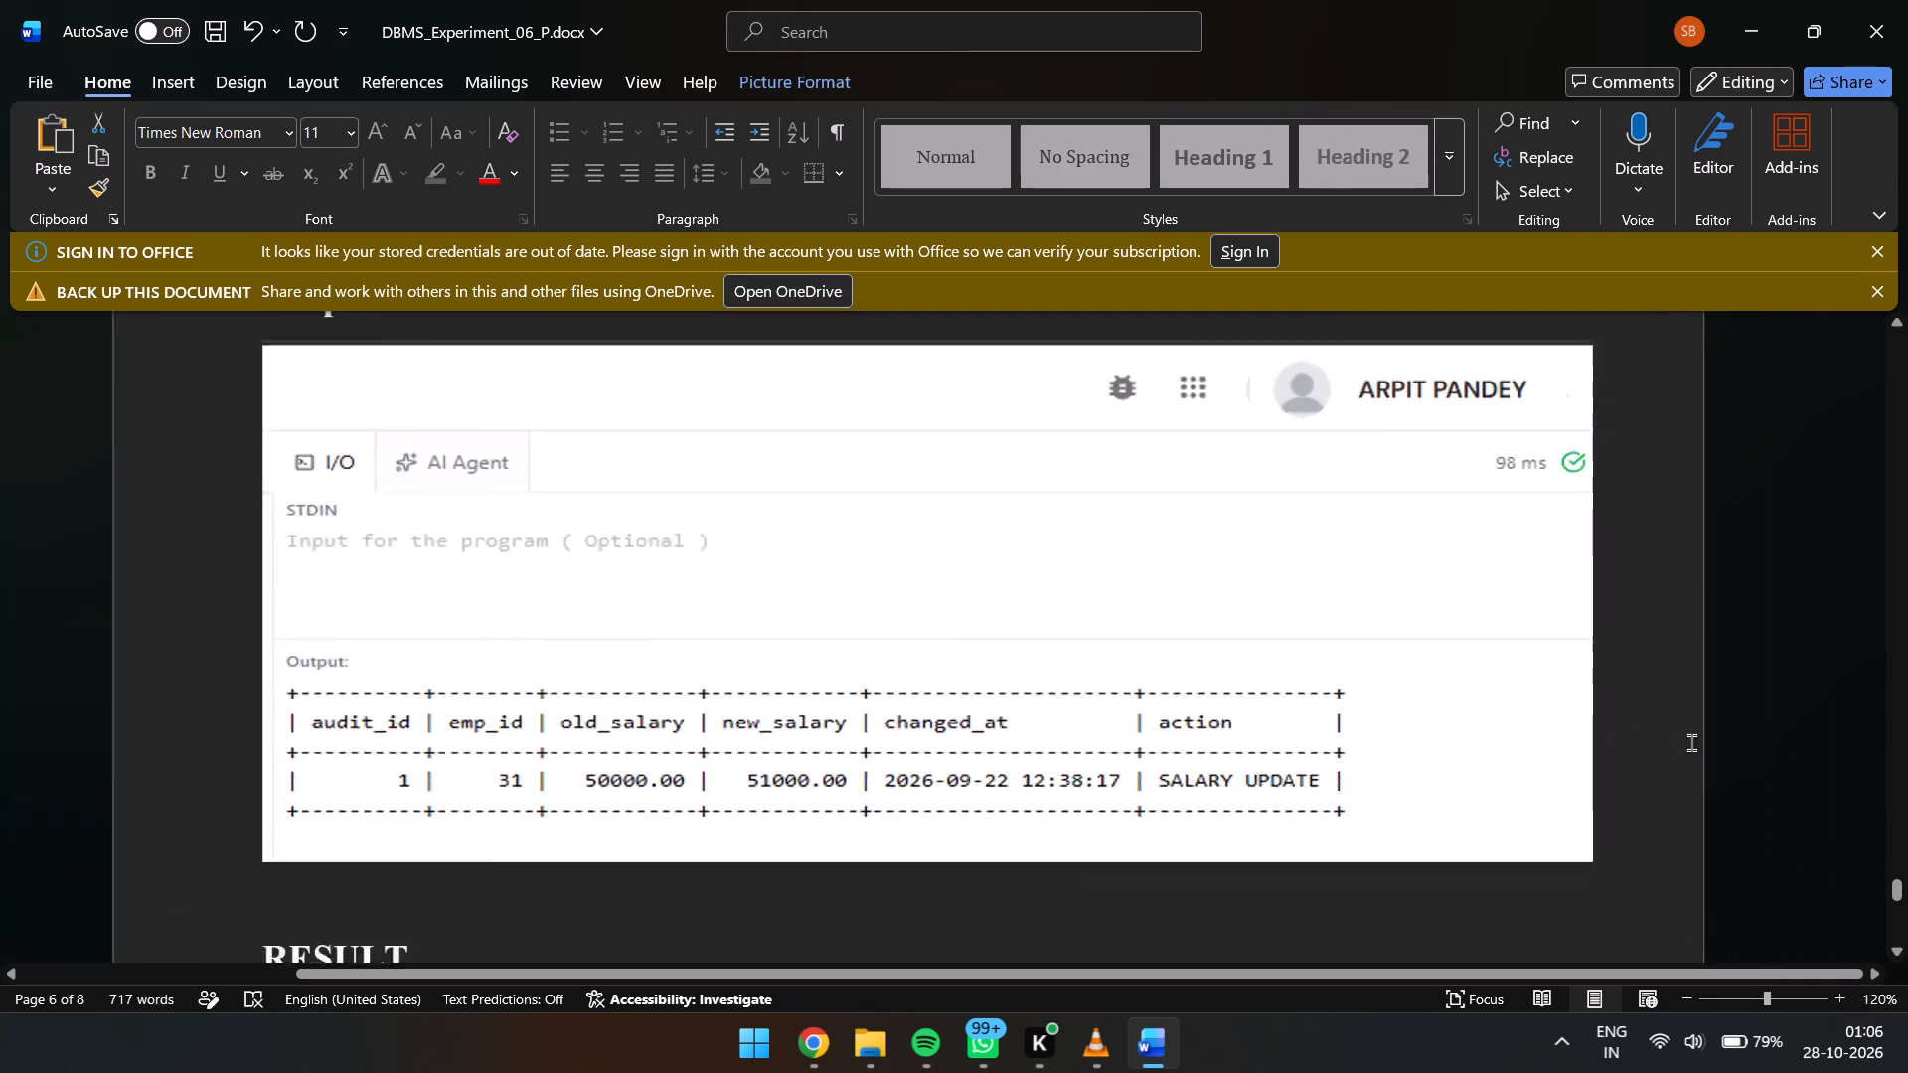
pyautogui.keyDown('ctrl'); pyautogui.scroll(-9, 1691, 742); pyautogui.keyUp('ctrl')
pyautogui.keyDown('ctrl'); pyautogui.scroll(5, 1554, 741); pyautogui.keyUp('ctrl')
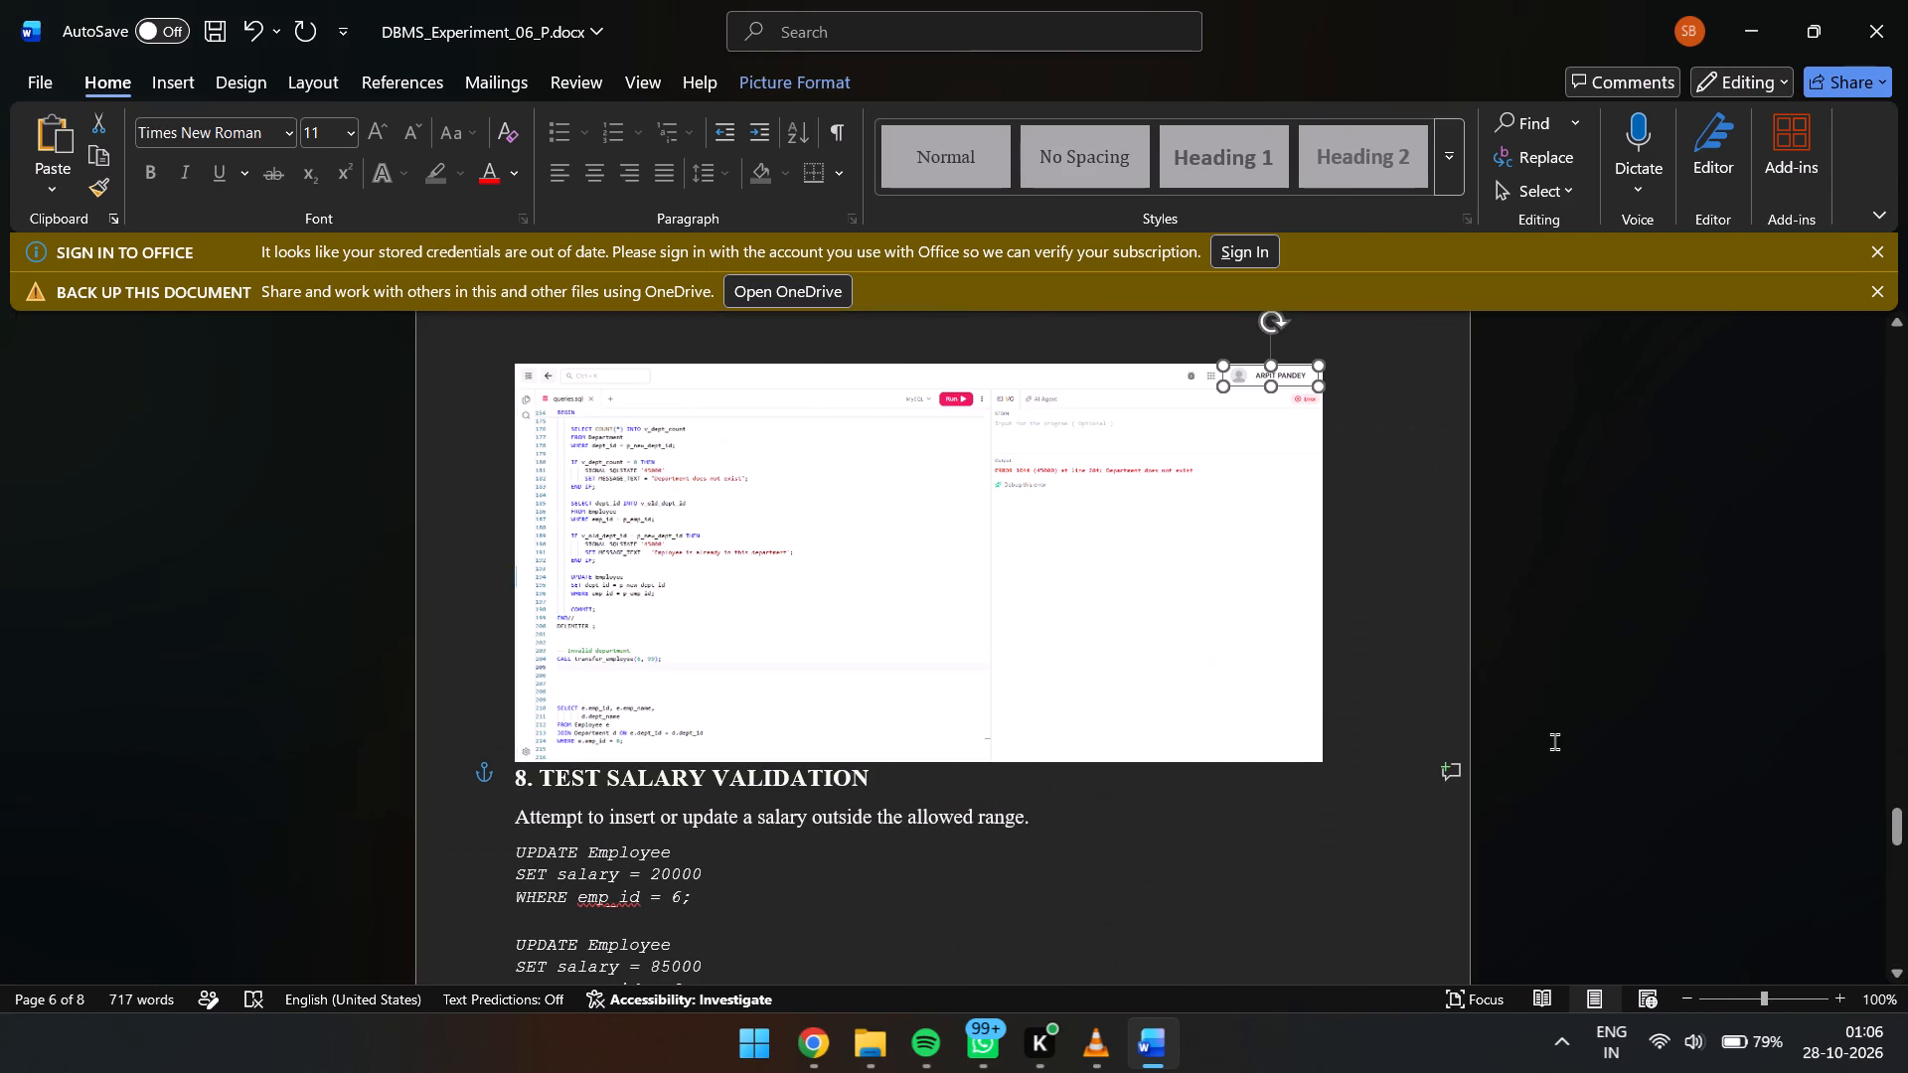
pyautogui.click(1449, 619)
pyautogui.scroll(-16, 1347, 580)
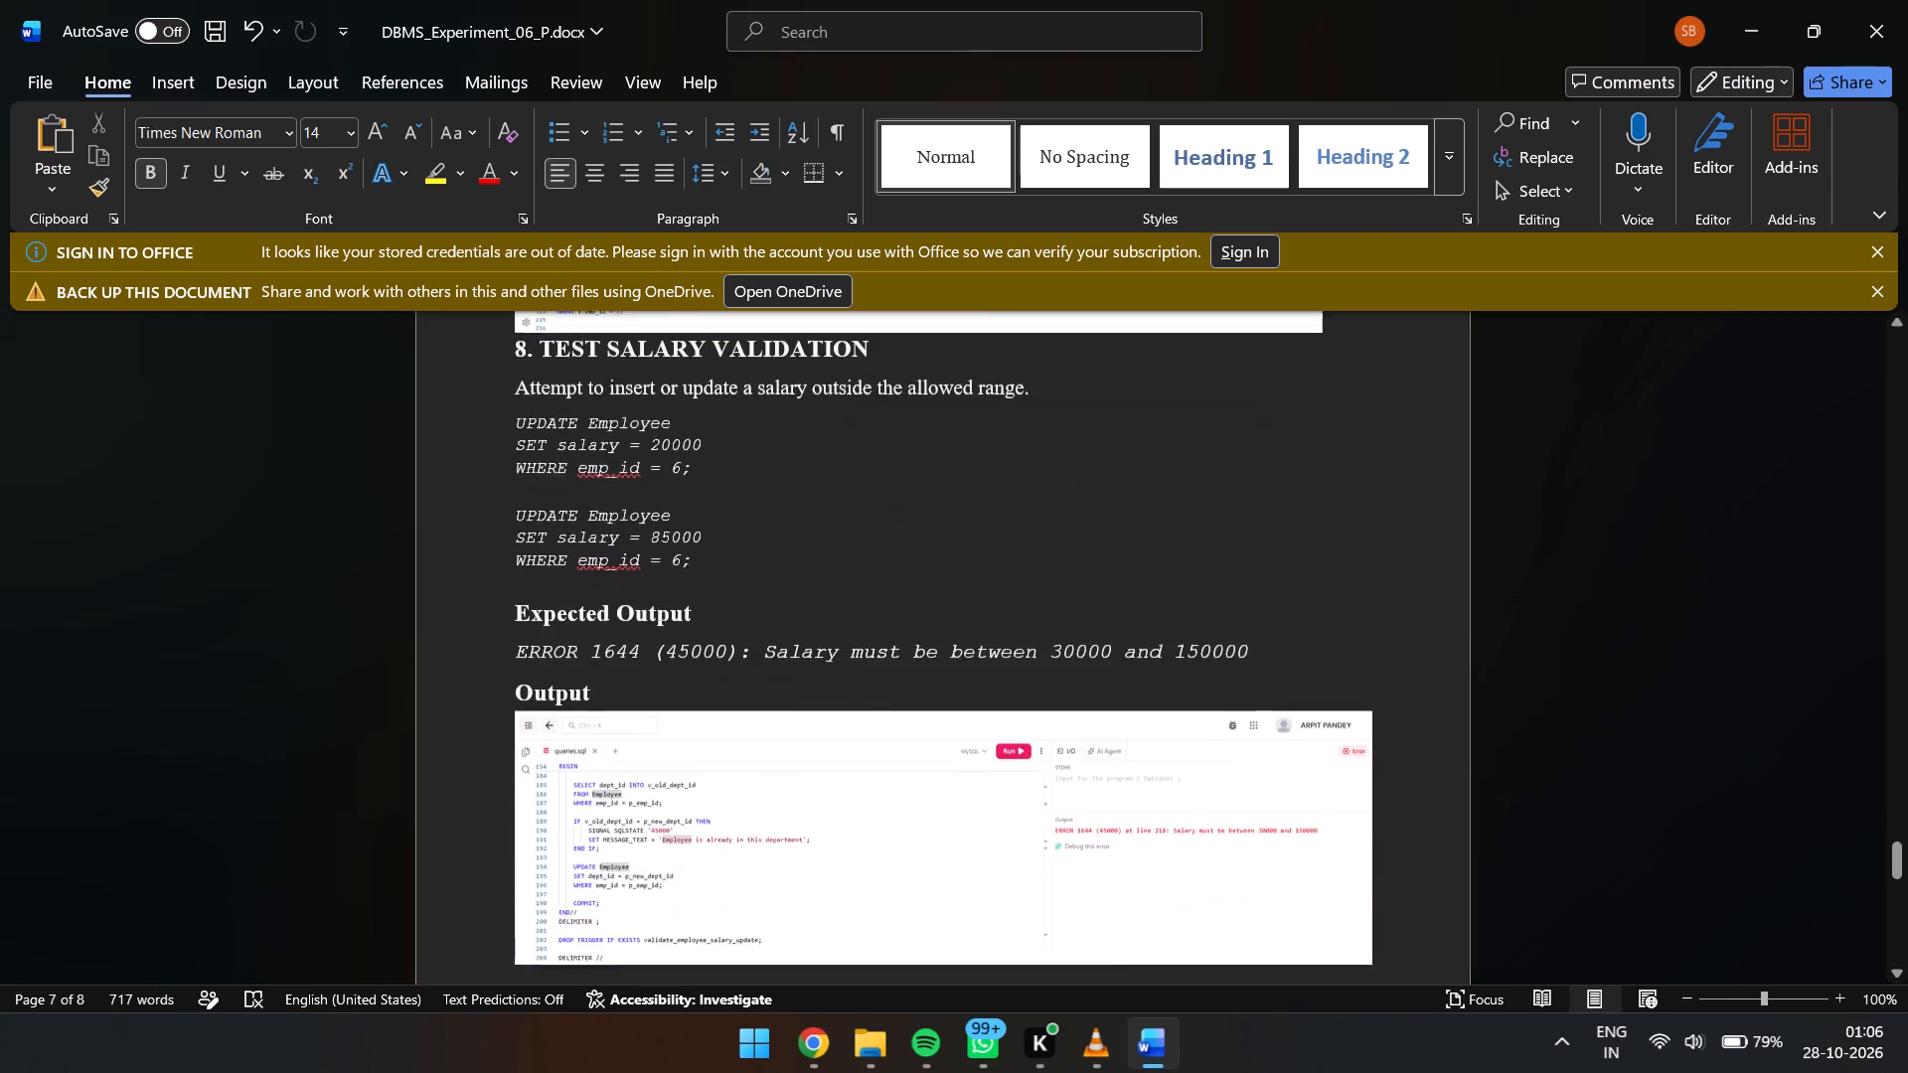
# Nudge the name badge vertically on the salary validation output screenshot so it lines up with the header icons.
pyautogui.scroll(-2, 1344, 590)
pyautogui.scroll(3, 1344, 590)
pyautogui.click(1287, 558)
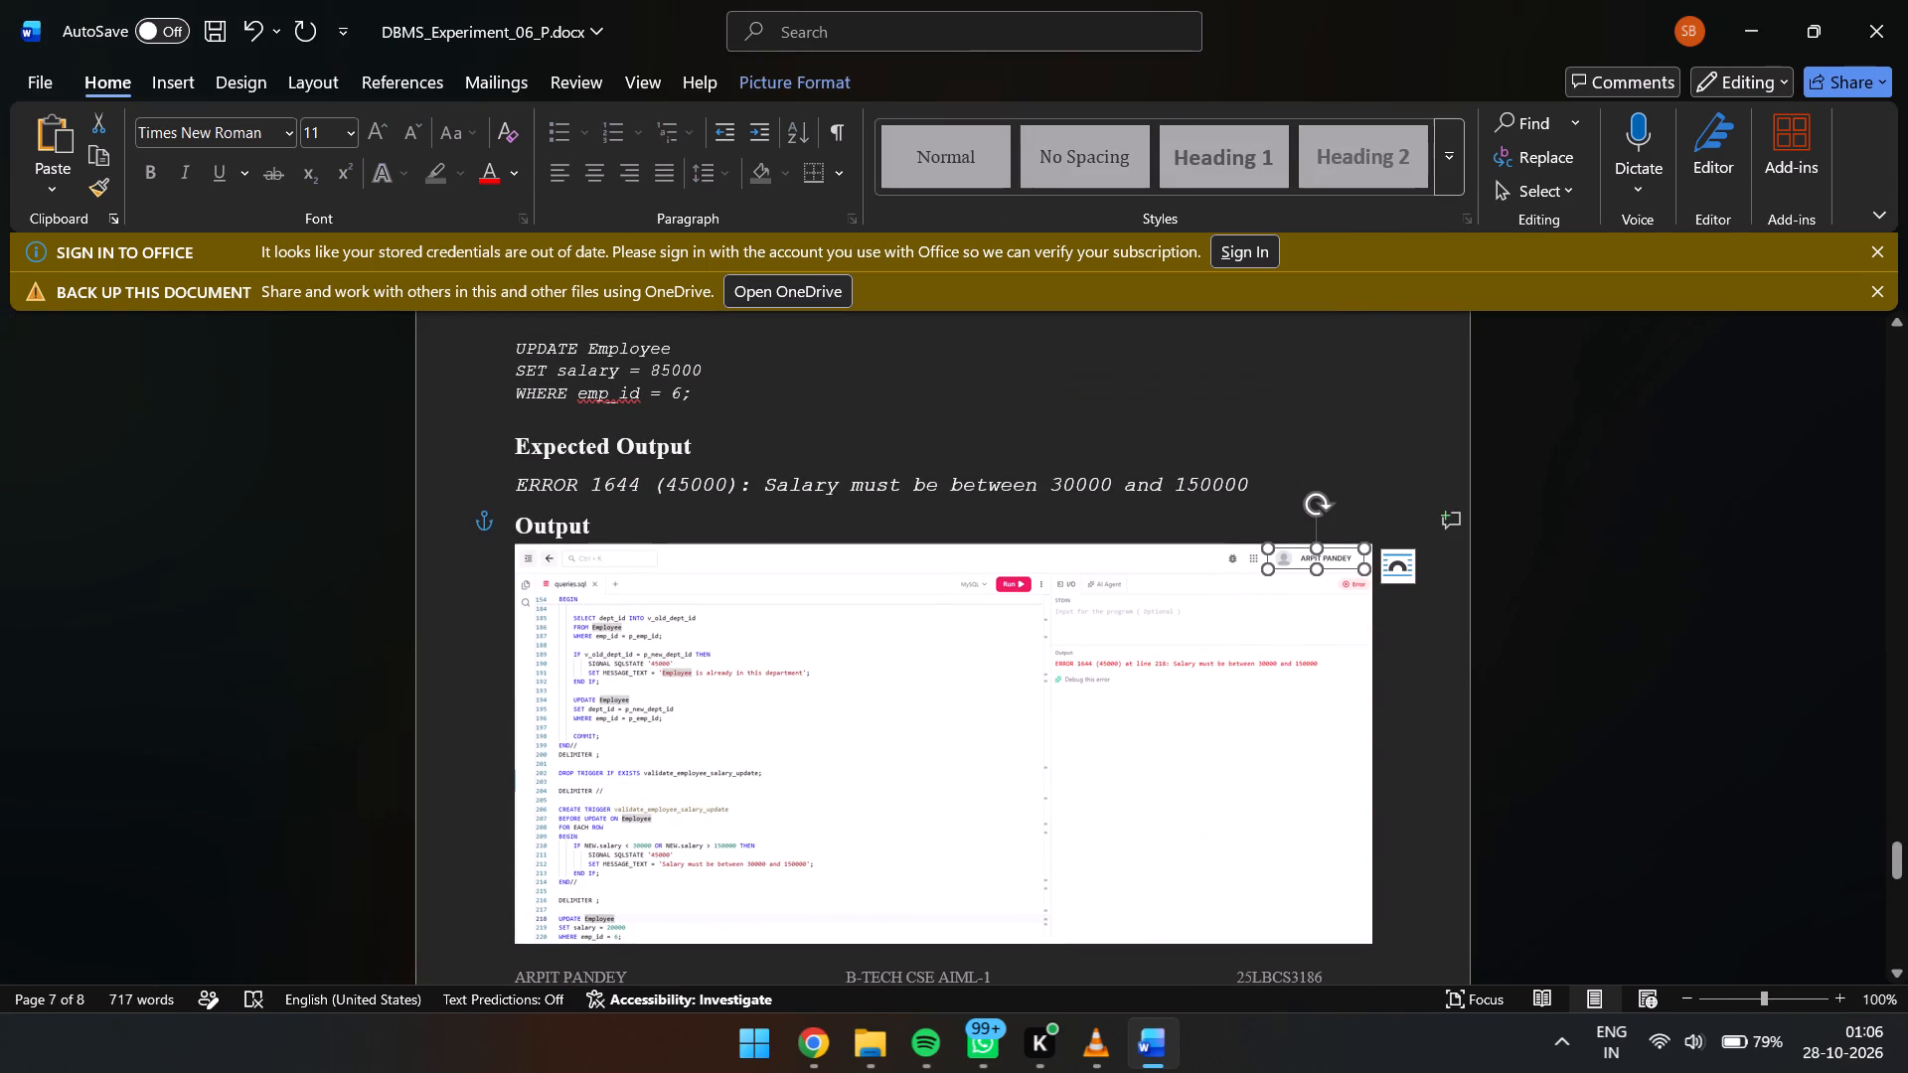
pyautogui.press('Up')
pyautogui.press('Up')
pyautogui.click(1382, 672)
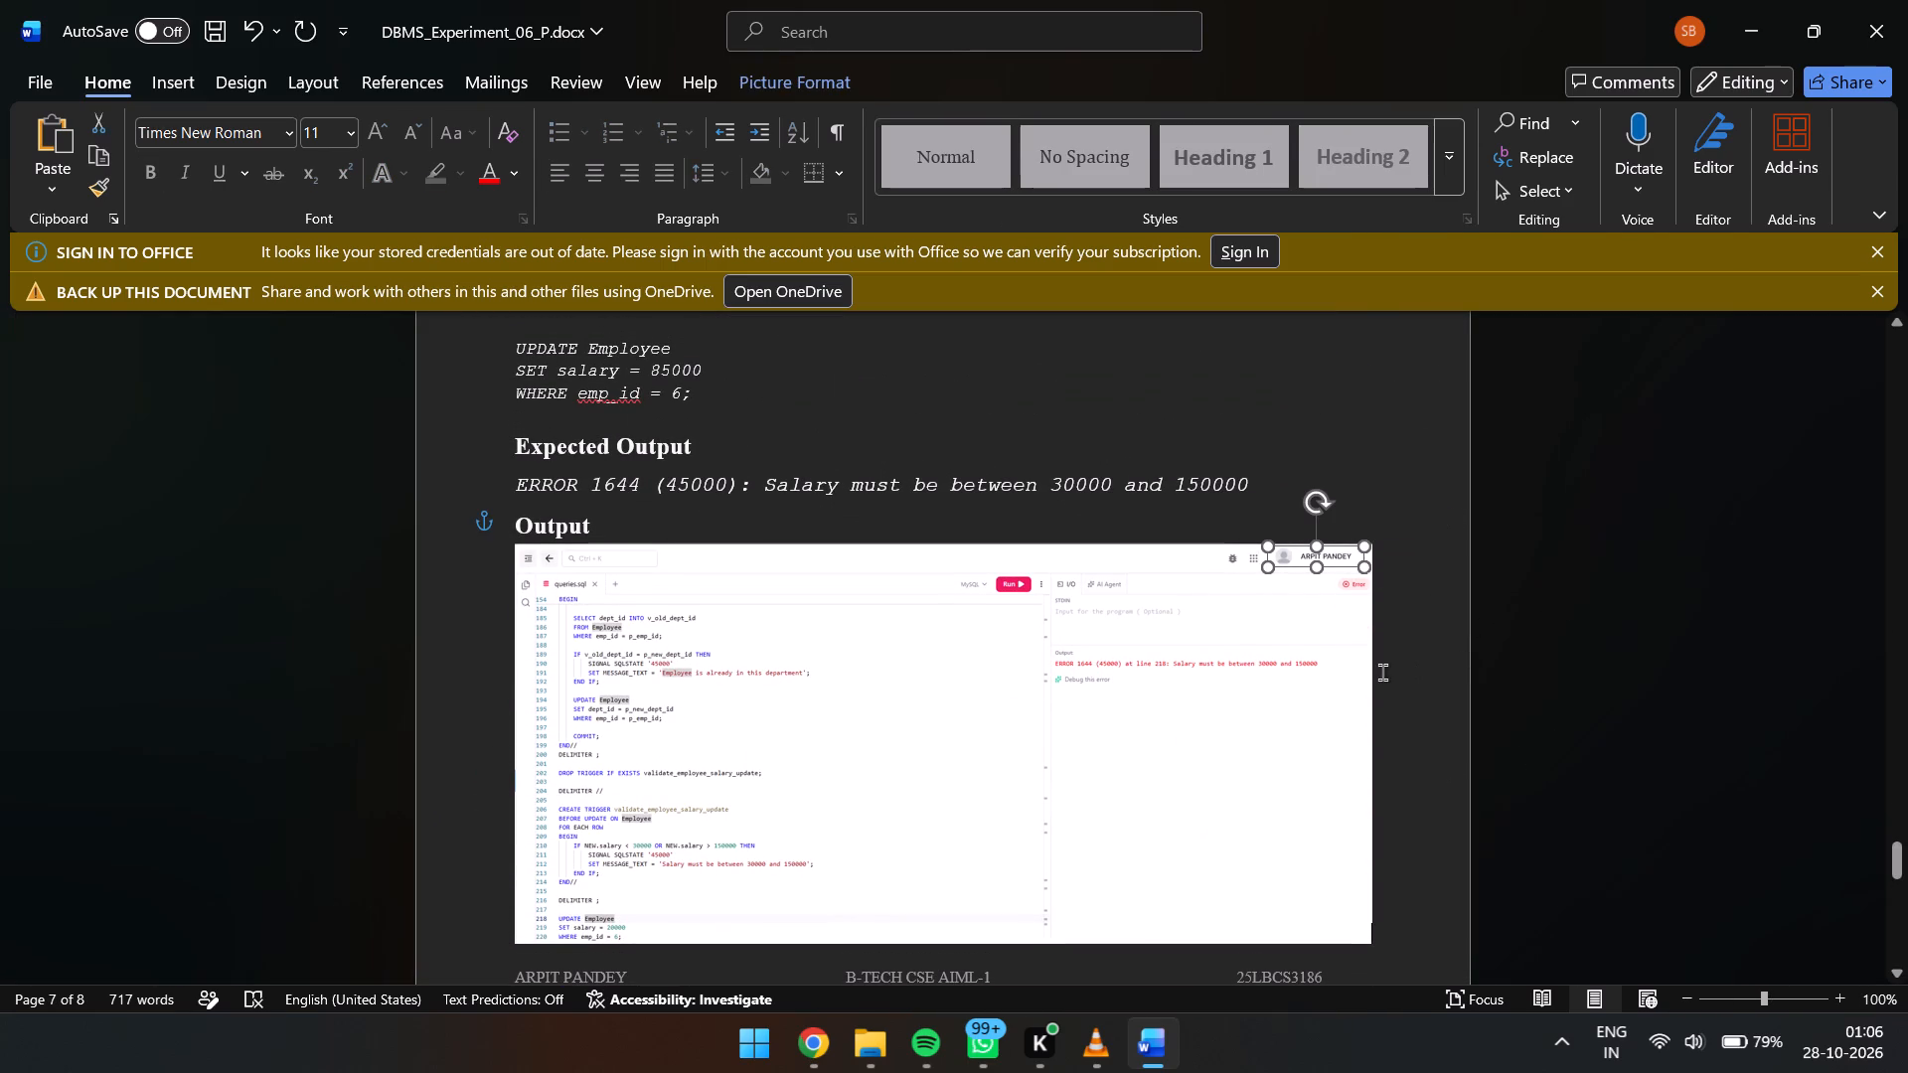
pyautogui.click(1309, 562)
pyautogui.press('Down')
pyautogui.click(1422, 652)
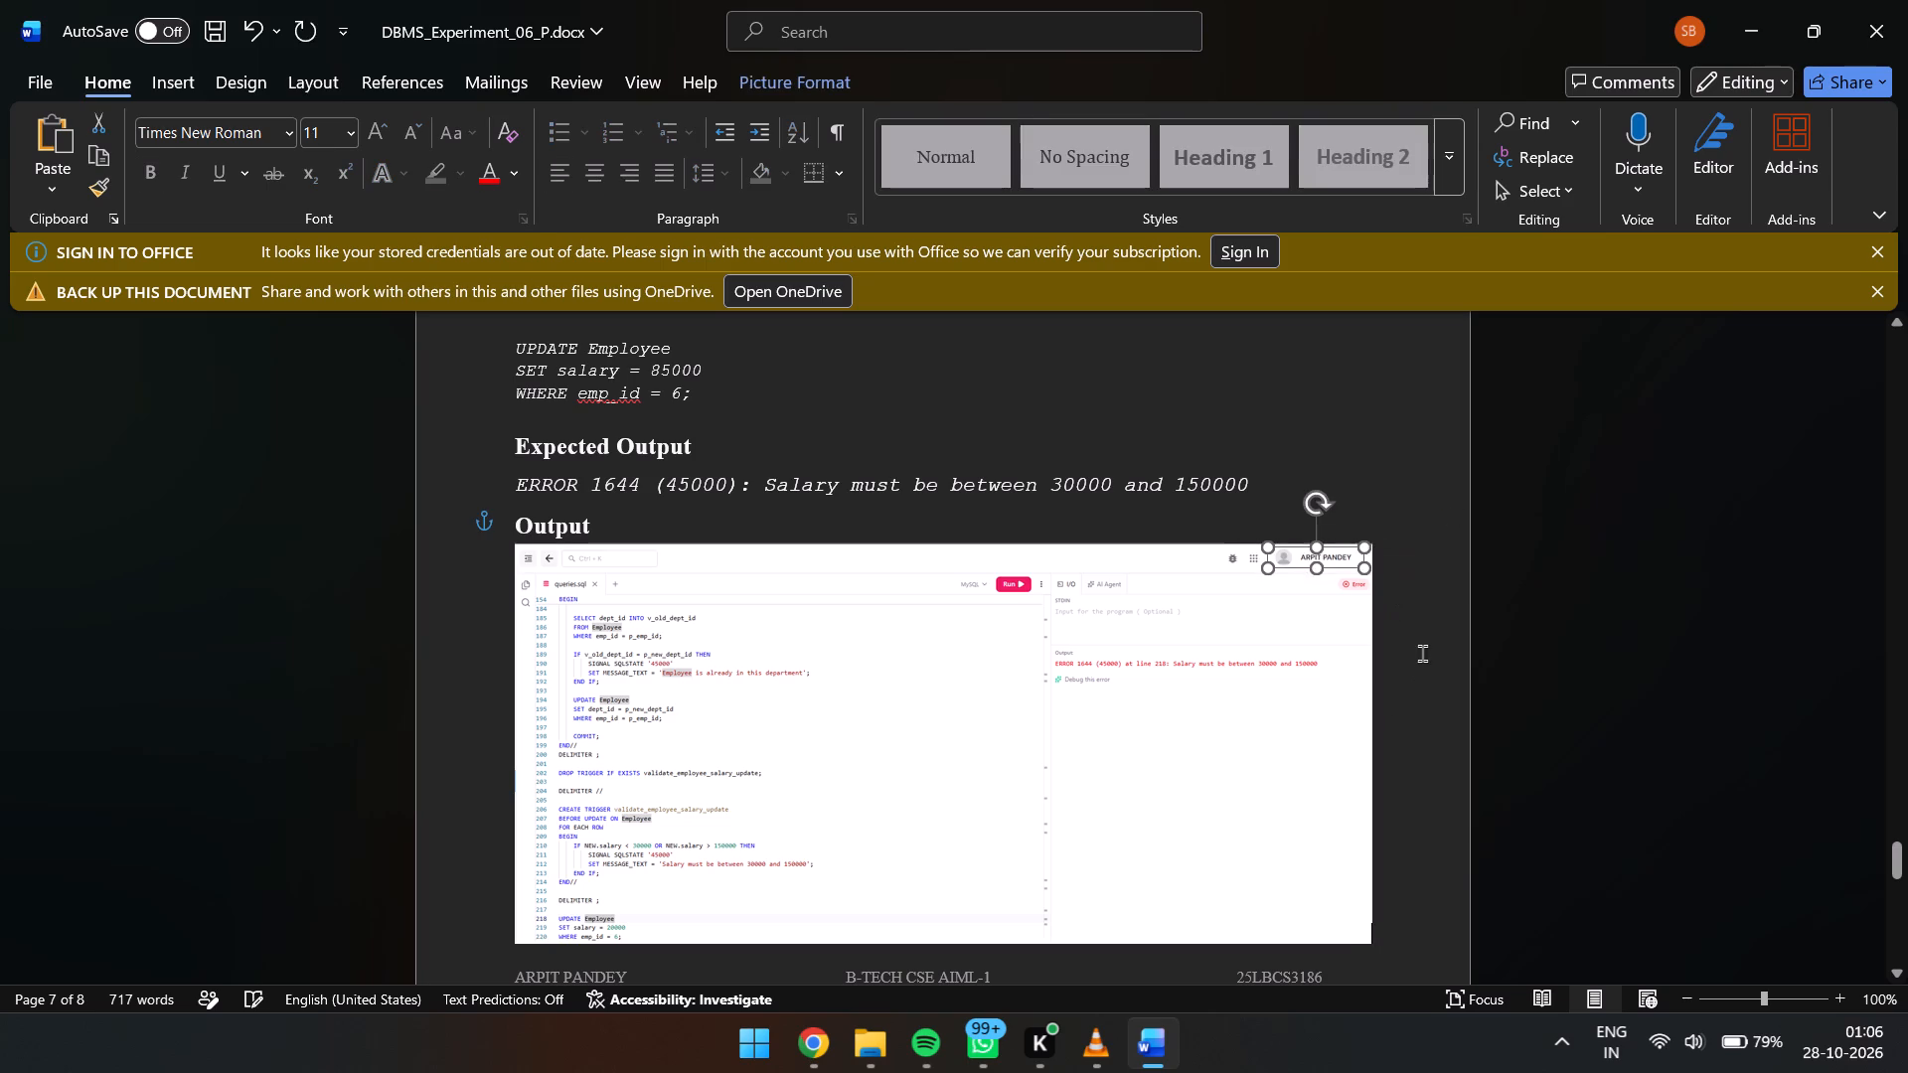
# Delete the invalid employee output screenshot that sits below the same-department screenshot on page 6.
pyautogui.scroll(20, 1390, 691)
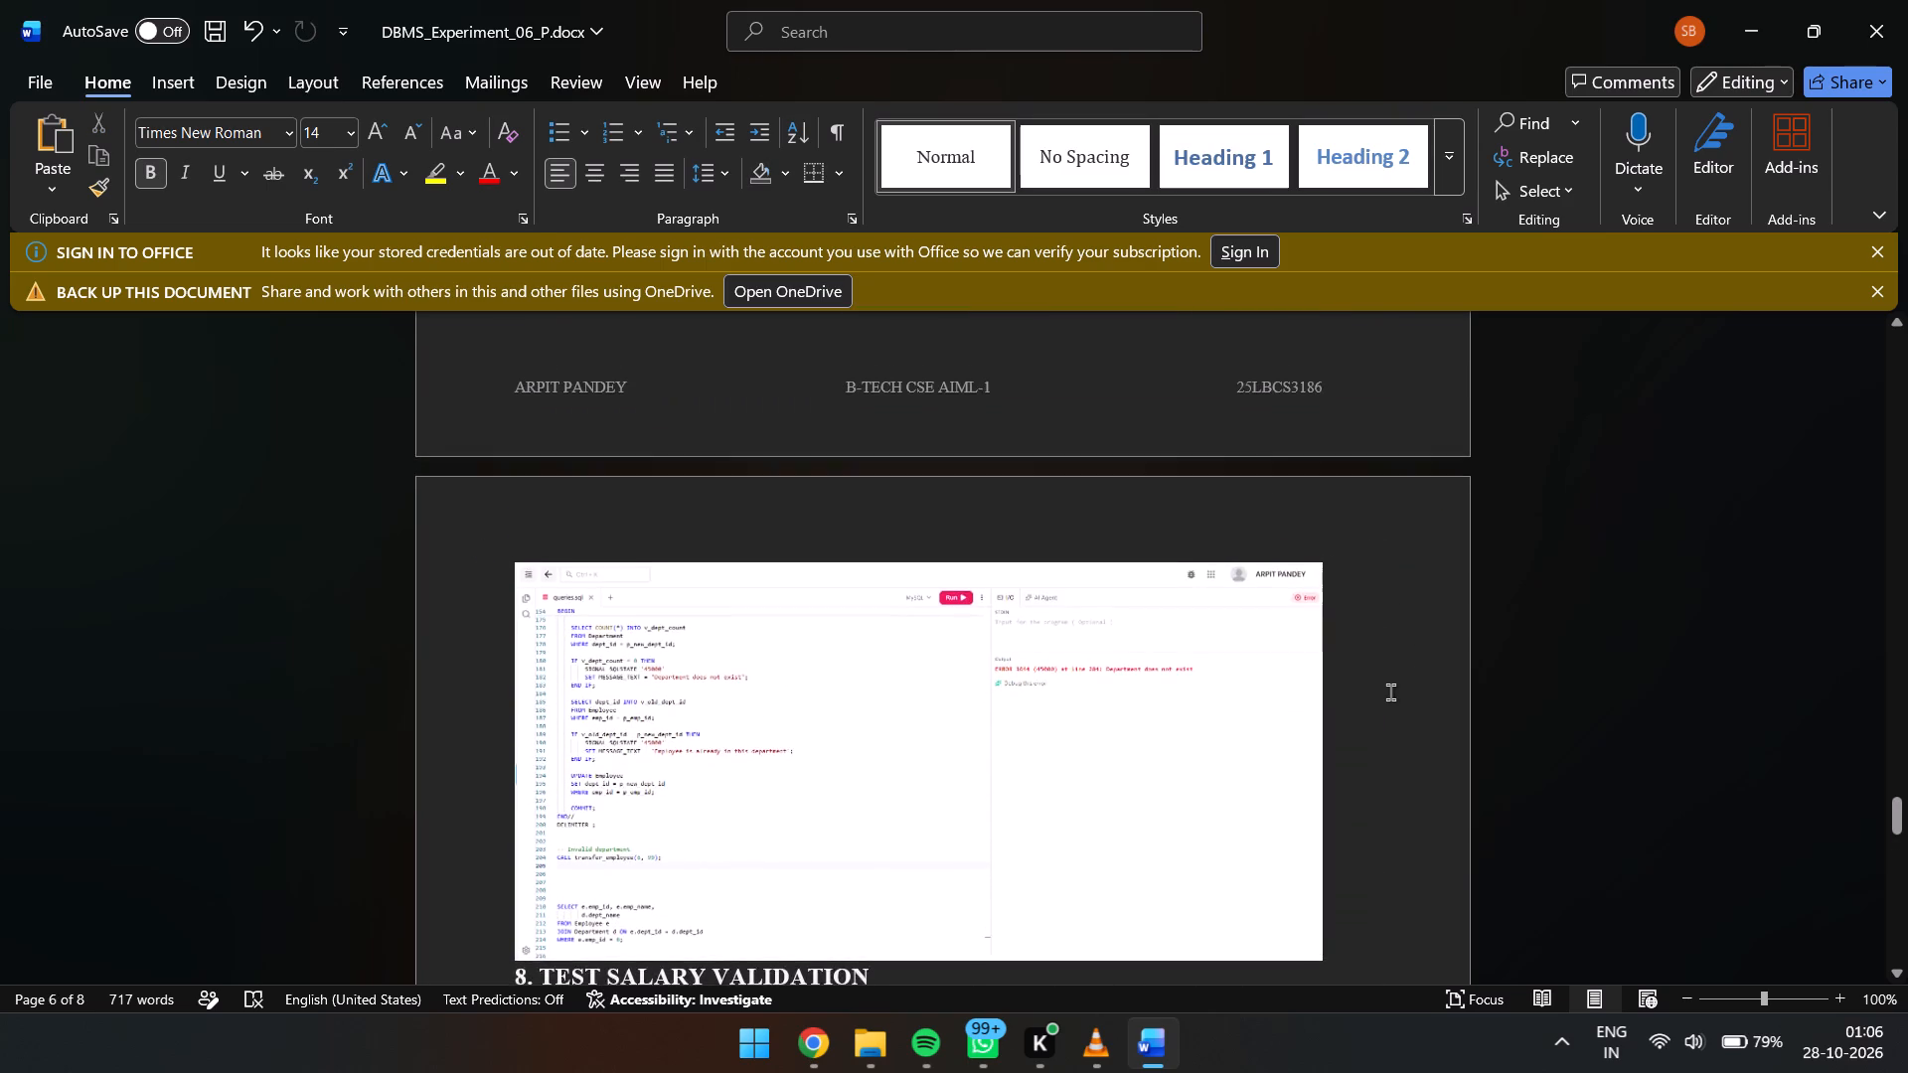
pyautogui.scroll(20, 1390, 691)
pyautogui.scroll(2, 1390, 691)
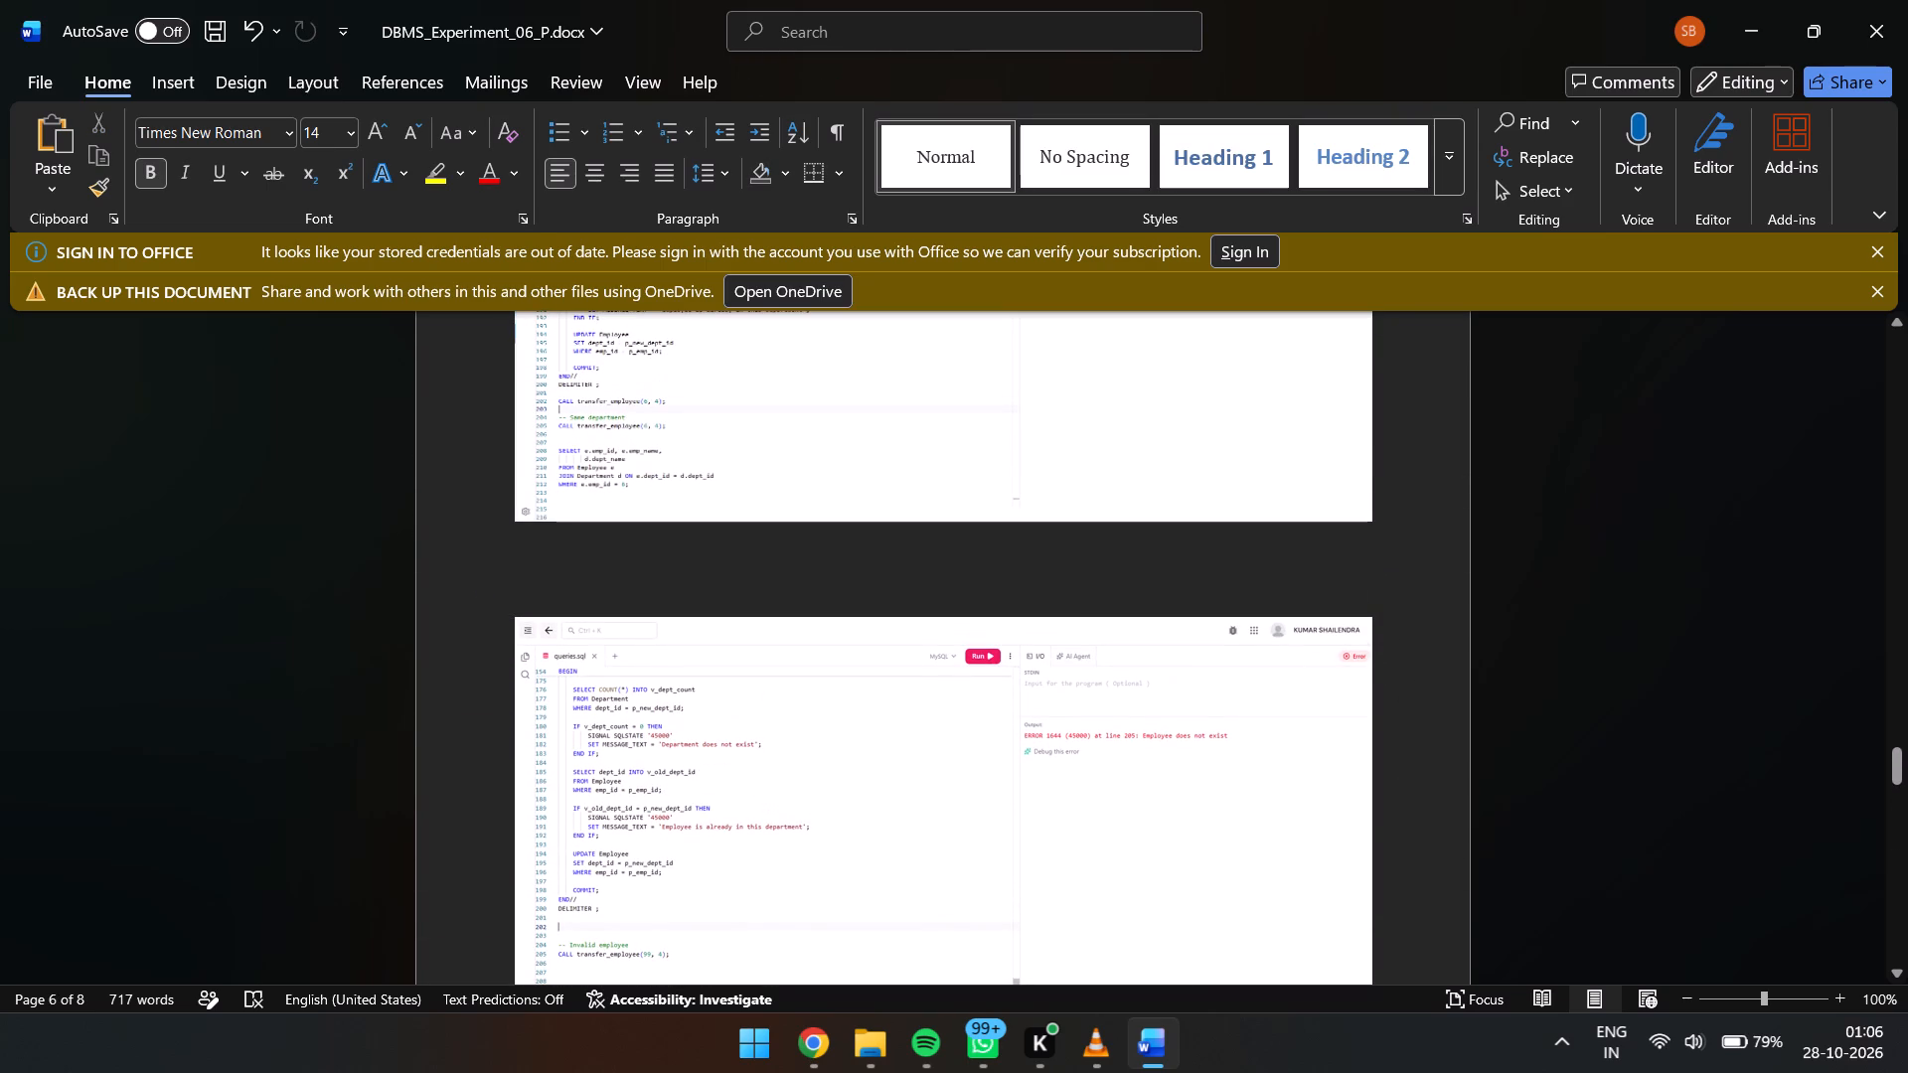
pyautogui.click(1387, 700)
pyautogui.click(1456, 516)
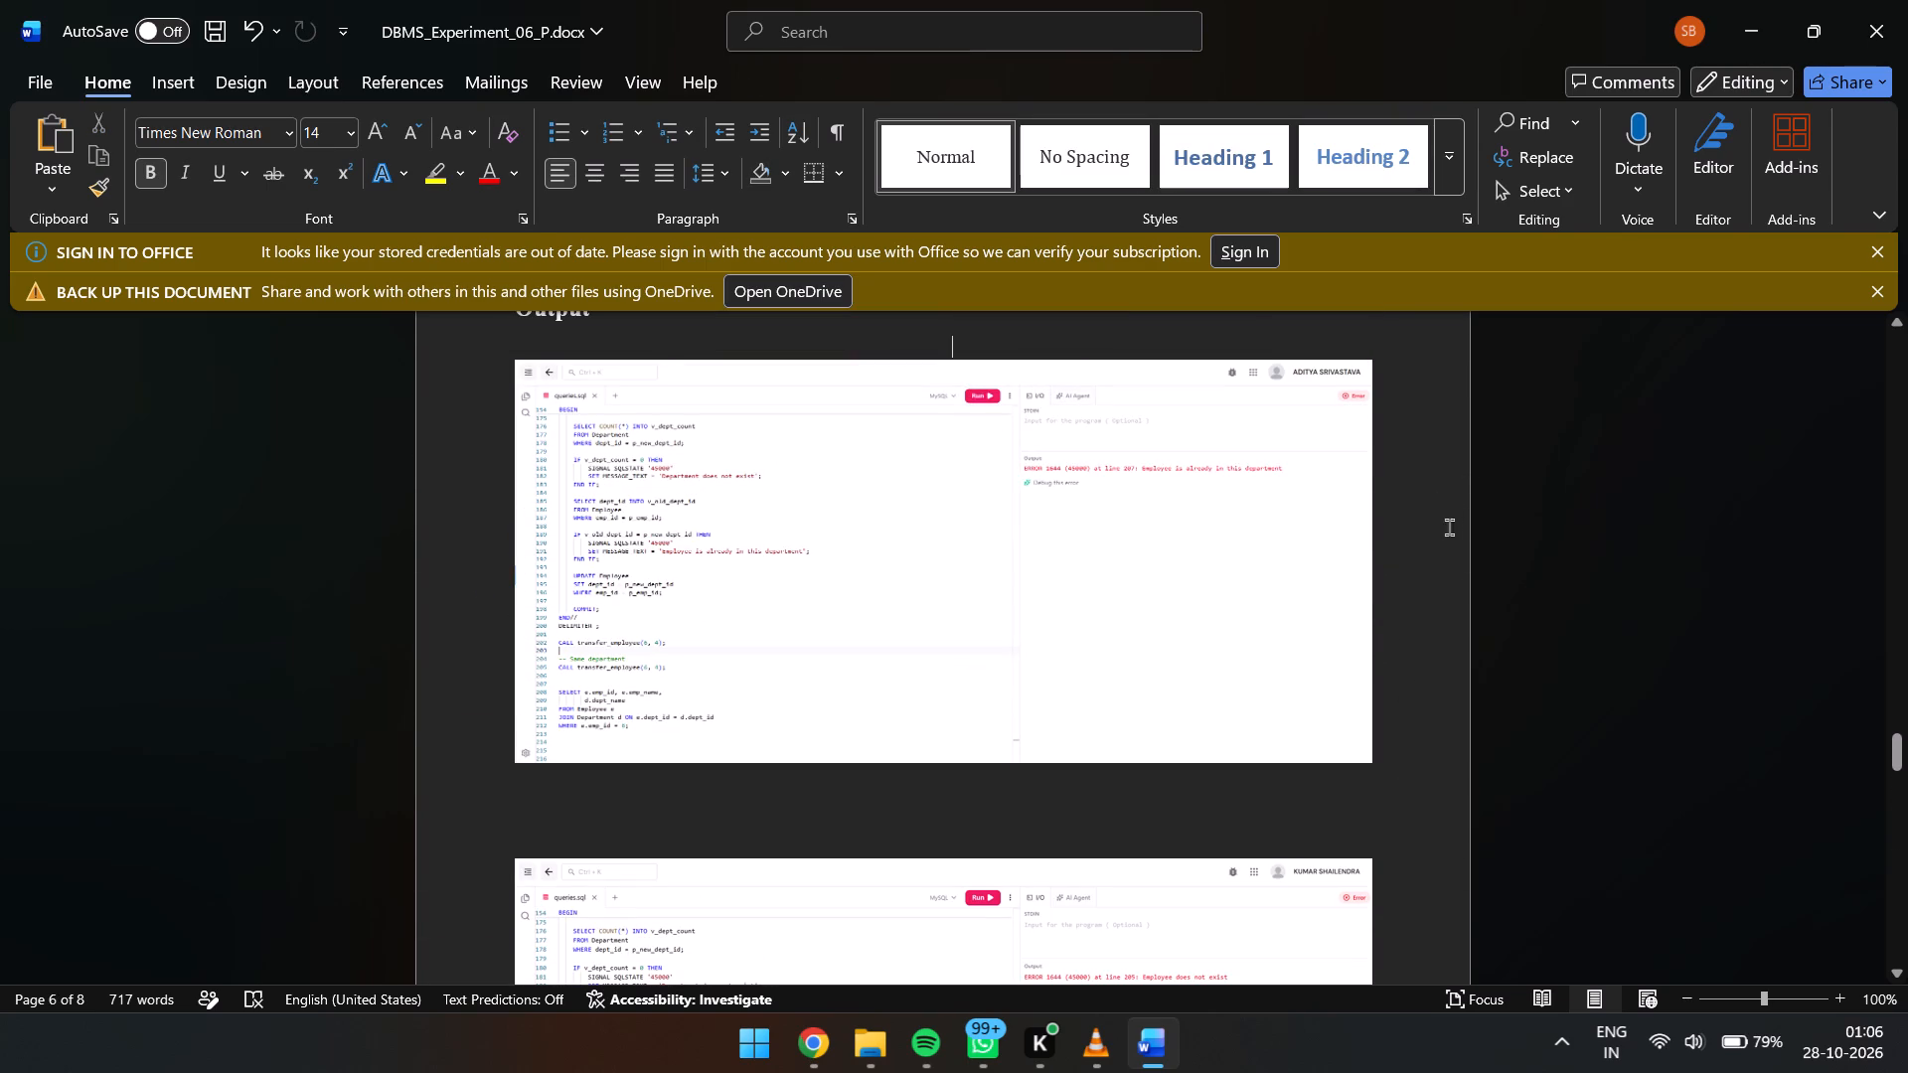
pyautogui.scroll(-5, 1368, 692)
pyautogui.click(1281, 750)
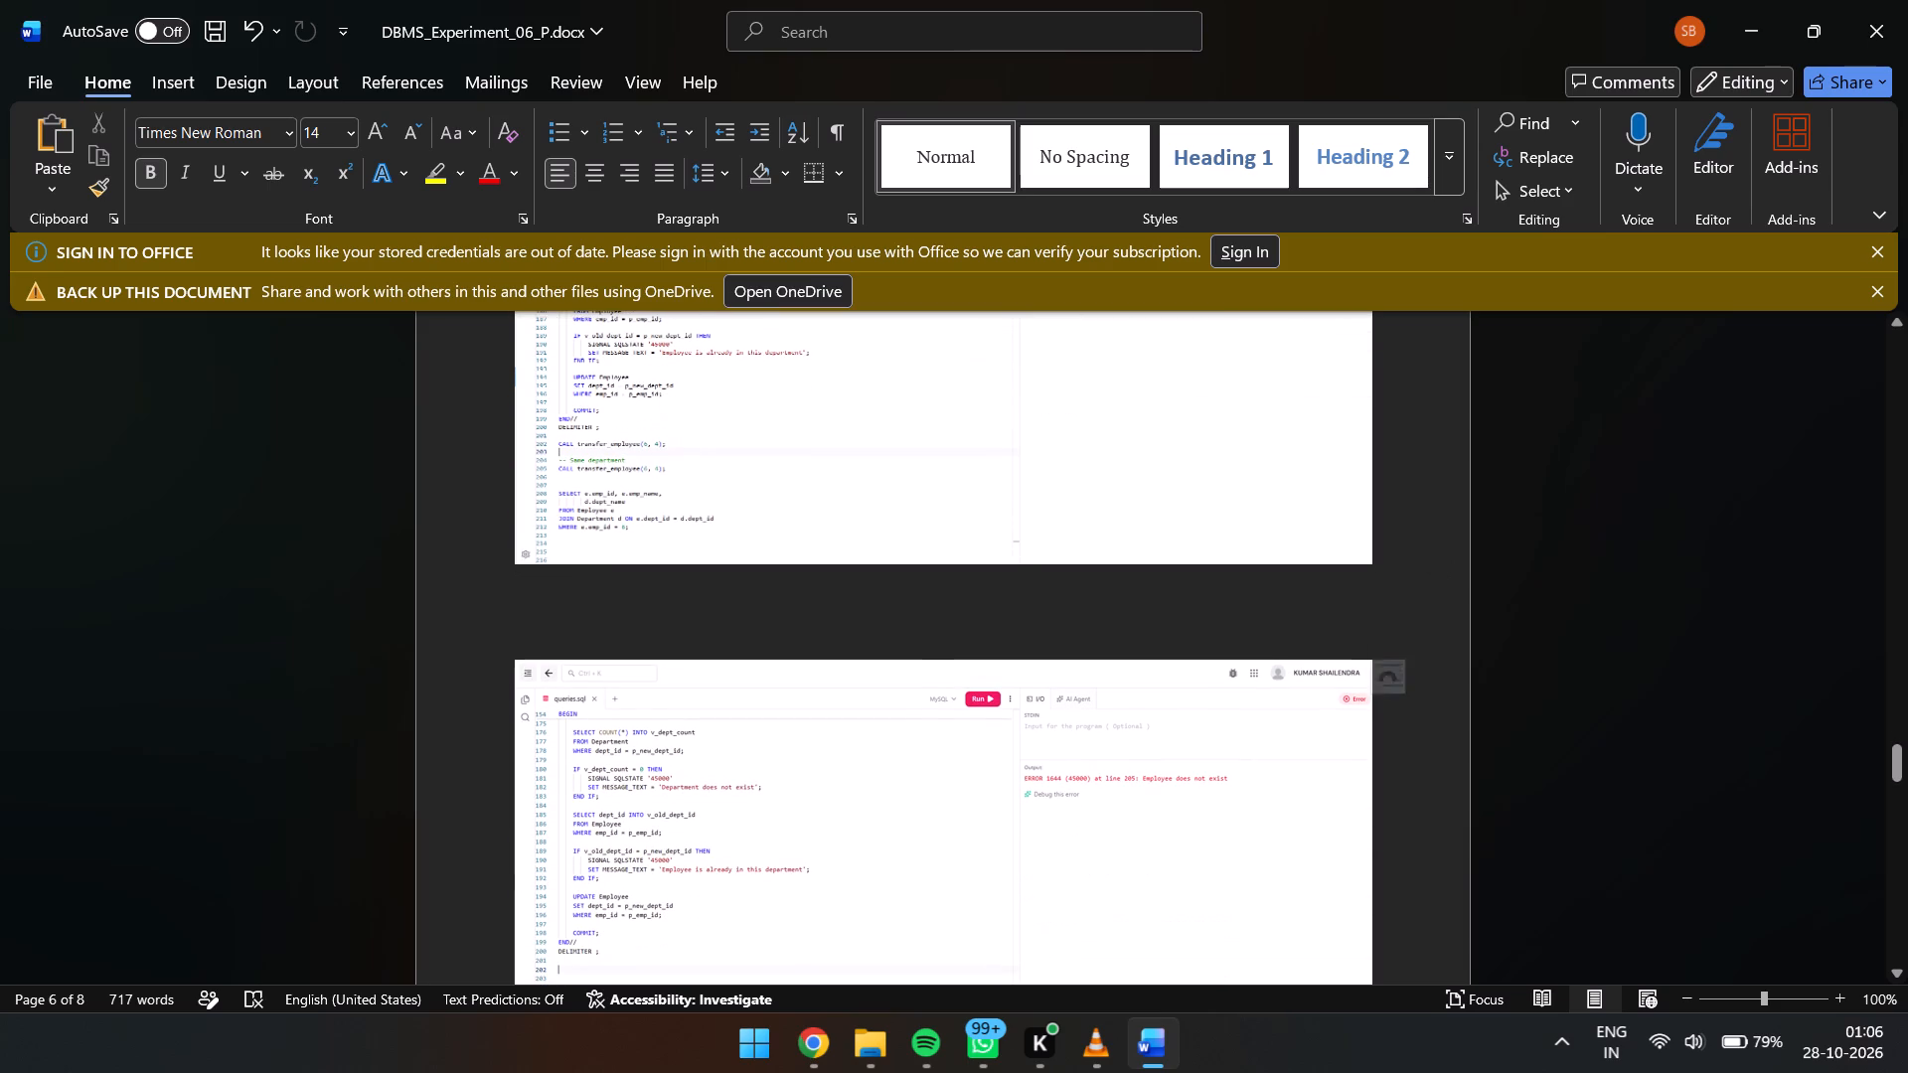
pyautogui.press('BackSpace')
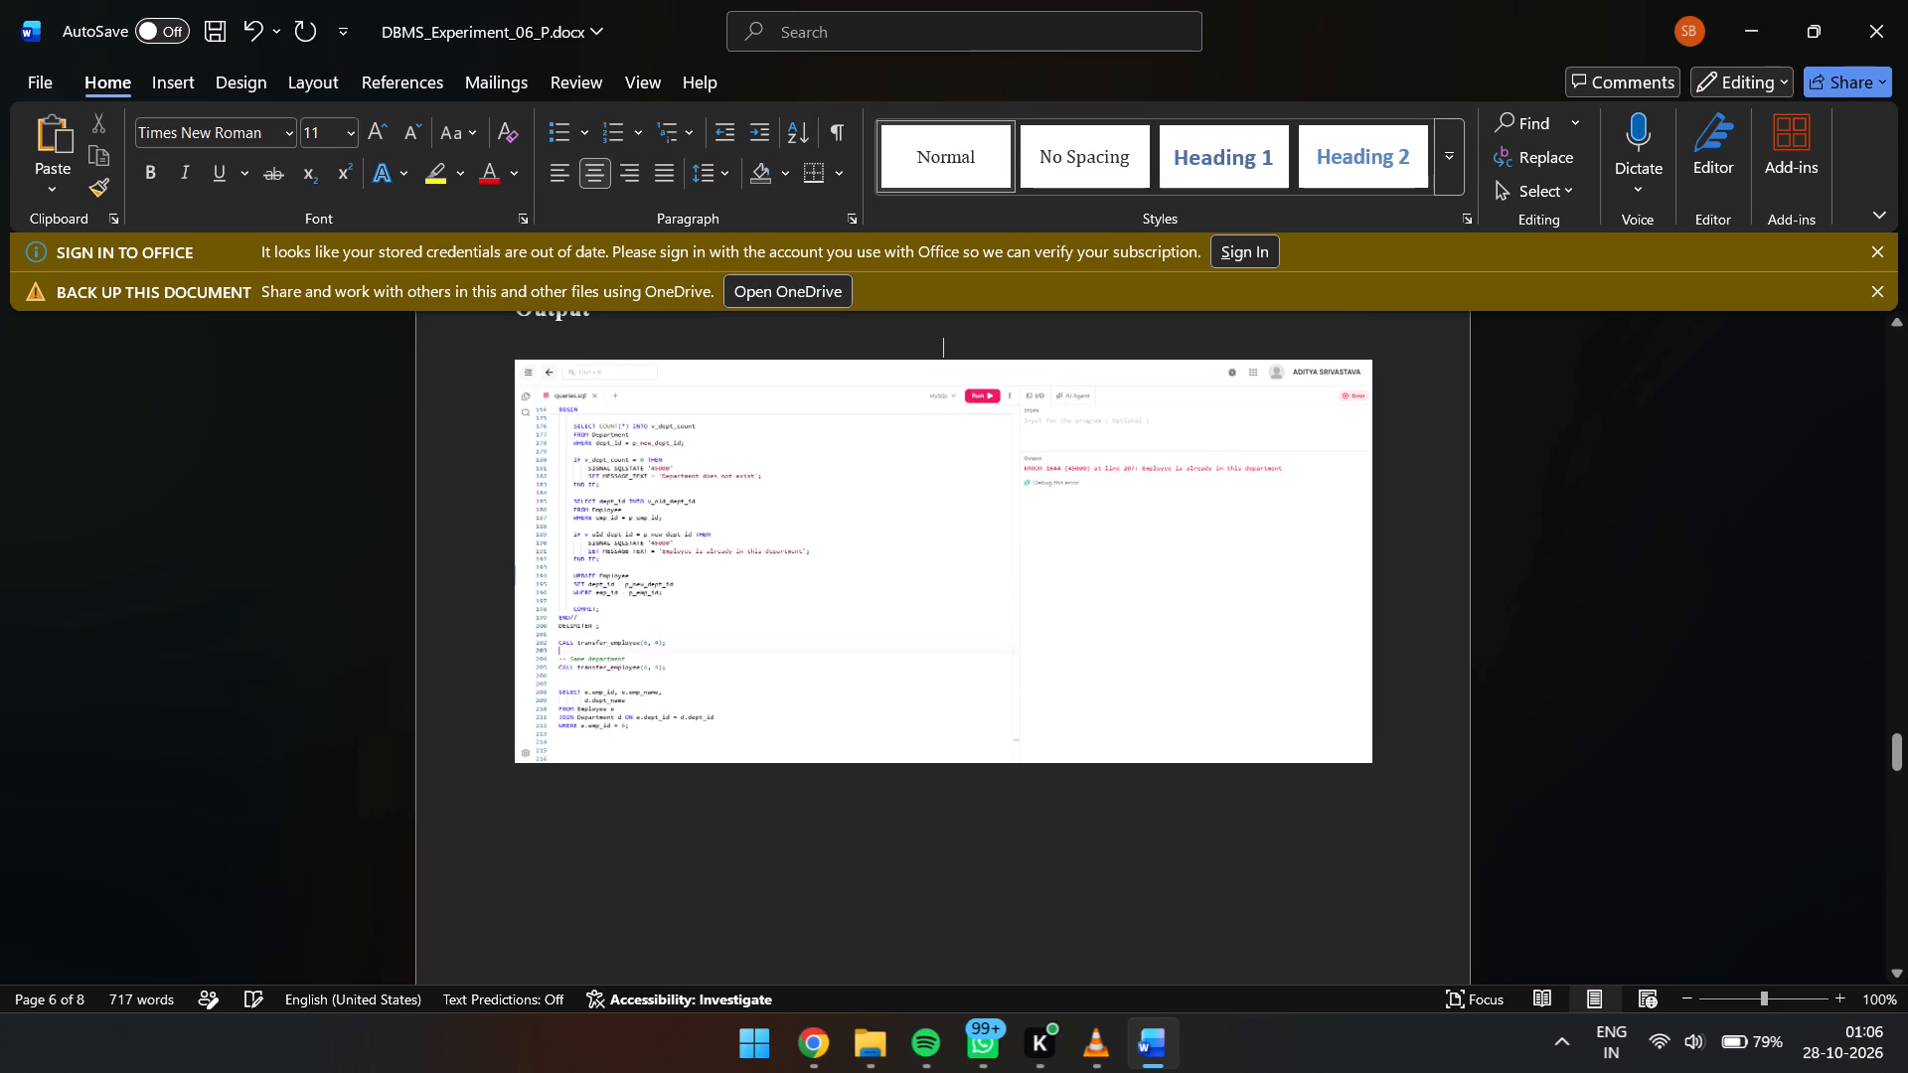
# Paste the copied name badge at the Output heading above the same-department screenshot.
pyautogui.scroll(-8, 1012, 785)
pyautogui.click(761, 706)
pyautogui.click(1428, 477)
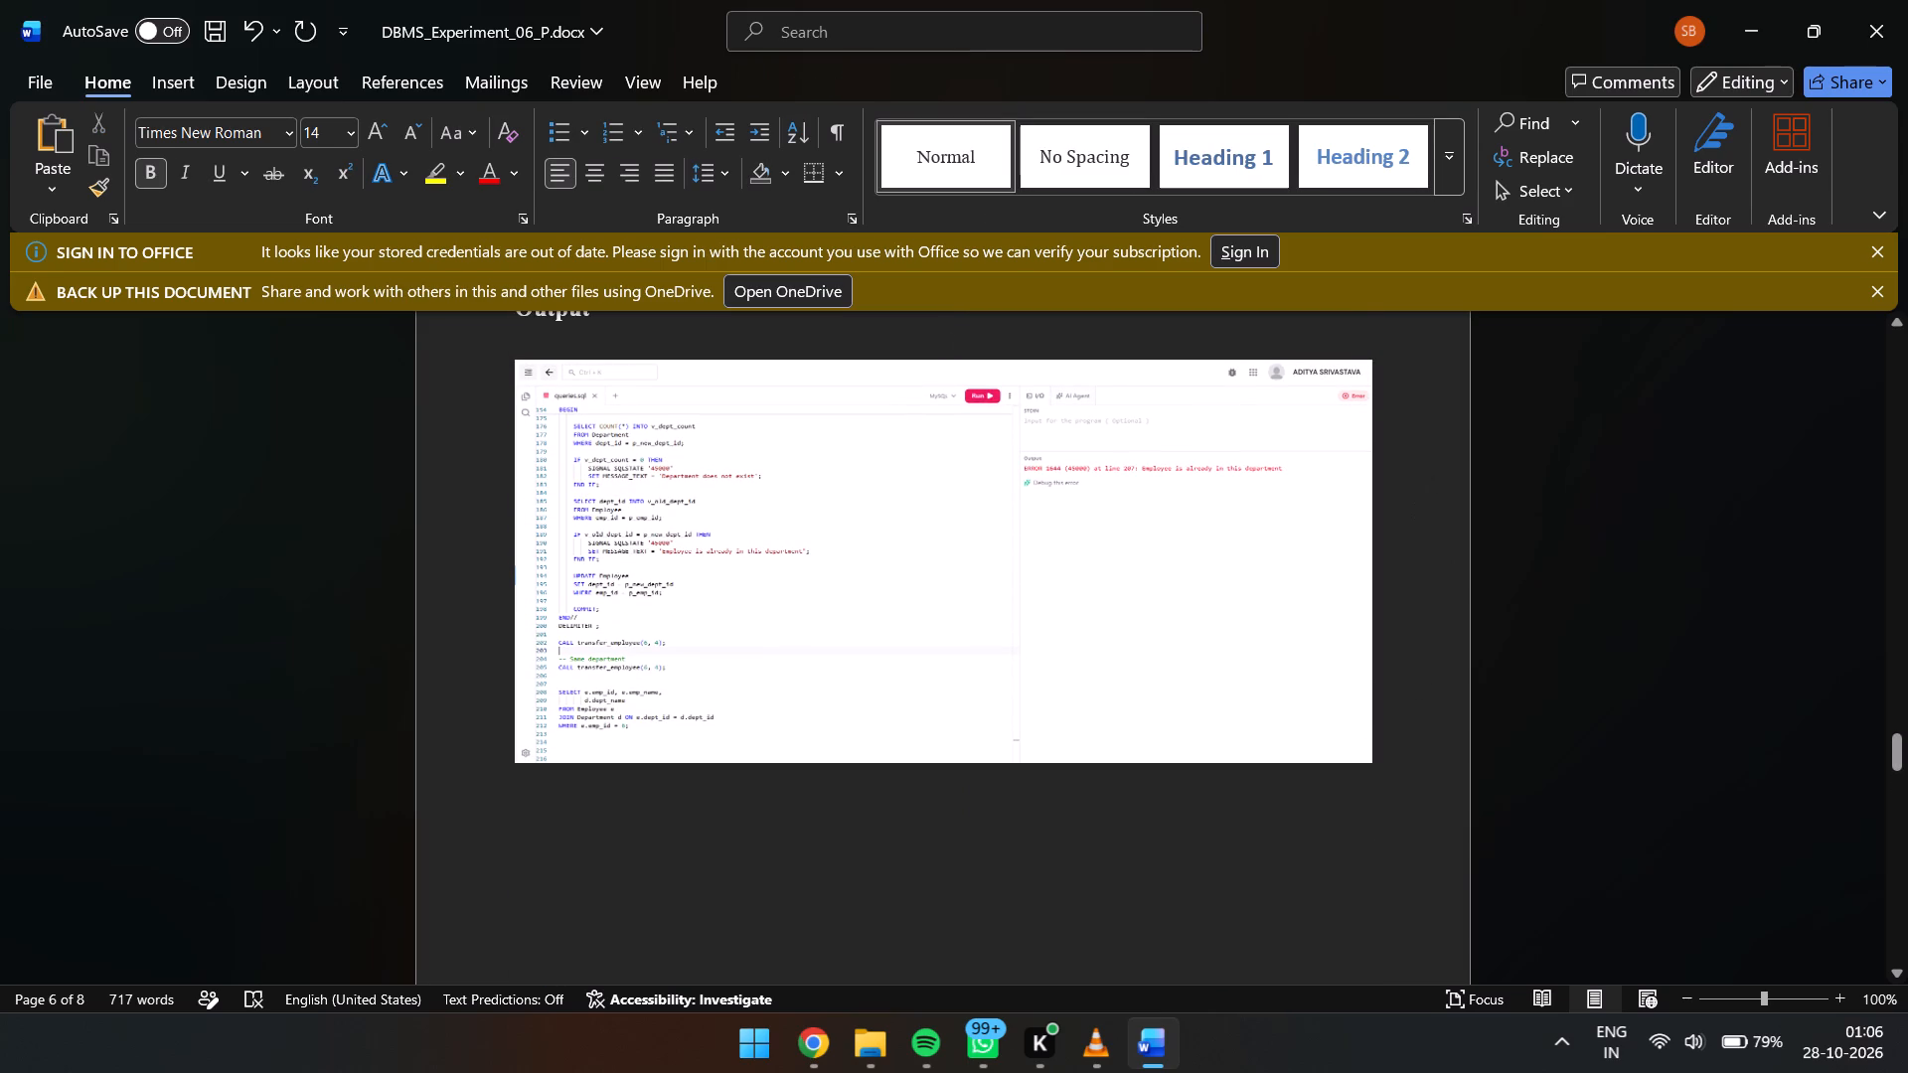
pyautogui.click(1343, 860)
pyautogui.click(1015, 848)
pyautogui.scroll(4, 694, 493)
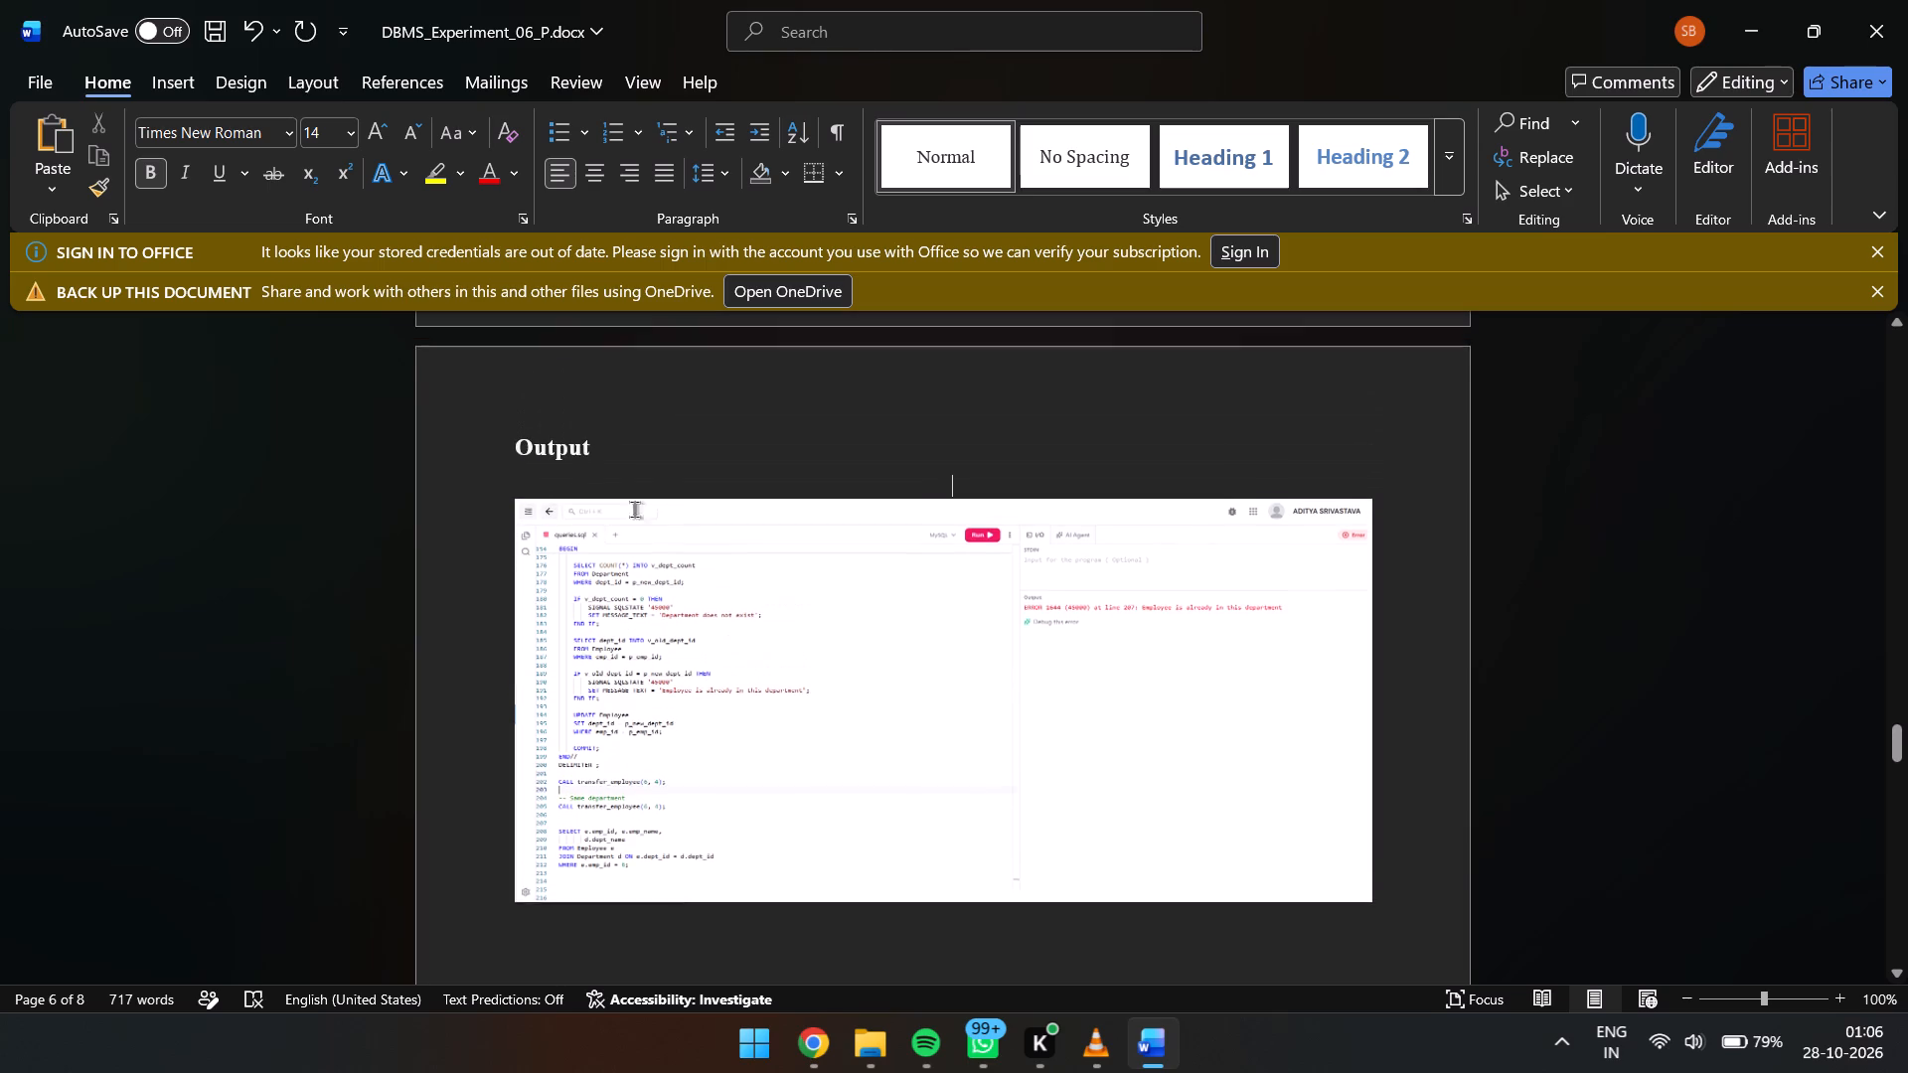
pyautogui.click(627, 456)
pyautogui.hotkey('ctrl', 'v')
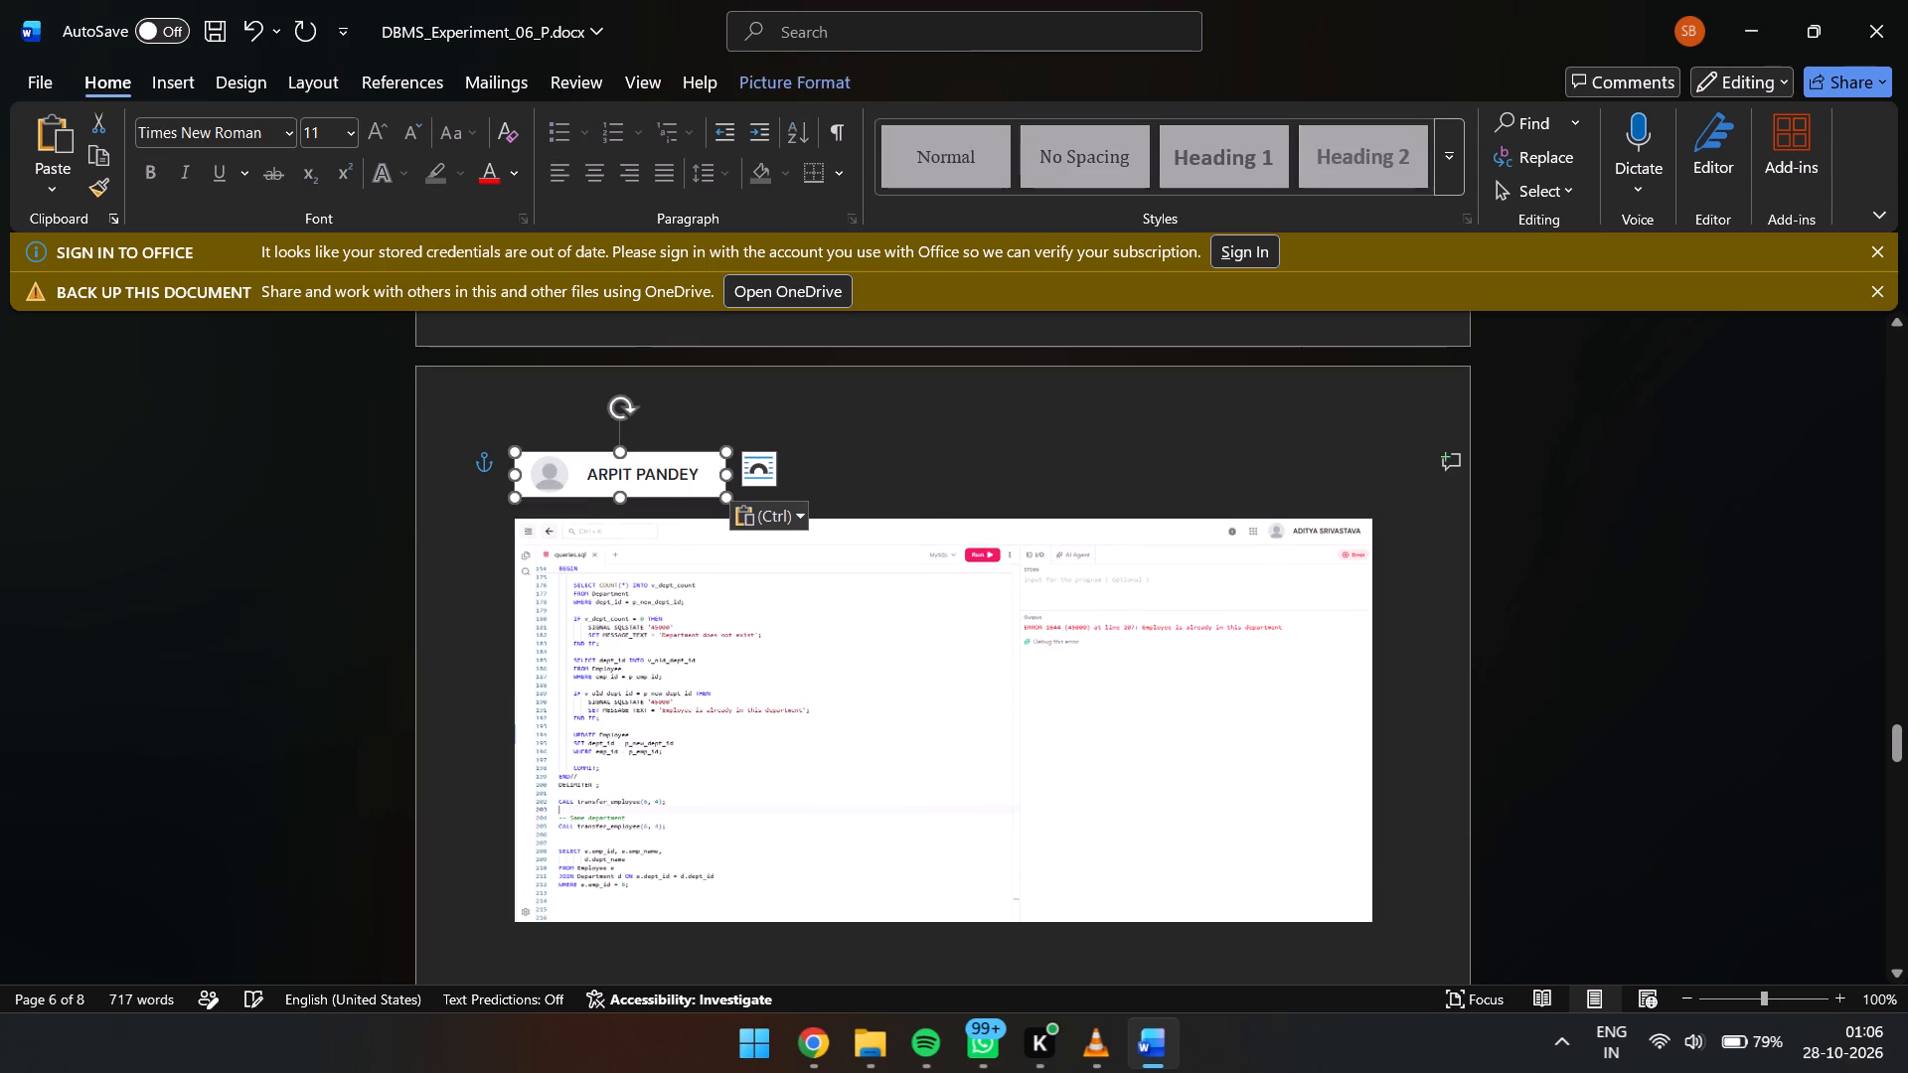
# Shrink the name badge and fit it over the account name in the same-department screenshot's header, beside the grid icon.
pyautogui.moveTo(595, 473); pyautogui.dragTo(1226, 584)
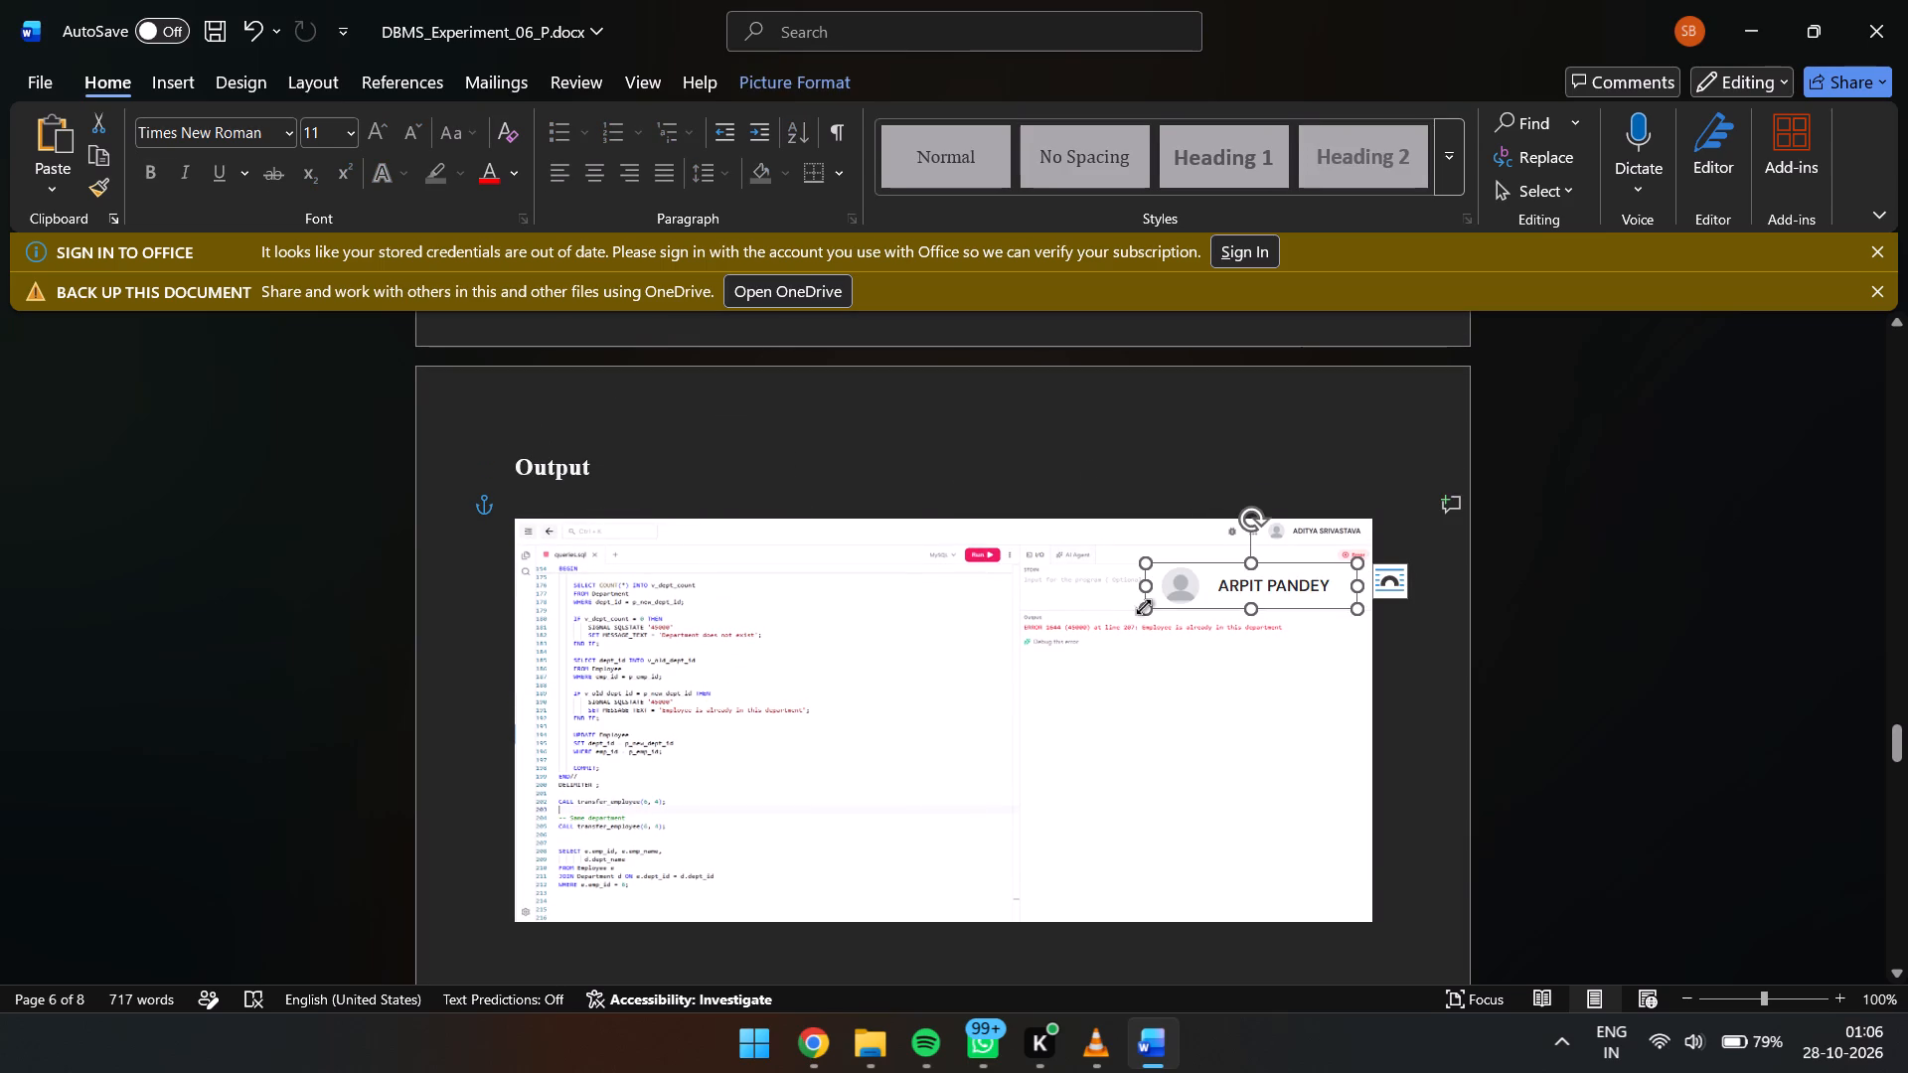
pyautogui.moveTo(1142, 611); pyautogui.dragTo(1252, 586)
pyautogui.keyDown('ctrl'); pyautogui.scroll(3, 1350, 607); pyautogui.keyUp('ctrl')
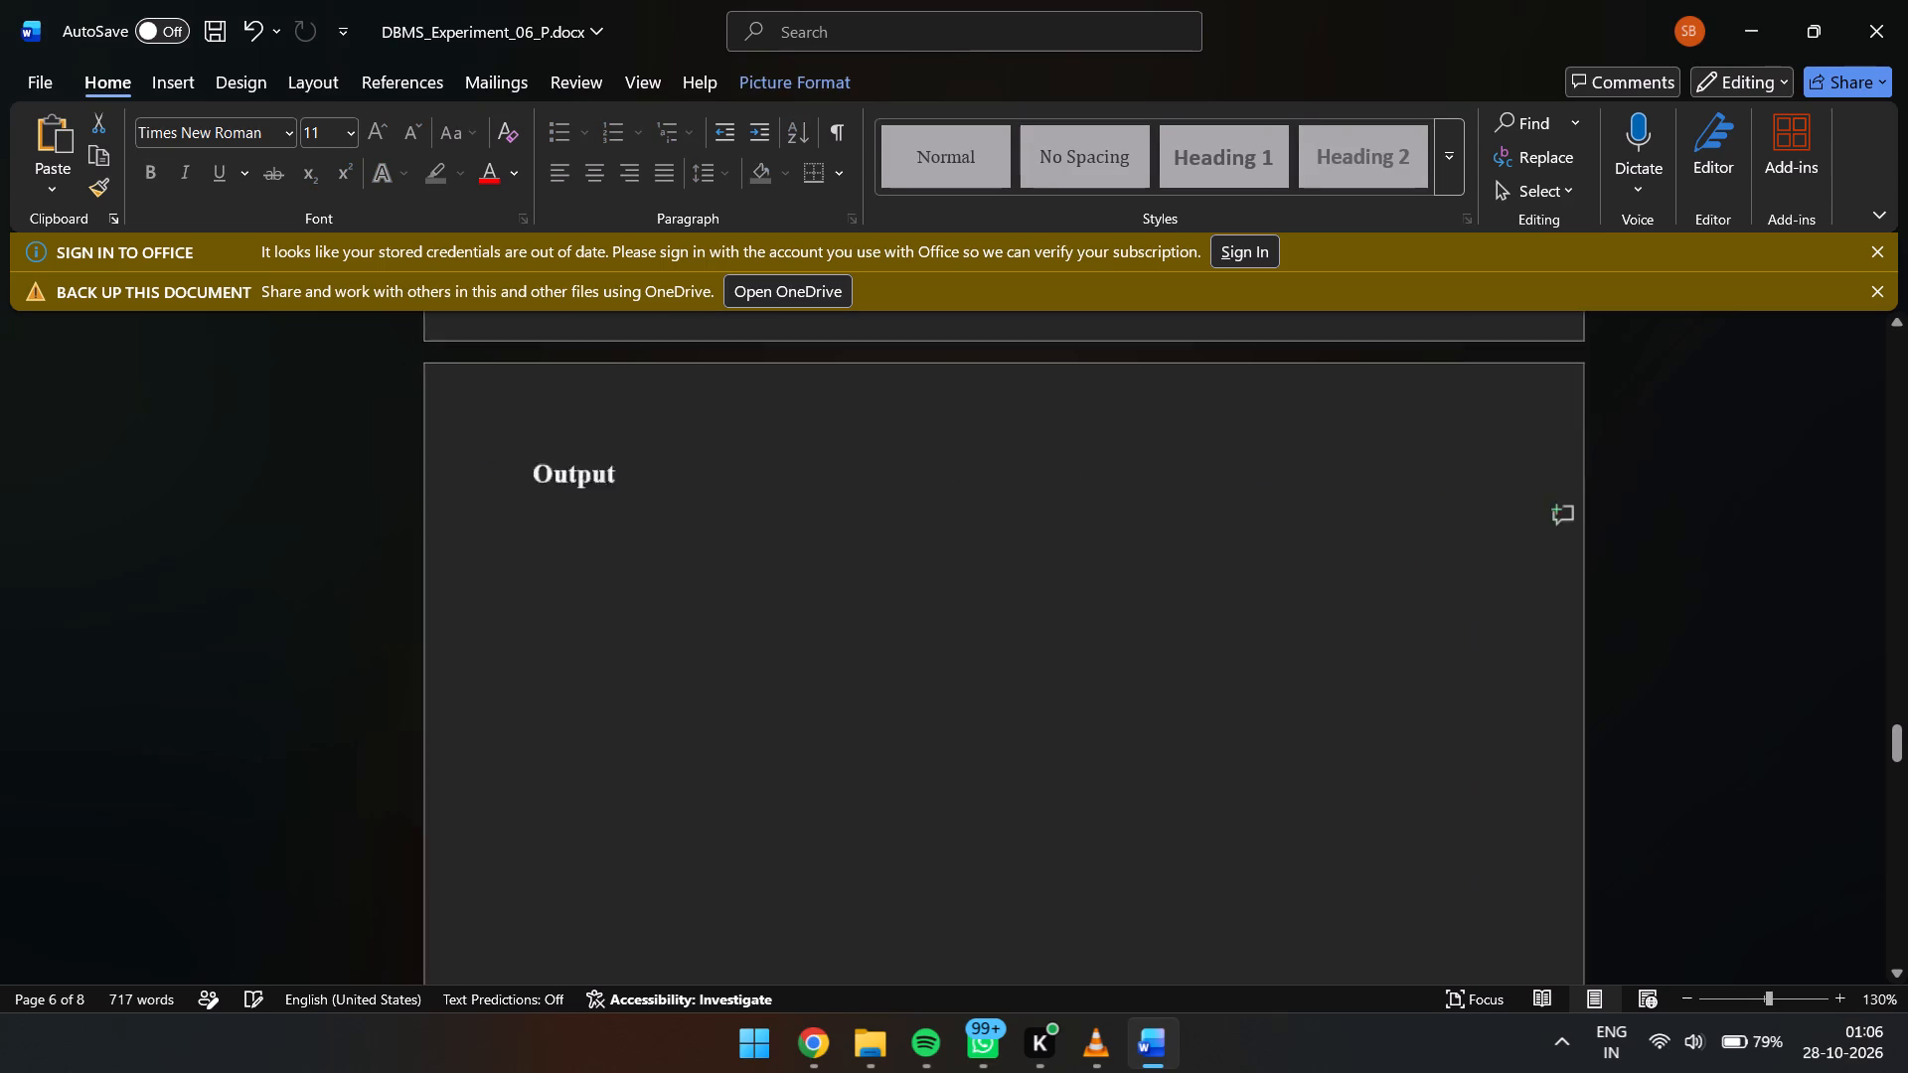
pyautogui.keyDown('ctrl'); pyautogui.scroll(18, 1350, 607); pyautogui.keyUp('ctrl')
pyautogui.keyDown('ctrl'); pyautogui.scroll(6, 1350, 607); pyautogui.keyUp('ctrl')
pyautogui.moveTo(1409, 601); pyautogui.dragTo(1468, 446)
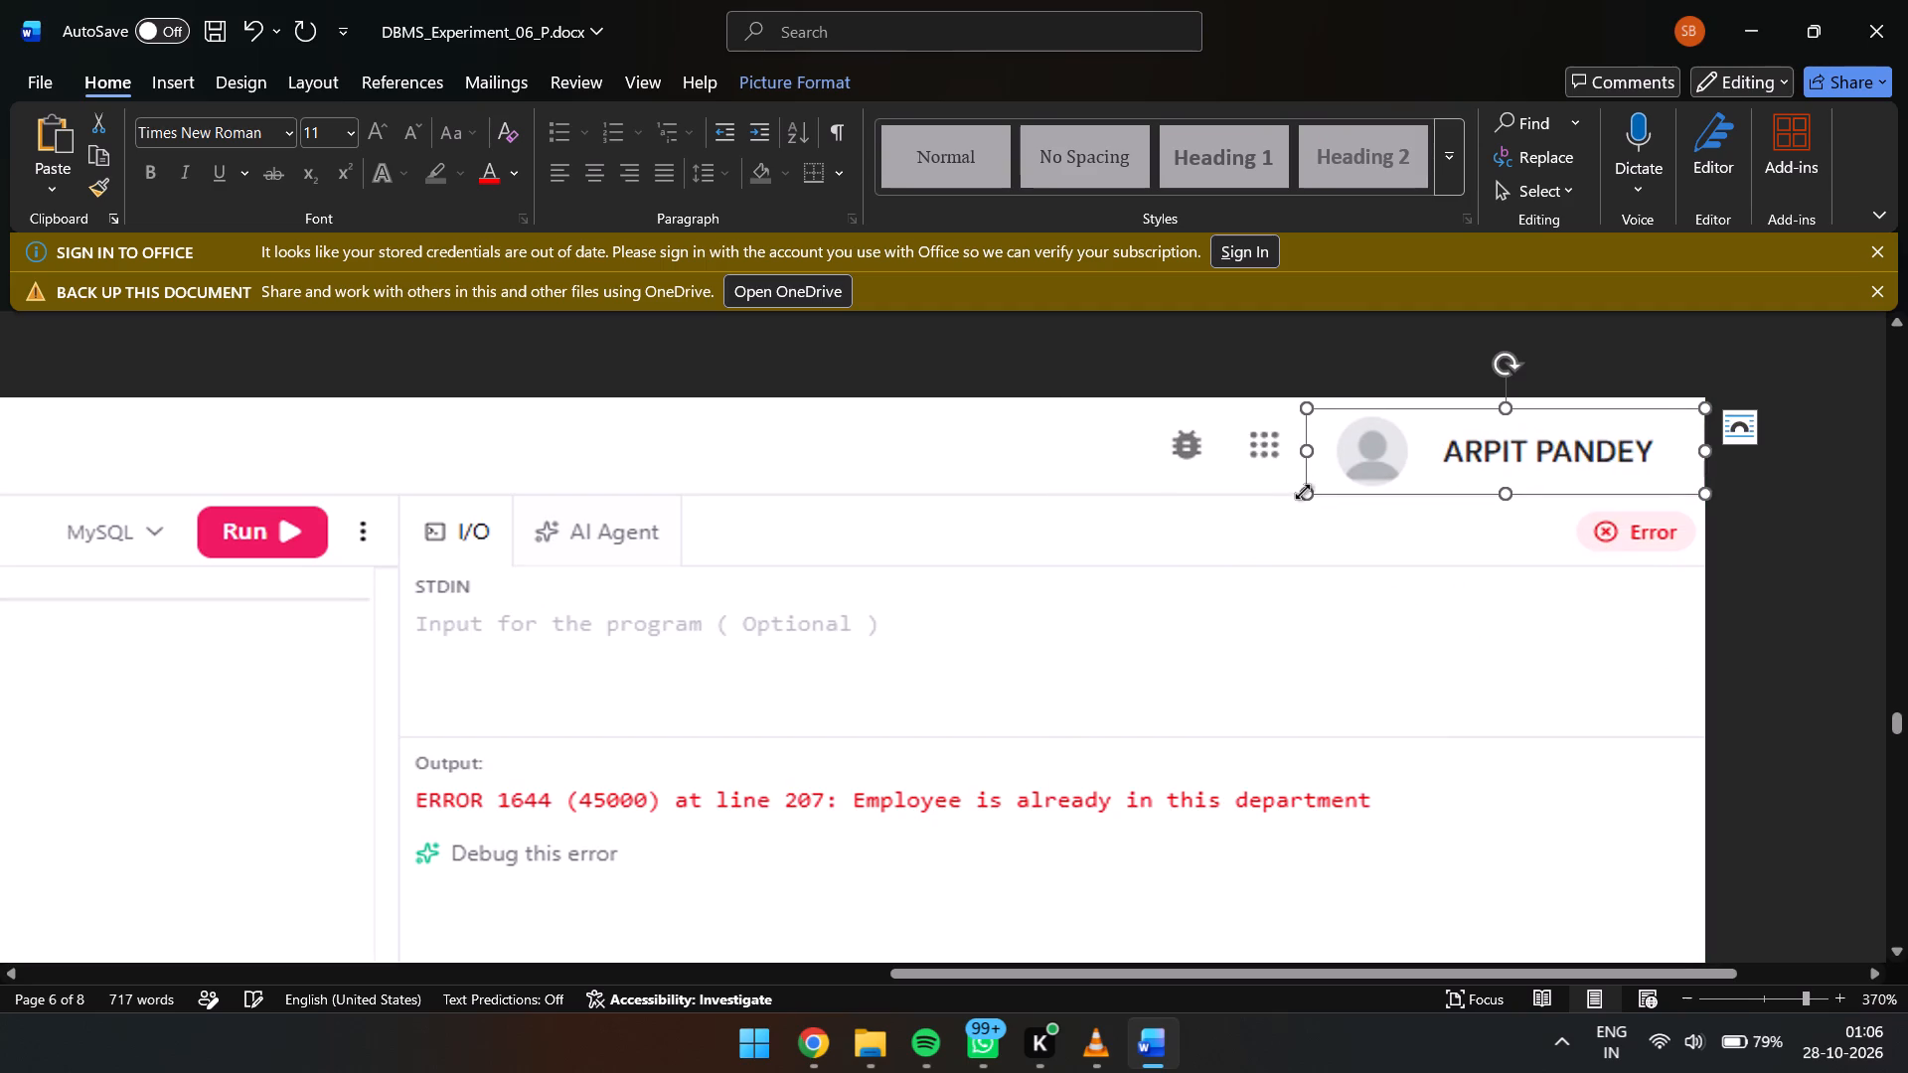
pyautogui.moveTo(1302, 491); pyautogui.dragTo(1351, 476)
pyautogui.moveTo(1441, 461); pyautogui.dragTo(1416, 464)
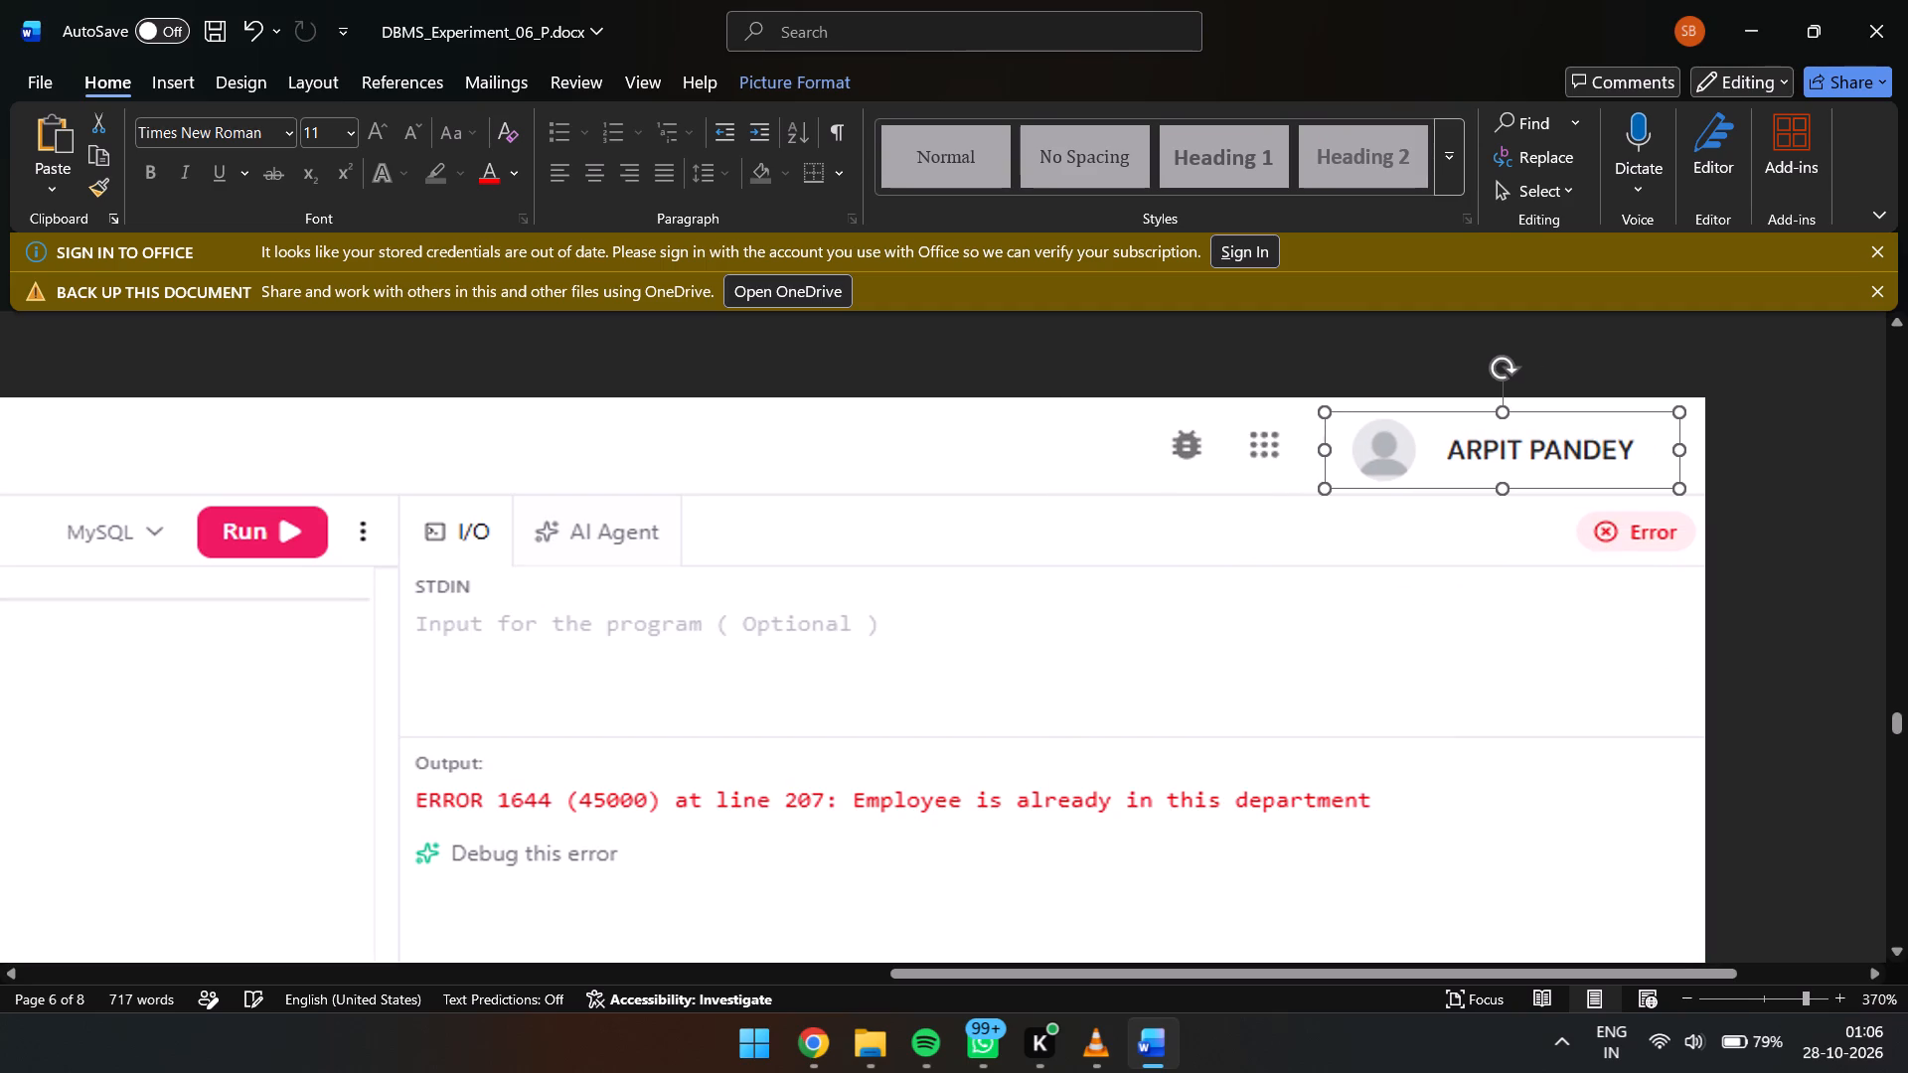
pyautogui.moveTo(1416, 464); pyautogui.dragTo(1416, 460)
pyautogui.click(1758, 554)
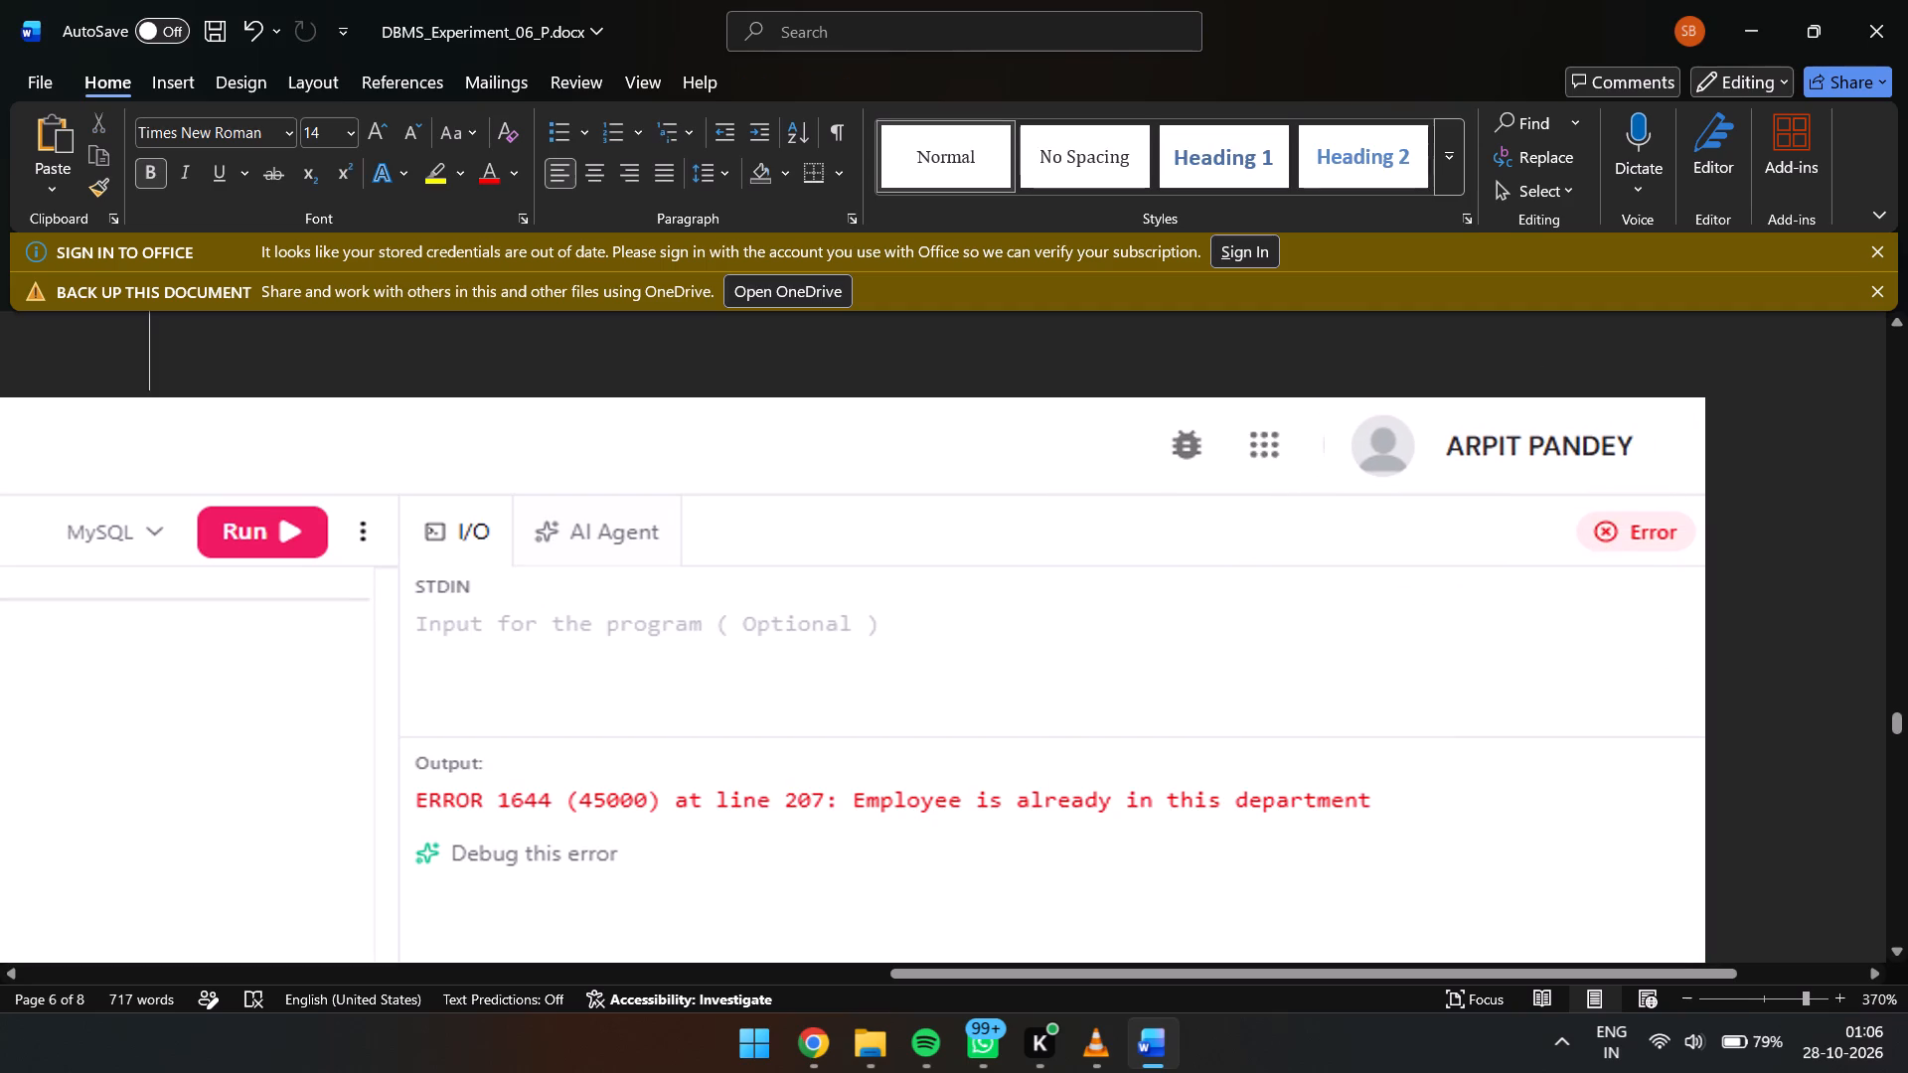
# Examine the pages from the edge case tests through the salary validation output to check the badges and page layout.
pyautogui.keyDown('ctrl'); pyautogui.scroll(-17, 1462, 629); pyautogui.keyUp('ctrl')
pyautogui.keyDown('ctrl'); pyautogui.scroll(-9, 1462, 629); pyautogui.keyUp('ctrl')
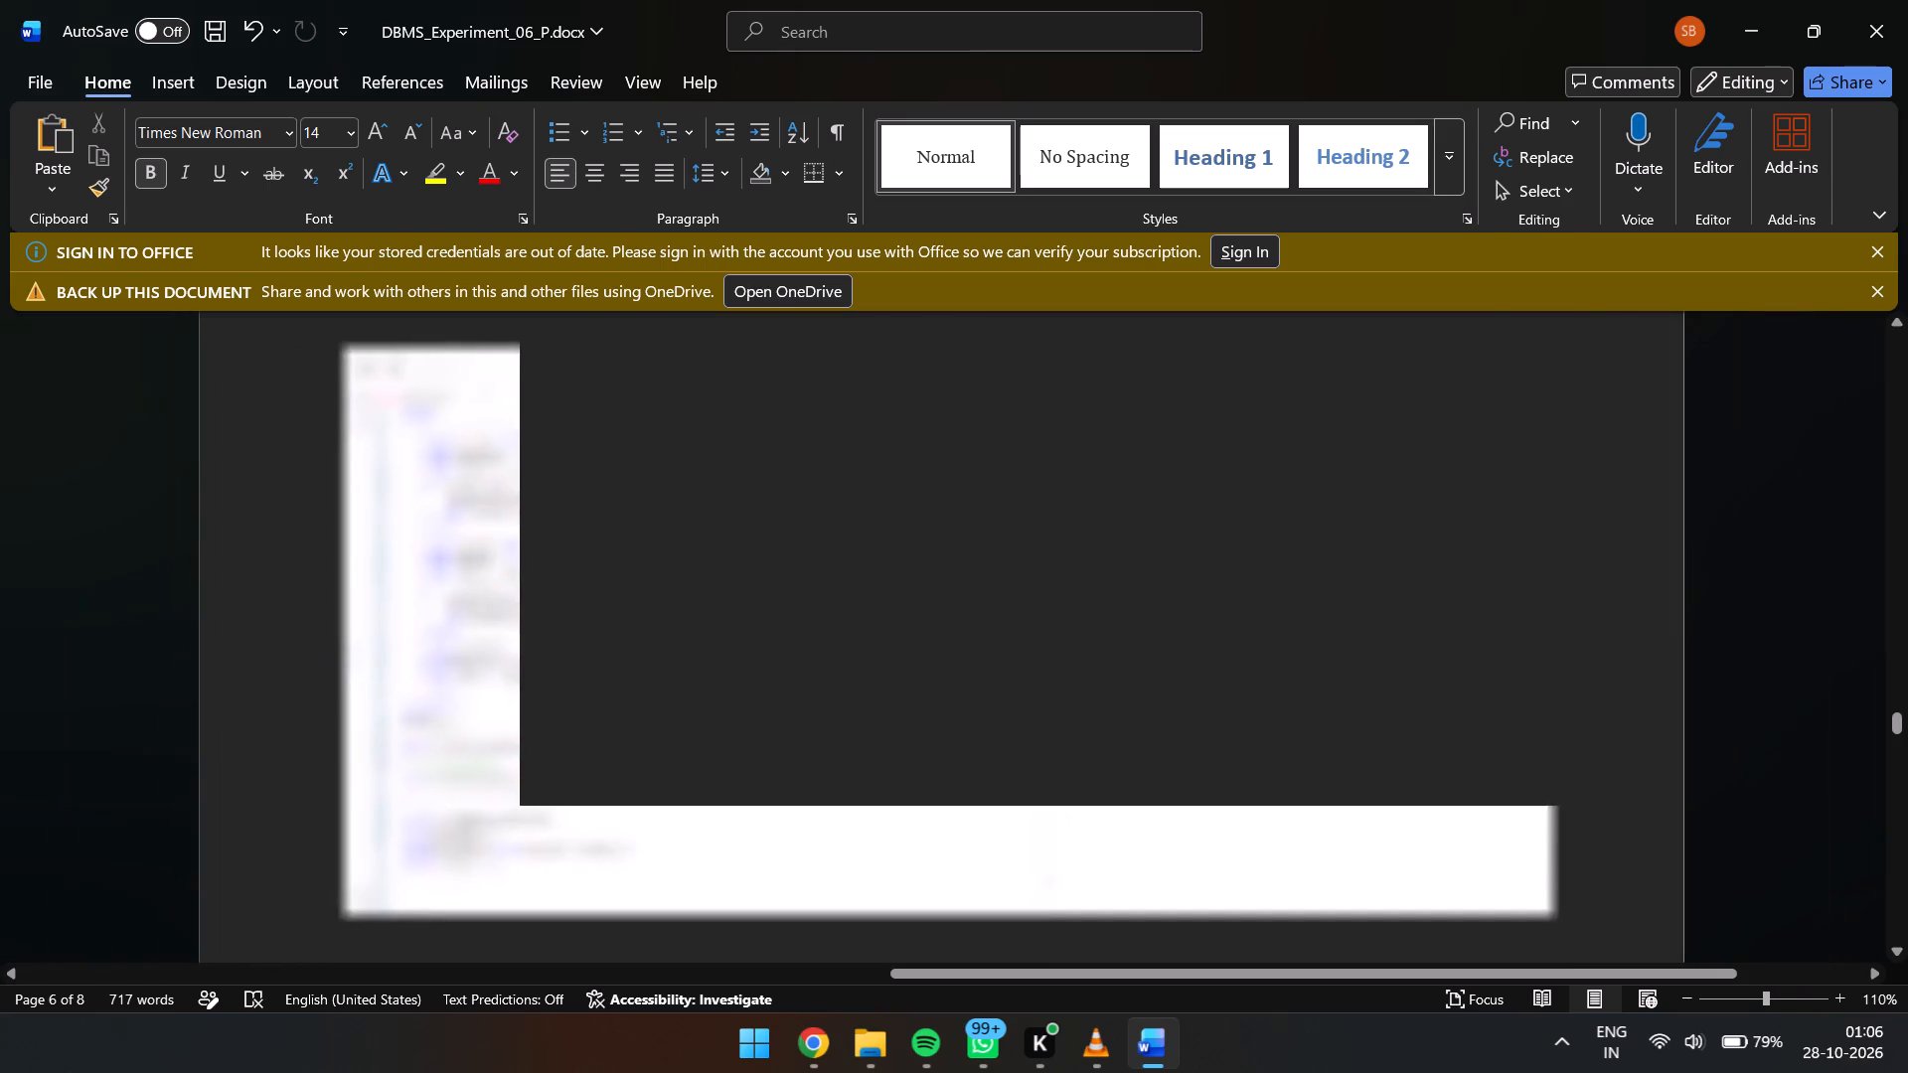
pyautogui.scroll(-15, 1349, 607)
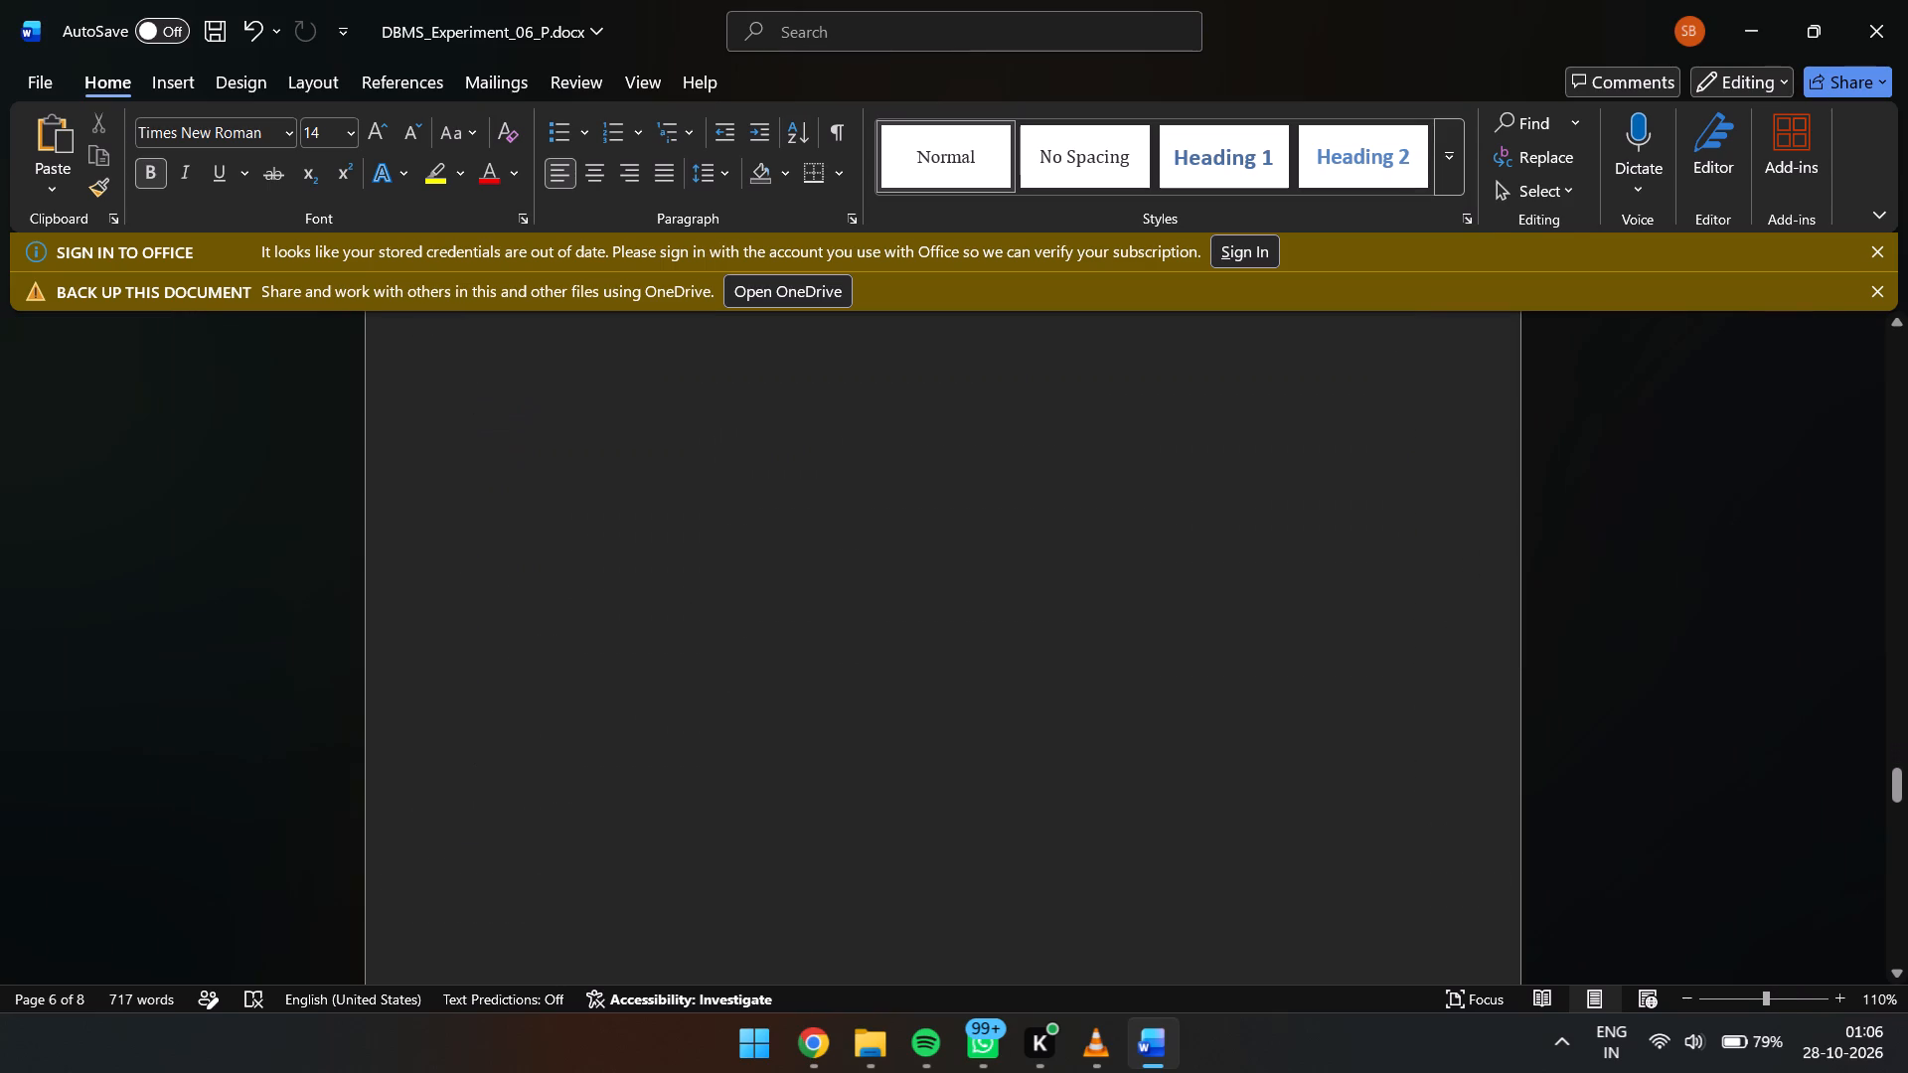
pyautogui.scroll(-8, 1349, 607)
pyautogui.scroll(-8, 877, 648)
pyautogui.scroll(7, 783, 630)
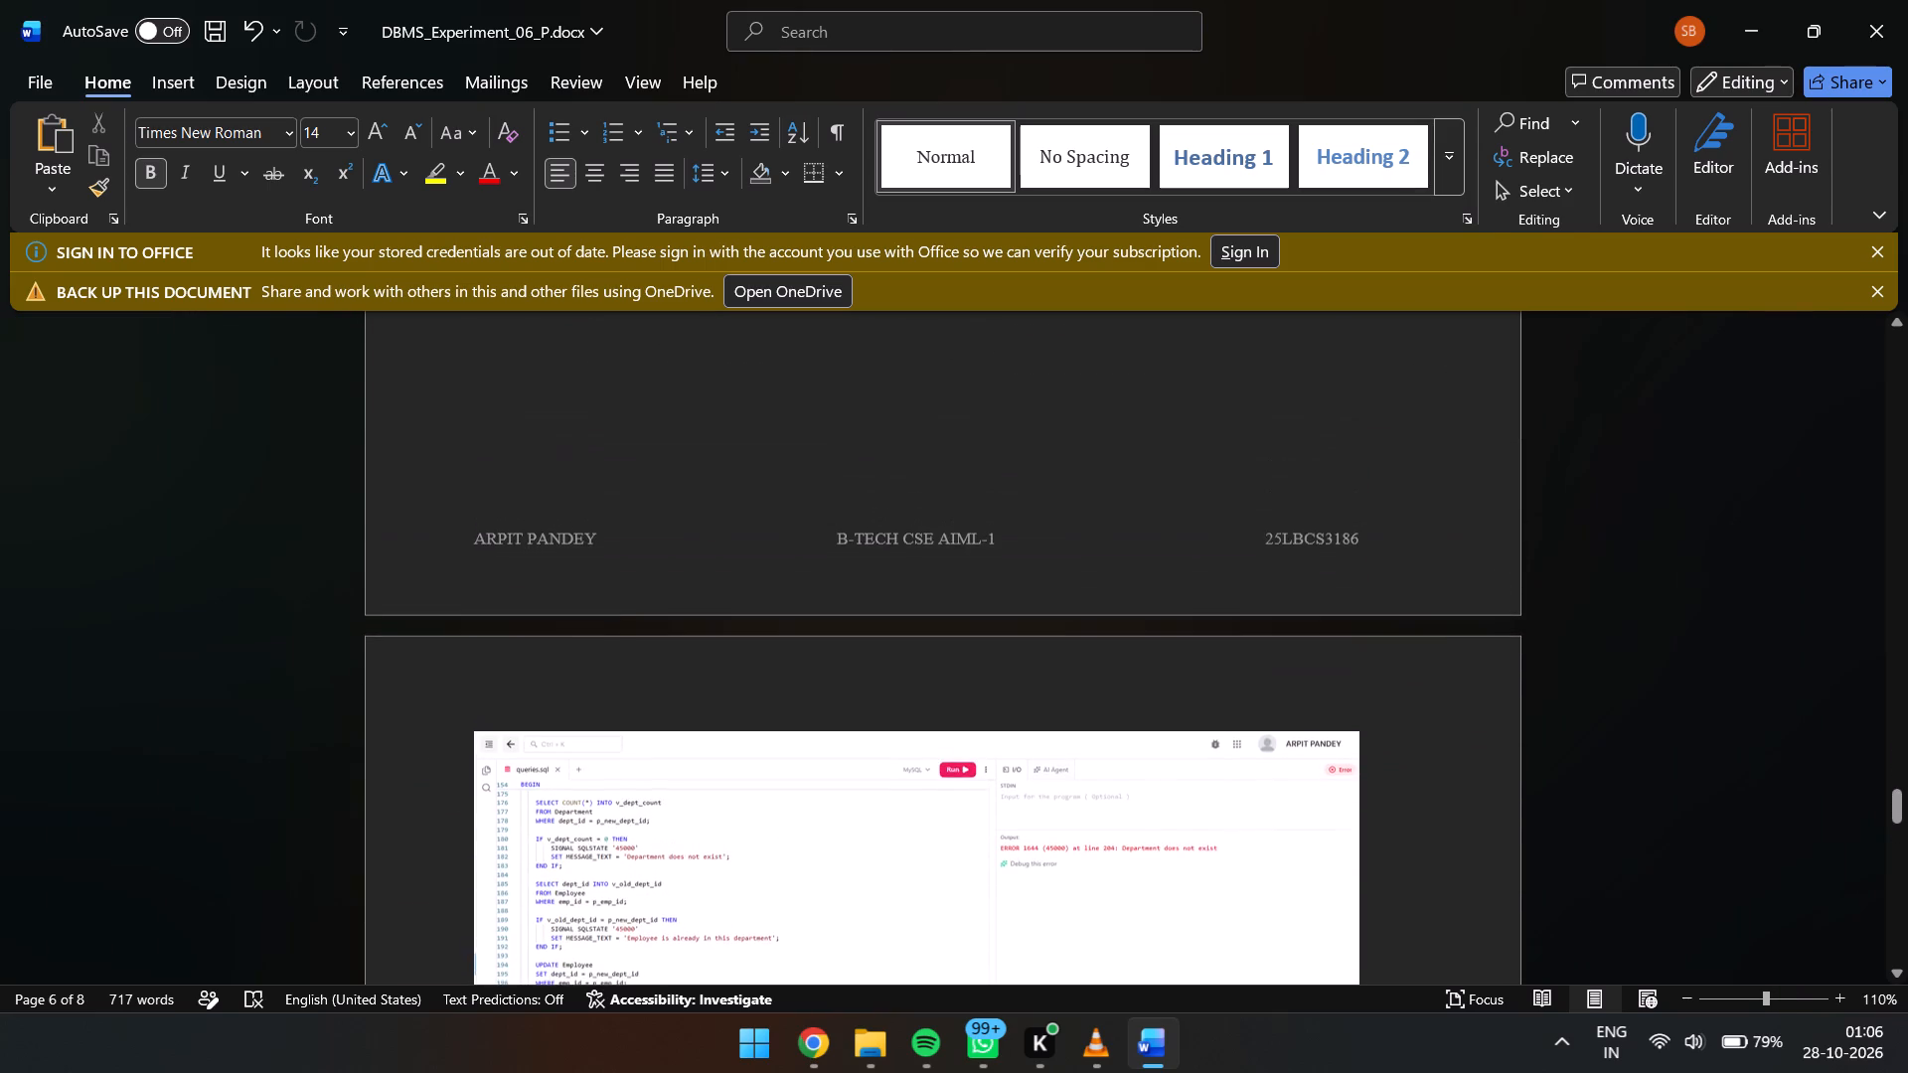
pyautogui.scroll(-5, 875, 626)
pyautogui.keyDown('ctrl'); pyautogui.scroll(3, 1440, 621); pyautogui.keyUp('ctrl')
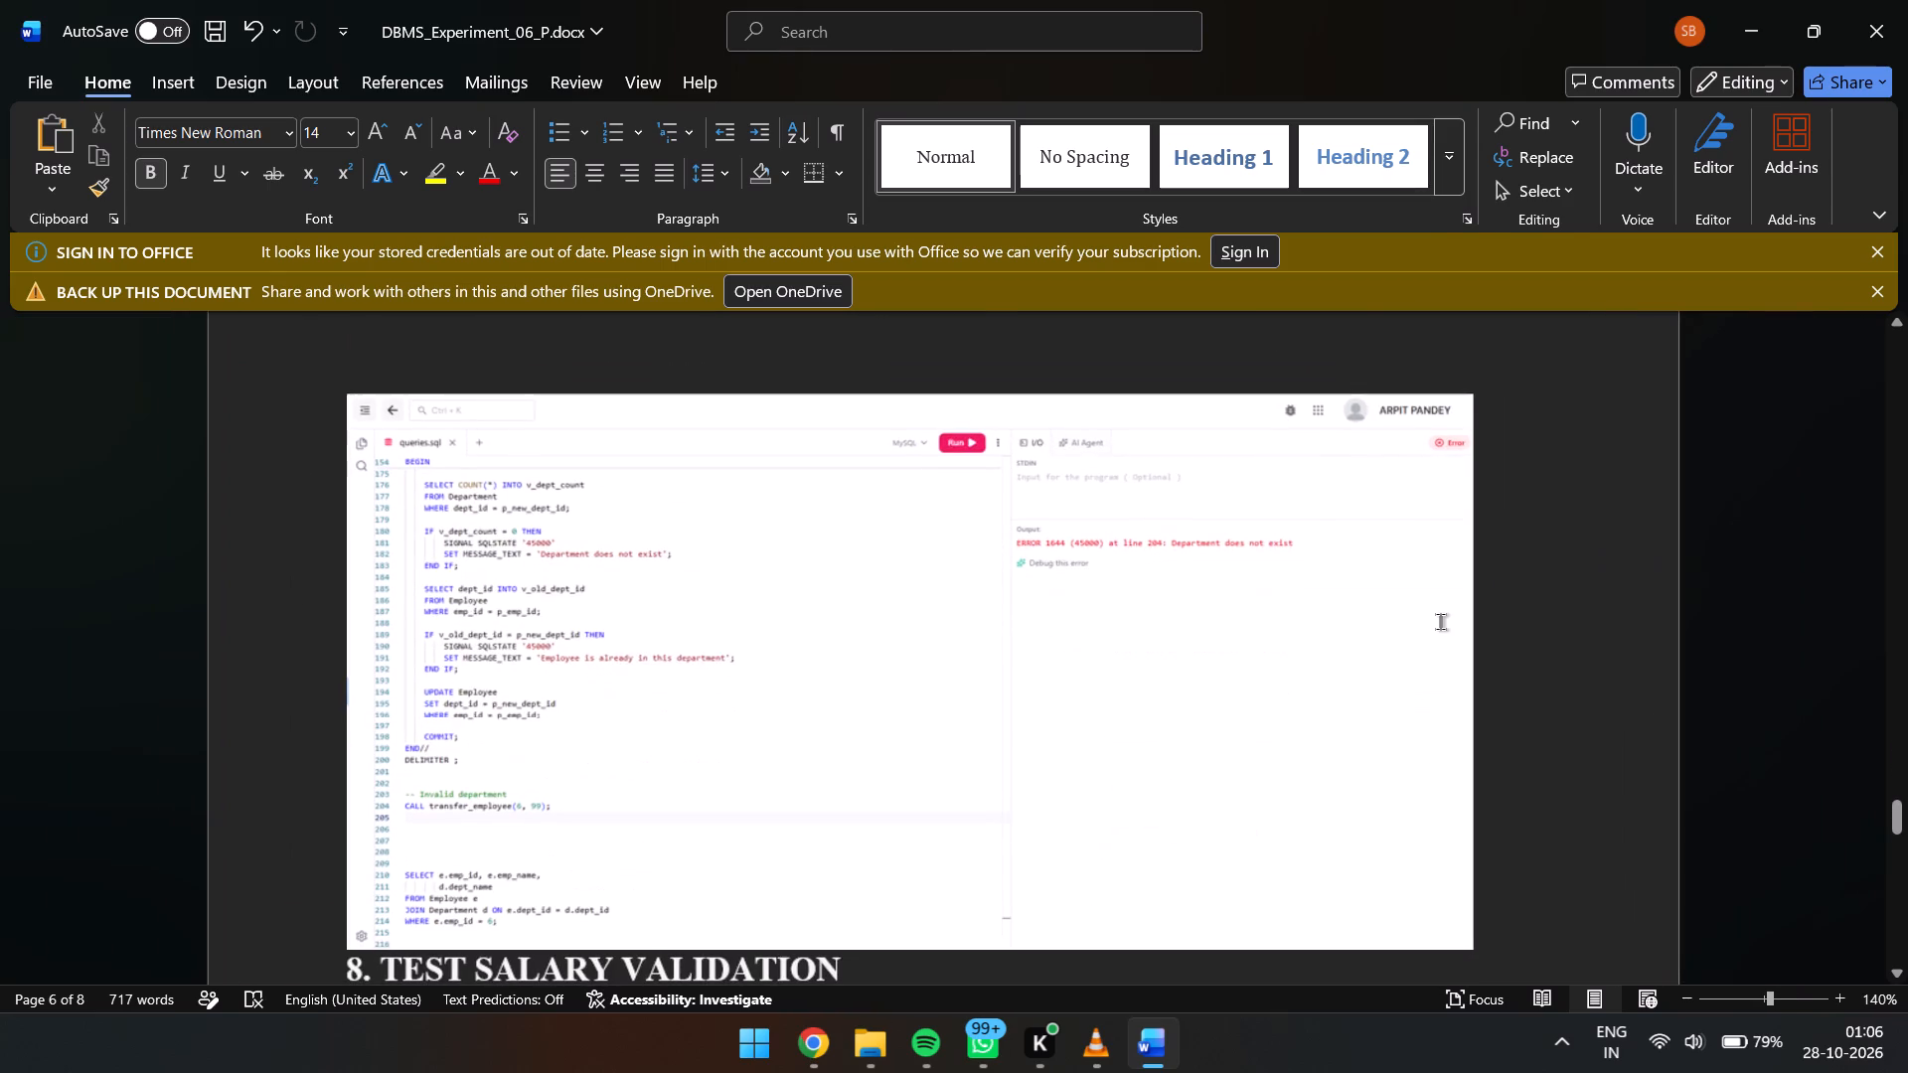
pyautogui.scroll(20, 1440, 621)
pyautogui.scroll(11, 1440, 621)
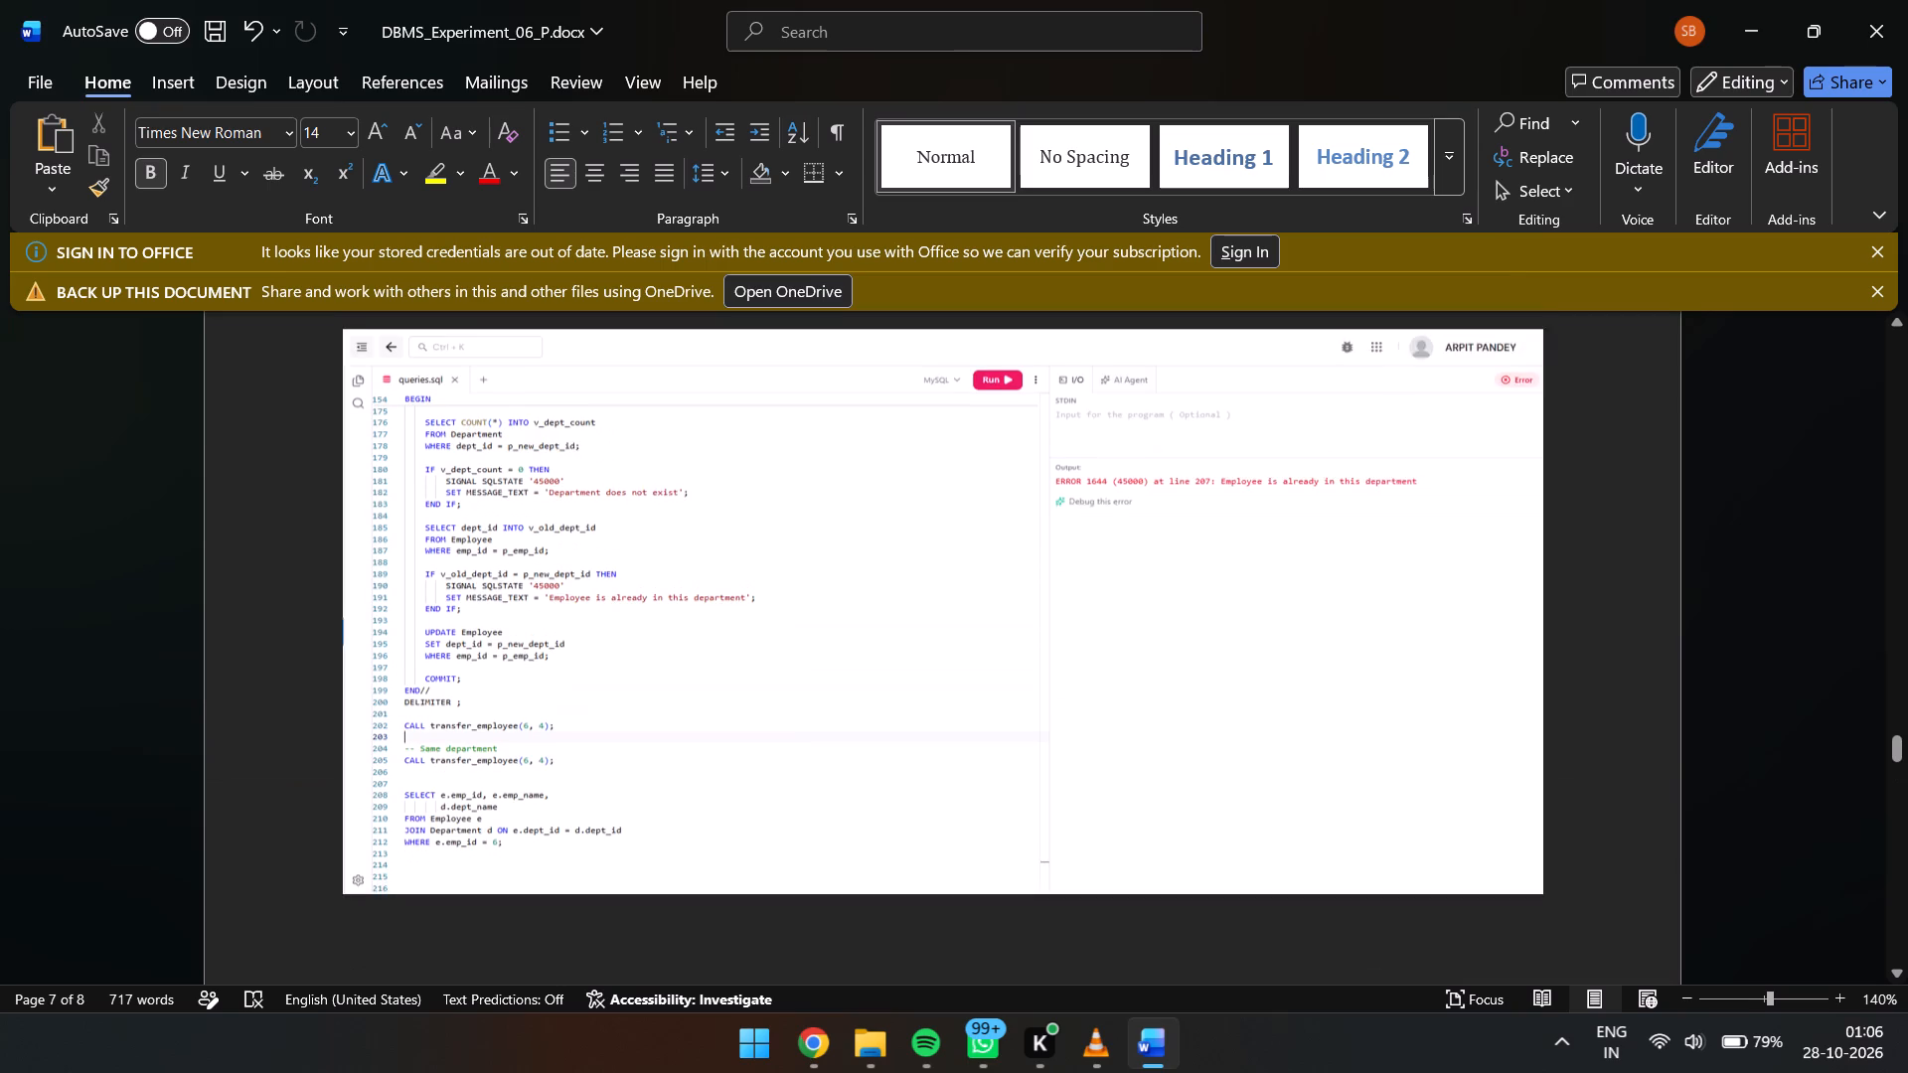
pyautogui.scroll(10, 1440, 621)
pyautogui.keyDown('ctrl'); pyautogui.scroll(-11, 1440, 621); pyautogui.keyUp('ctrl')
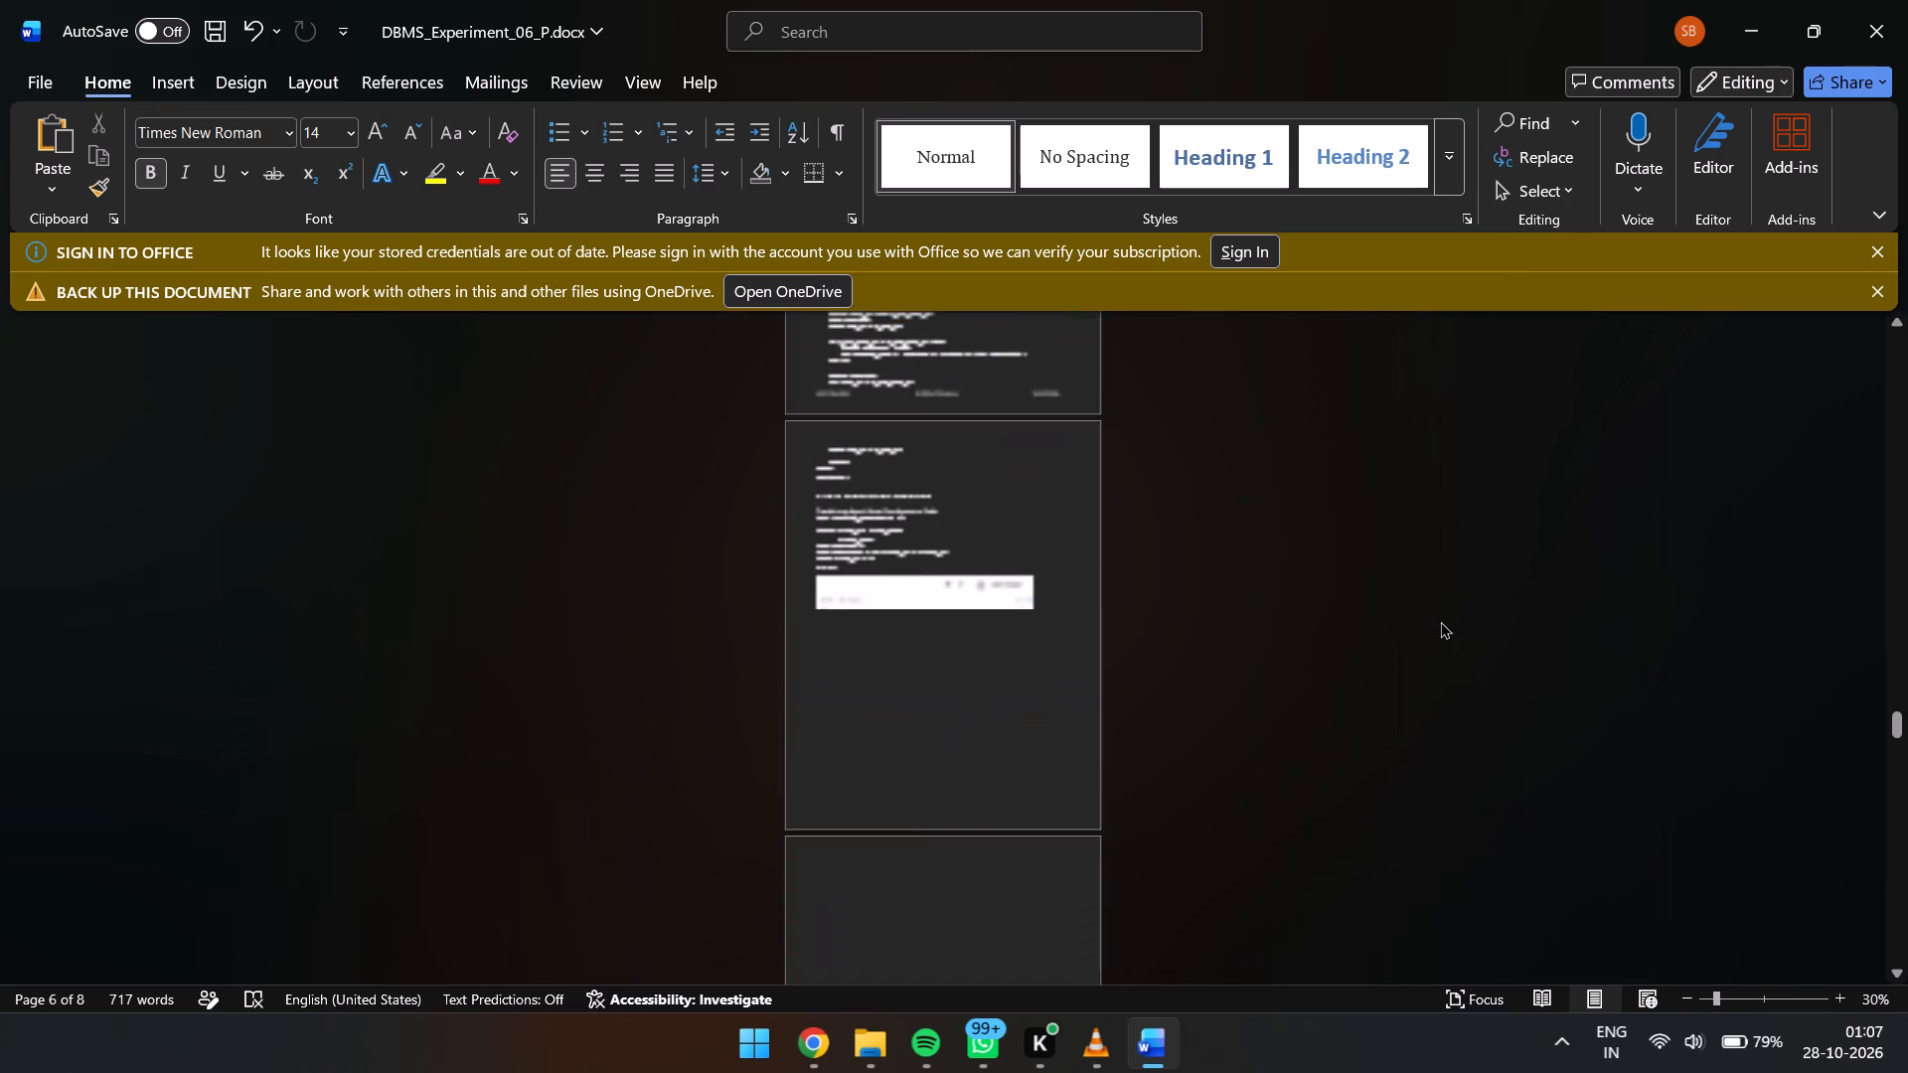
pyautogui.keyDown('ctrl'); pyautogui.scroll(6, 1325, 692); pyautogui.keyUp('ctrl')
pyautogui.scroll(-5, 1325, 692)
pyautogui.scroll(7, 1325, 692)
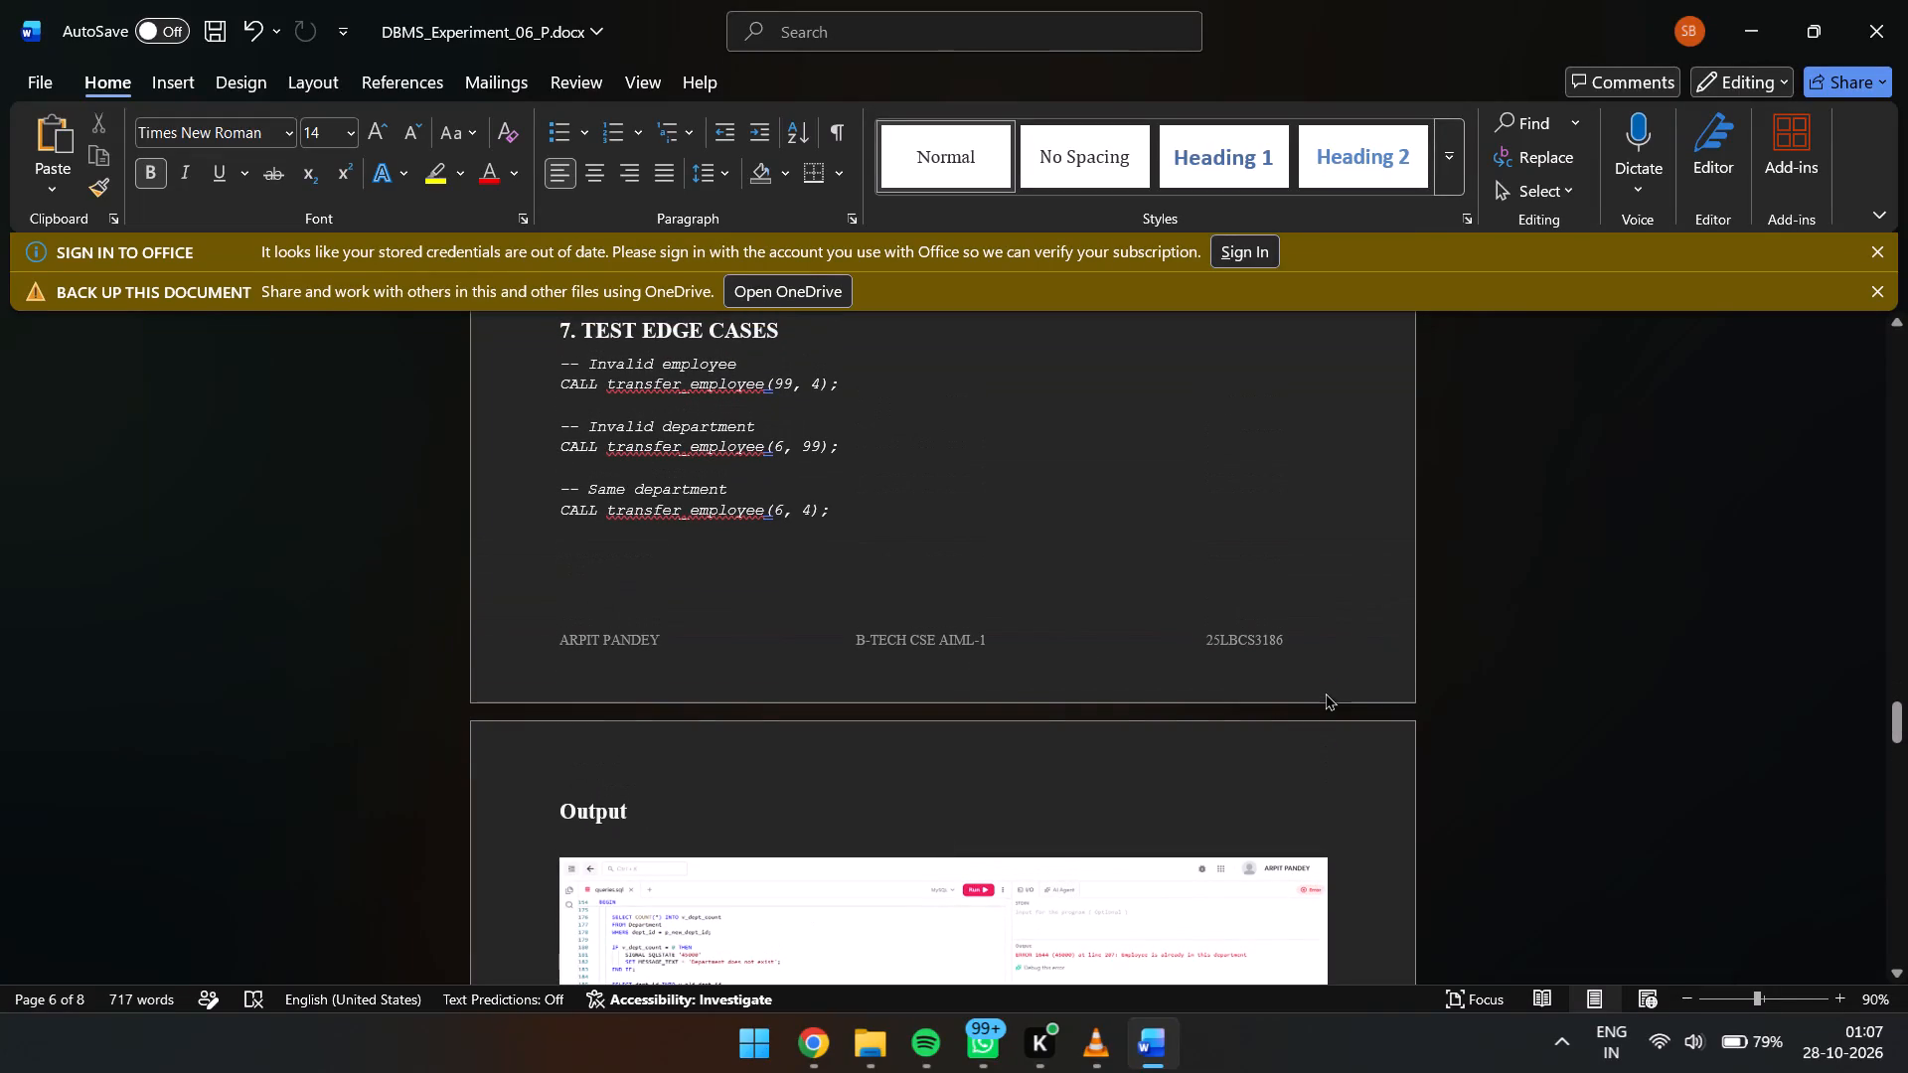
pyautogui.scroll(-8, 1325, 692)
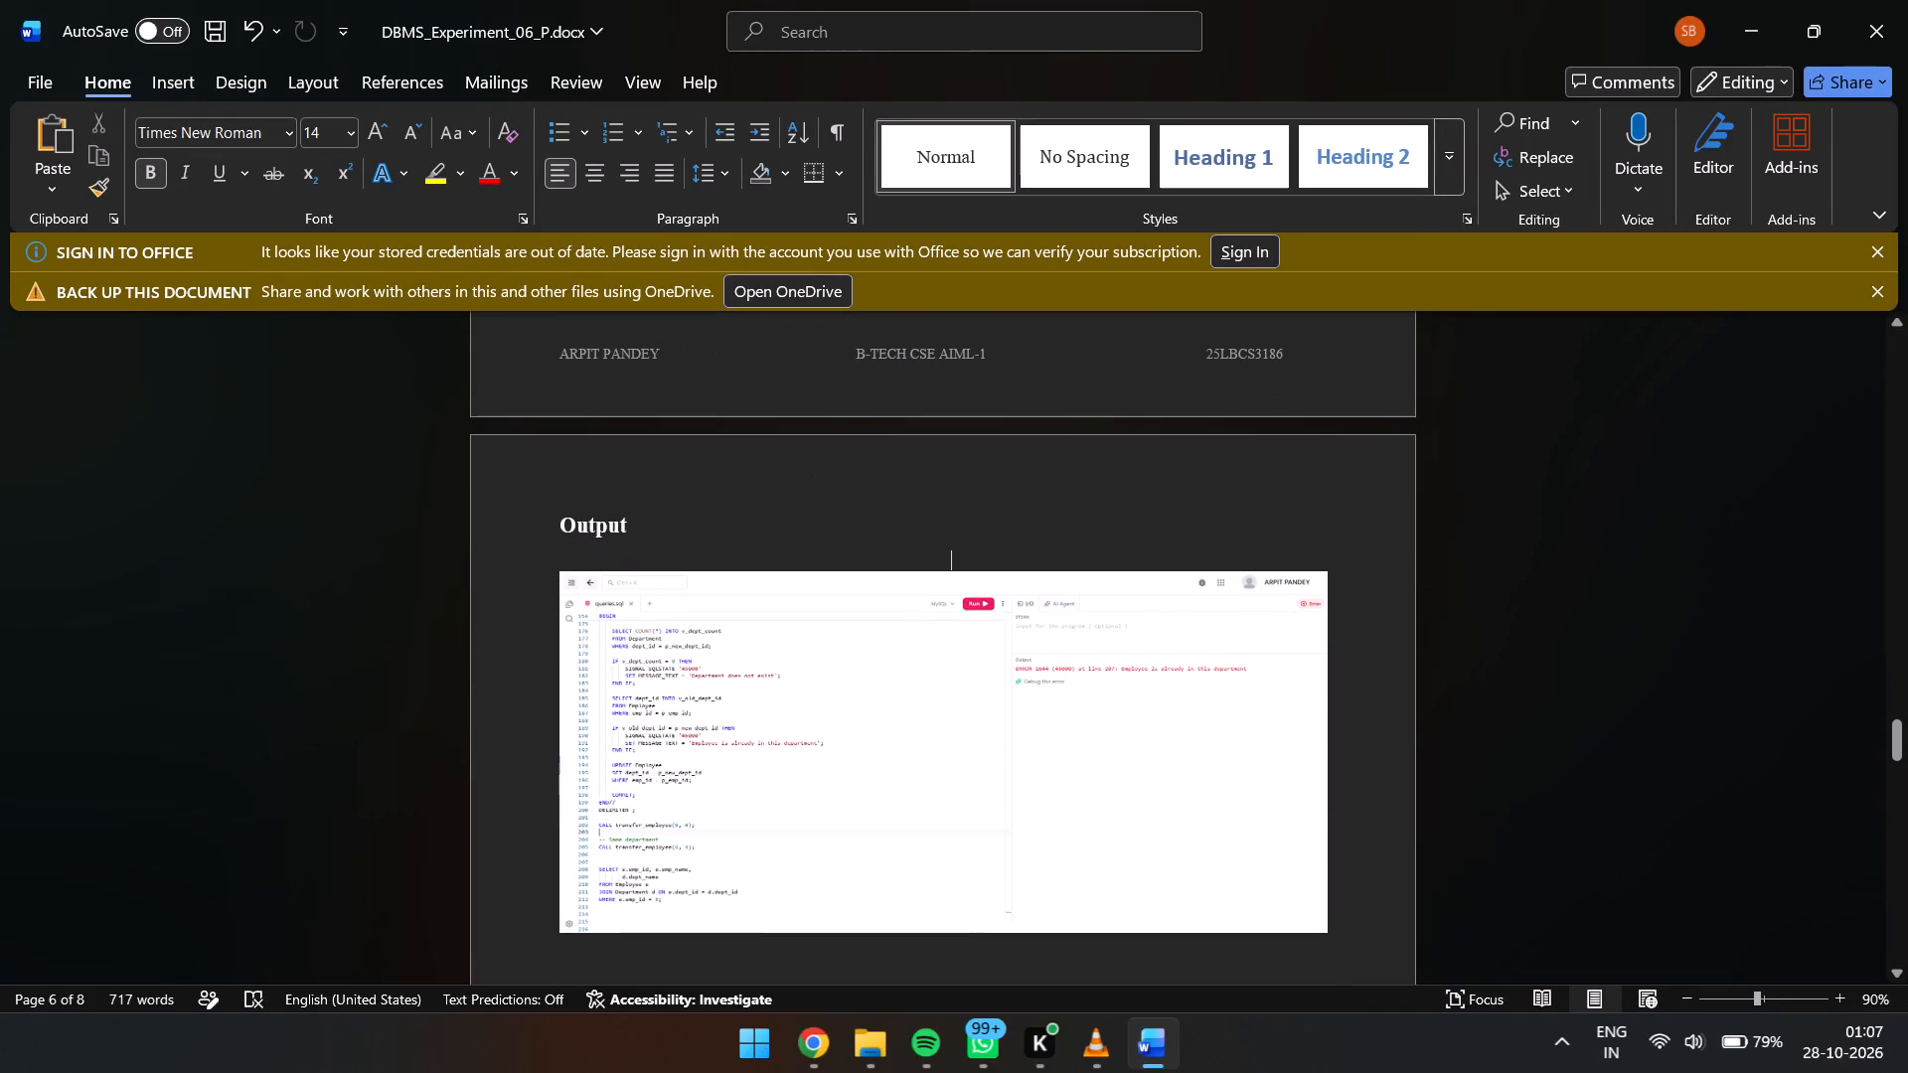
pyautogui.scroll(-20, 1325, 692)
pyautogui.scroll(-16, 1325, 692)
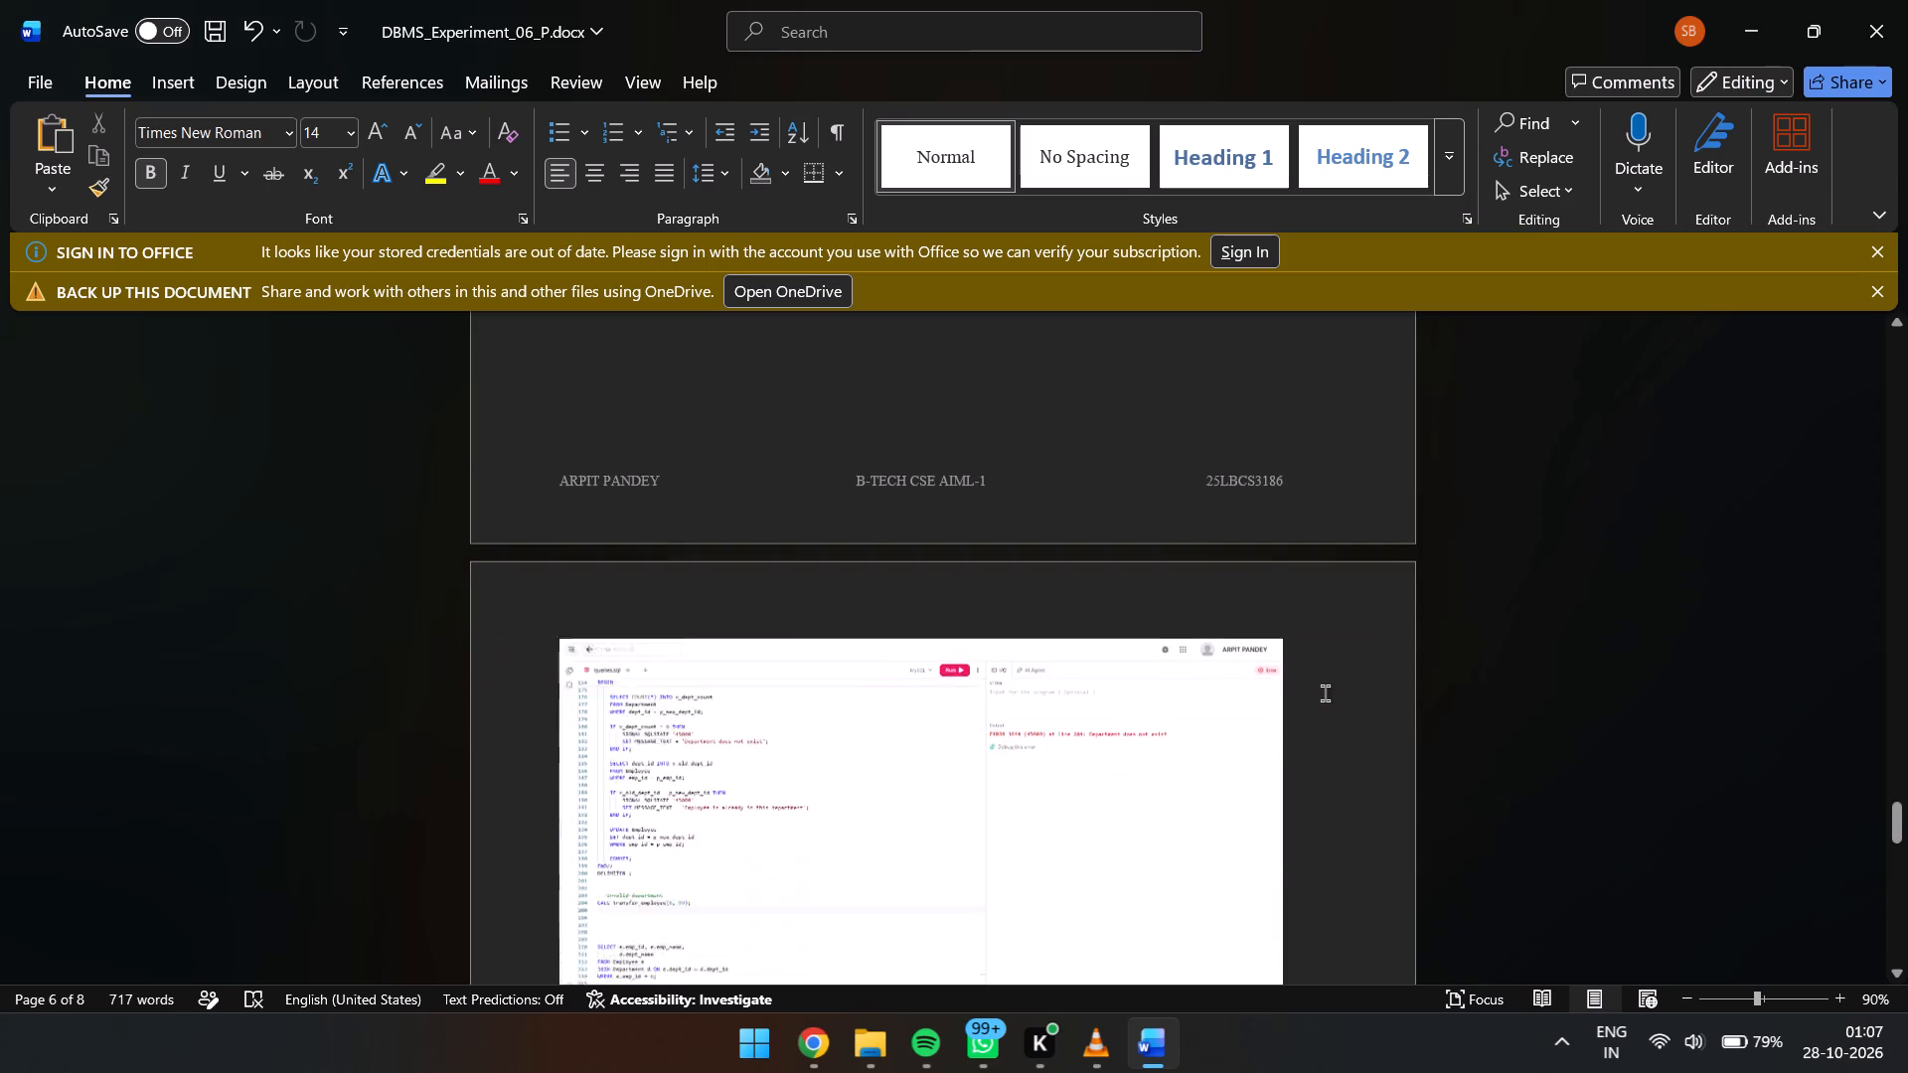
pyautogui.scroll(-11, 1325, 692)
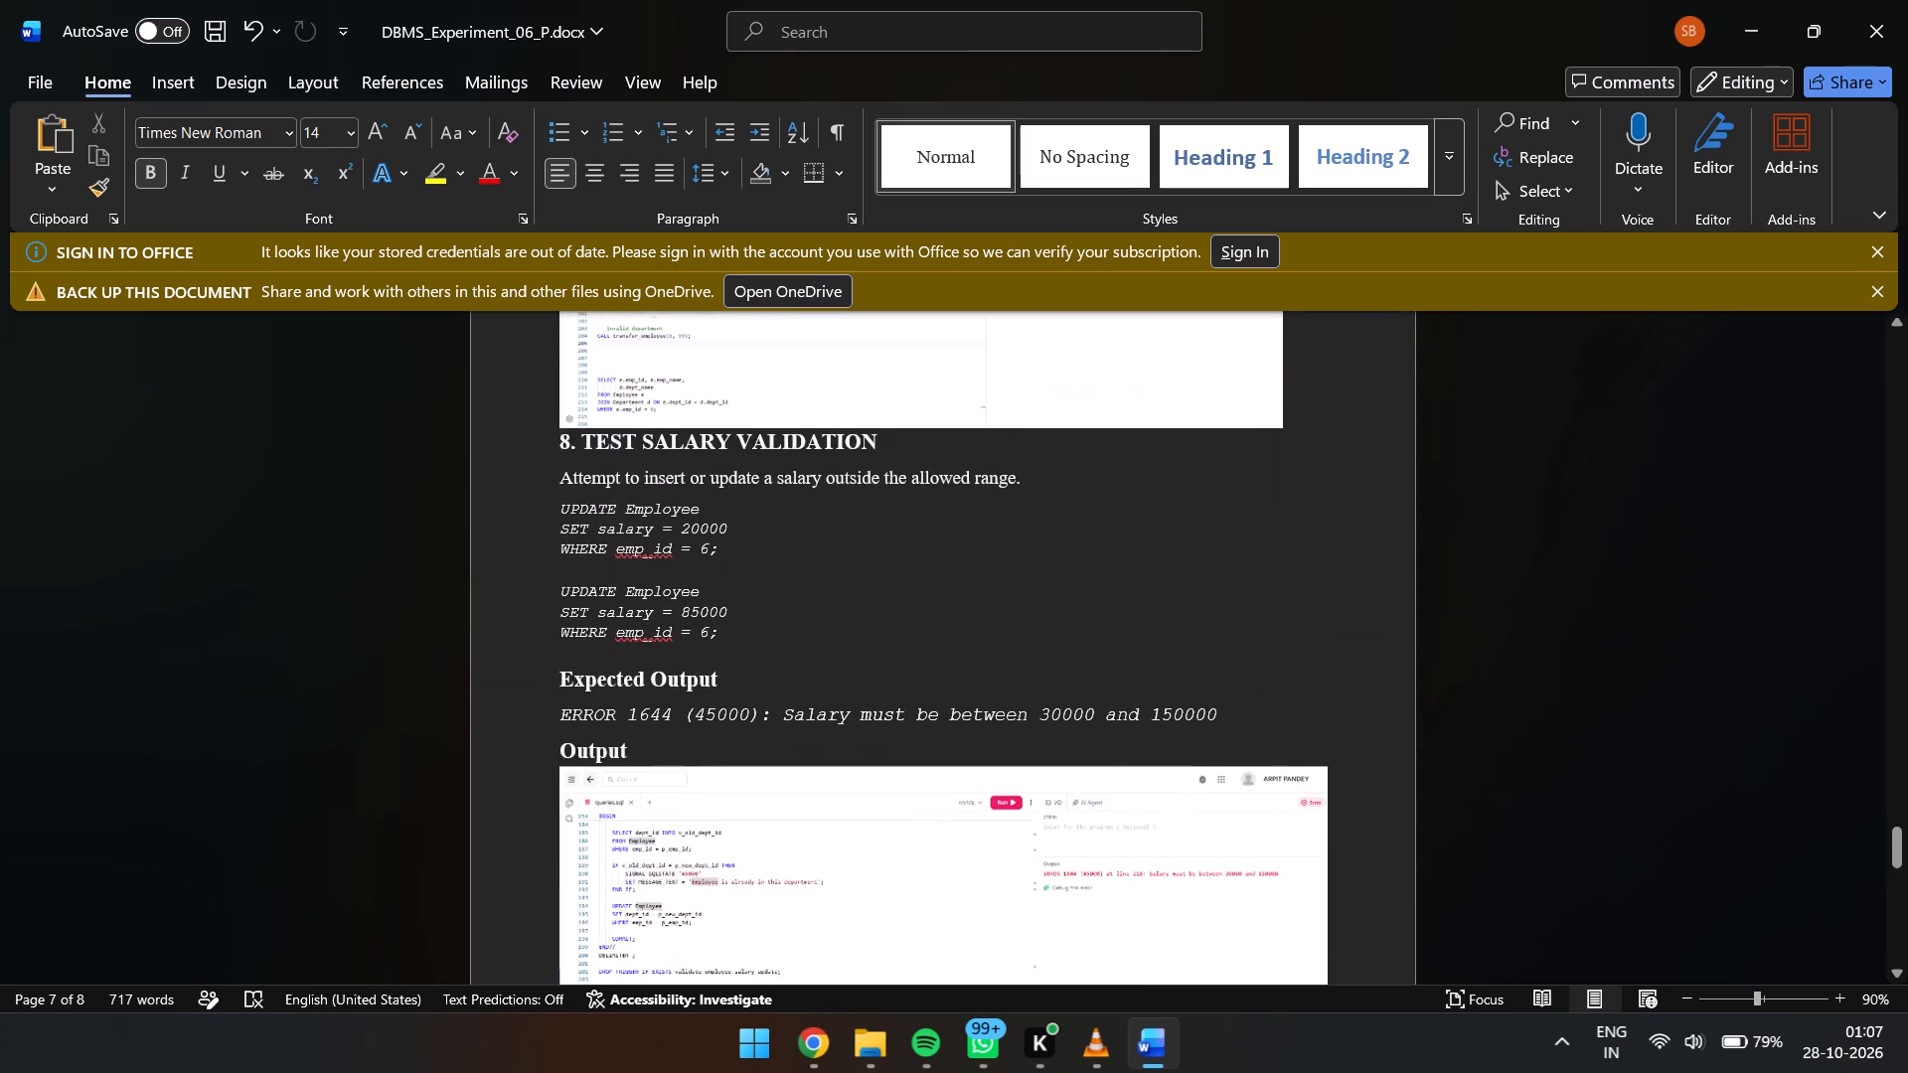
pyautogui.scroll(-8, 1325, 692)
# Remove the blank lines between page 6's Output heading and the Test Salary Validation section to pull the following content up.
pyautogui.scroll(20, 1325, 692)
pyautogui.scroll(13, 1325, 692)
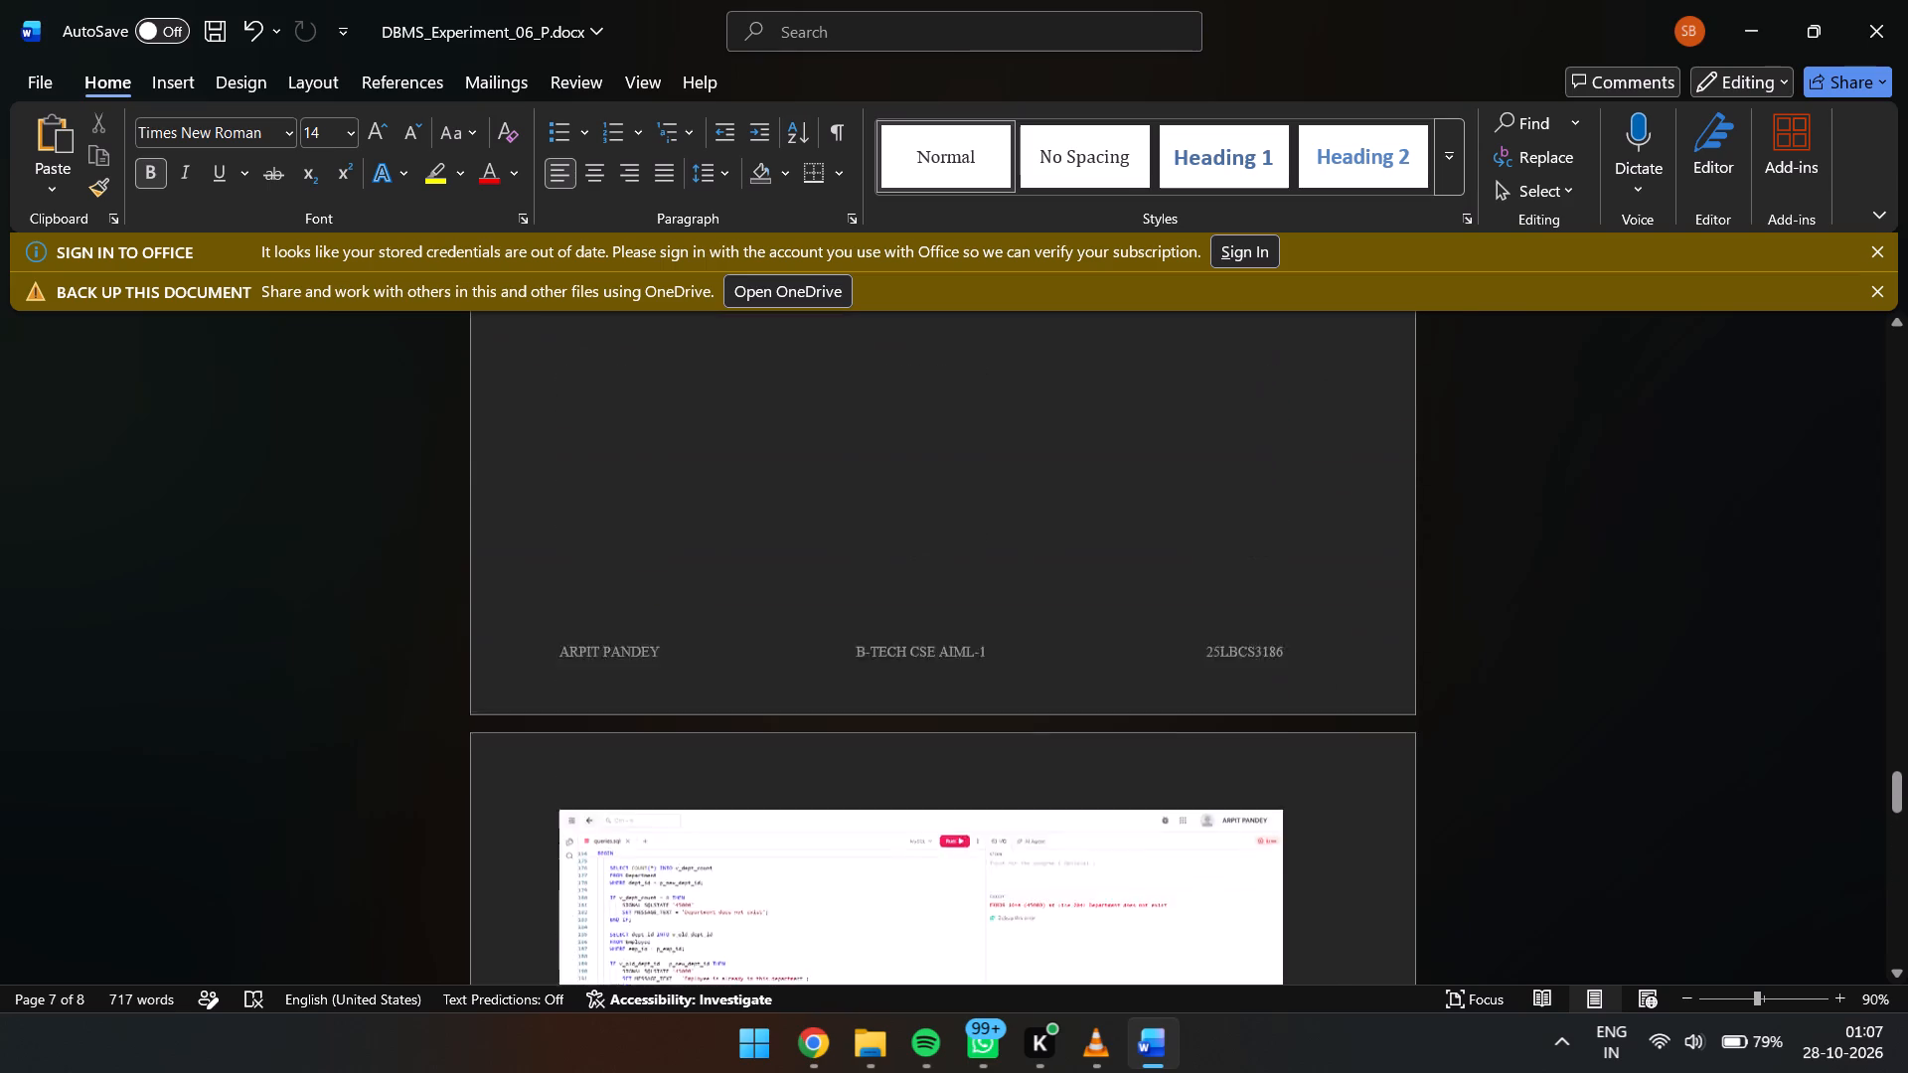
pyautogui.scroll(18, 1325, 692)
pyautogui.scroll(7, 1325, 692)
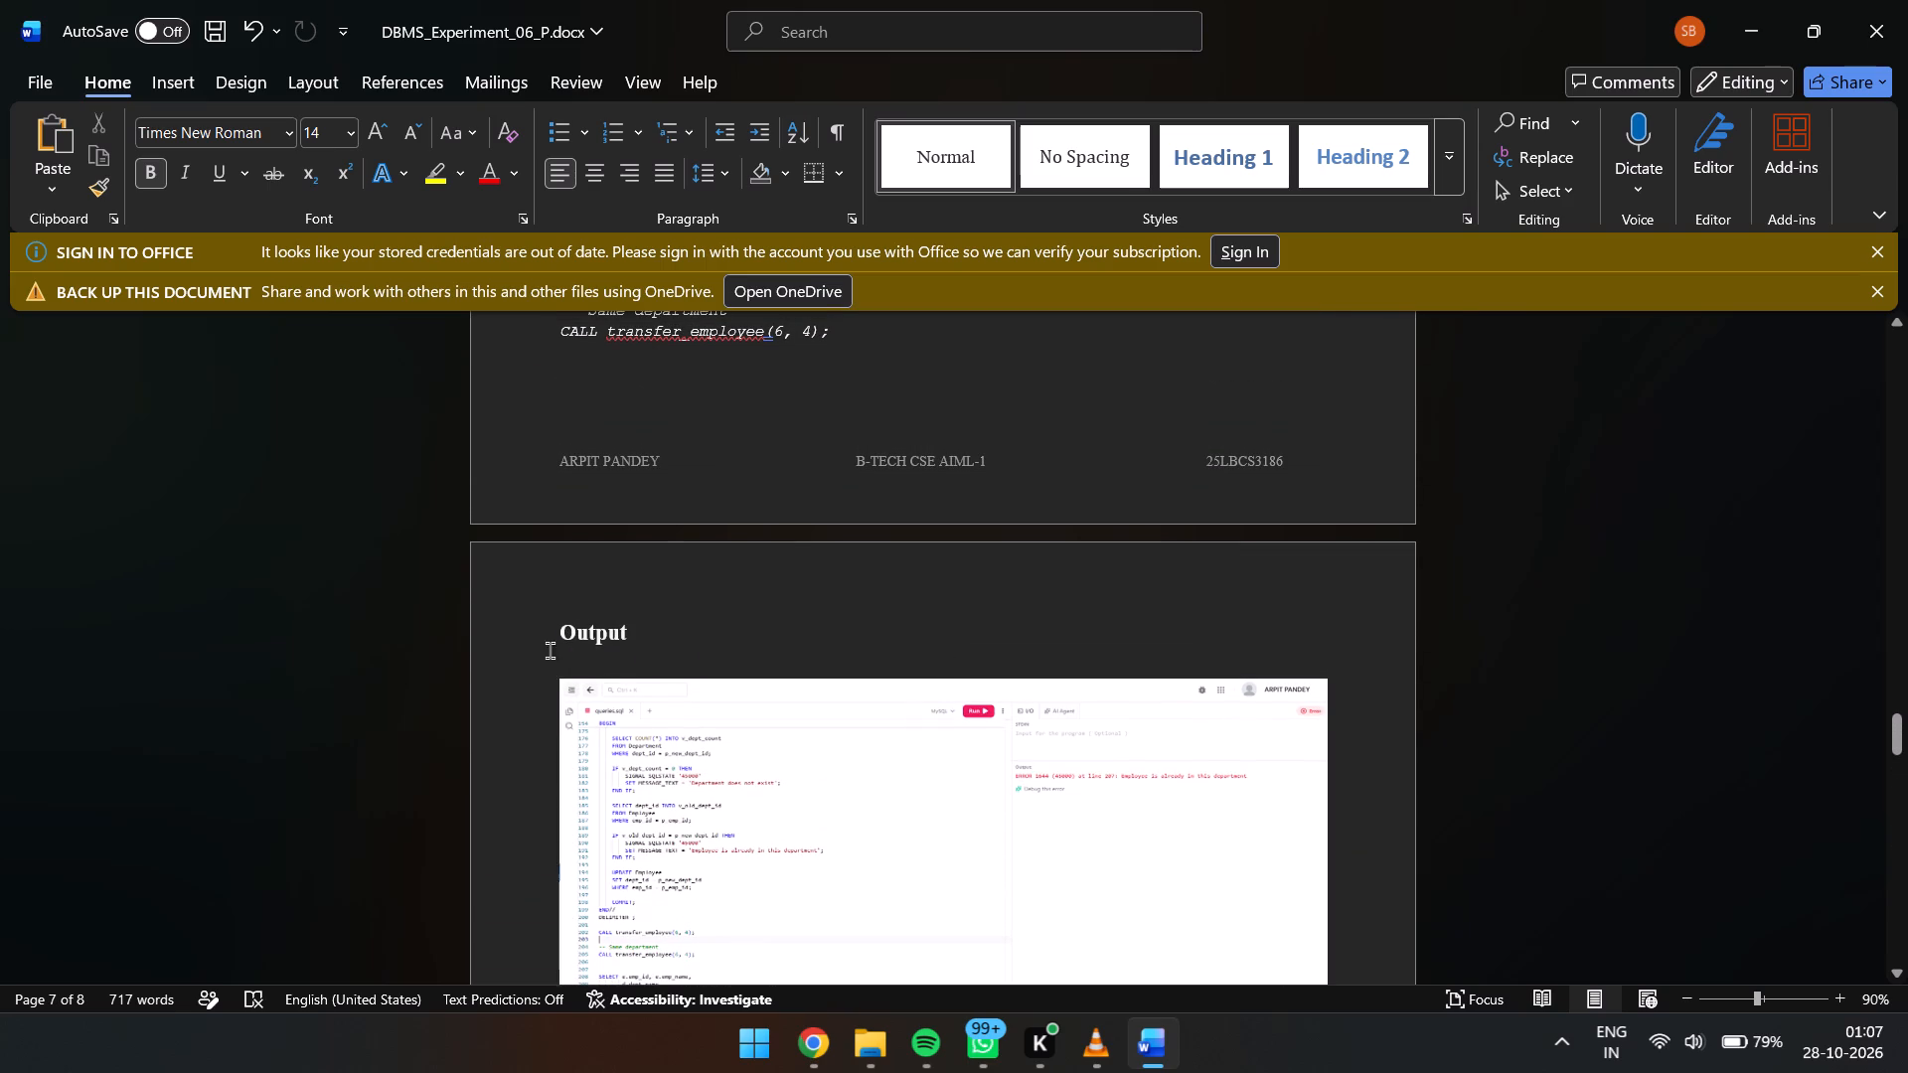
pyautogui.click(550, 650)
pyautogui.click(586, 657)
pyautogui.press('BackSpace')
pyautogui.press('BackSpace')
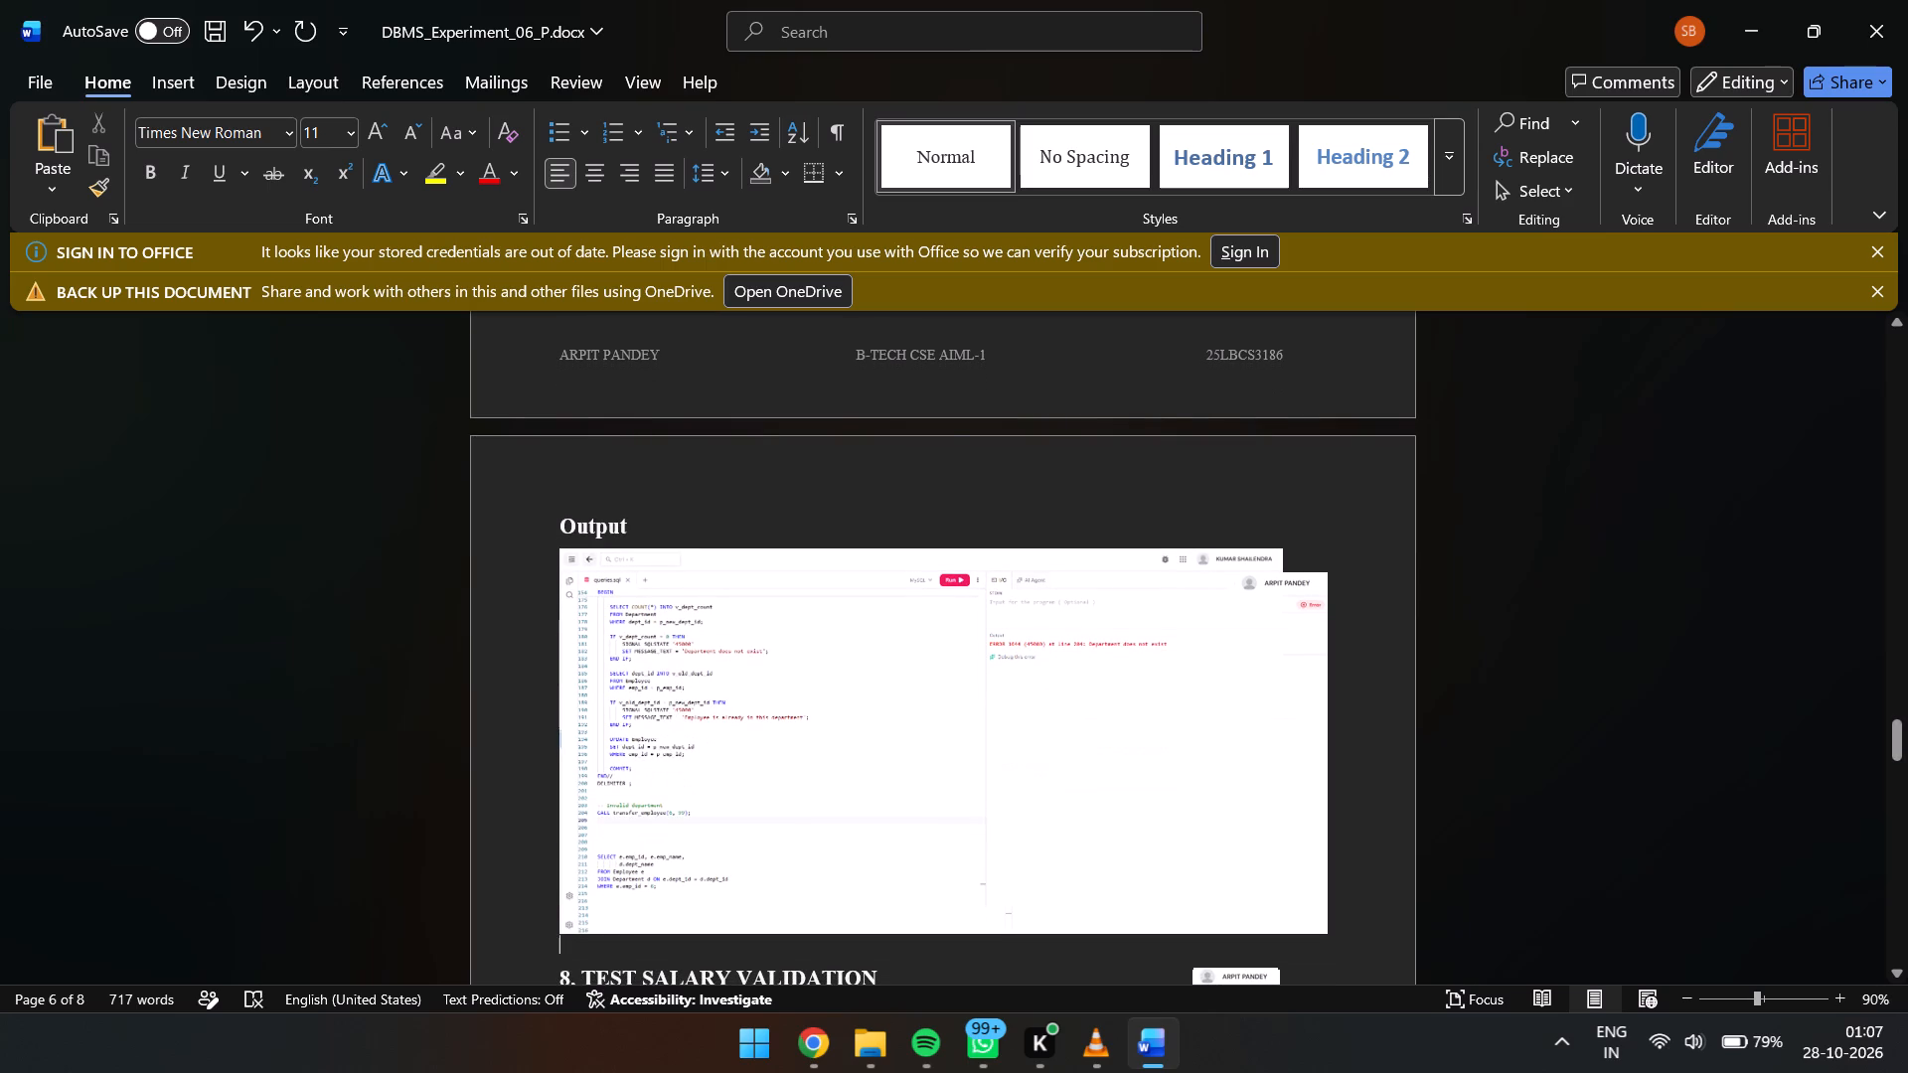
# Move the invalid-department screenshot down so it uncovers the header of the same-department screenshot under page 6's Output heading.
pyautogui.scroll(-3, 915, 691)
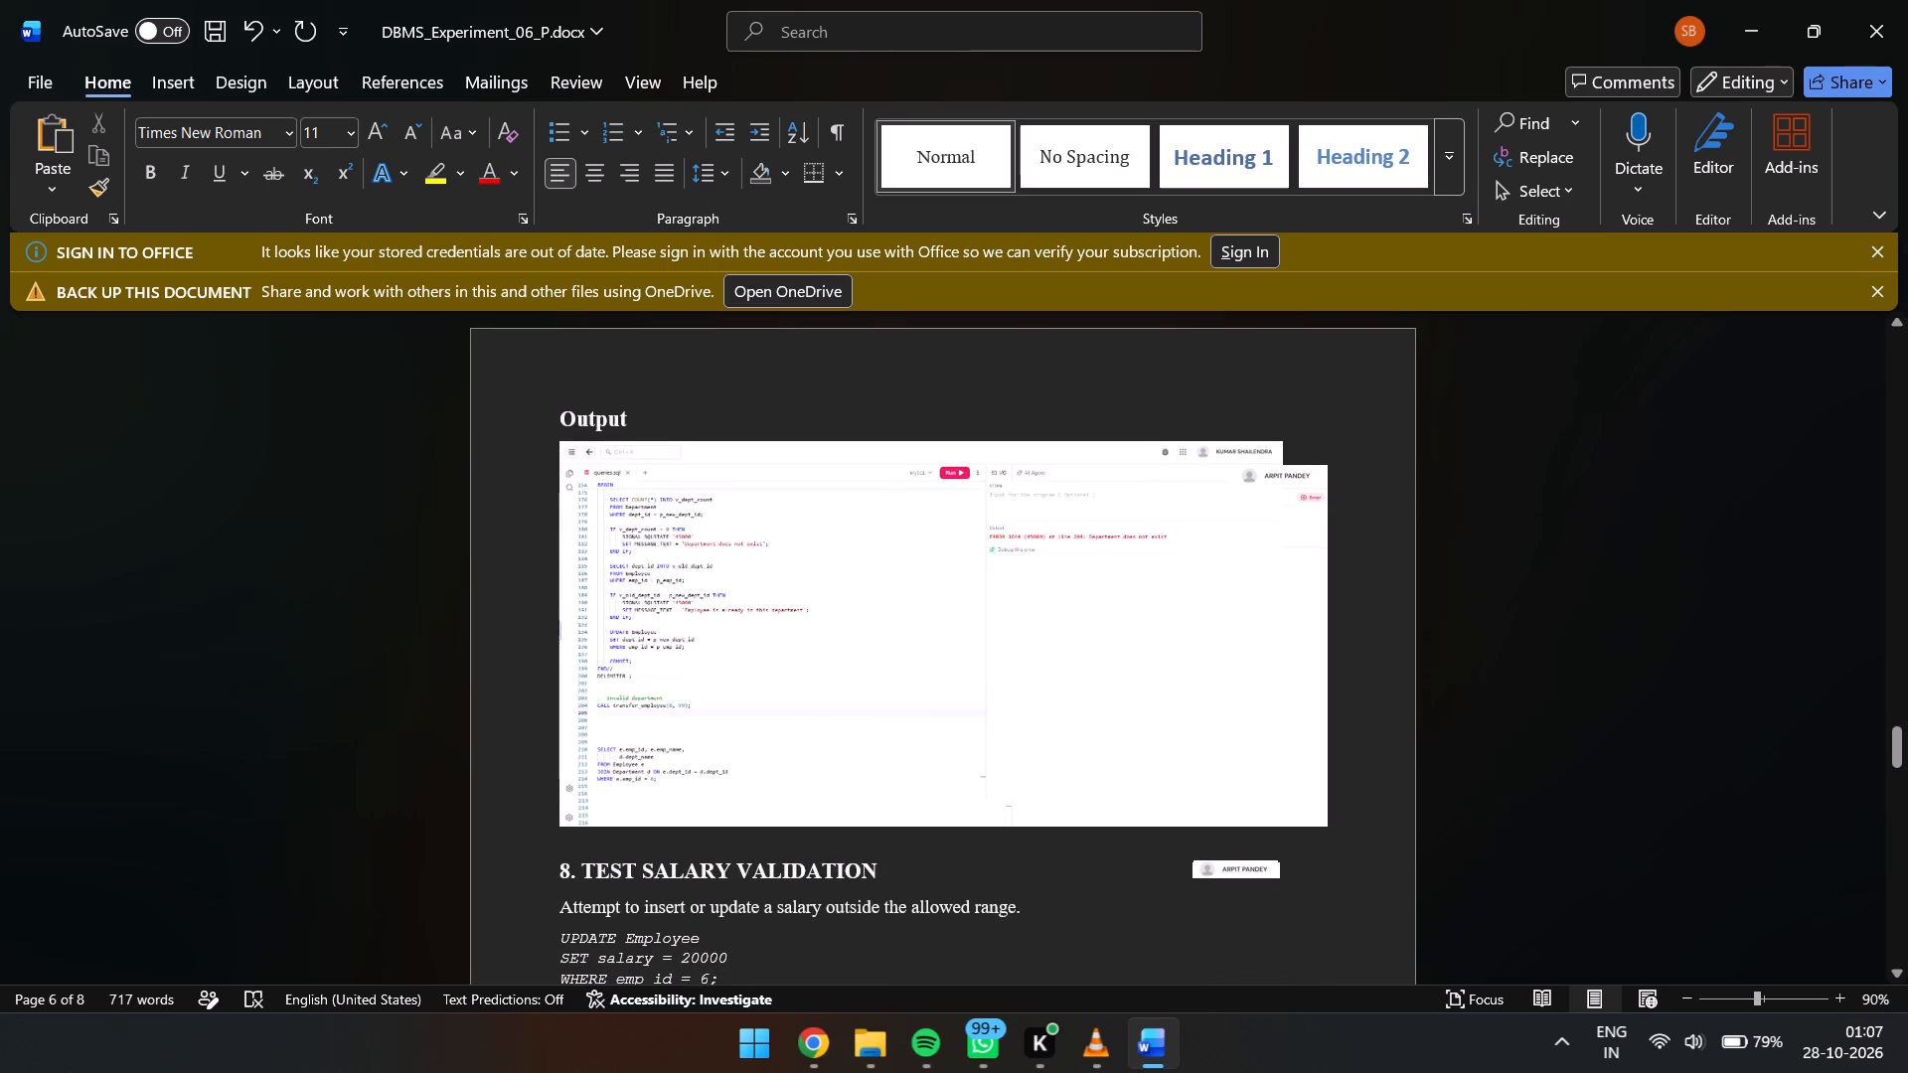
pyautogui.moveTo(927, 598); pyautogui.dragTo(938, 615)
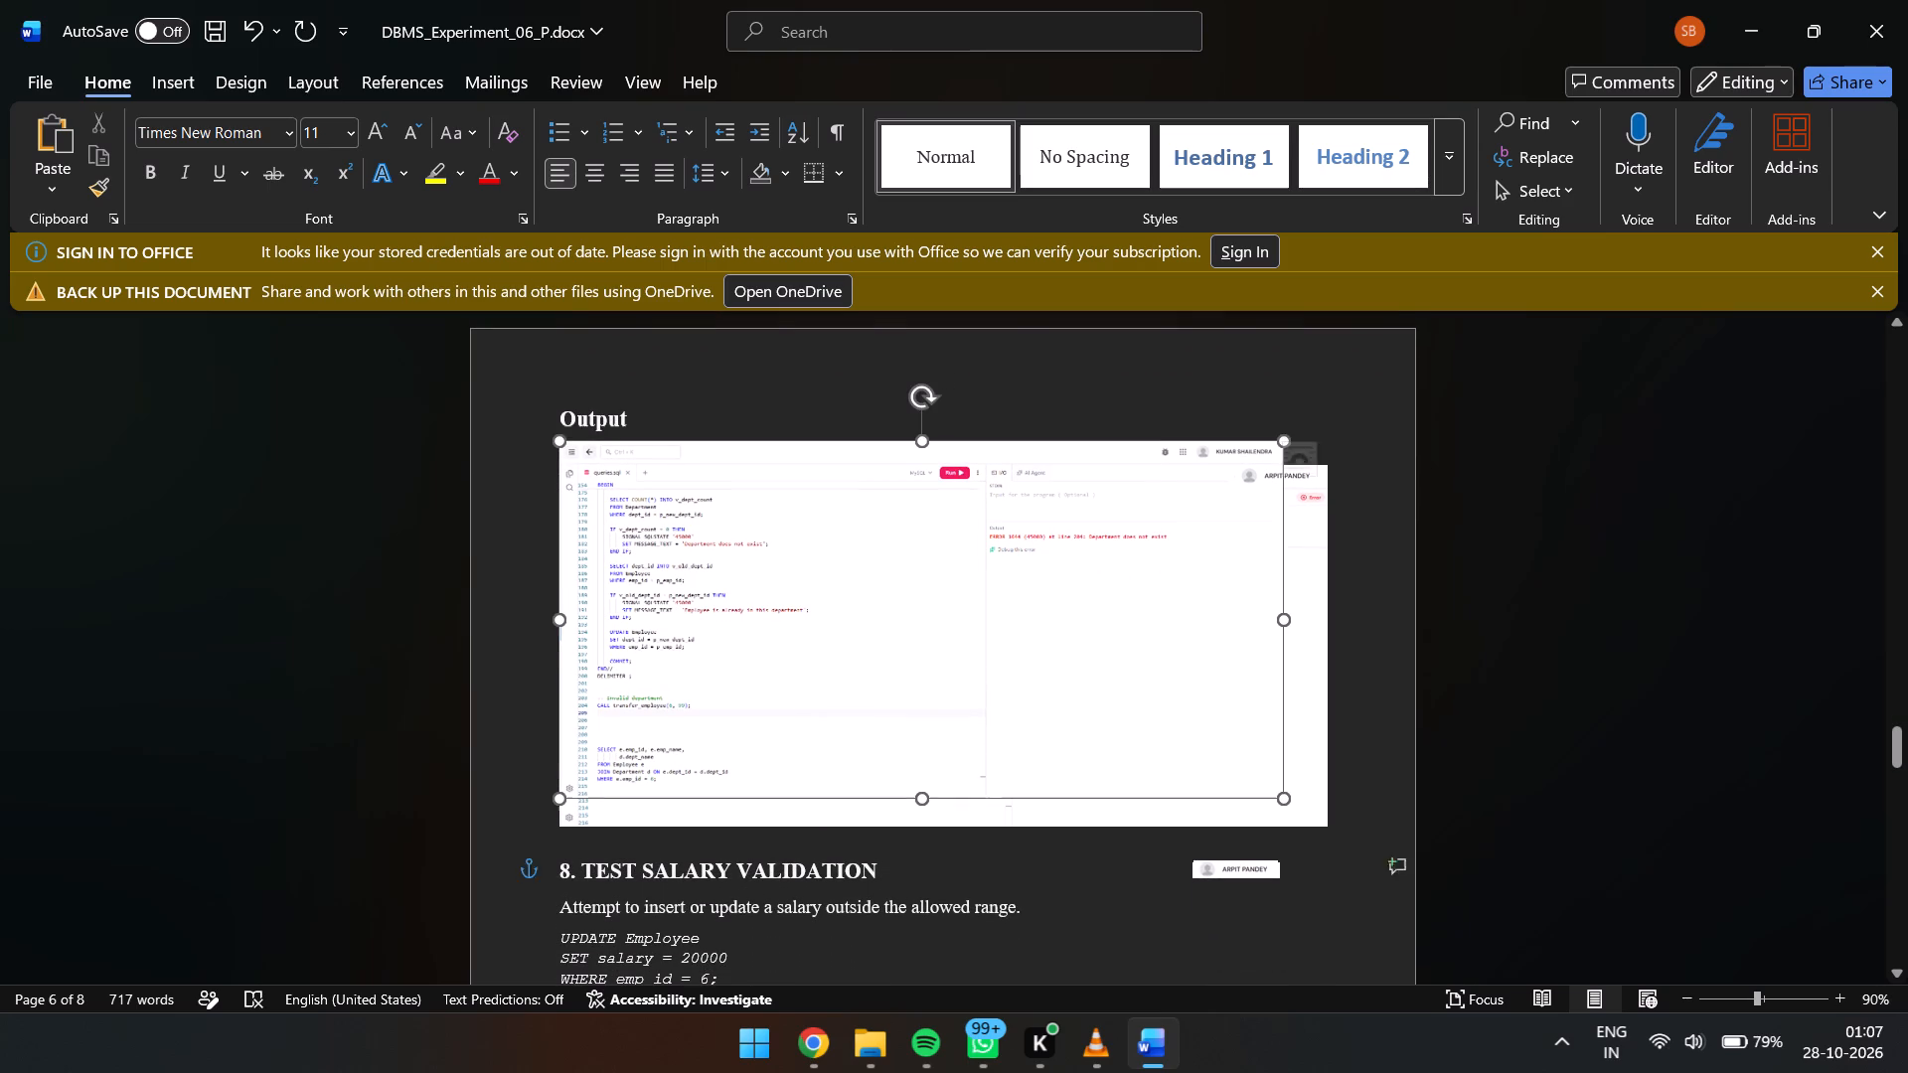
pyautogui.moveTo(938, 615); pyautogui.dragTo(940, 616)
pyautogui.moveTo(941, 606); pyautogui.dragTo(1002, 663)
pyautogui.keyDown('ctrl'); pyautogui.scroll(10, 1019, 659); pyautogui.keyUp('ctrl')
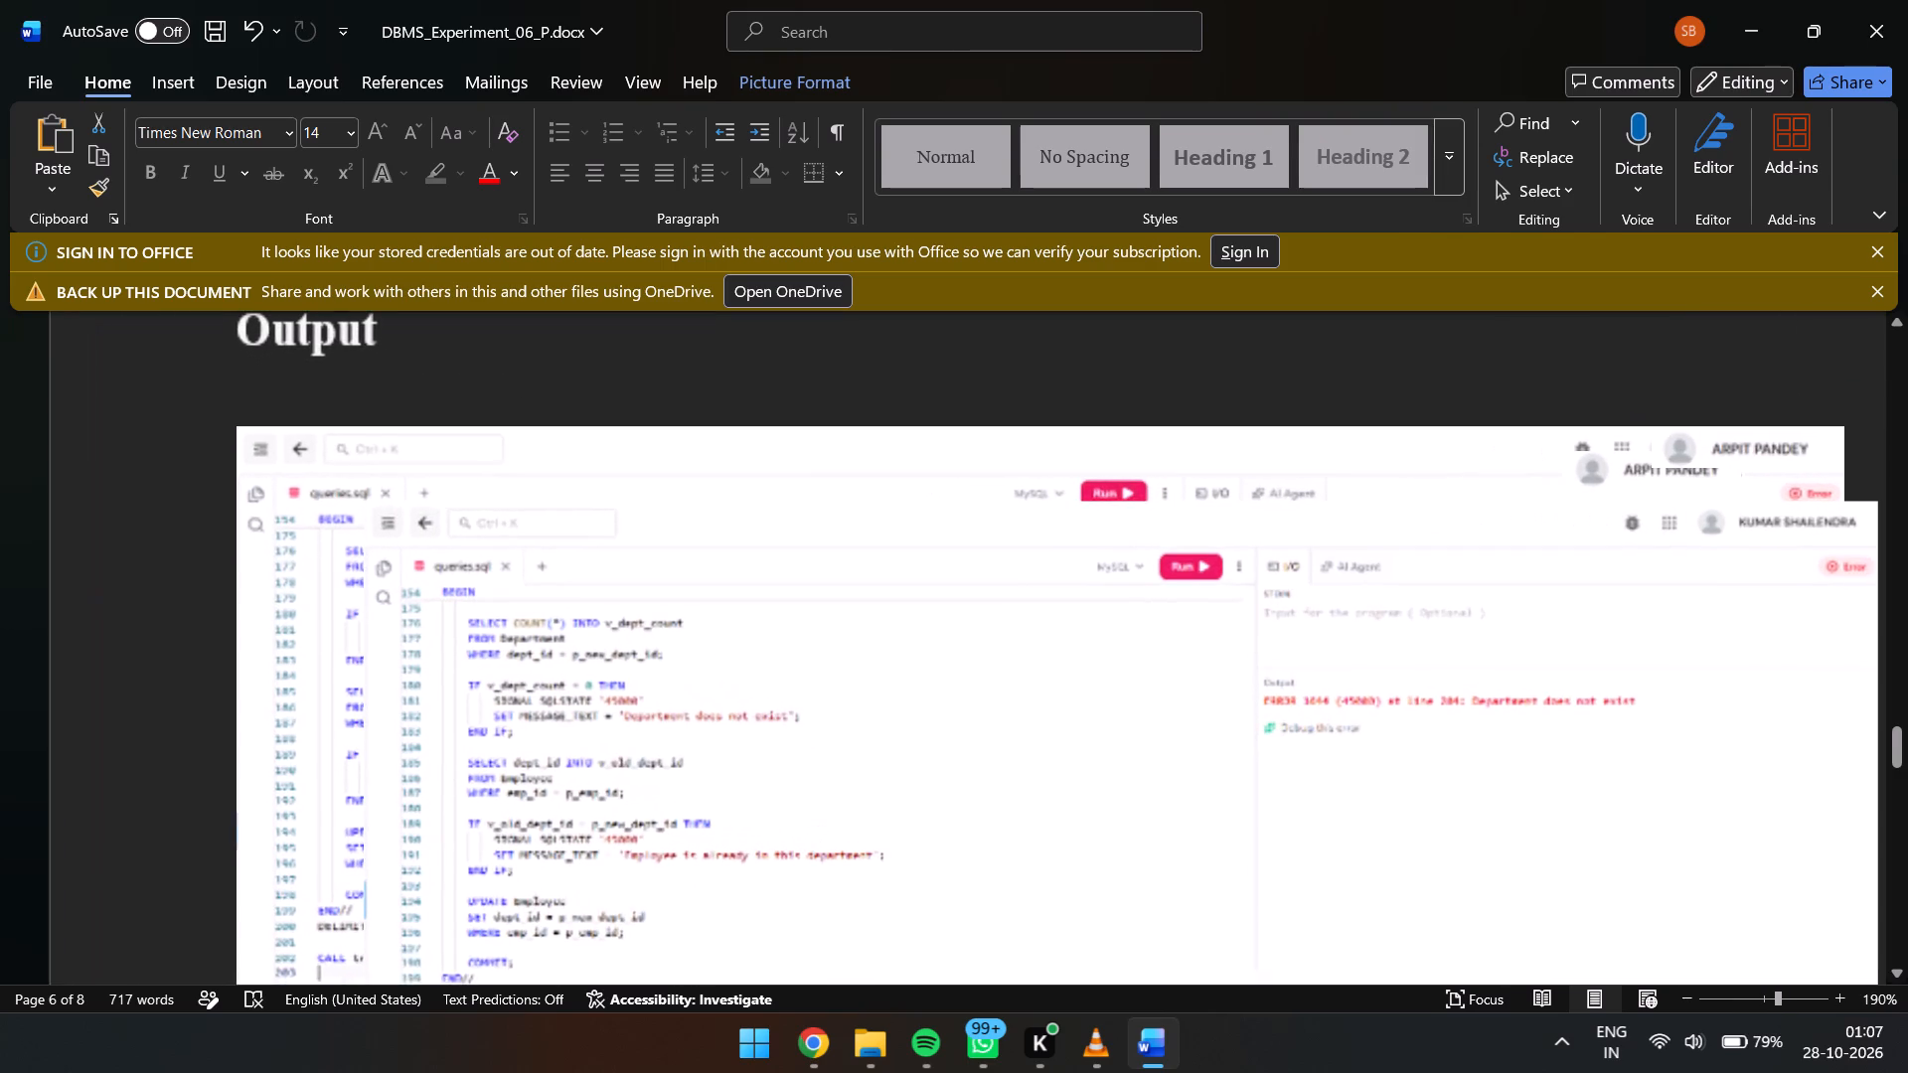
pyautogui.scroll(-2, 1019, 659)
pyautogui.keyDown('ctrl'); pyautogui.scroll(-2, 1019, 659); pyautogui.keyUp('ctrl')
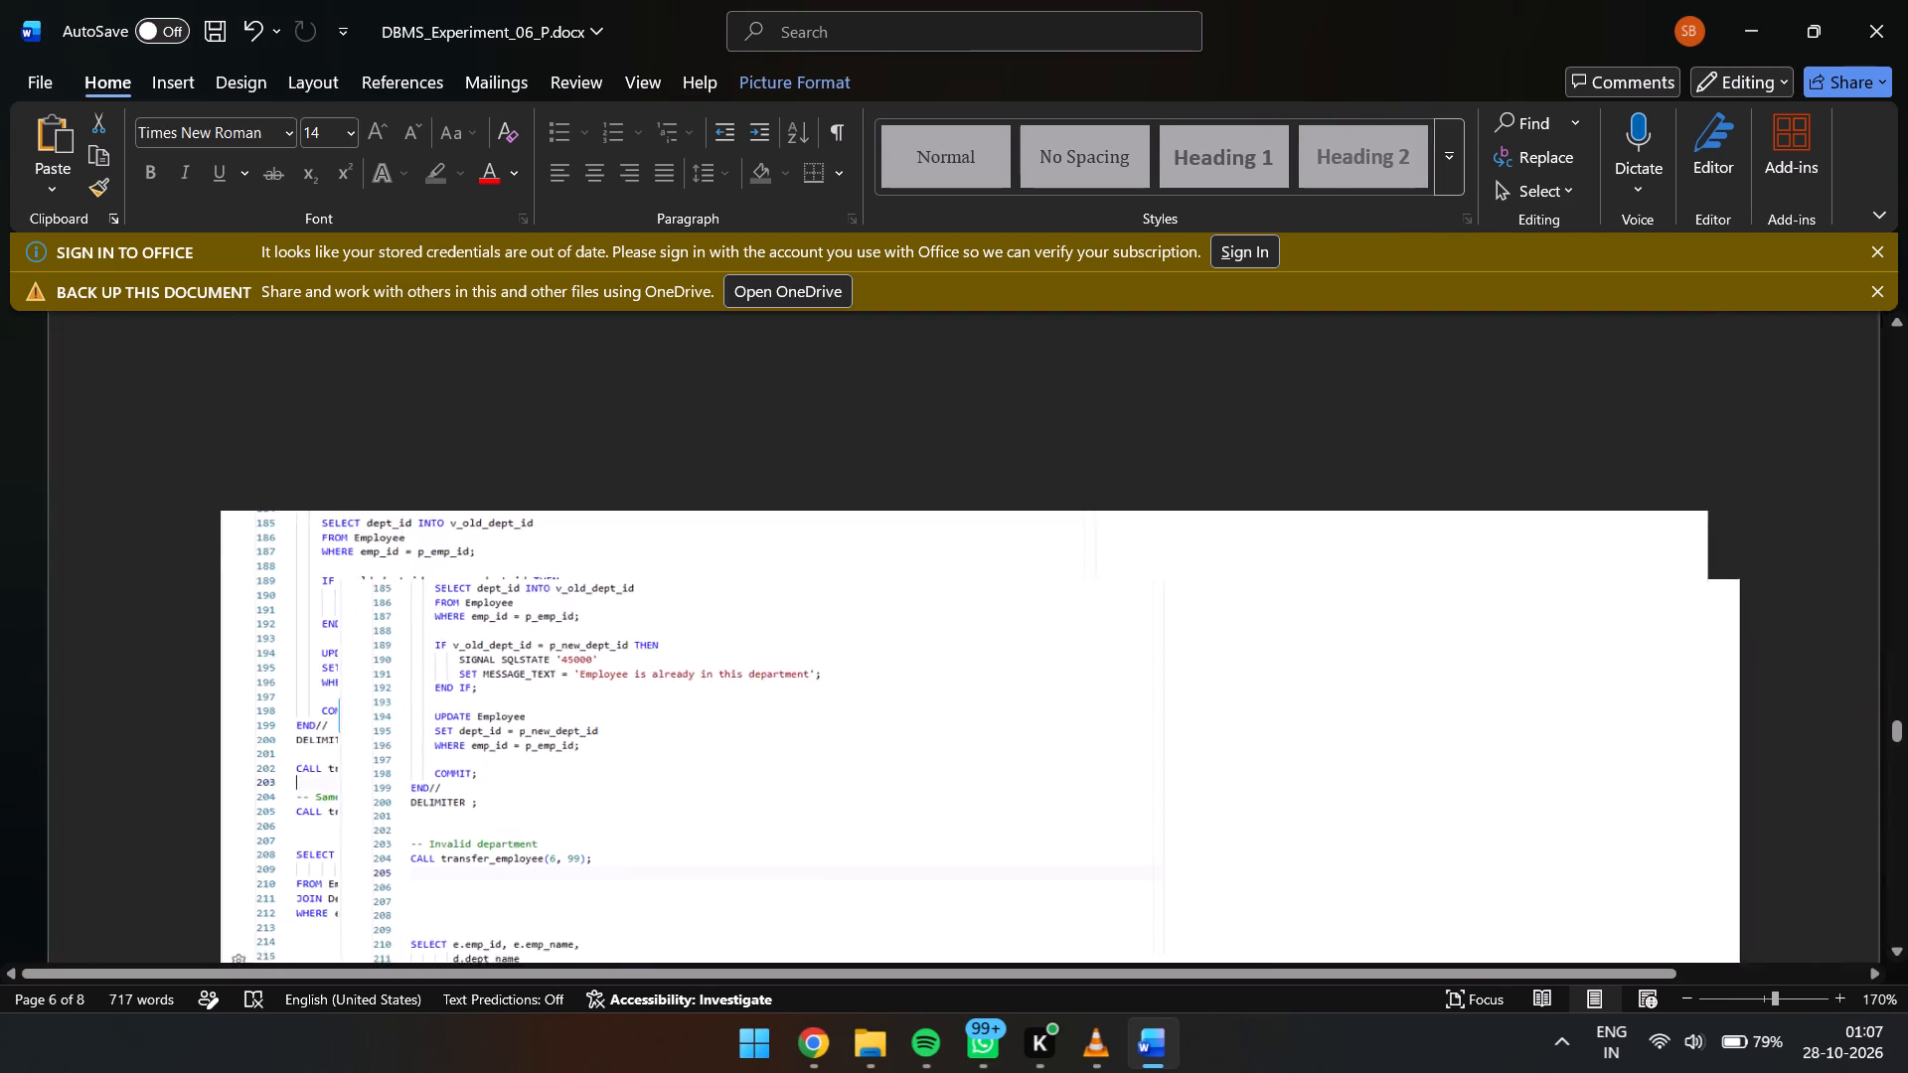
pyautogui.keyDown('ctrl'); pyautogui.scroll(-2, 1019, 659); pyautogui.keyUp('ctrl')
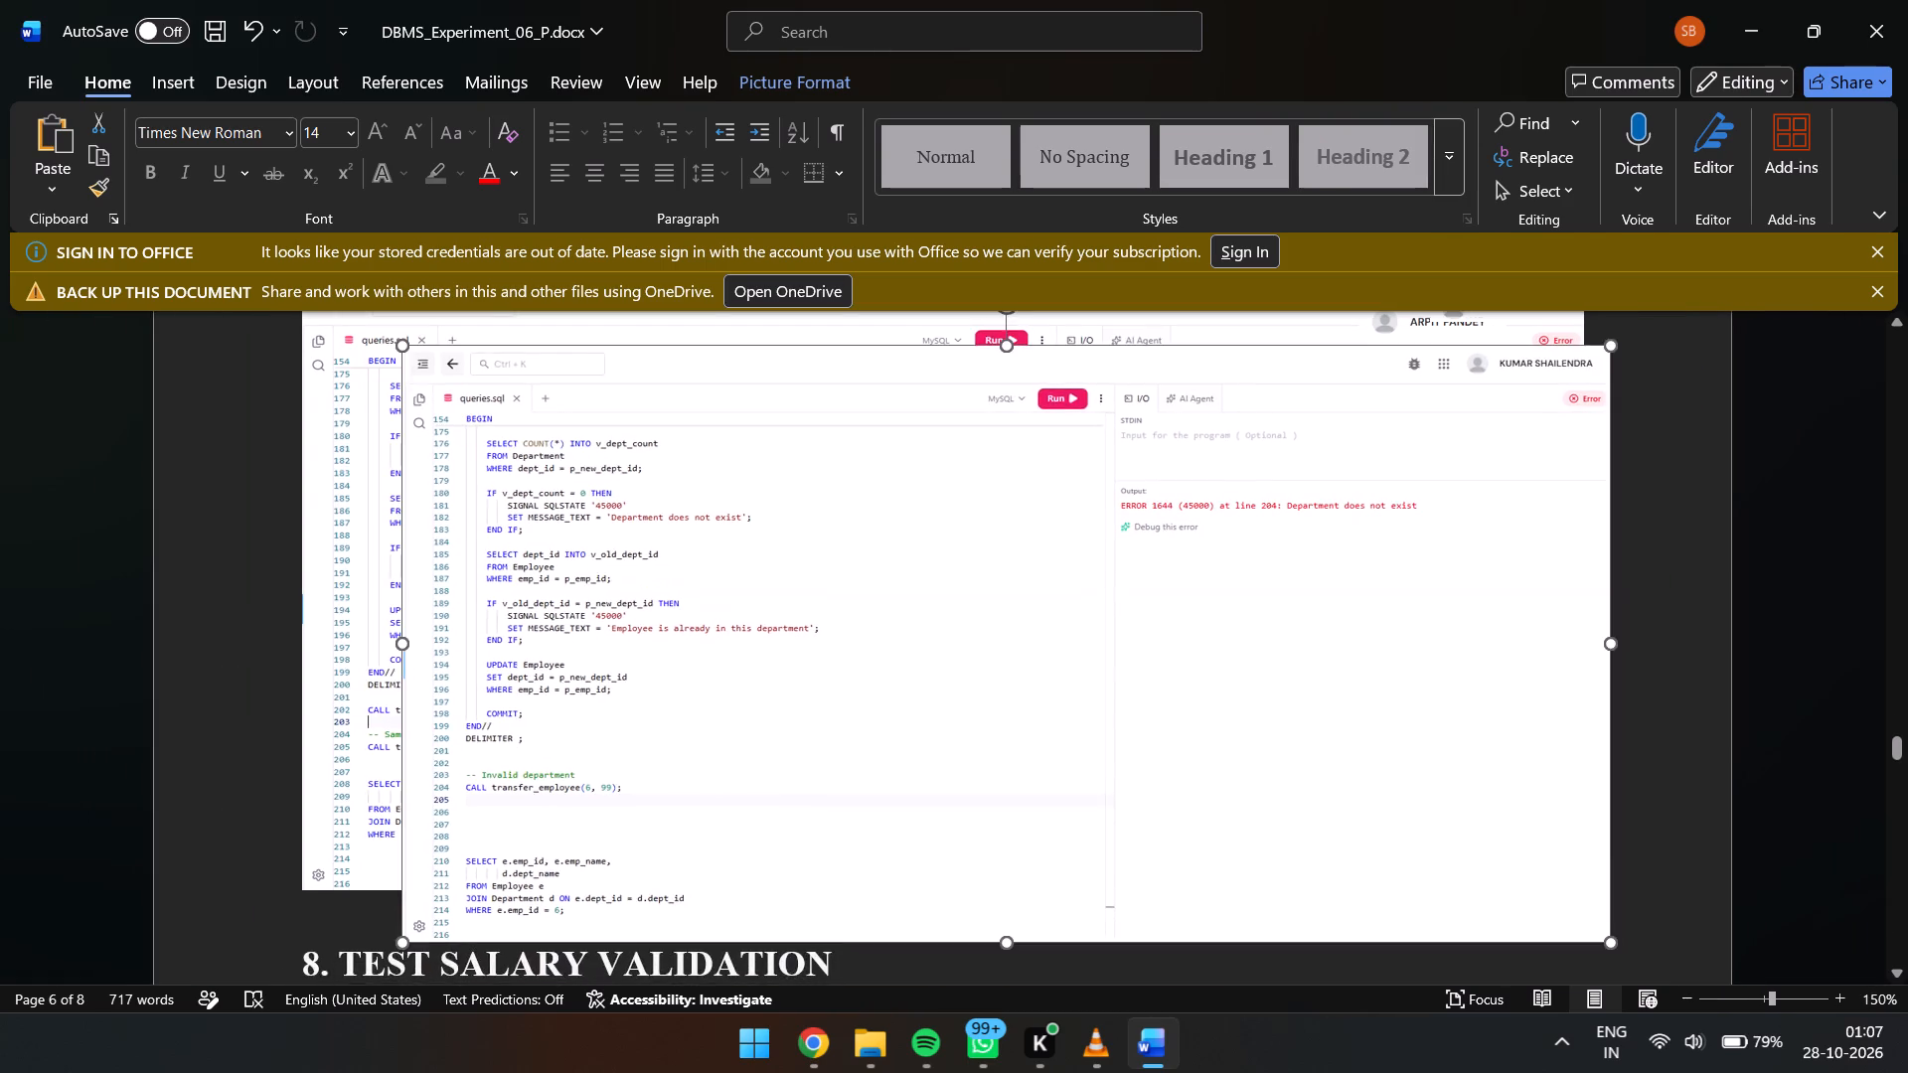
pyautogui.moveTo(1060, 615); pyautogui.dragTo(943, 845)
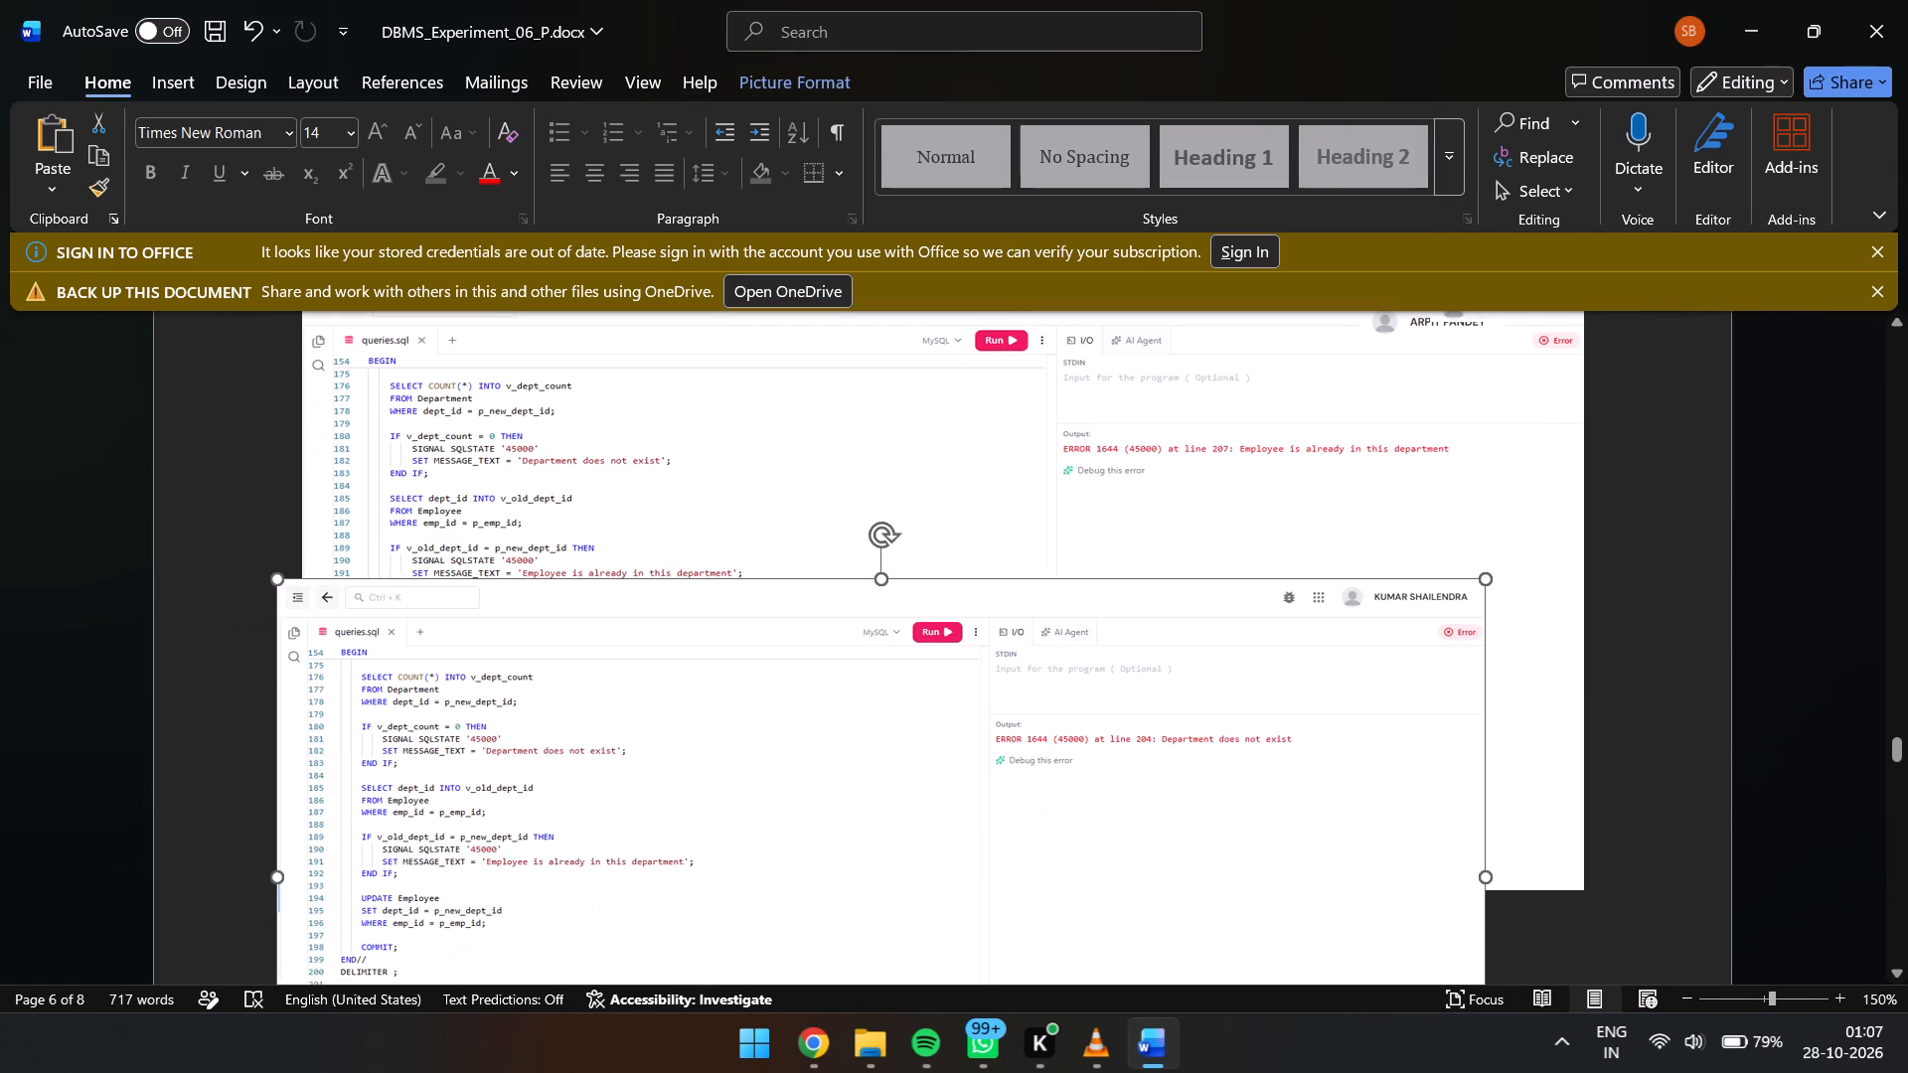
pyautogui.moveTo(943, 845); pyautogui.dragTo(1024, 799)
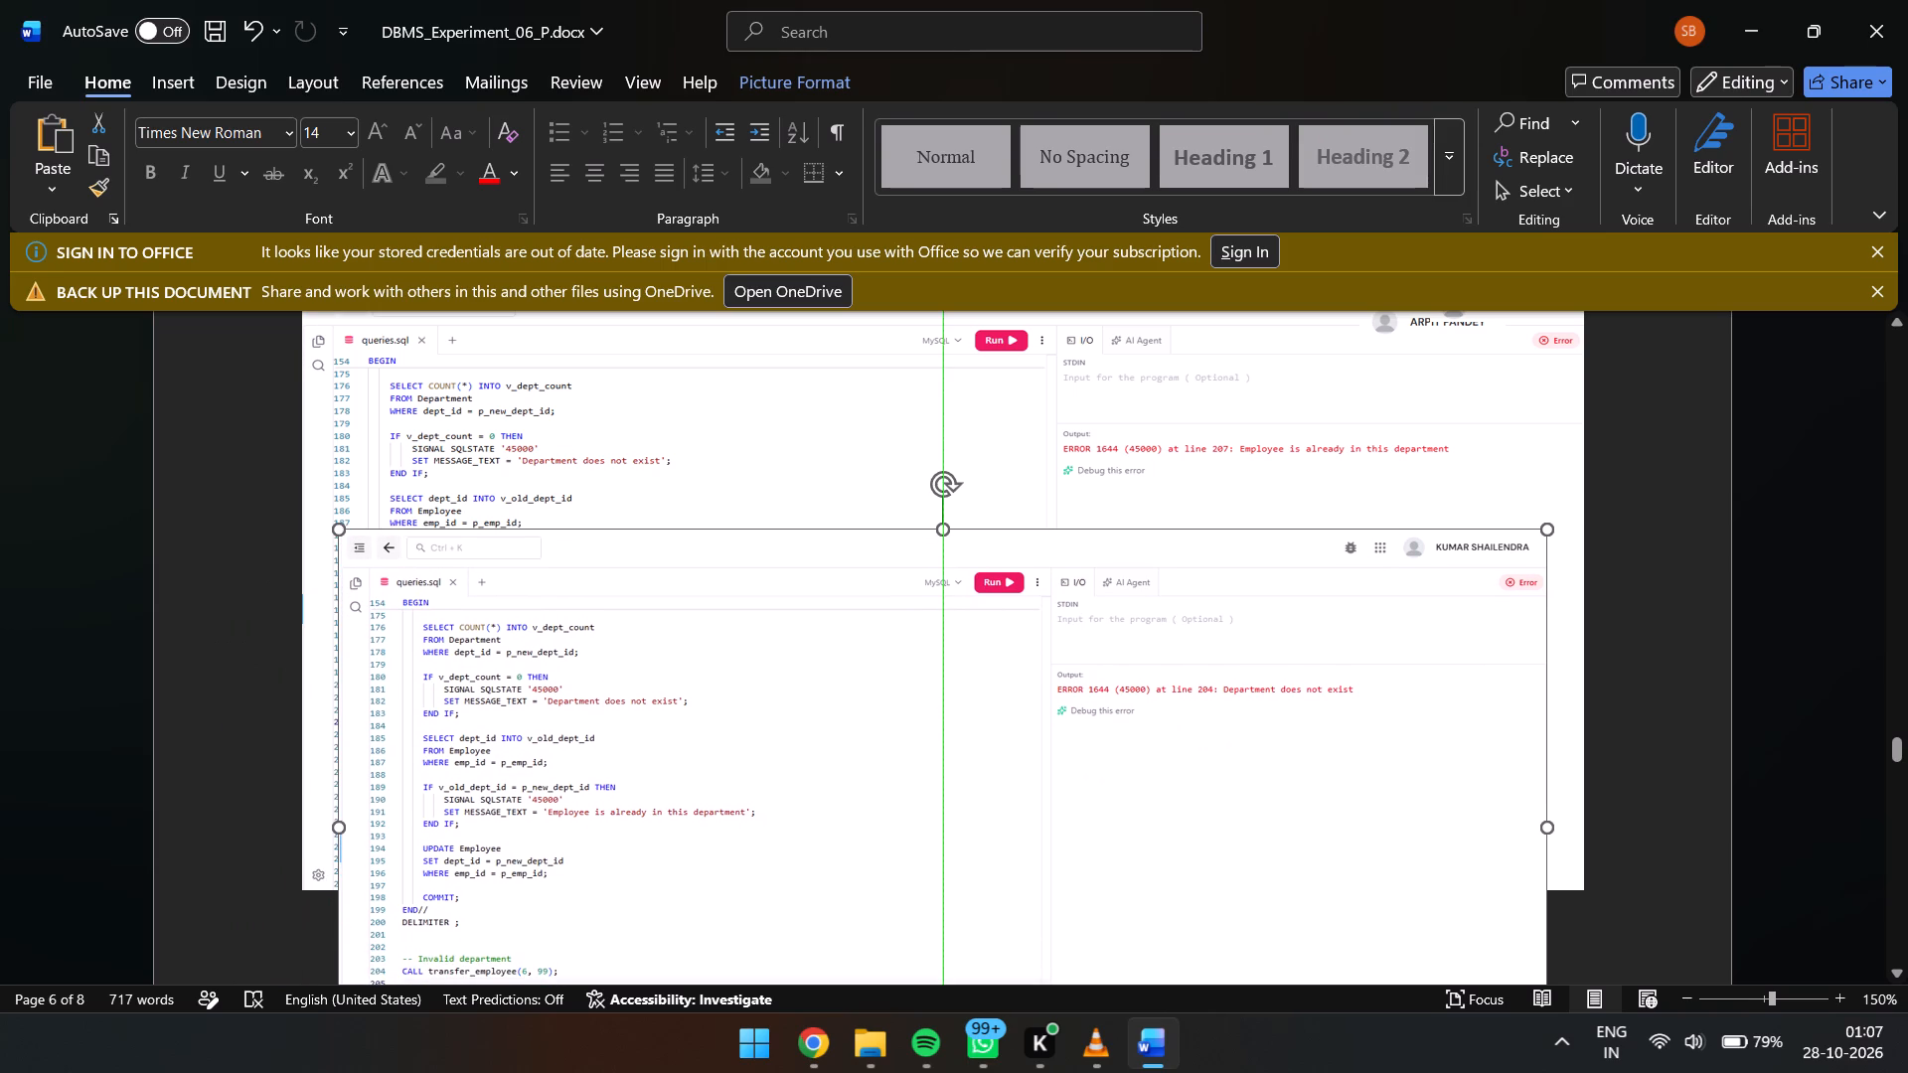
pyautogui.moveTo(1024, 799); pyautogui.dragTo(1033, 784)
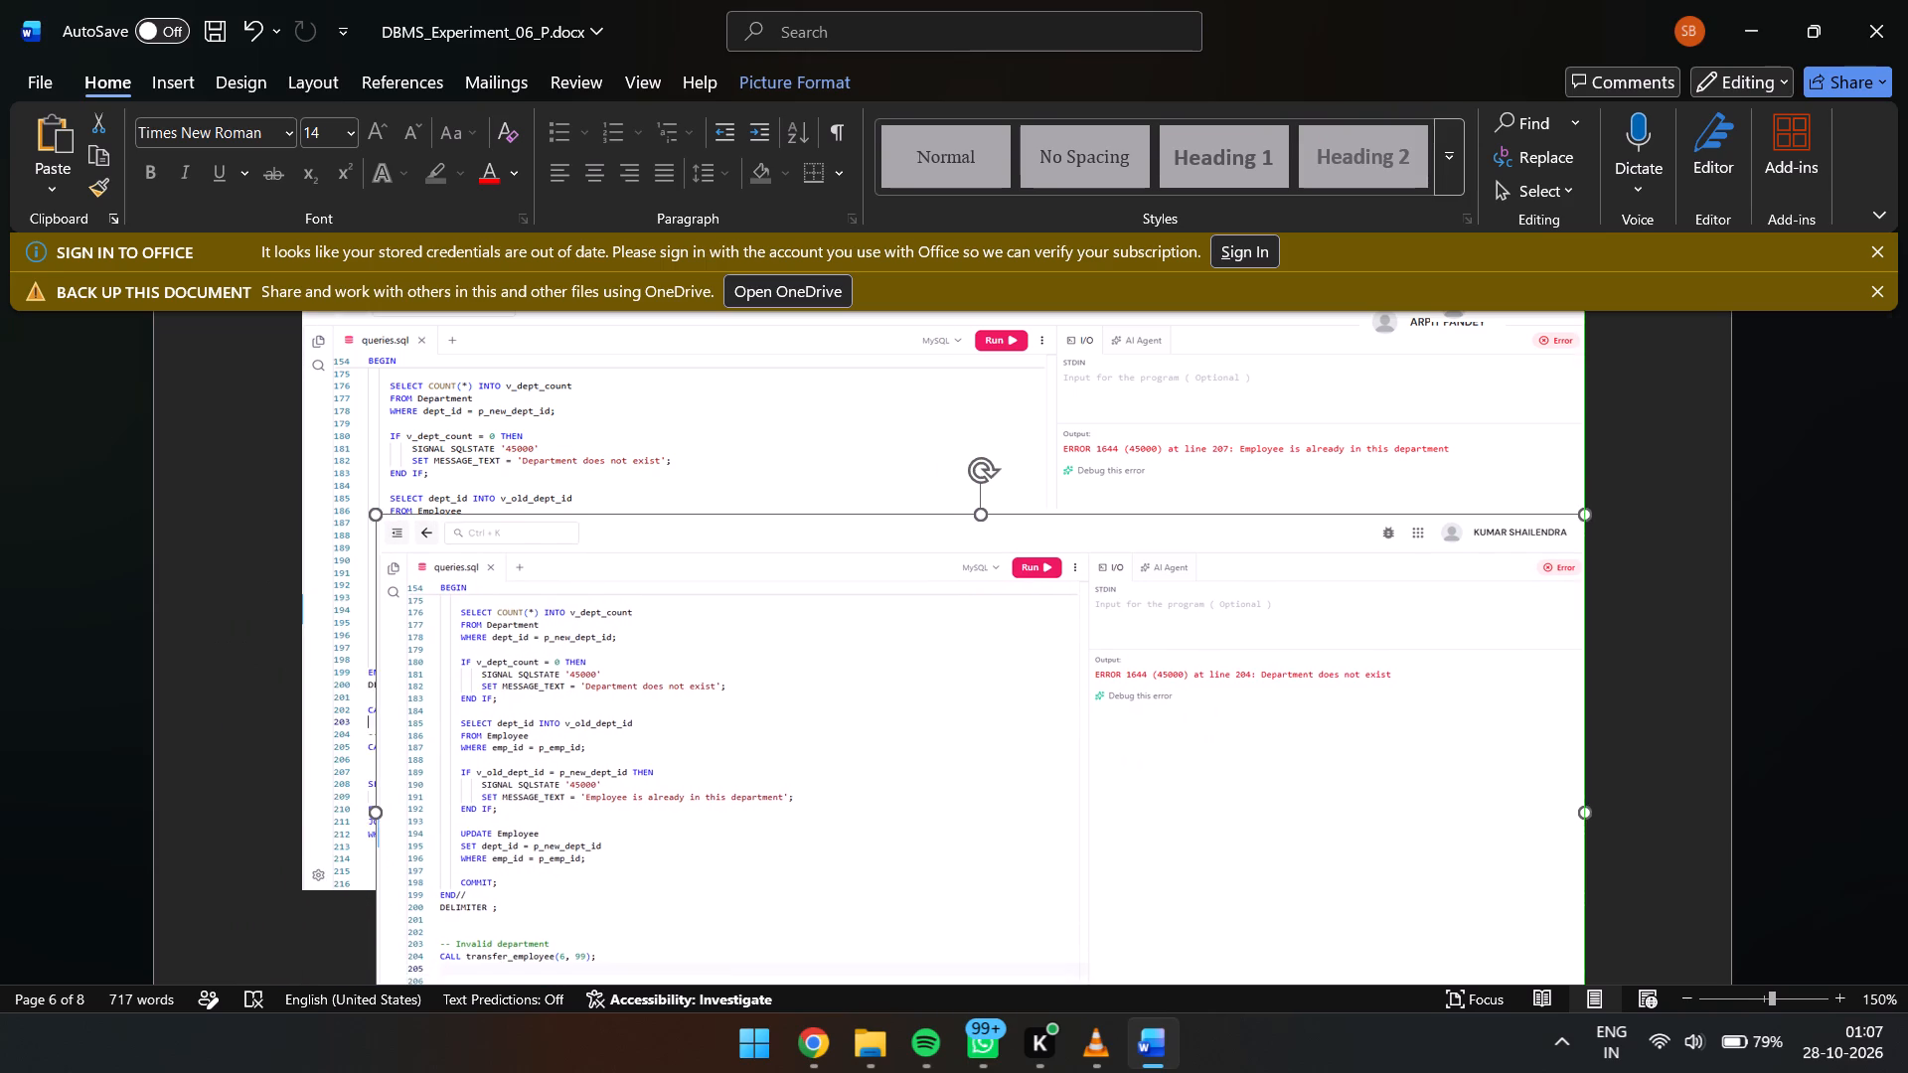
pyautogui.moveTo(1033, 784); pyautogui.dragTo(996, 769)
# Examine pages 5 and 6 to check how the overlapping output screenshots sit against the Test Salary Validation section.
pyautogui.keyDown('ctrl'); pyautogui.scroll(-4, 996, 770); pyautogui.keyUp('ctrl')
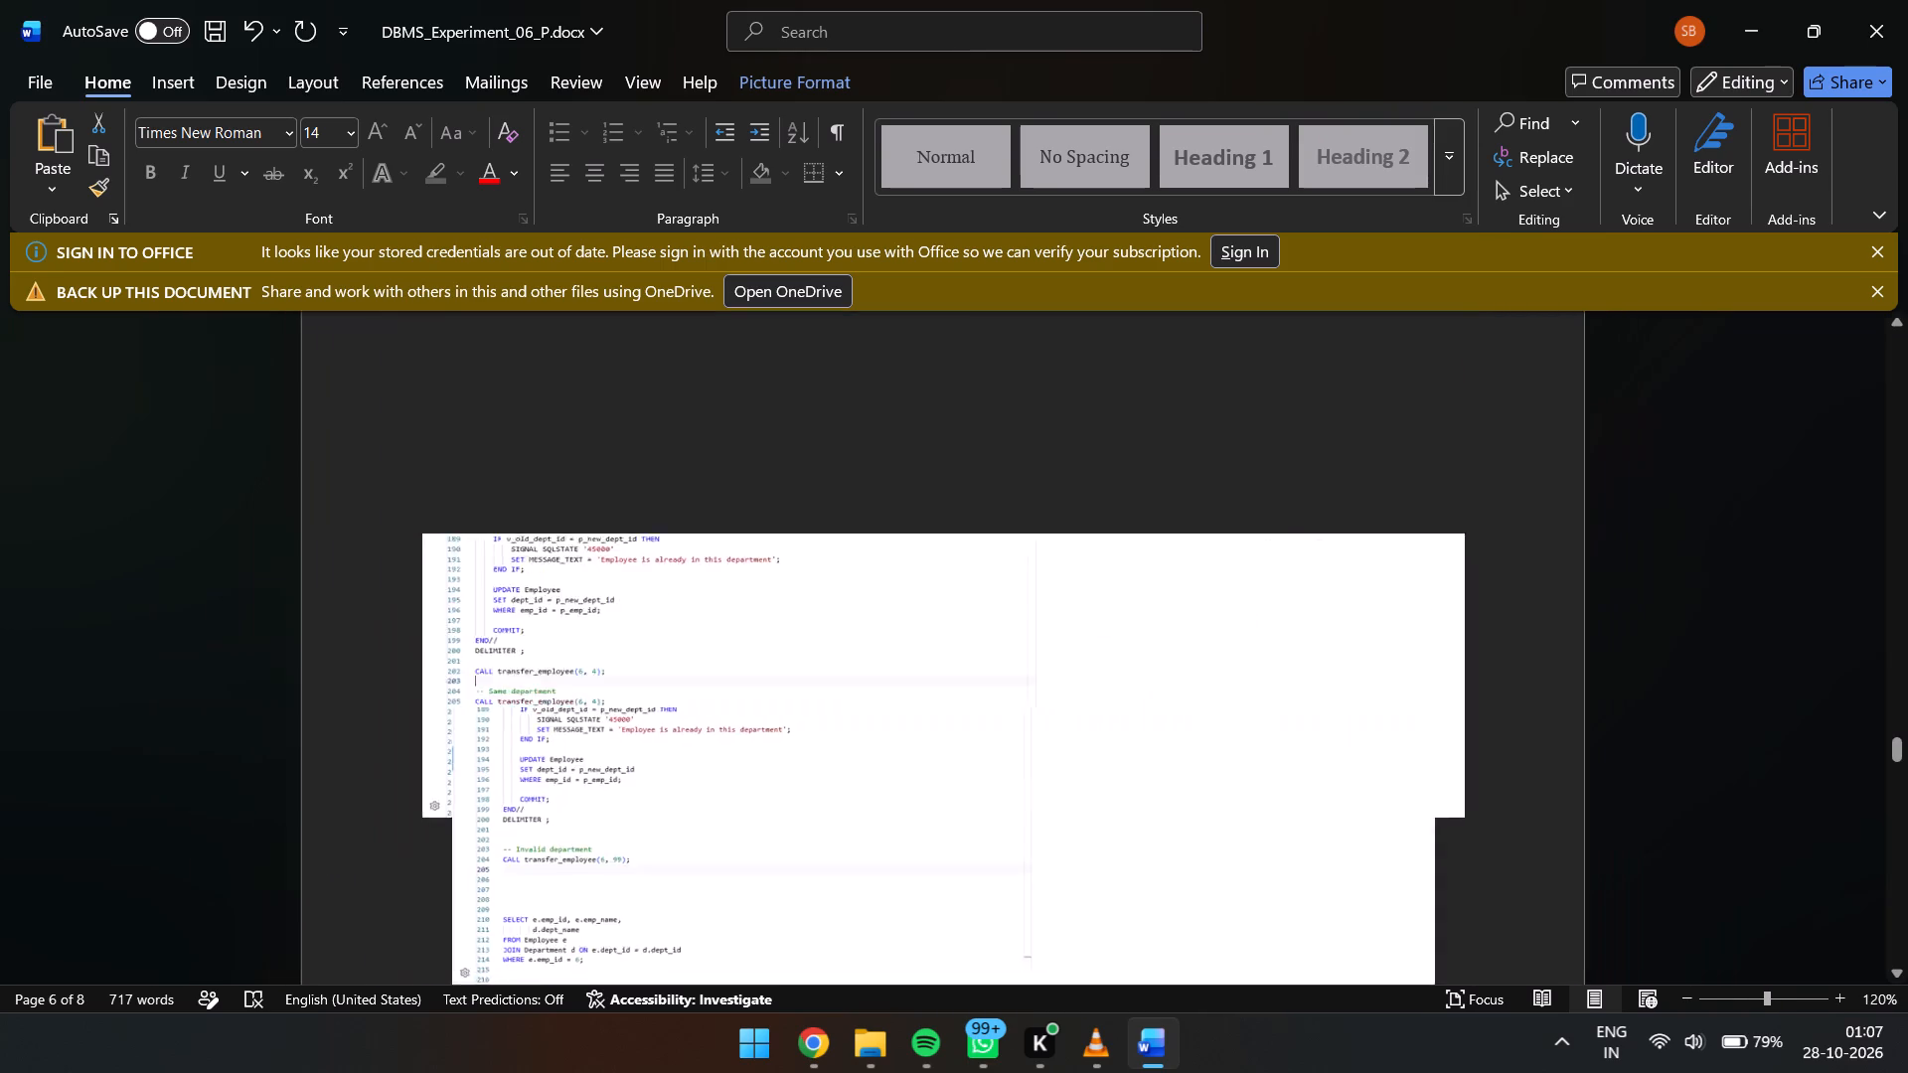
pyautogui.keyDown('ctrl'); pyautogui.scroll(-3, 996, 770); pyautogui.keyUp('ctrl')
pyautogui.scroll(1, 977, 825)
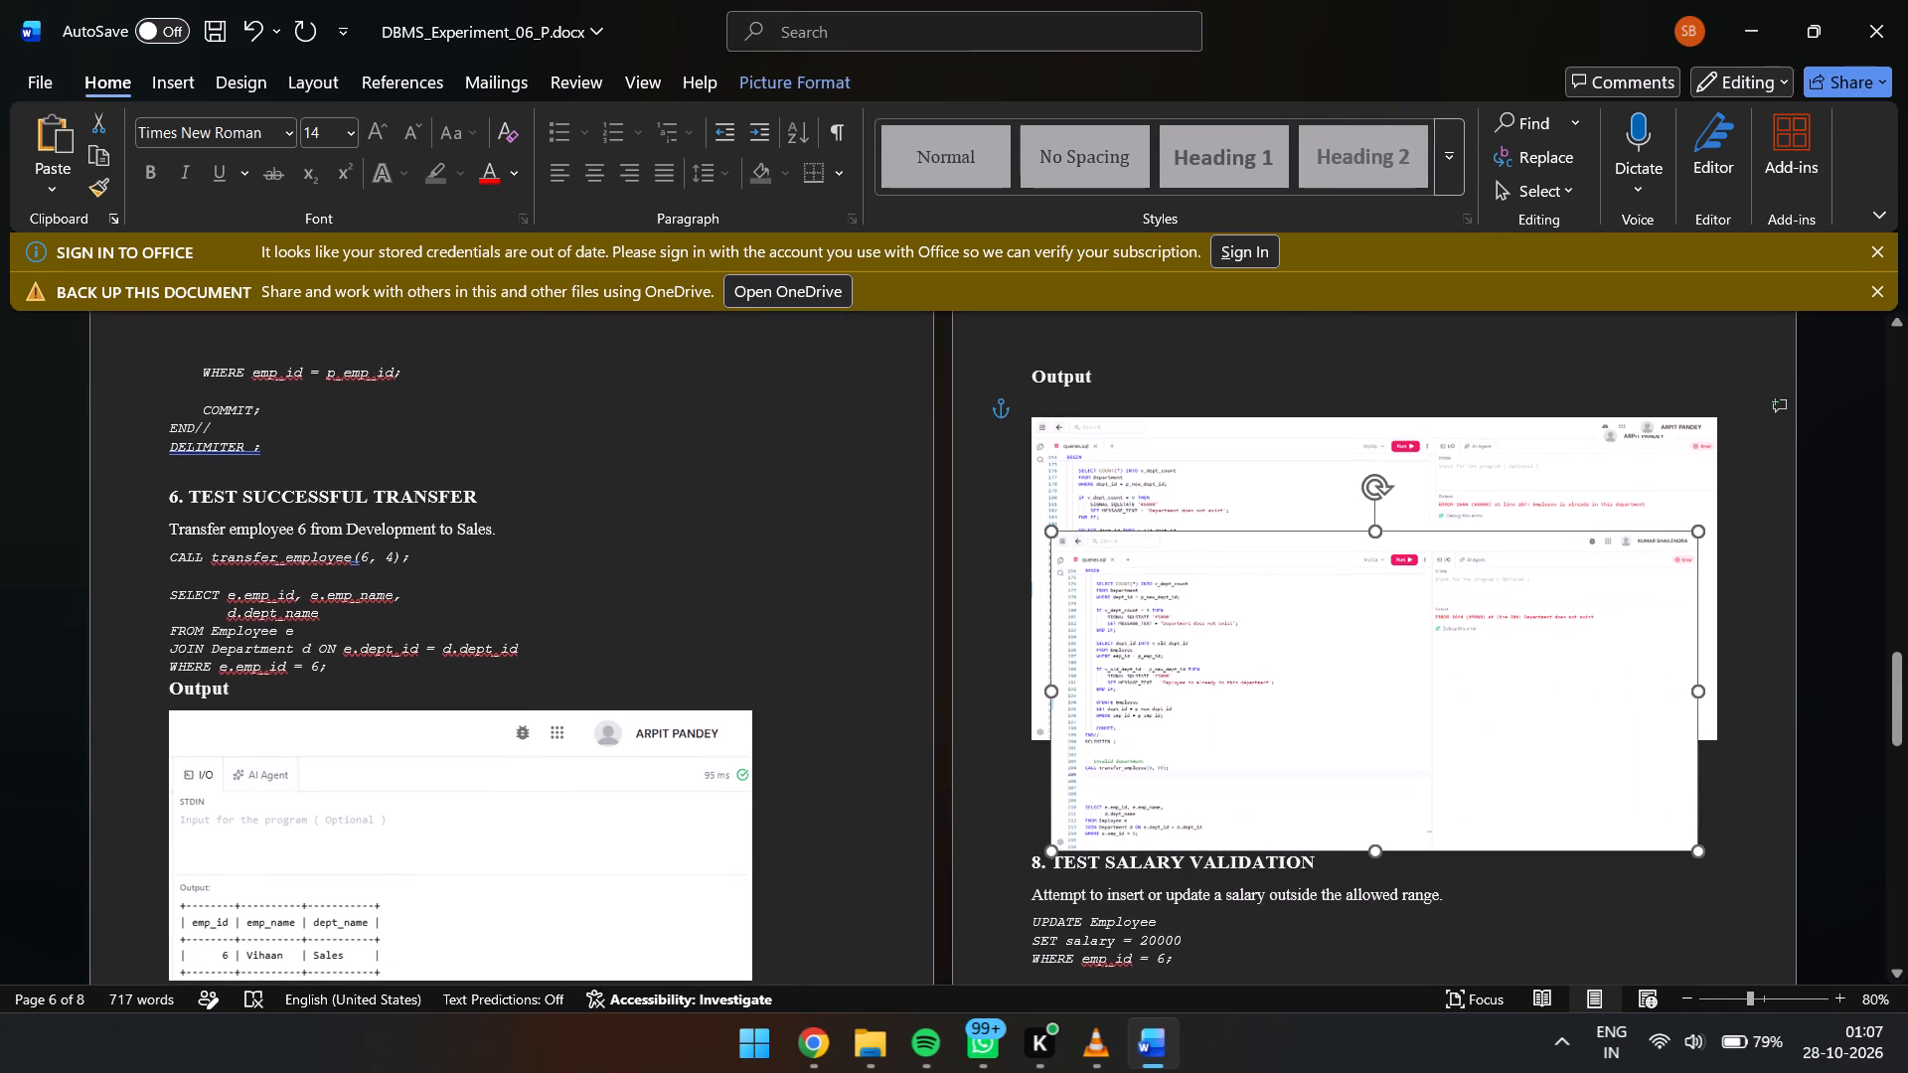
pyautogui.scroll(2, 1017, 844)
pyautogui.scroll(-8, 1017, 844)
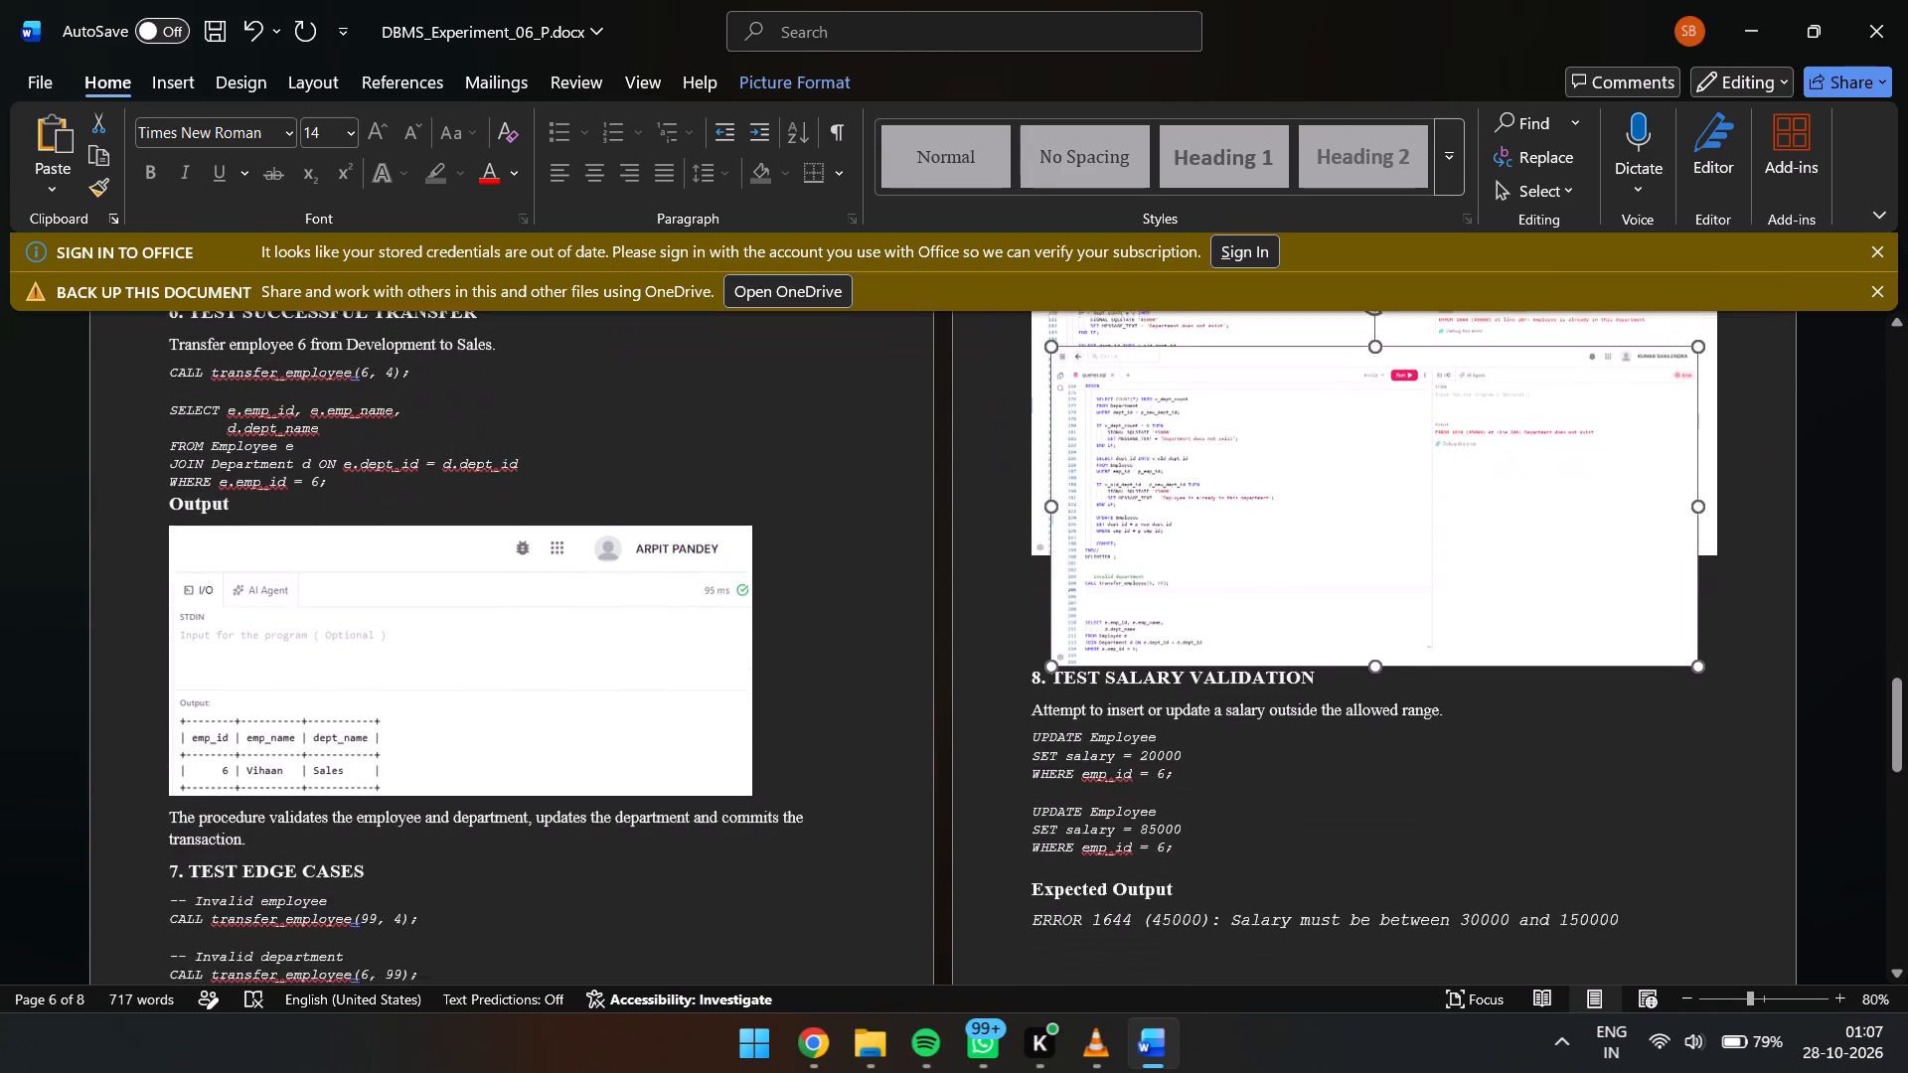
pyautogui.scroll(-3, 1017, 844)
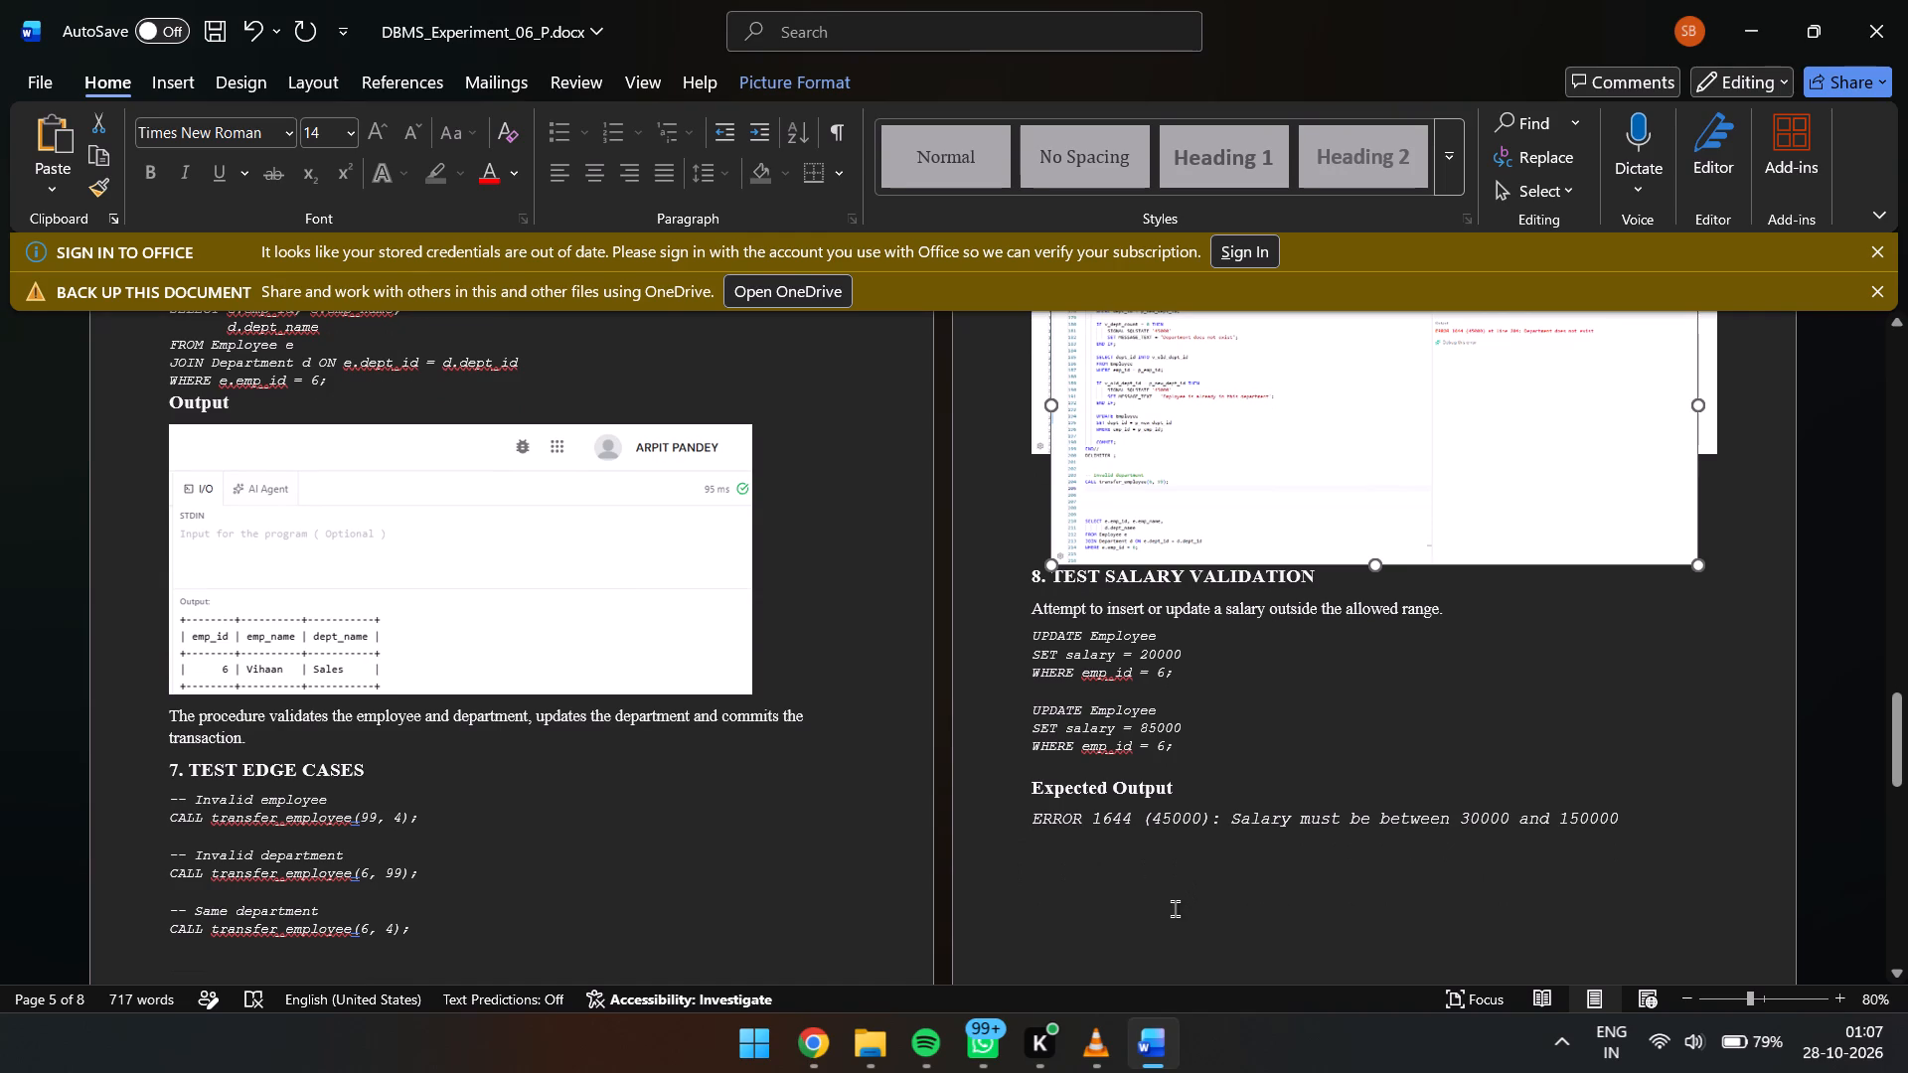
pyautogui.scroll(2, 1388, 797)
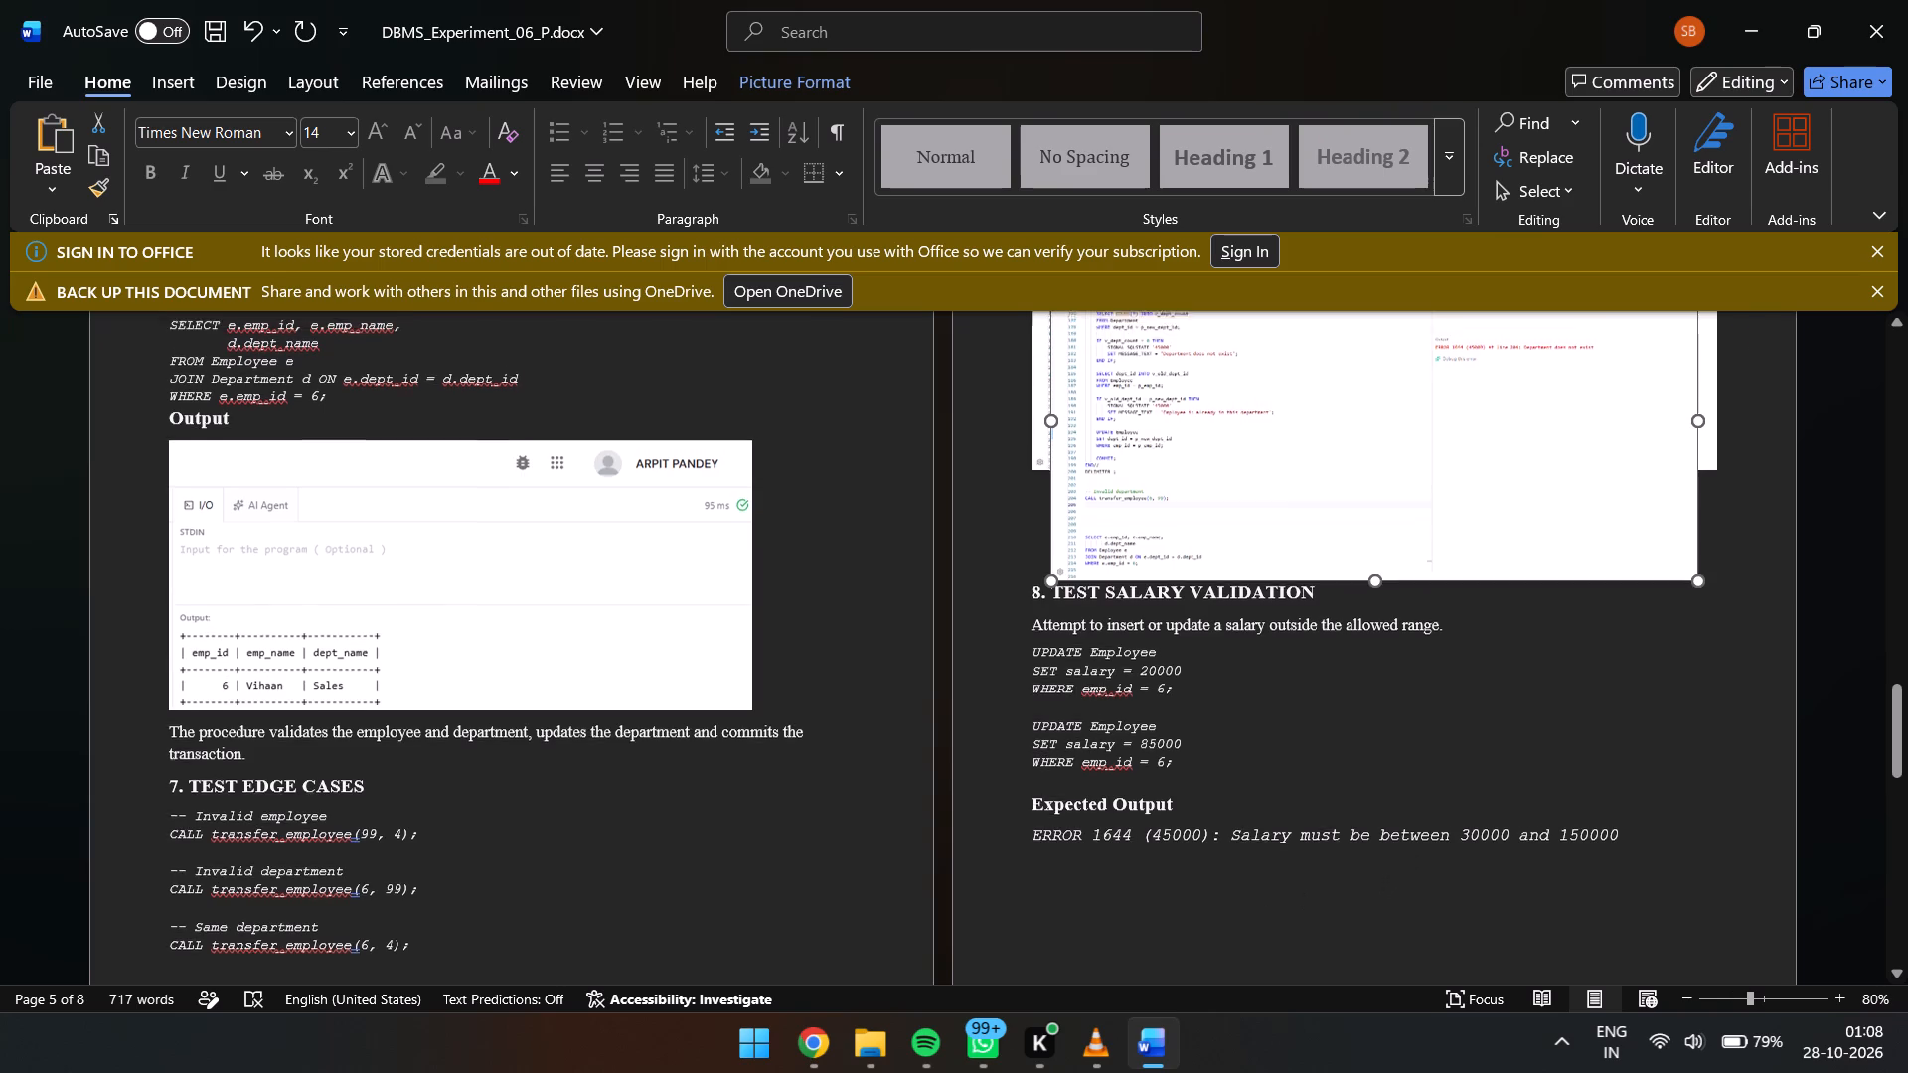
pyautogui.scroll(7, 1388, 798)
pyautogui.scroll(-9, 1388, 798)
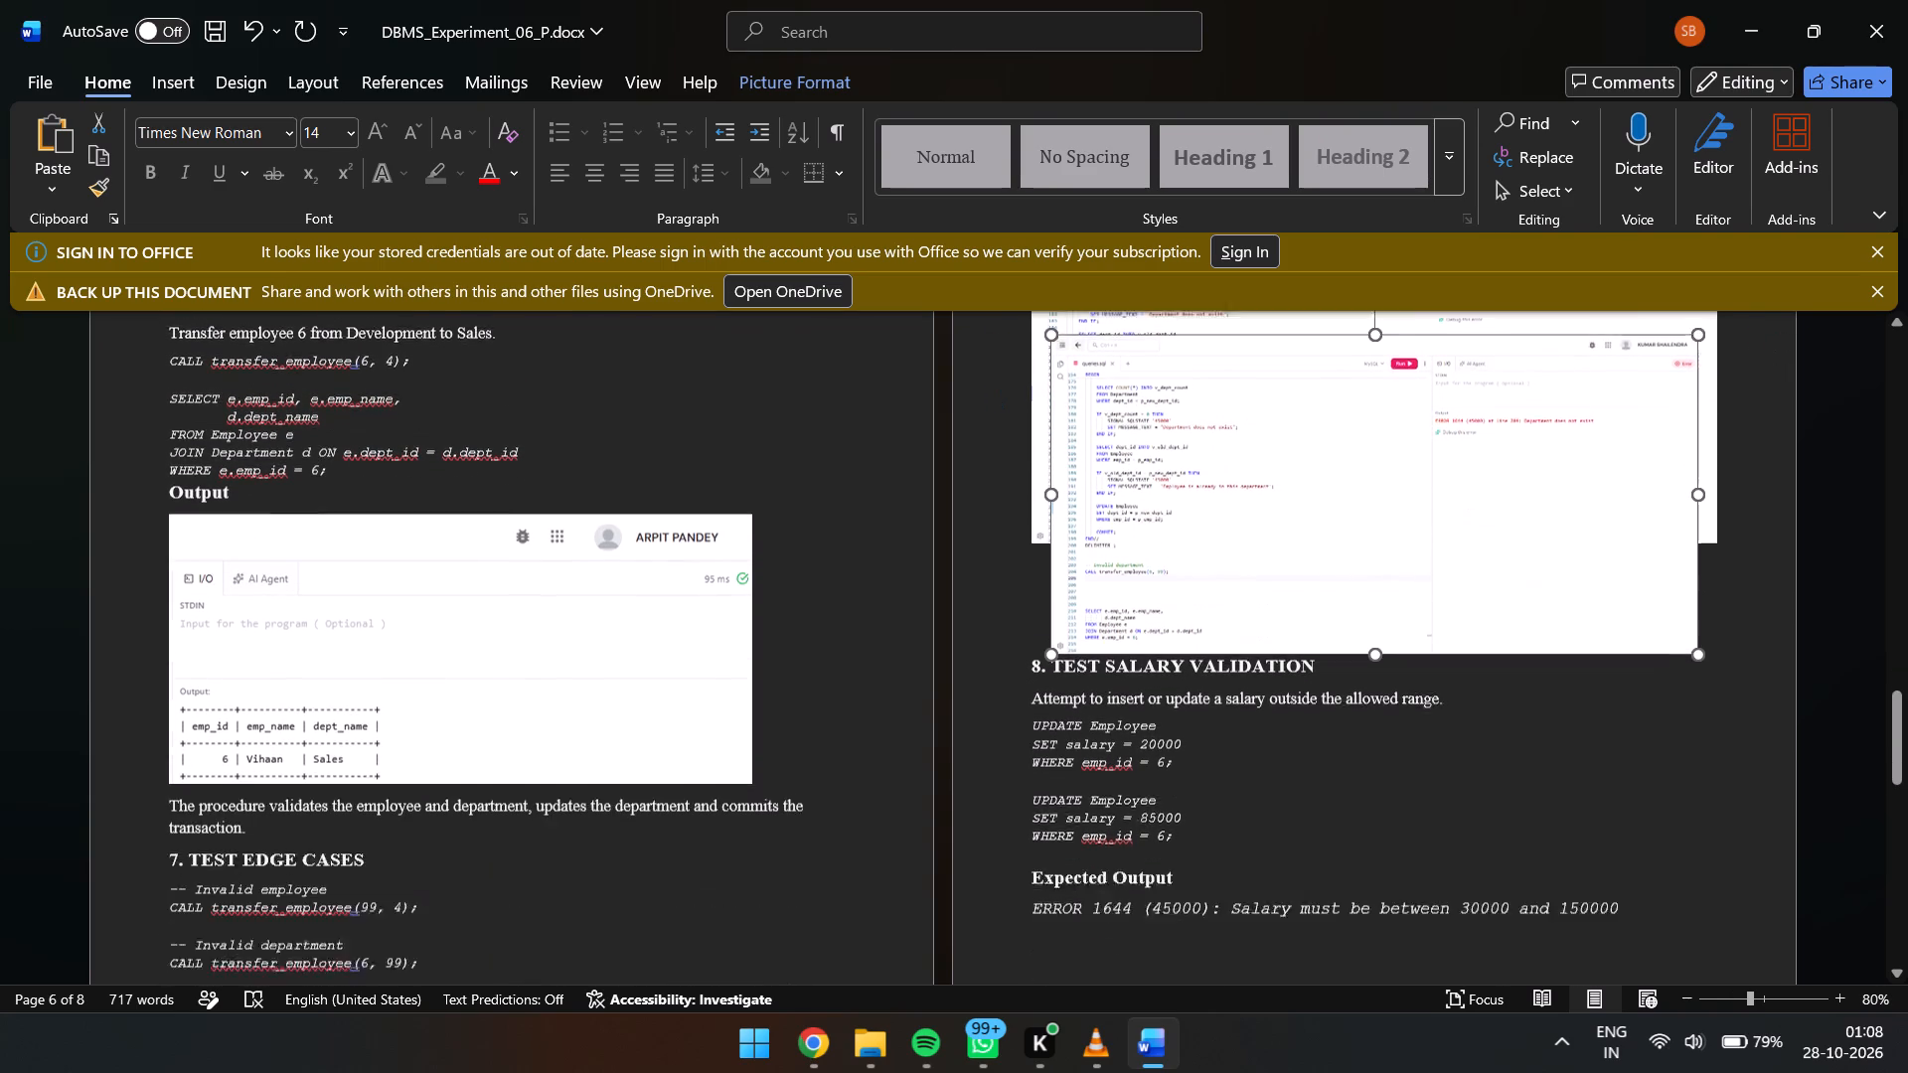
pyautogui.scroll(-8, 1388, 798)
pyautogui.scroll(4, 1388, 798)
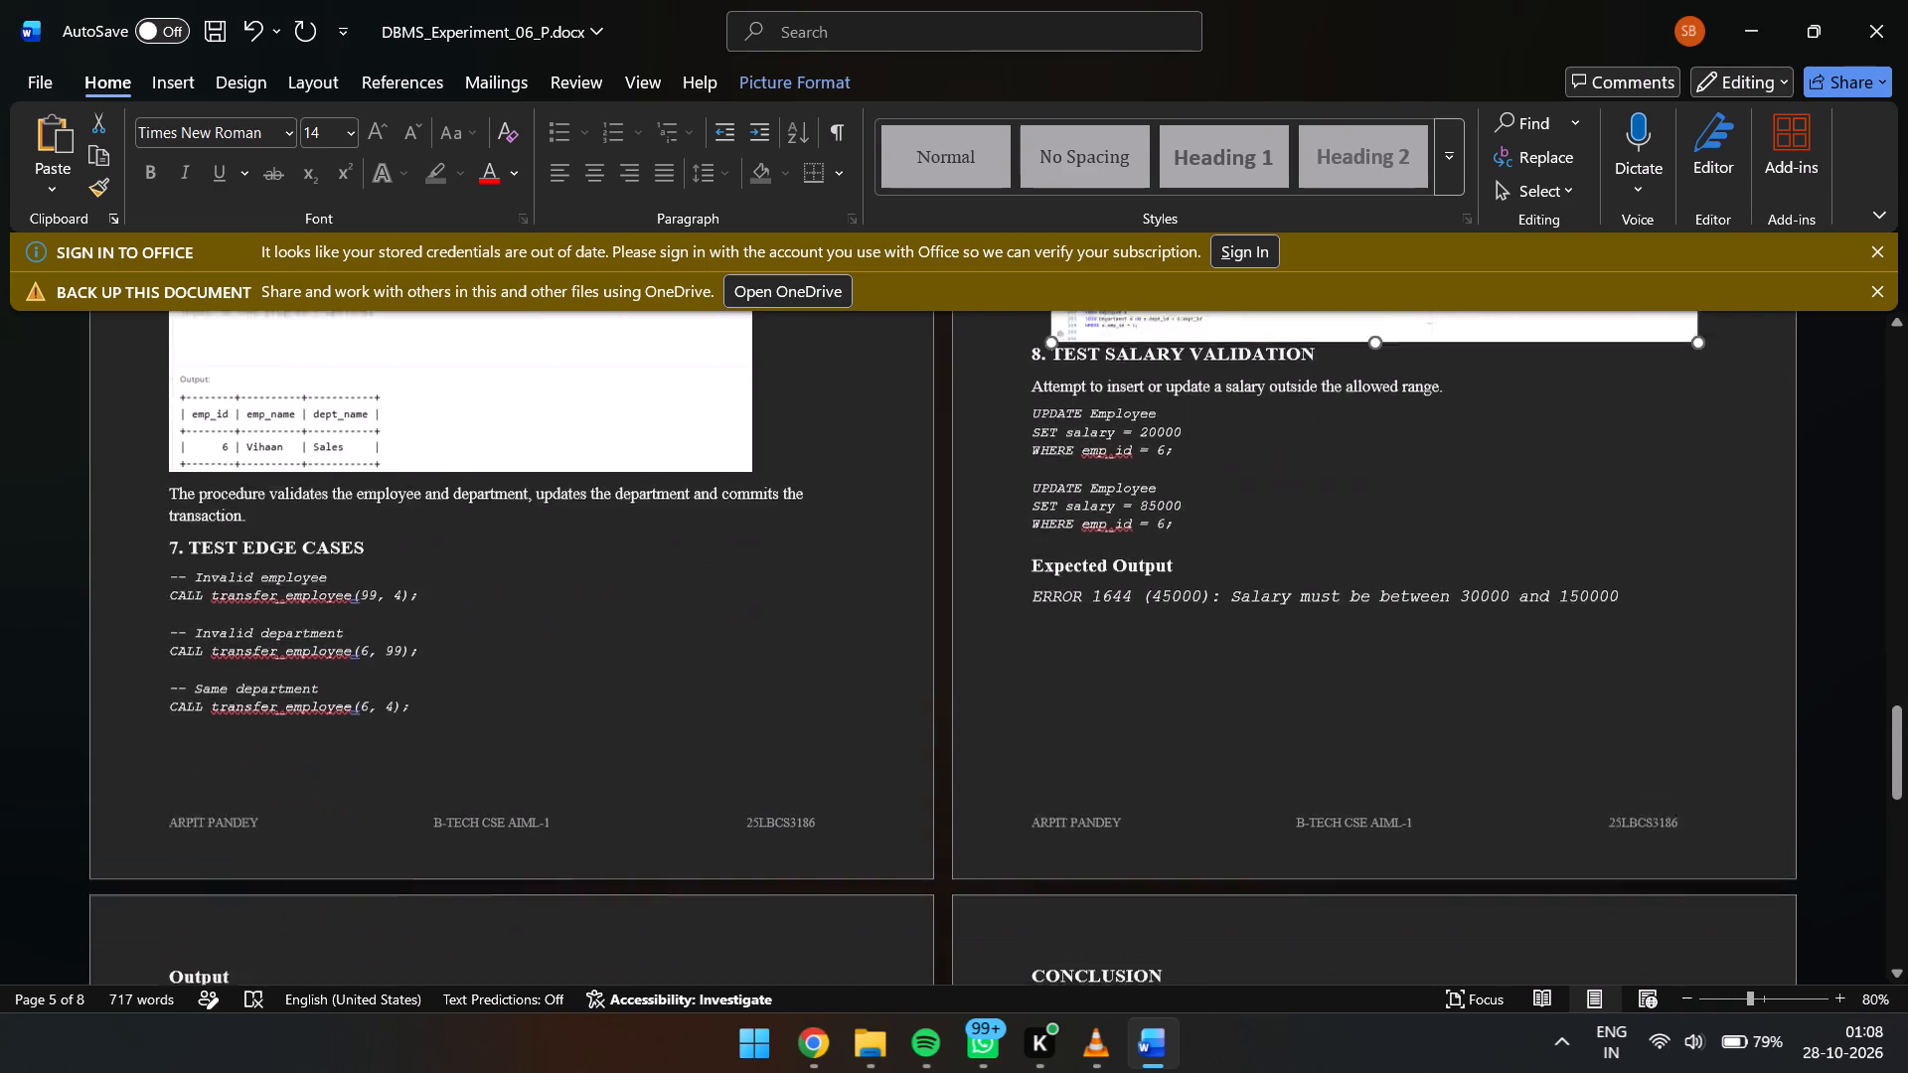
pyautogui.scroll(10, 1388, 798)
pyautogui.scroll(1, 1211, 731)
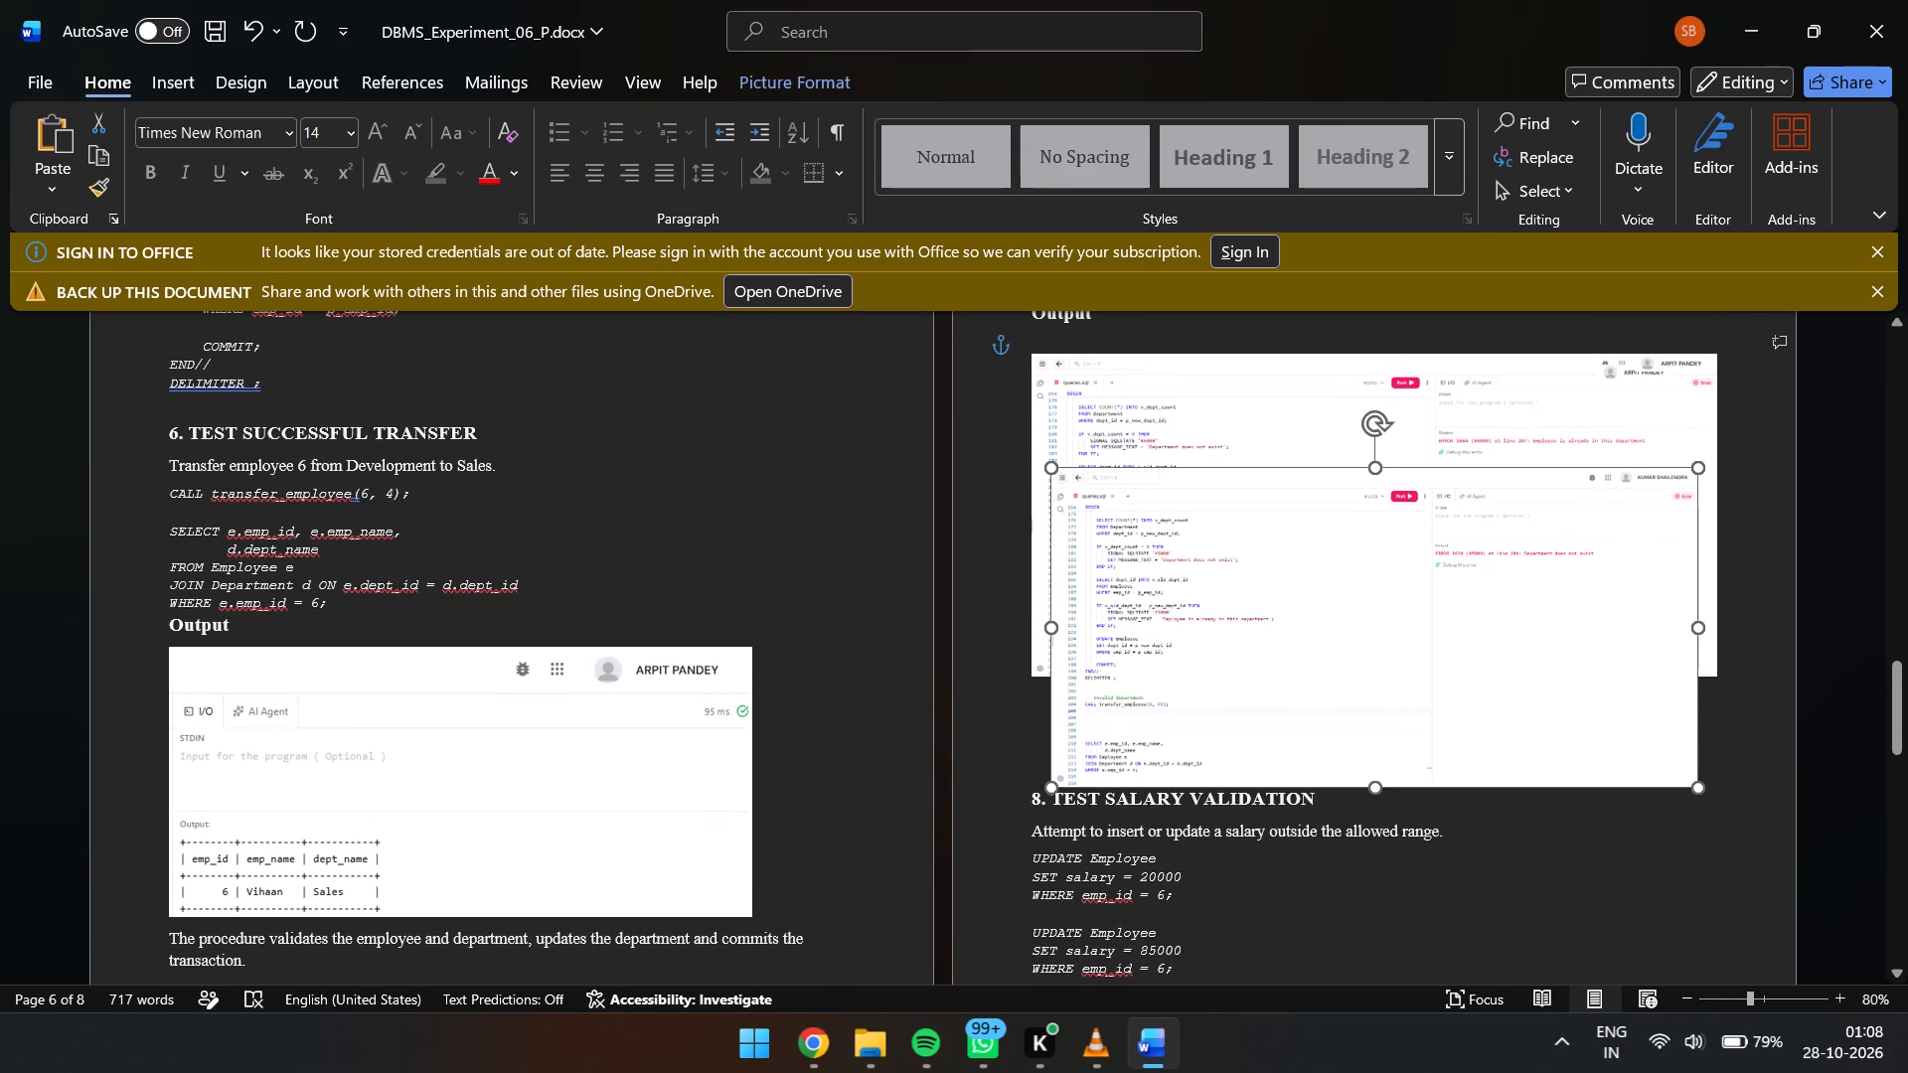
pyautogui.keyDown('ctrl'); pyautogui.scroll(2, 1260, 722); pyautogui.keyUp('ctrl')
pyautogui.scroll(5, 1372, 745)
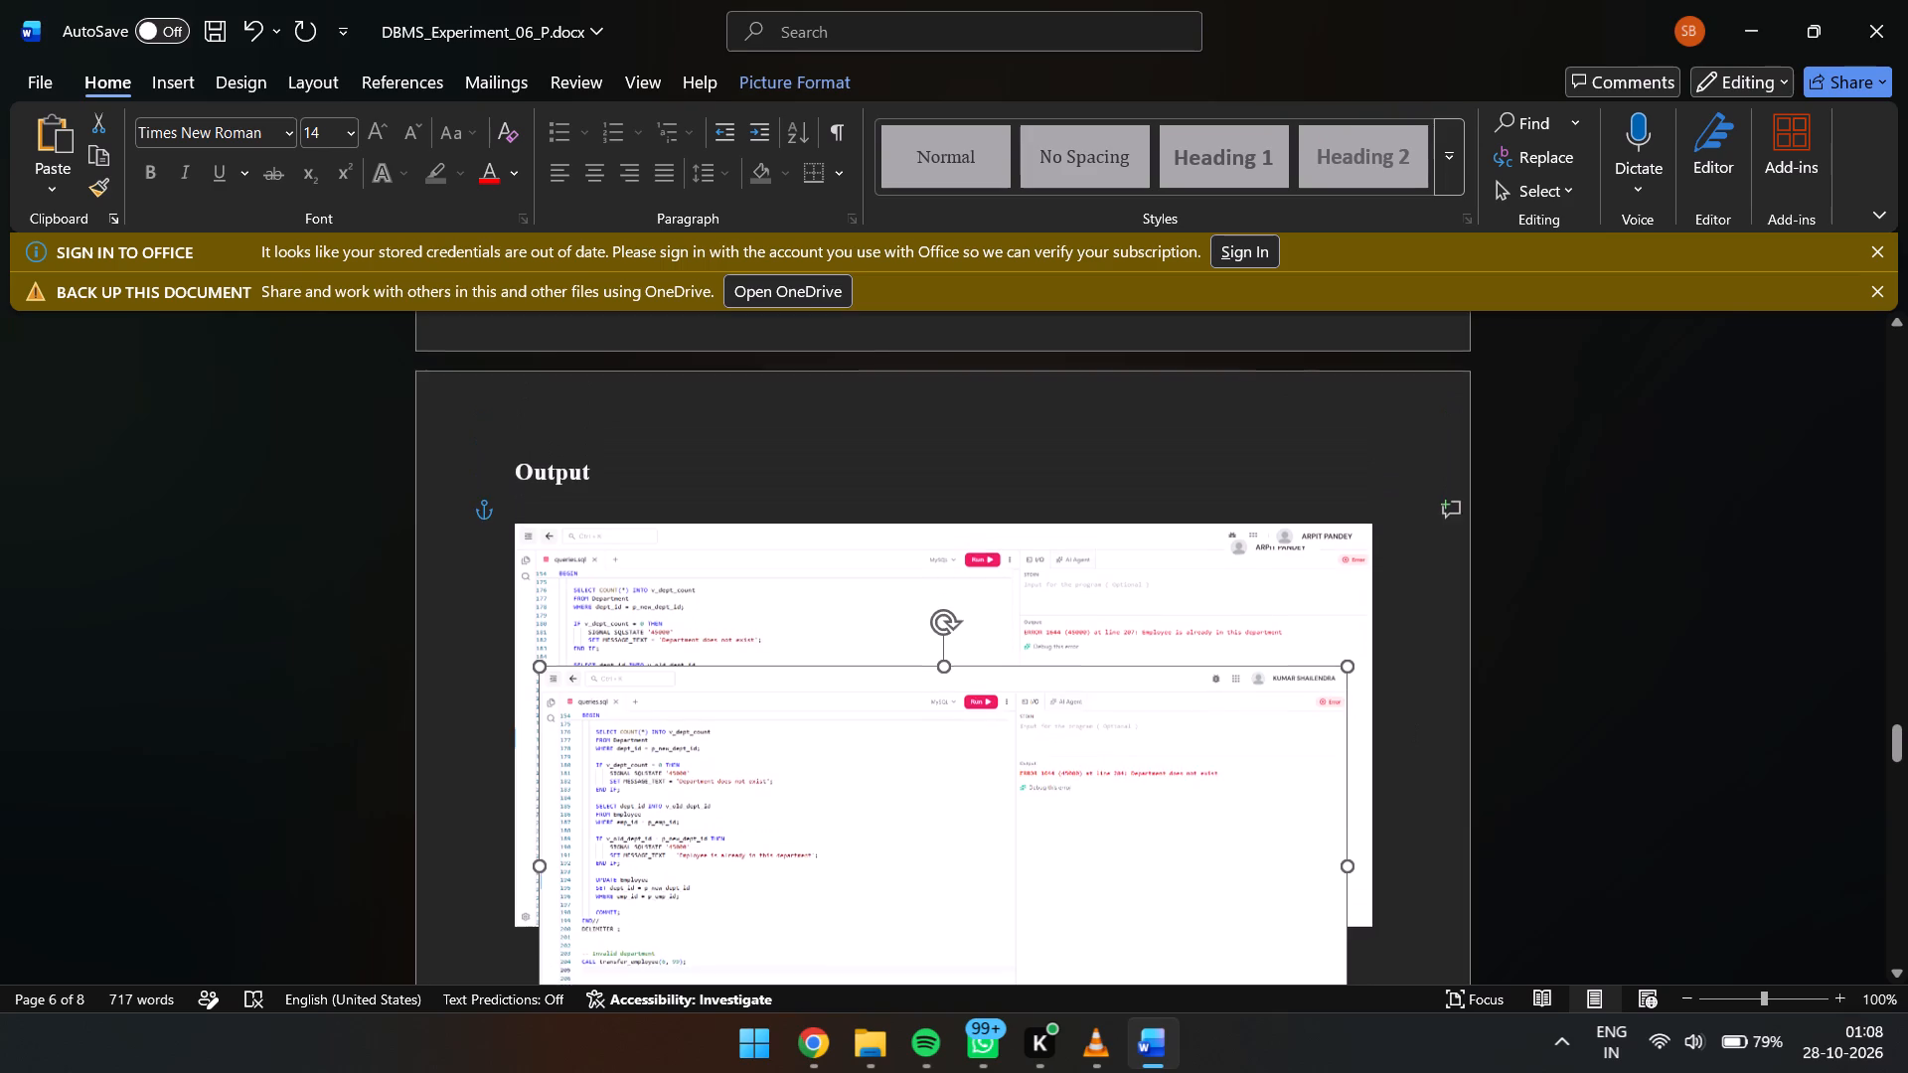
pyautogui.scroll(-2, 1372, 745)
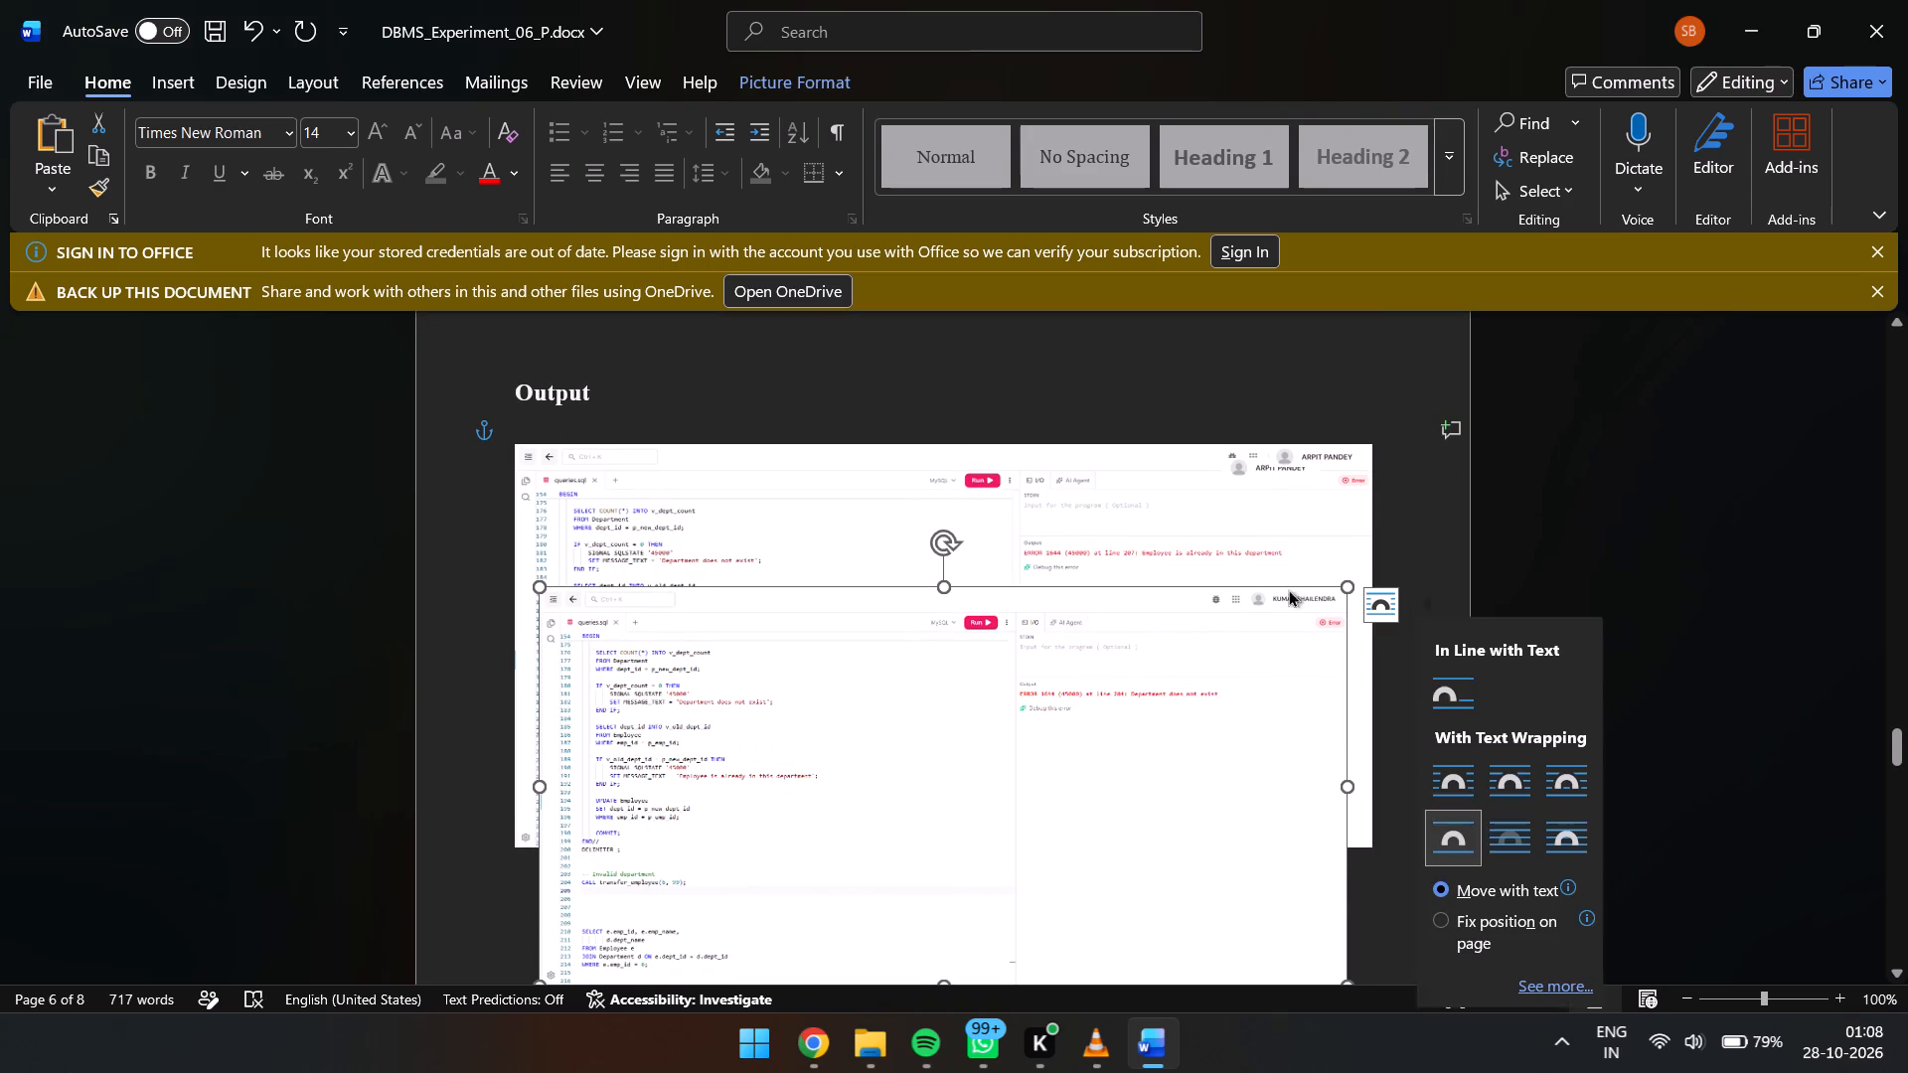
# Delete the invalid-department screenshot that overlaps the same-department screenshot in page 6's Output section.
pyautogui.click(1707, 509)
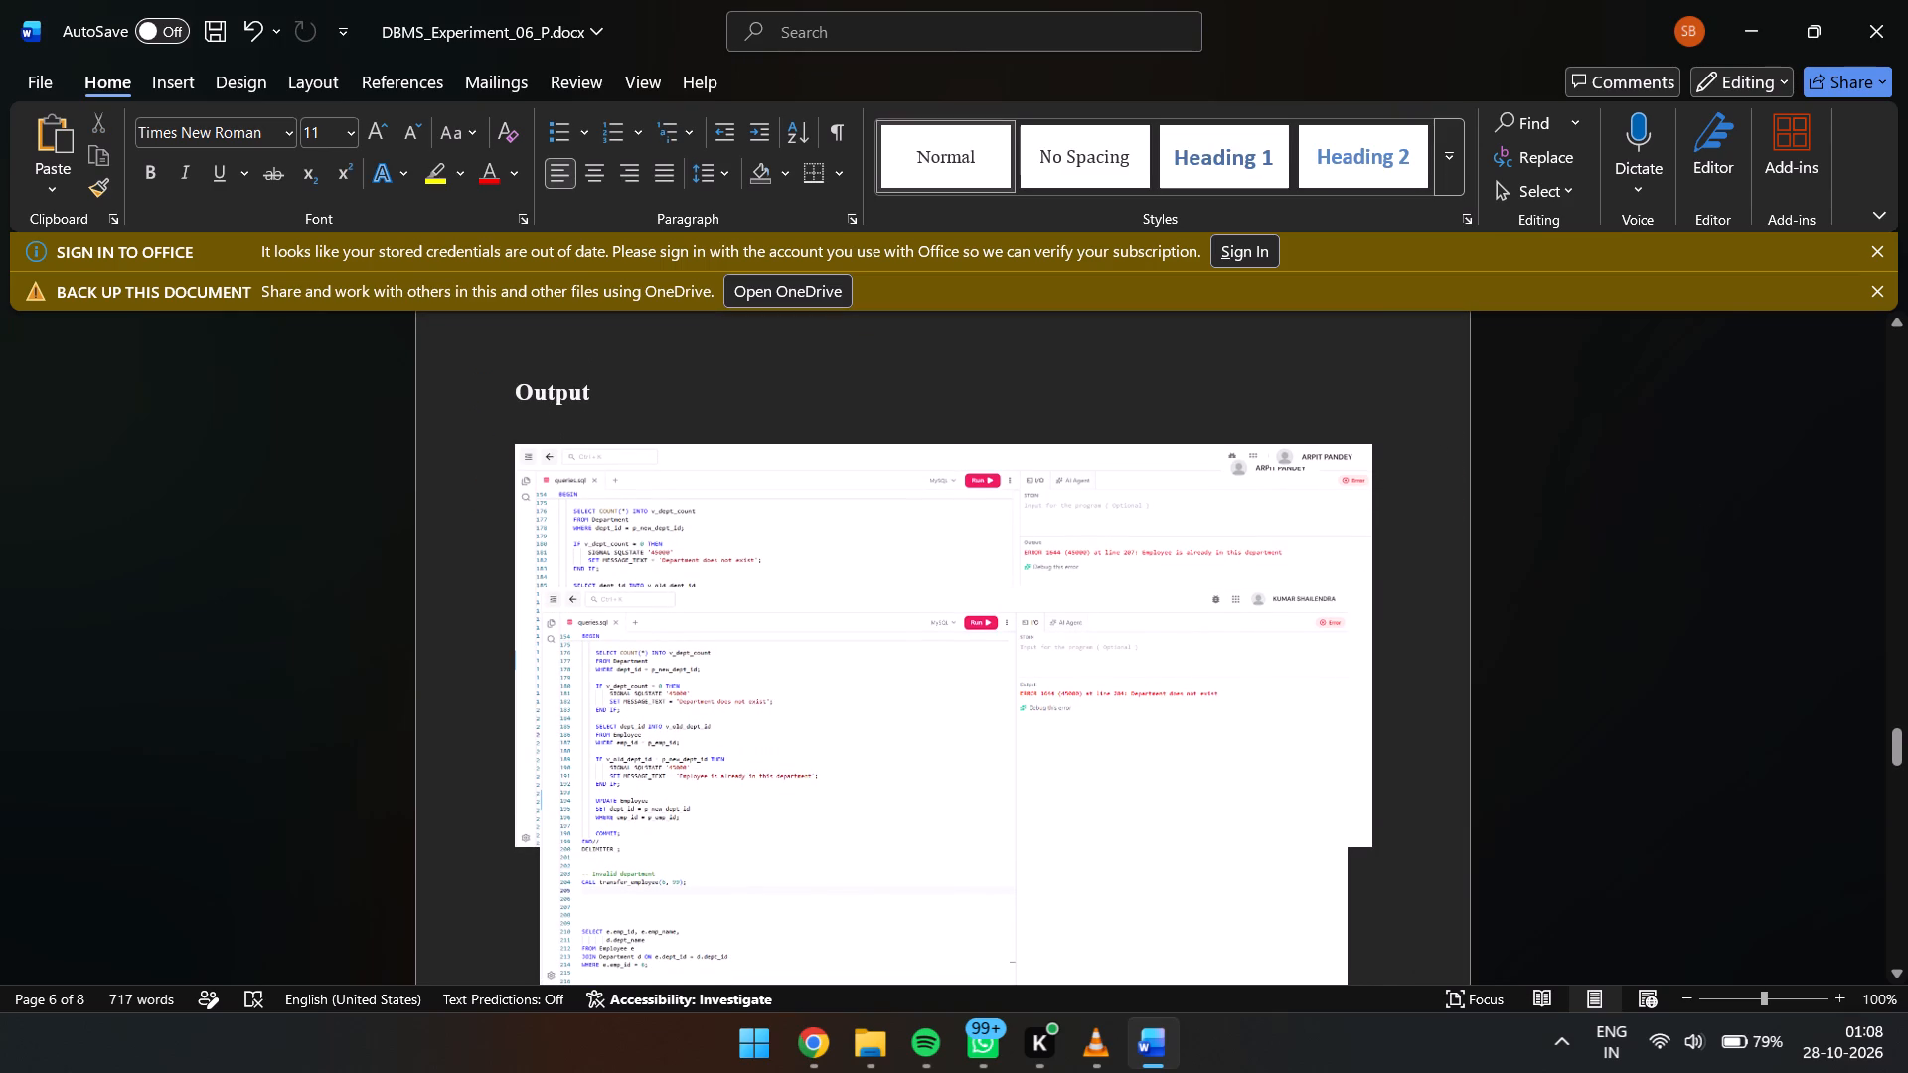
pyautogui.click(1267, 469)
pyautogui.click(1189, 534)
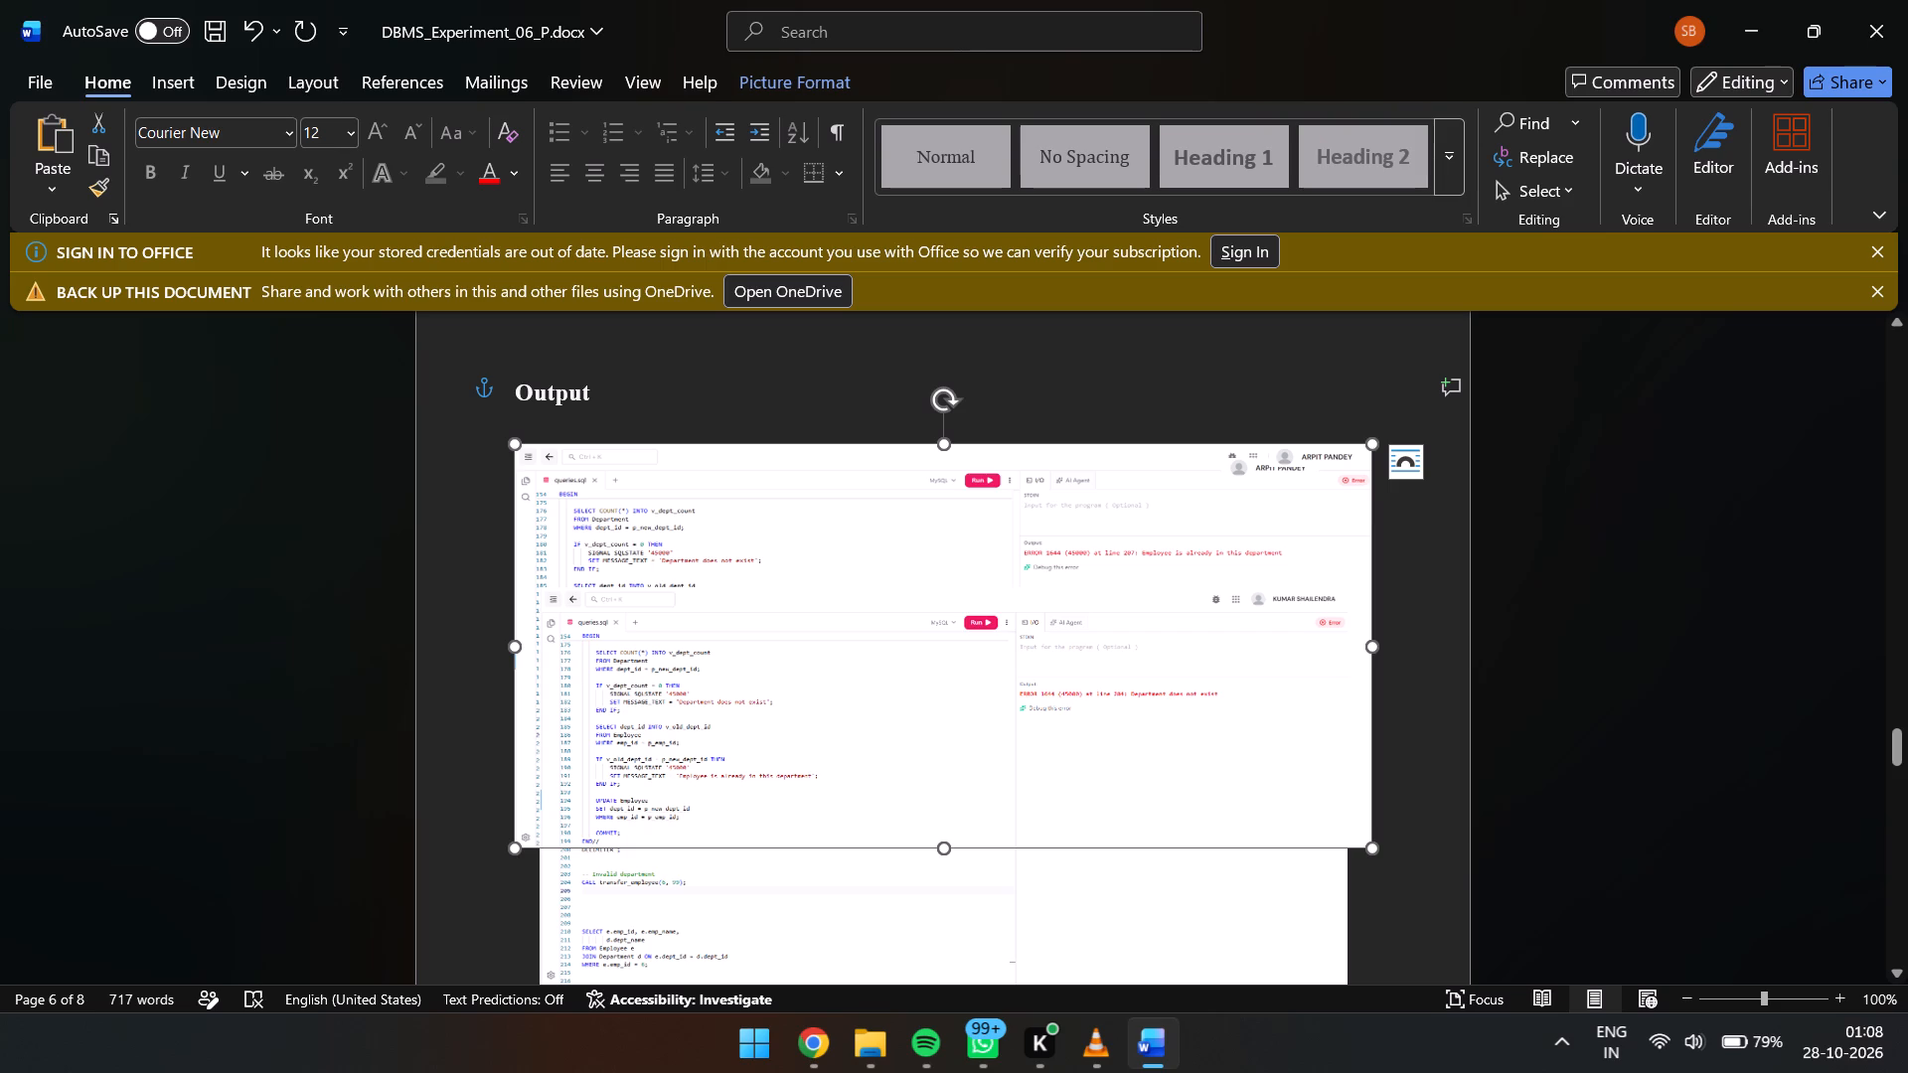
pyautogui.click(1140, 691)
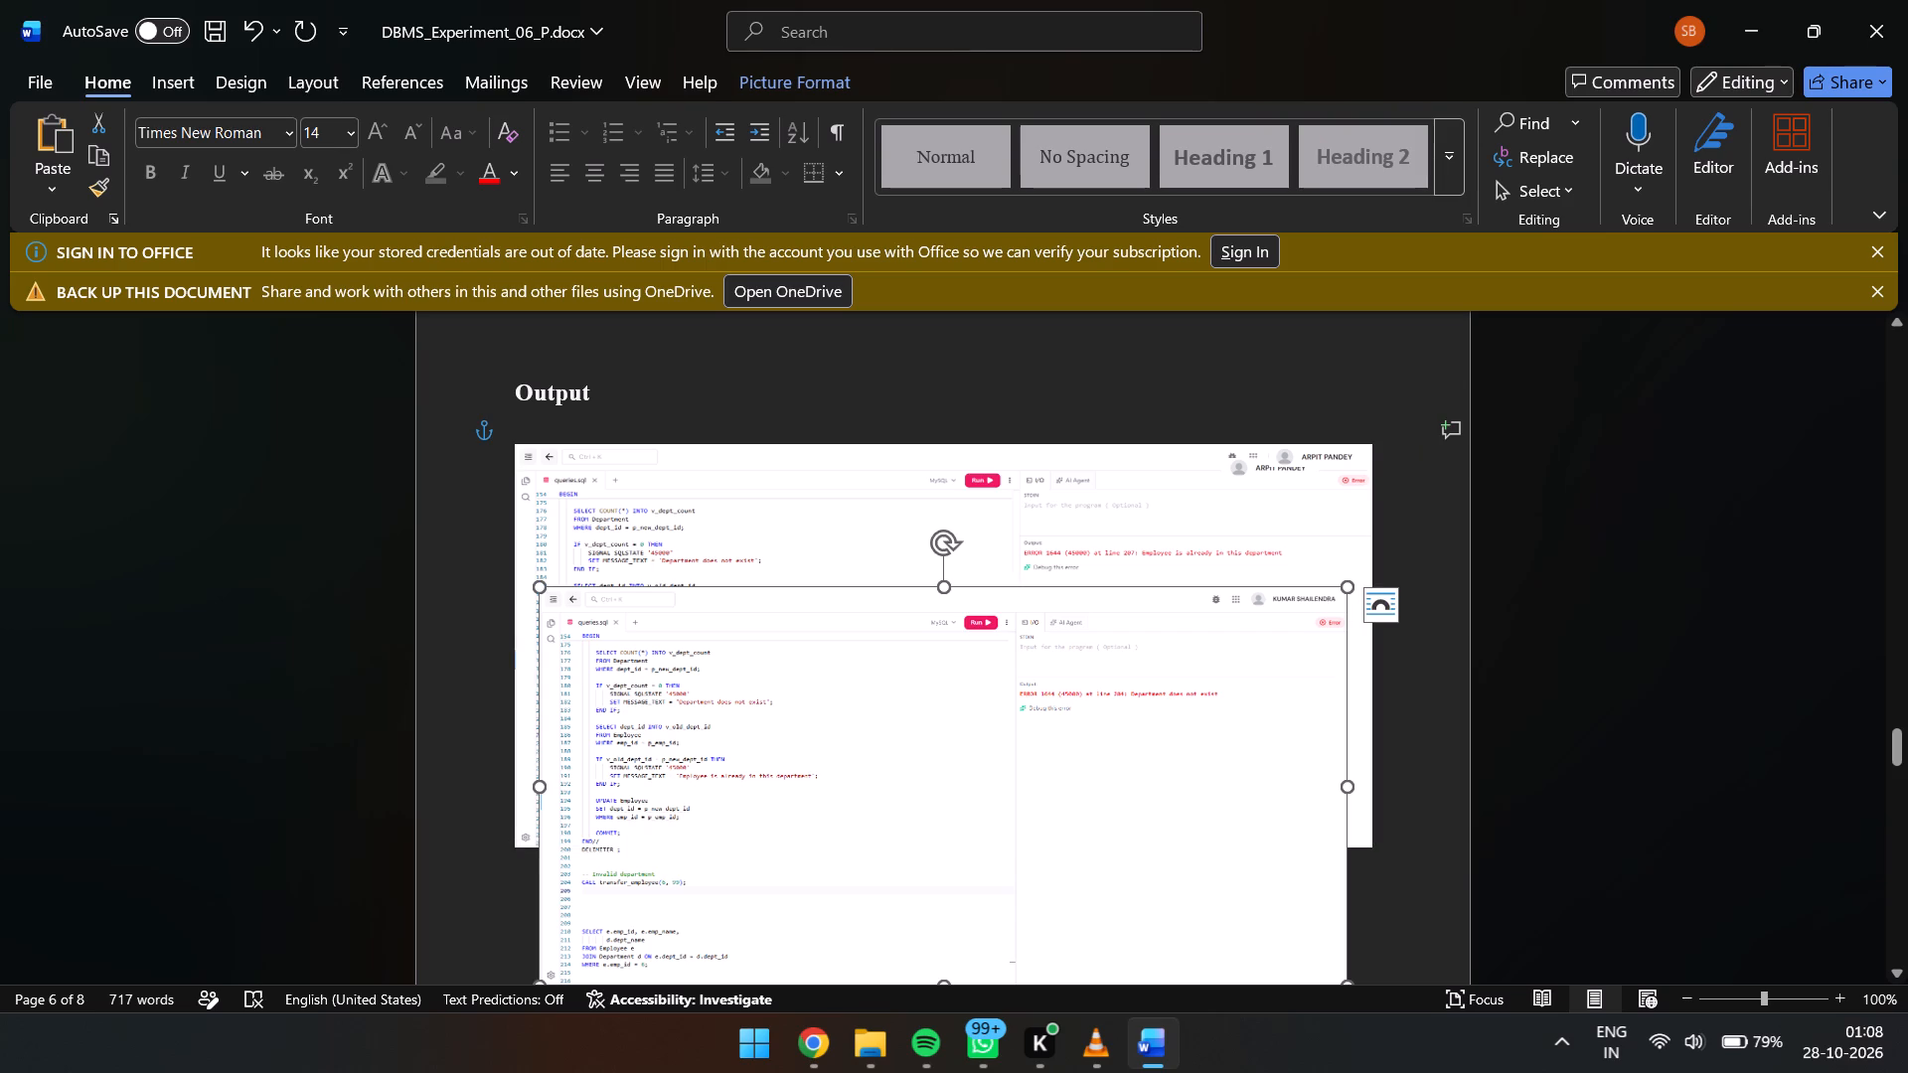
pyautogui.press('BackSpace')
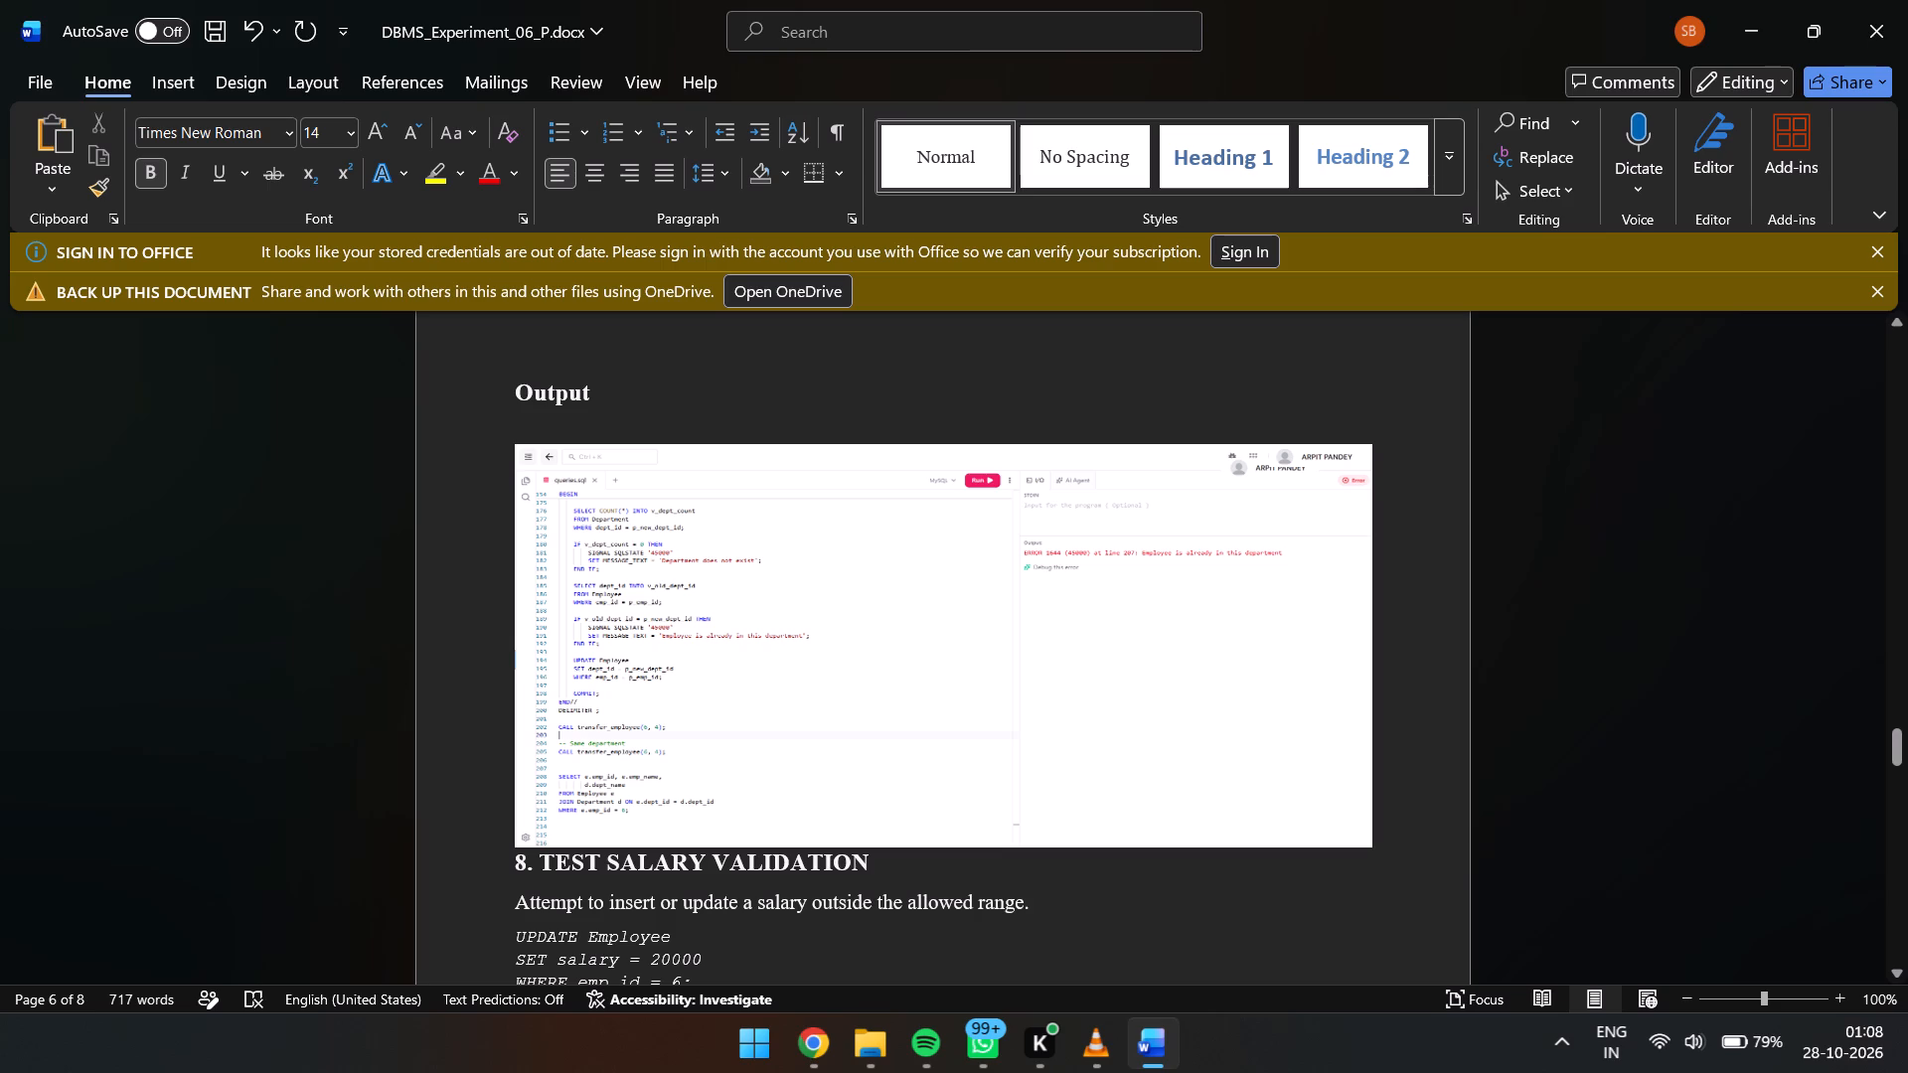
# Remove the blank line directly below page 6's Output heading, keeping the heading text as Output.
pyautogui.press('BackSpace')
pyautogui.press('BackSpace')
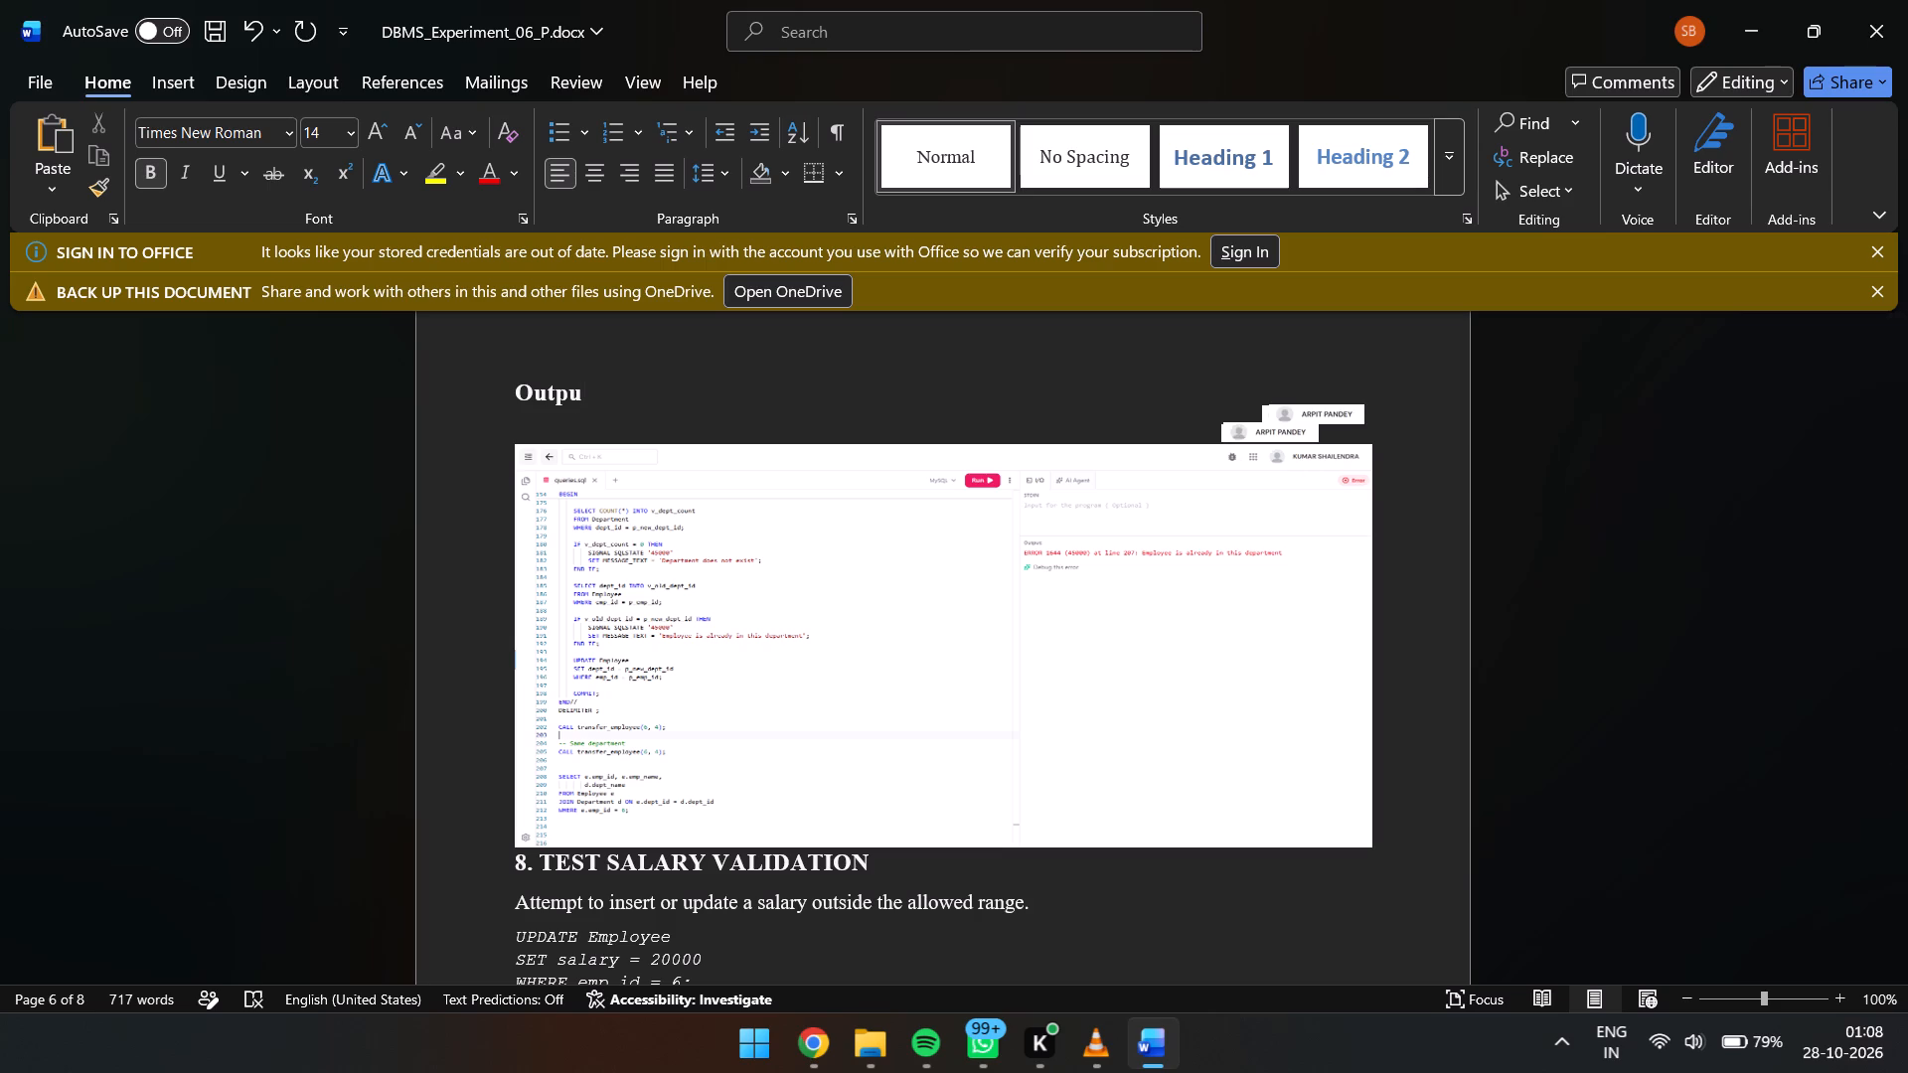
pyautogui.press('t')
pyautogui.press('BackSpace')
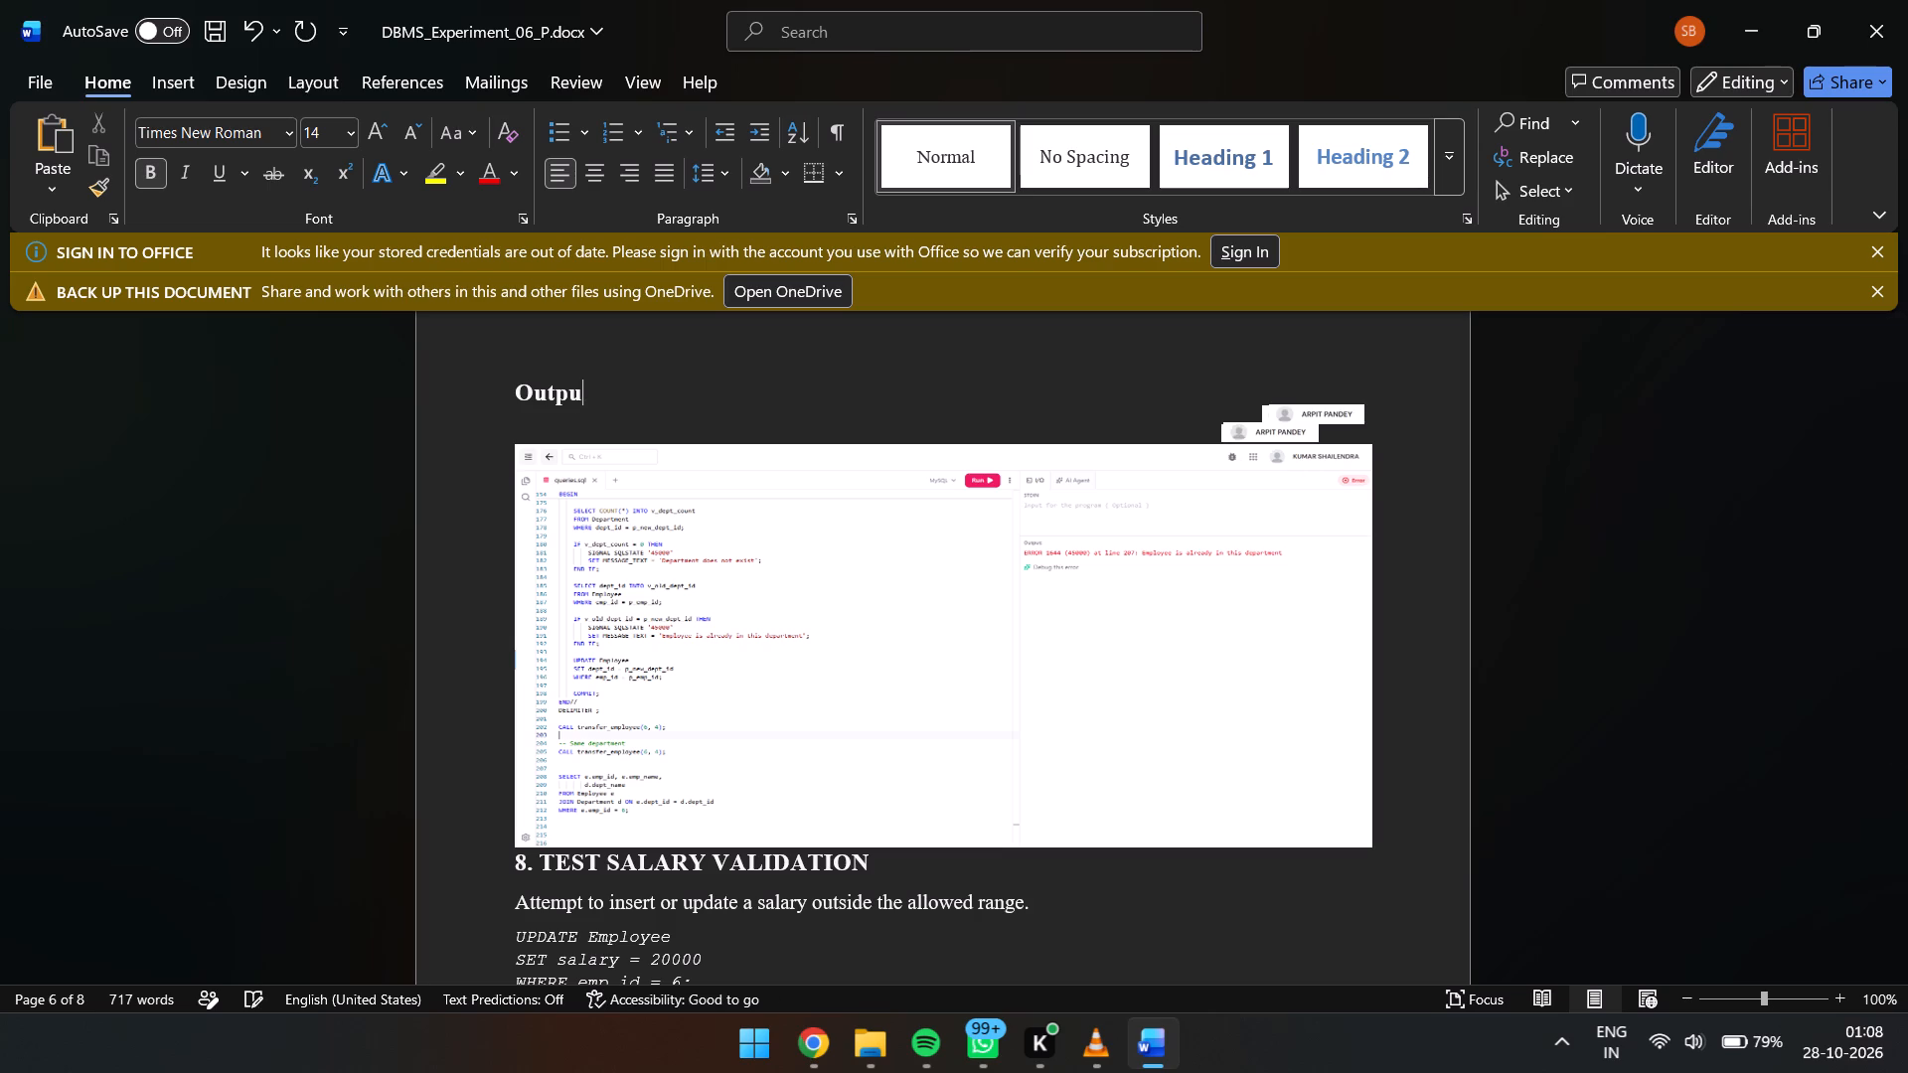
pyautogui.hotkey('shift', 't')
pyautogui.press('Down')
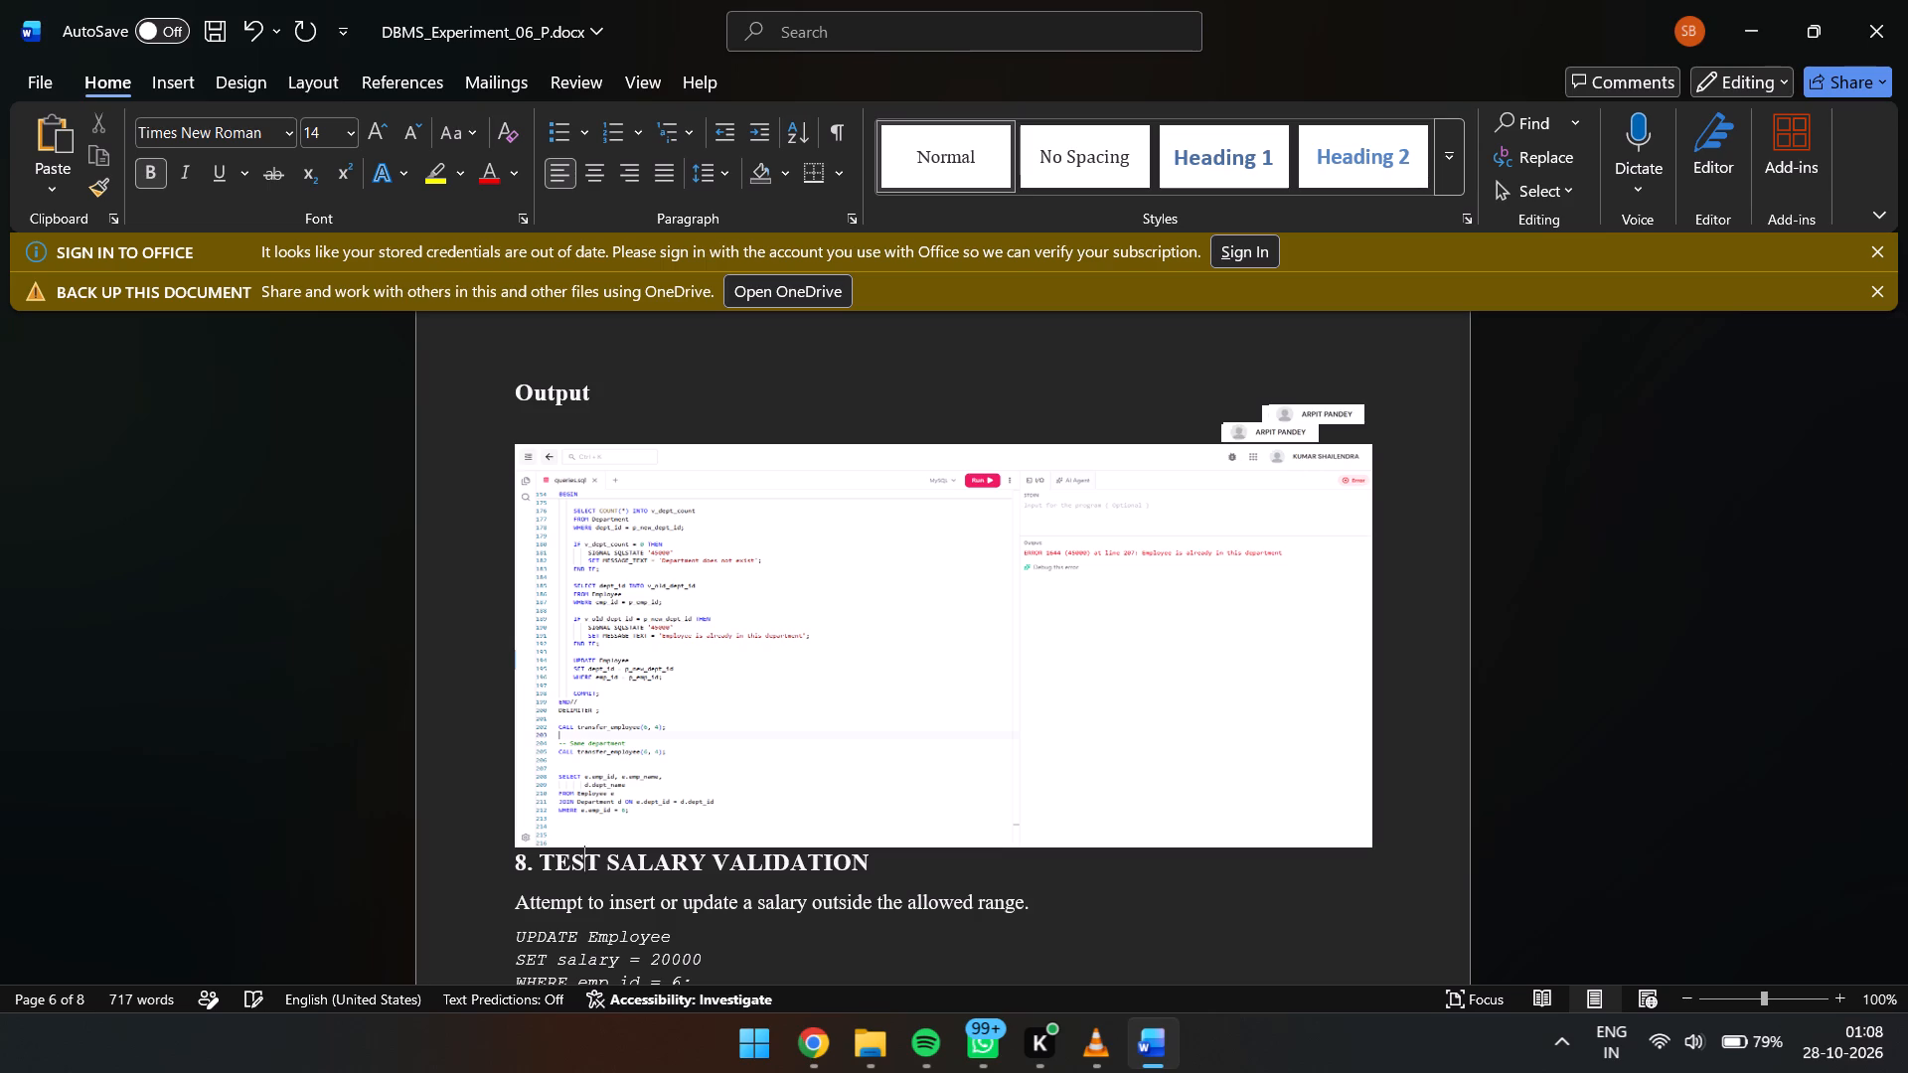
pyautogui.press('Up')
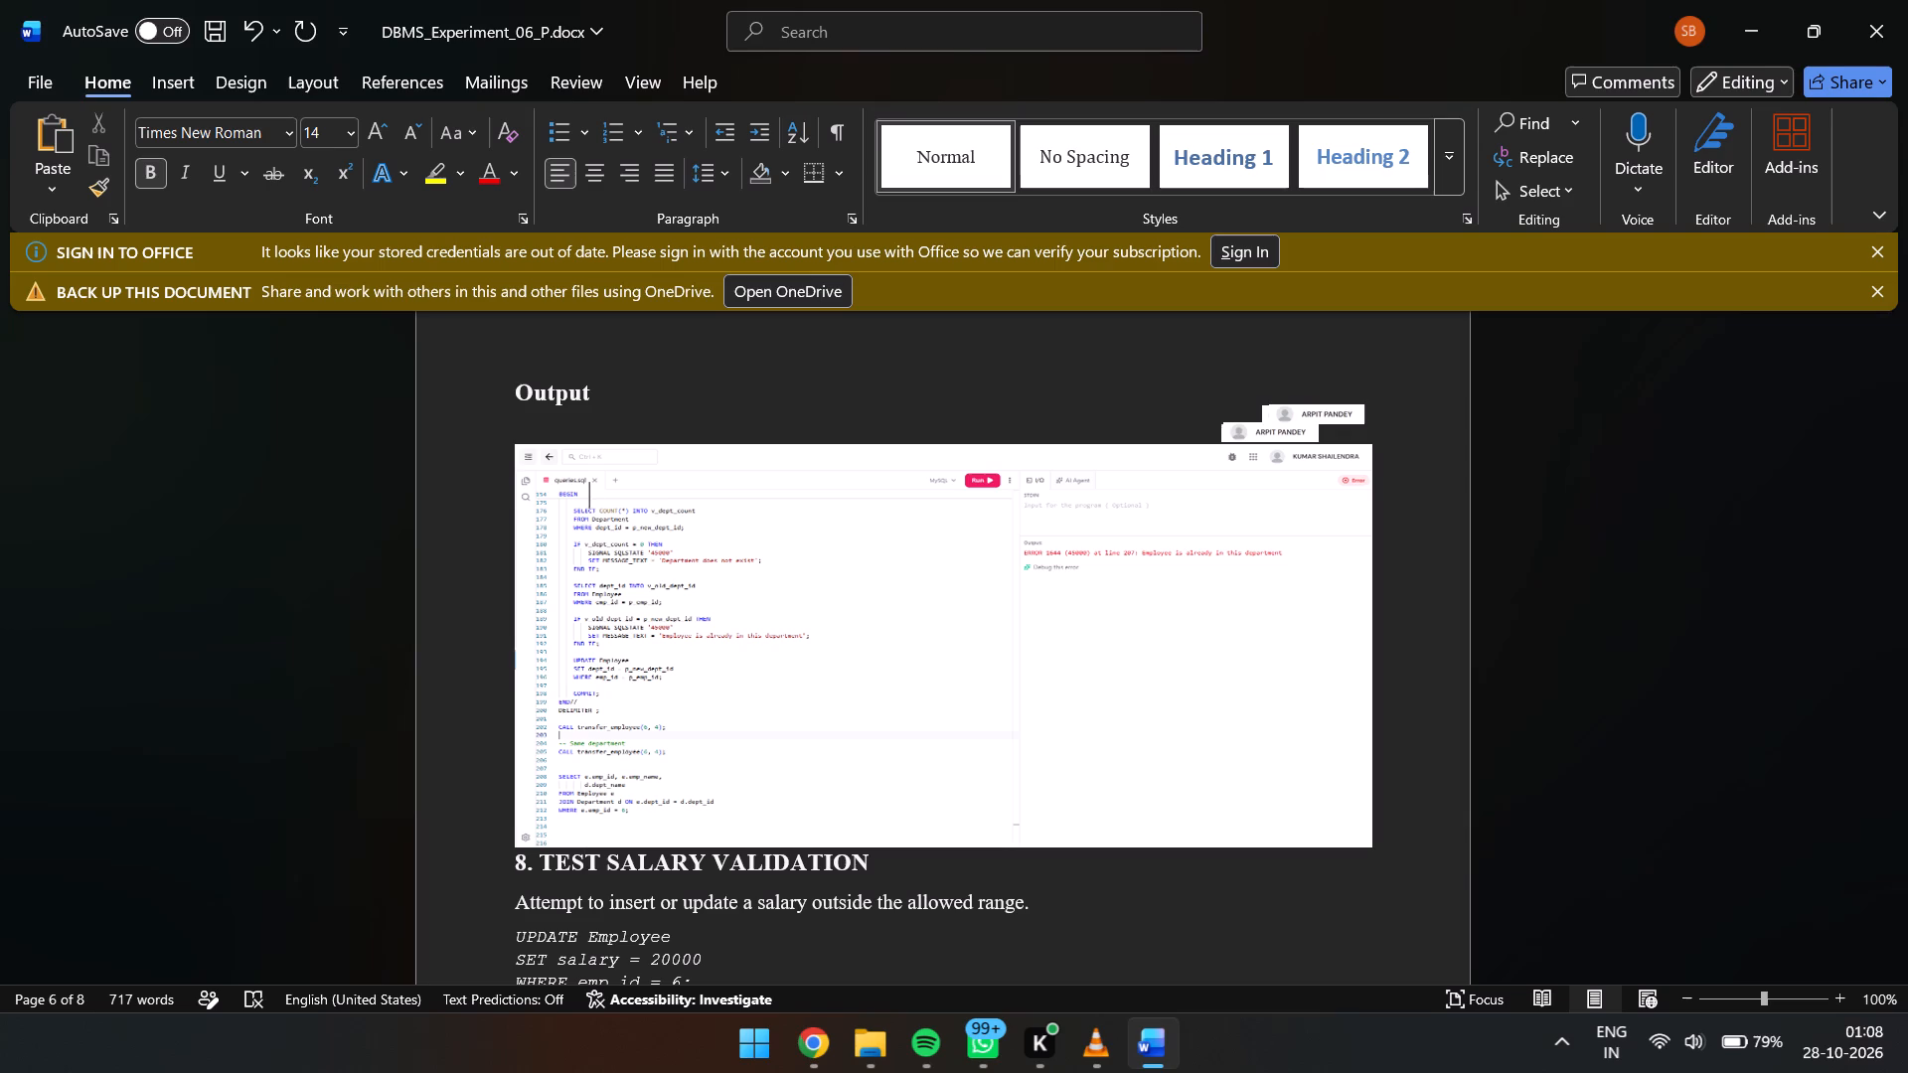
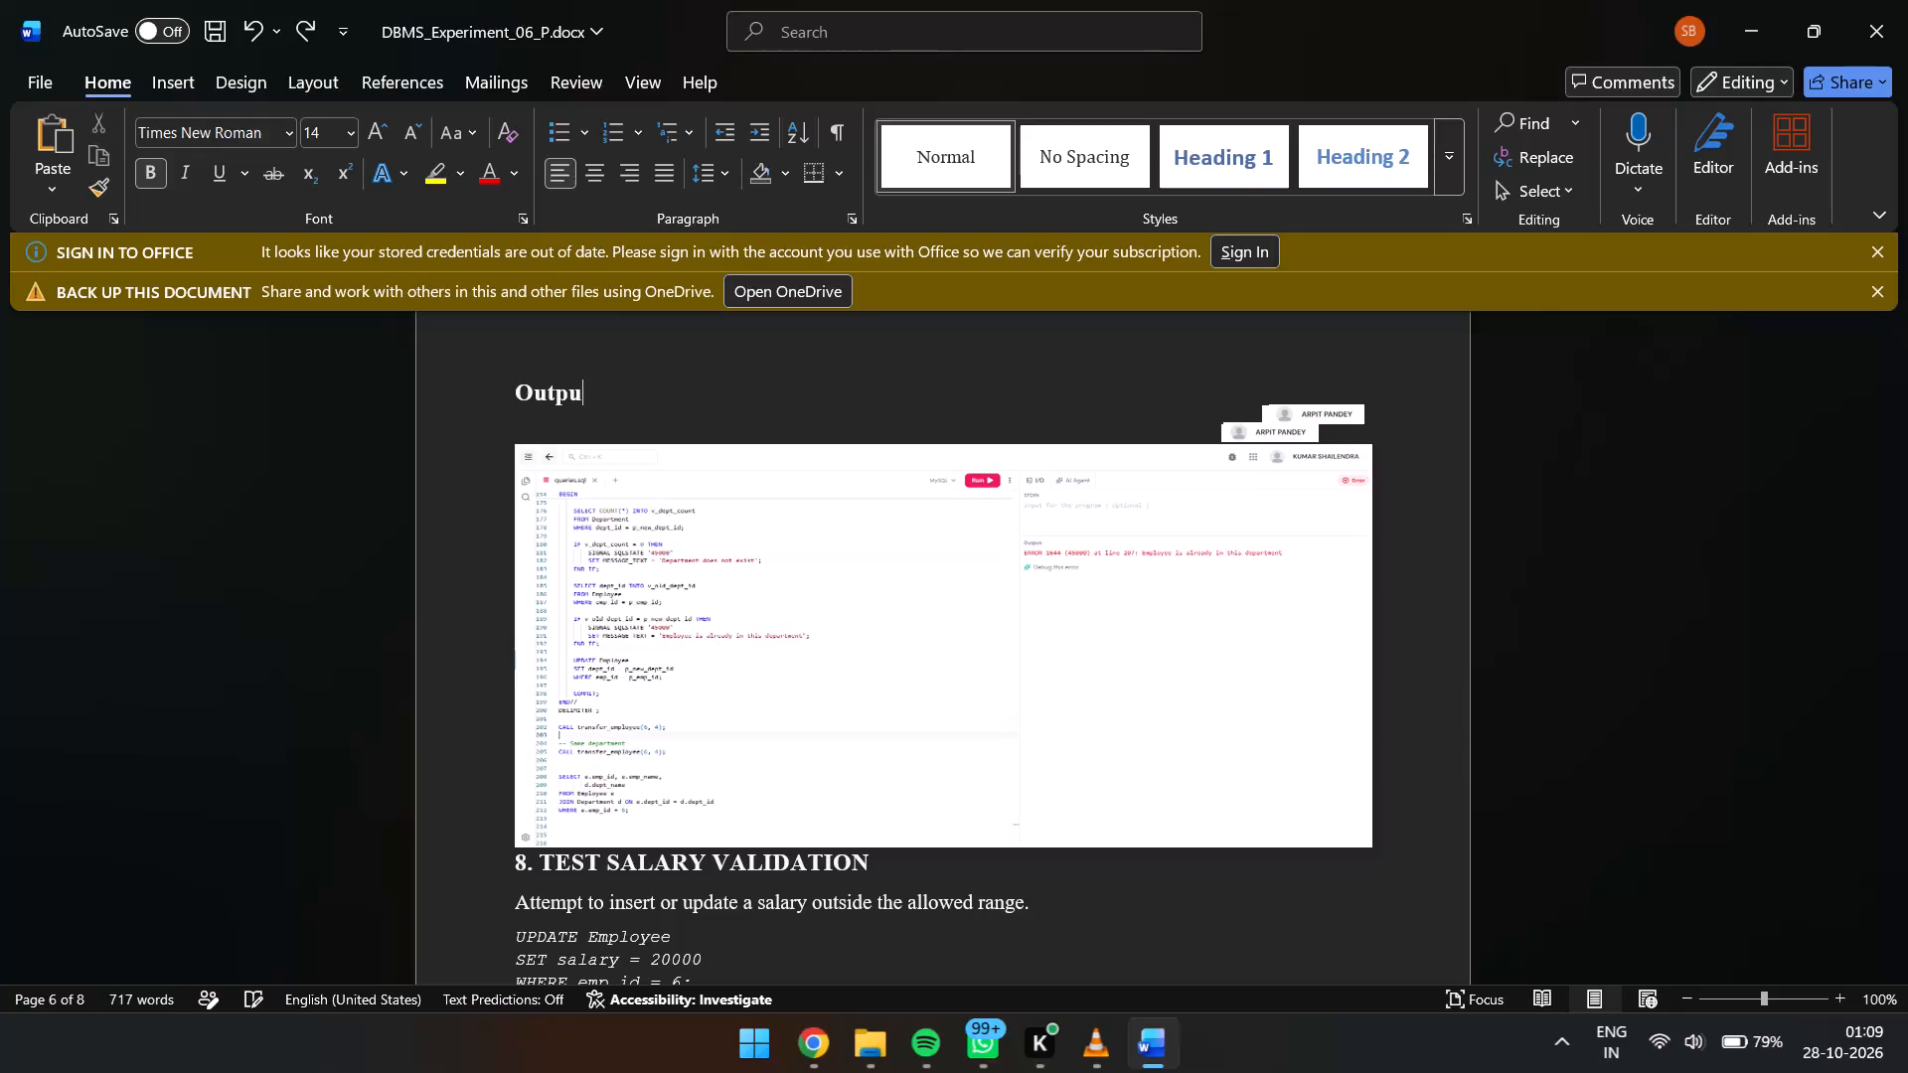
# Undo the recent page 6 edits back to before the name badge was placed over the same-department screenshot's header.
pyautogui.hotkey('ctrl', 'z')
pyautogui.hotkey('ctrl', 'z')
pyautogui.hotkey('ctrl', 'z')
pyautogui.hotkey('ctrl', 'z')
pyautogui.hotkey('ctrl', 'z')
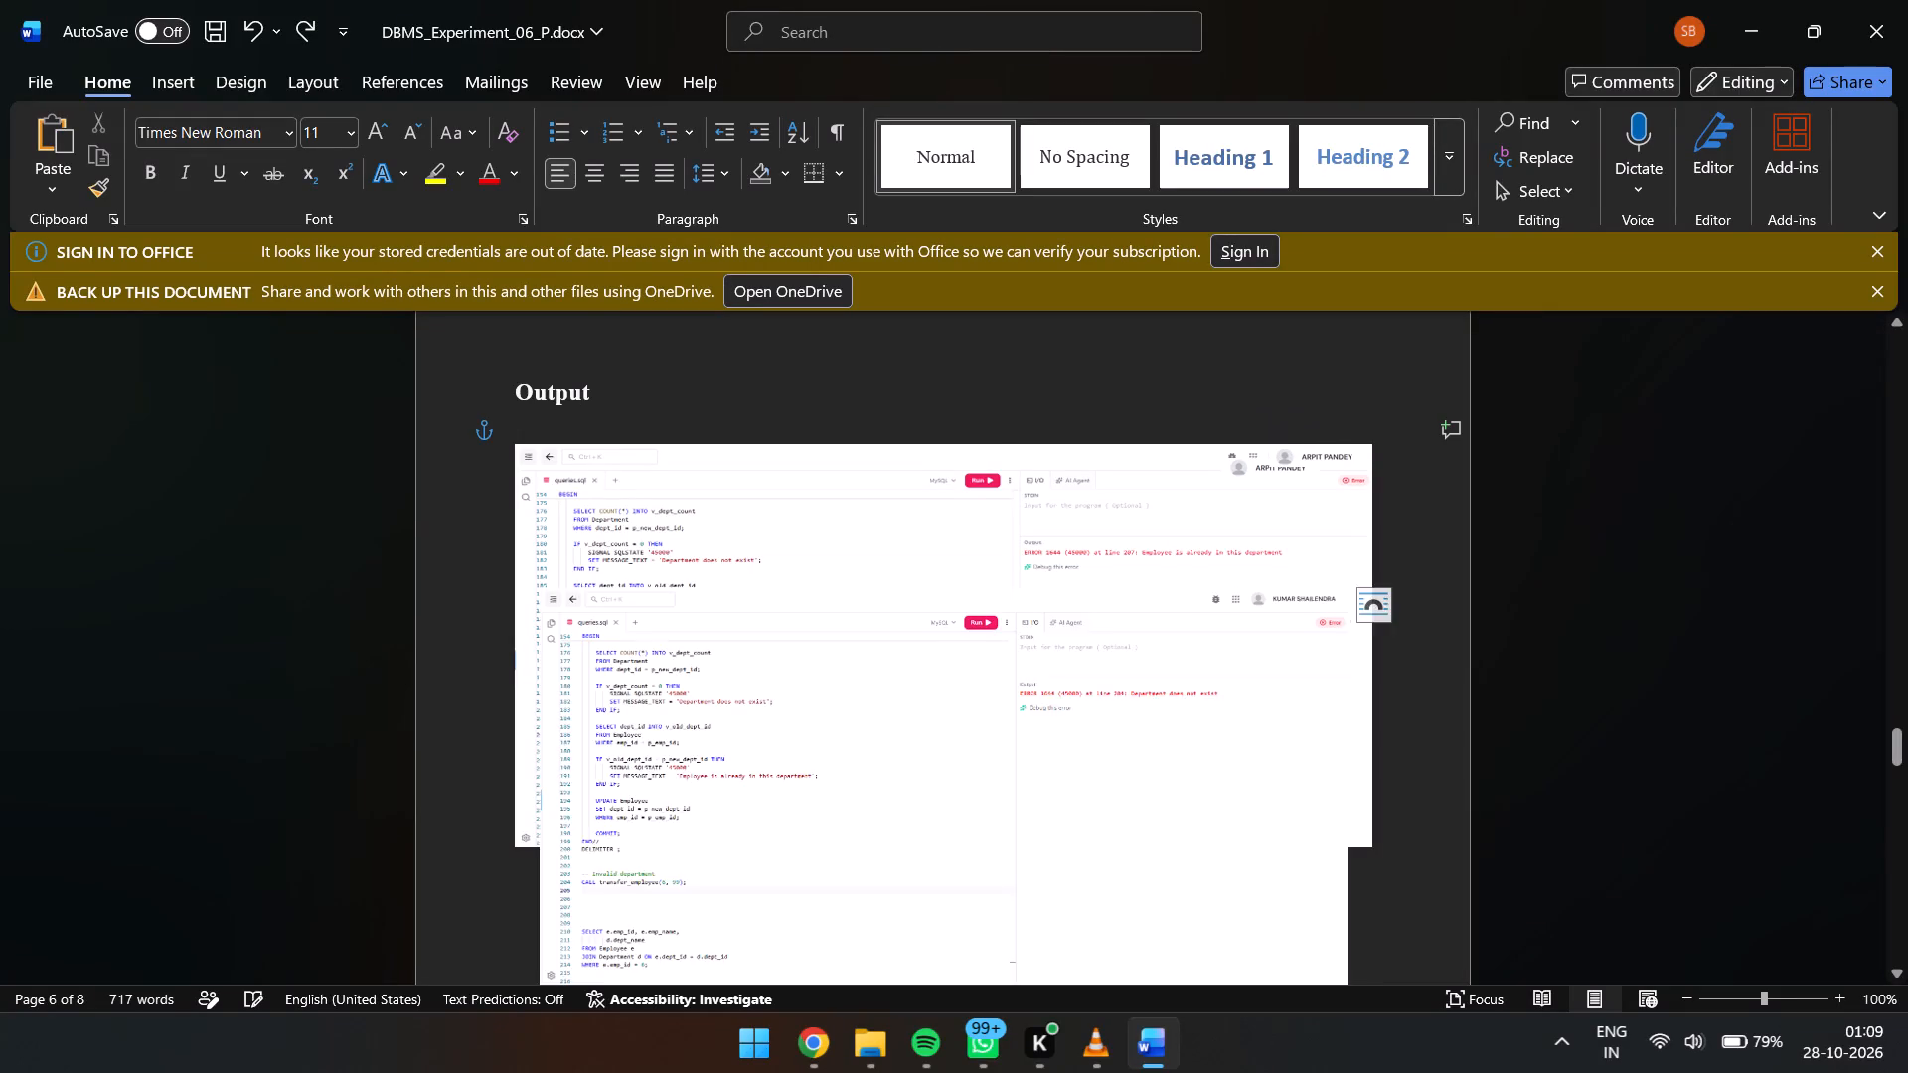
pyautogui.hotkey('ctrl', 'z')
pyautogui.hotkey('ctrl', 'z')
pyautogui.hotkey('ctrl', 'z')
pyautogui.hotkey('ctrl', 'z')
pyautogui.hotkey('ctrl', 'z')
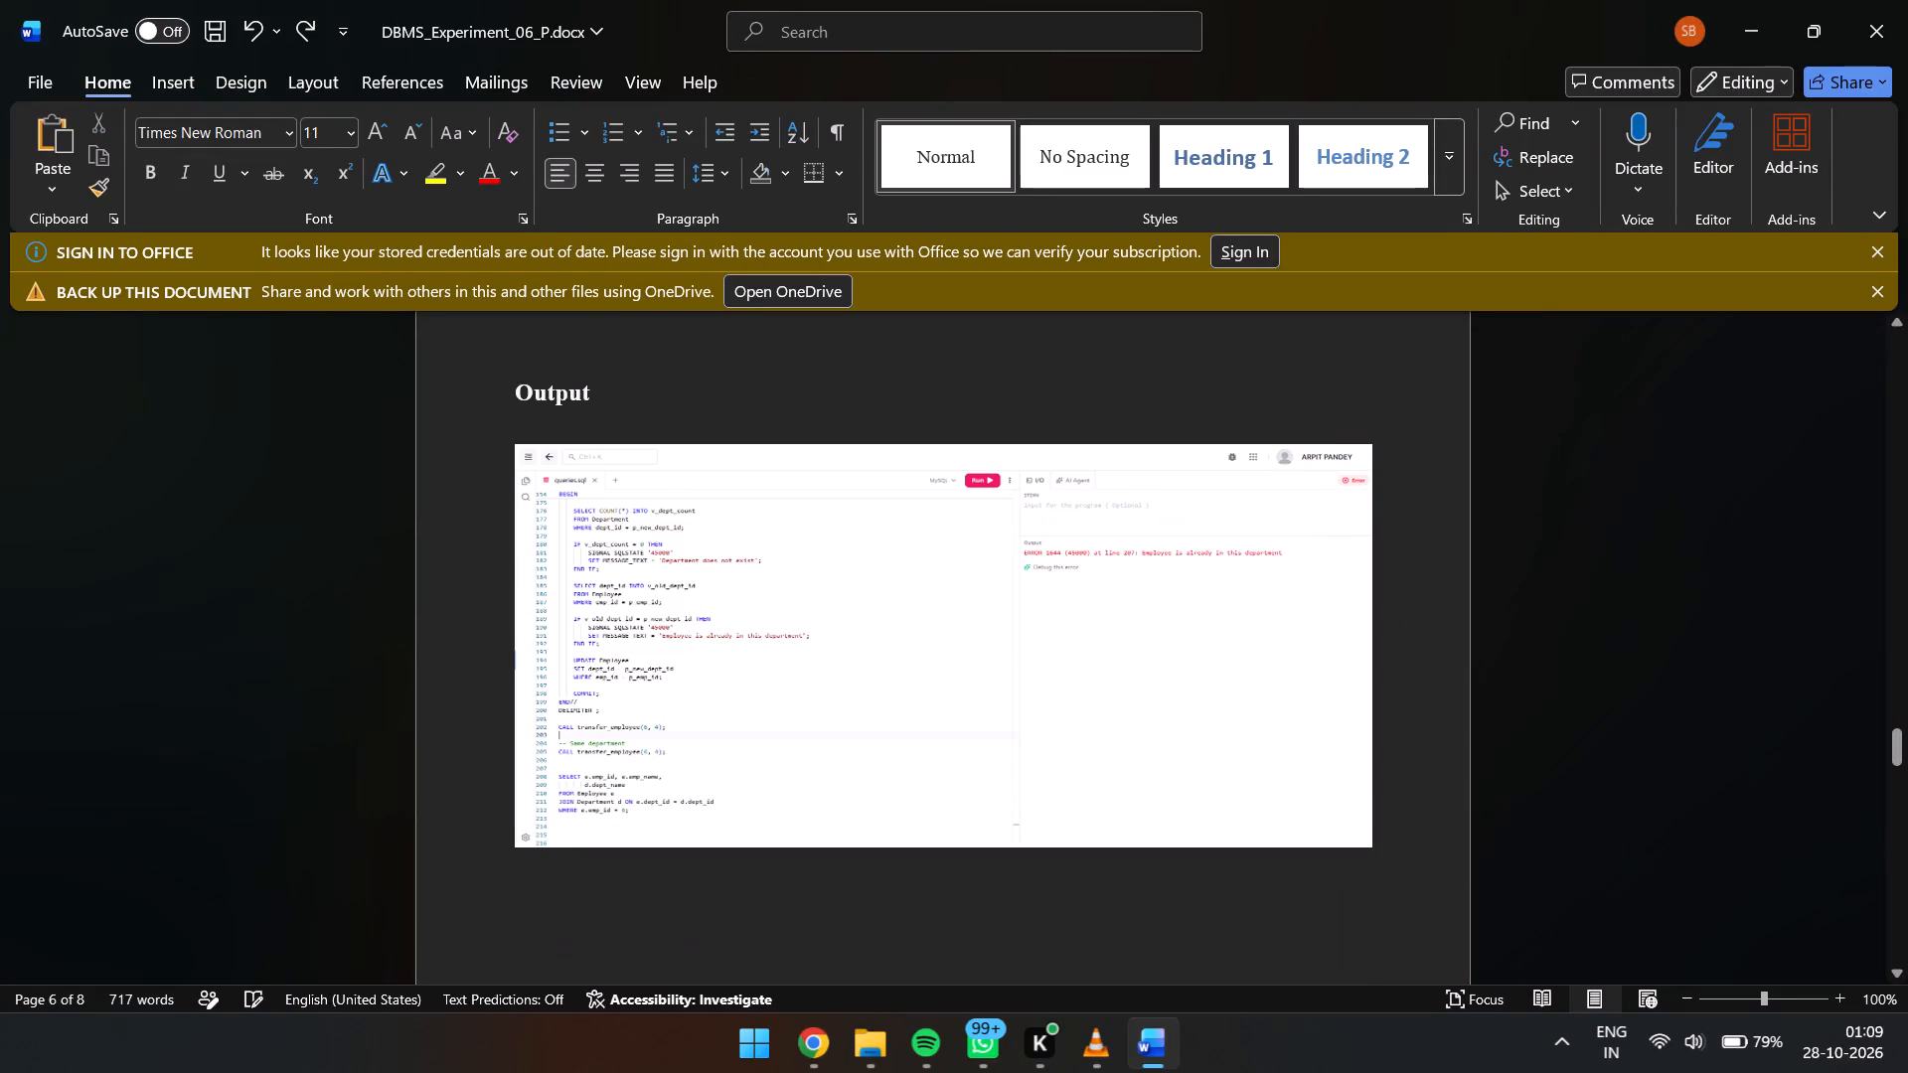
pyautogui.hotkey('ctrl', 'z')
pyautogui.scroll(-5, 769, 546)
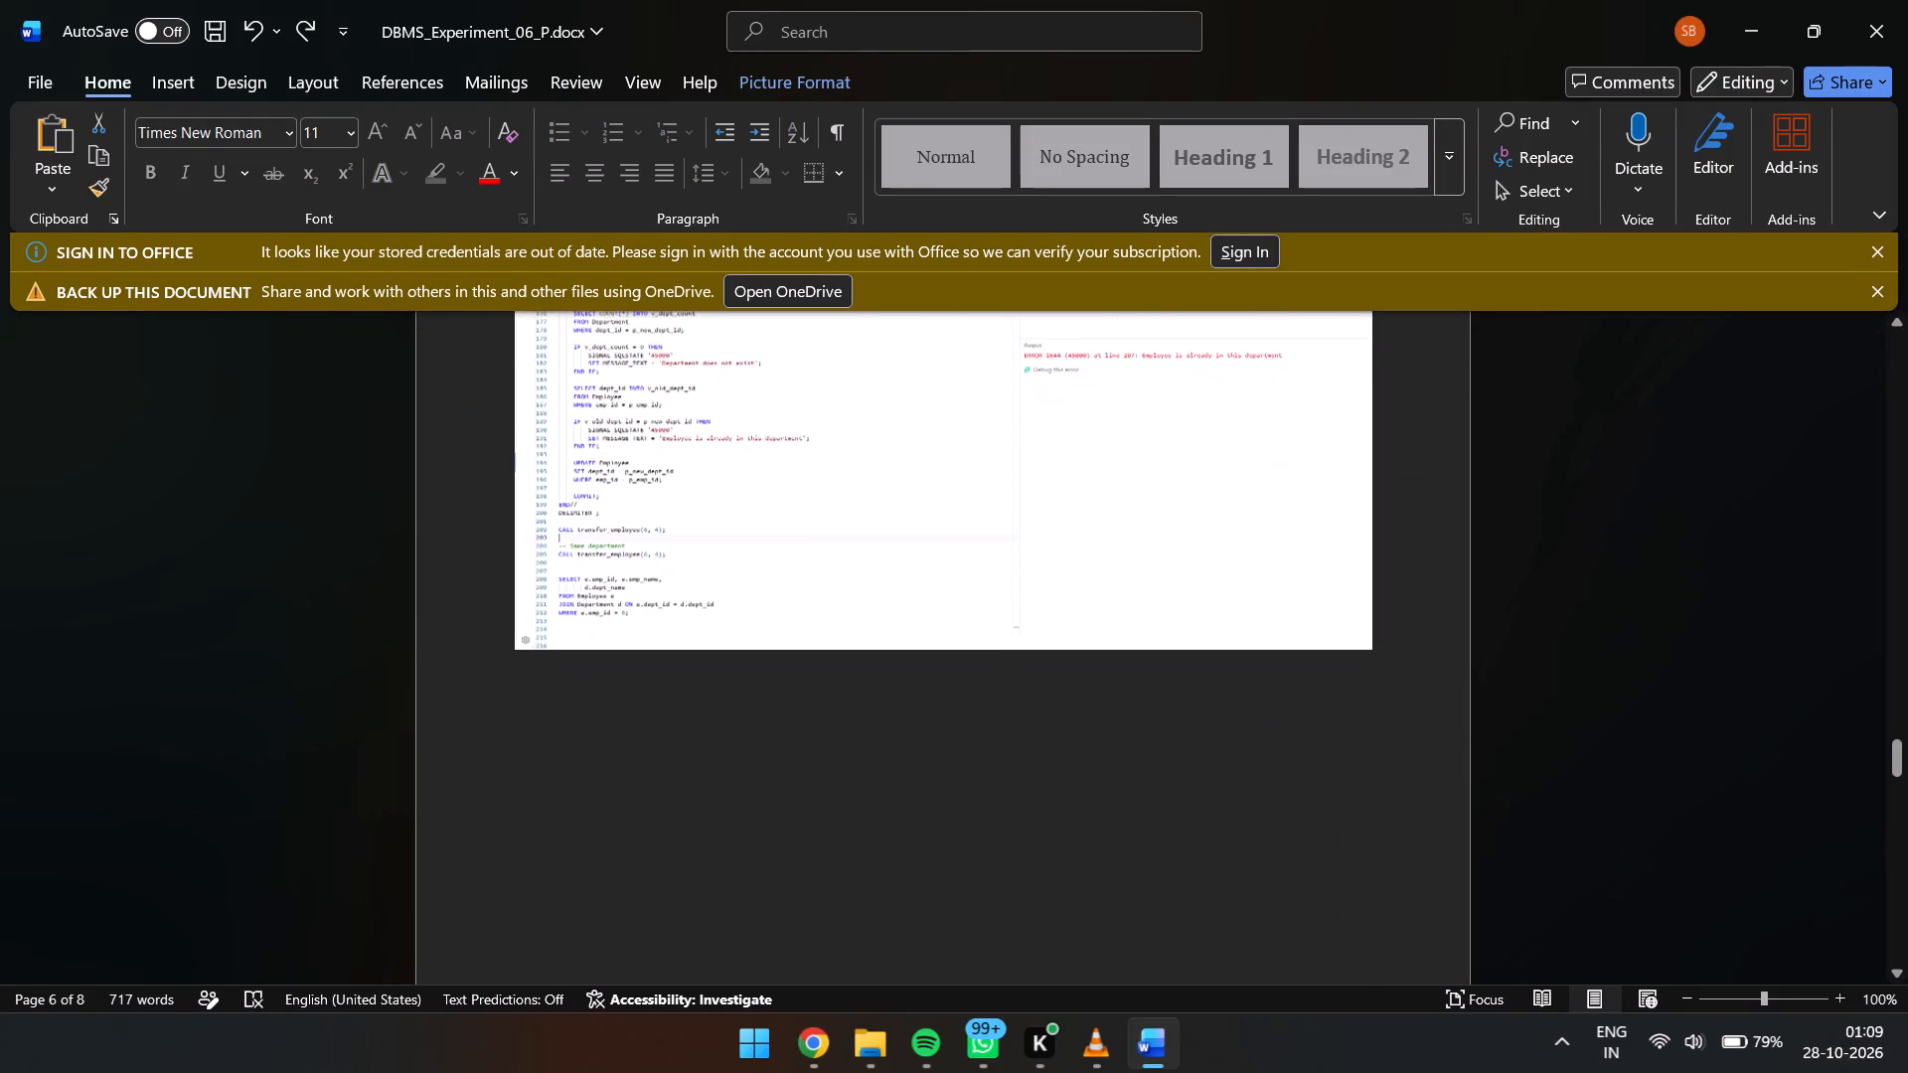
pyautogui.scroll(4, 769, 546)
pyautogui.hotkey('ctrl', 'z')
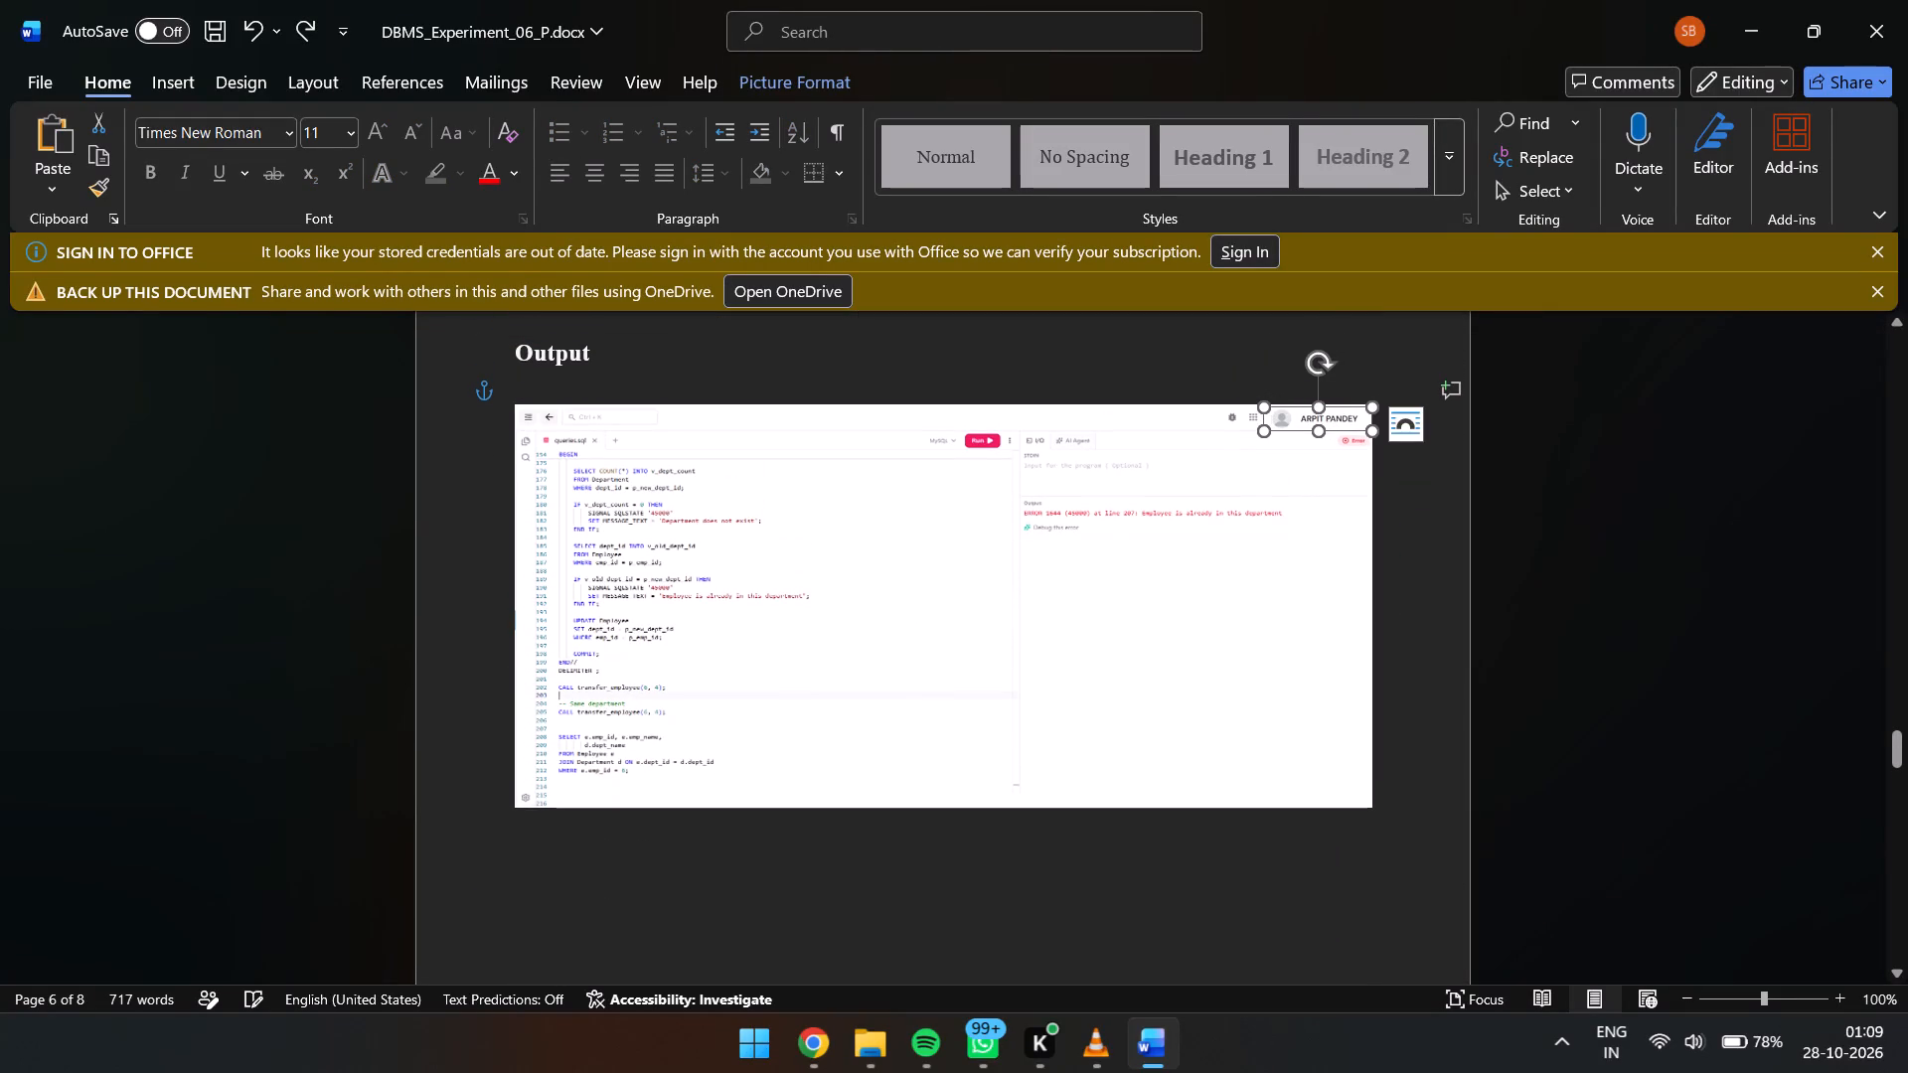
pyautogui.hotkey('ctrl', 'z')
pyautogui.hotkey('ctrl', 'z')
pyautogui.hotkey('ctrl', 'z')
pyautogui.hotkey('ctrl', 'z')
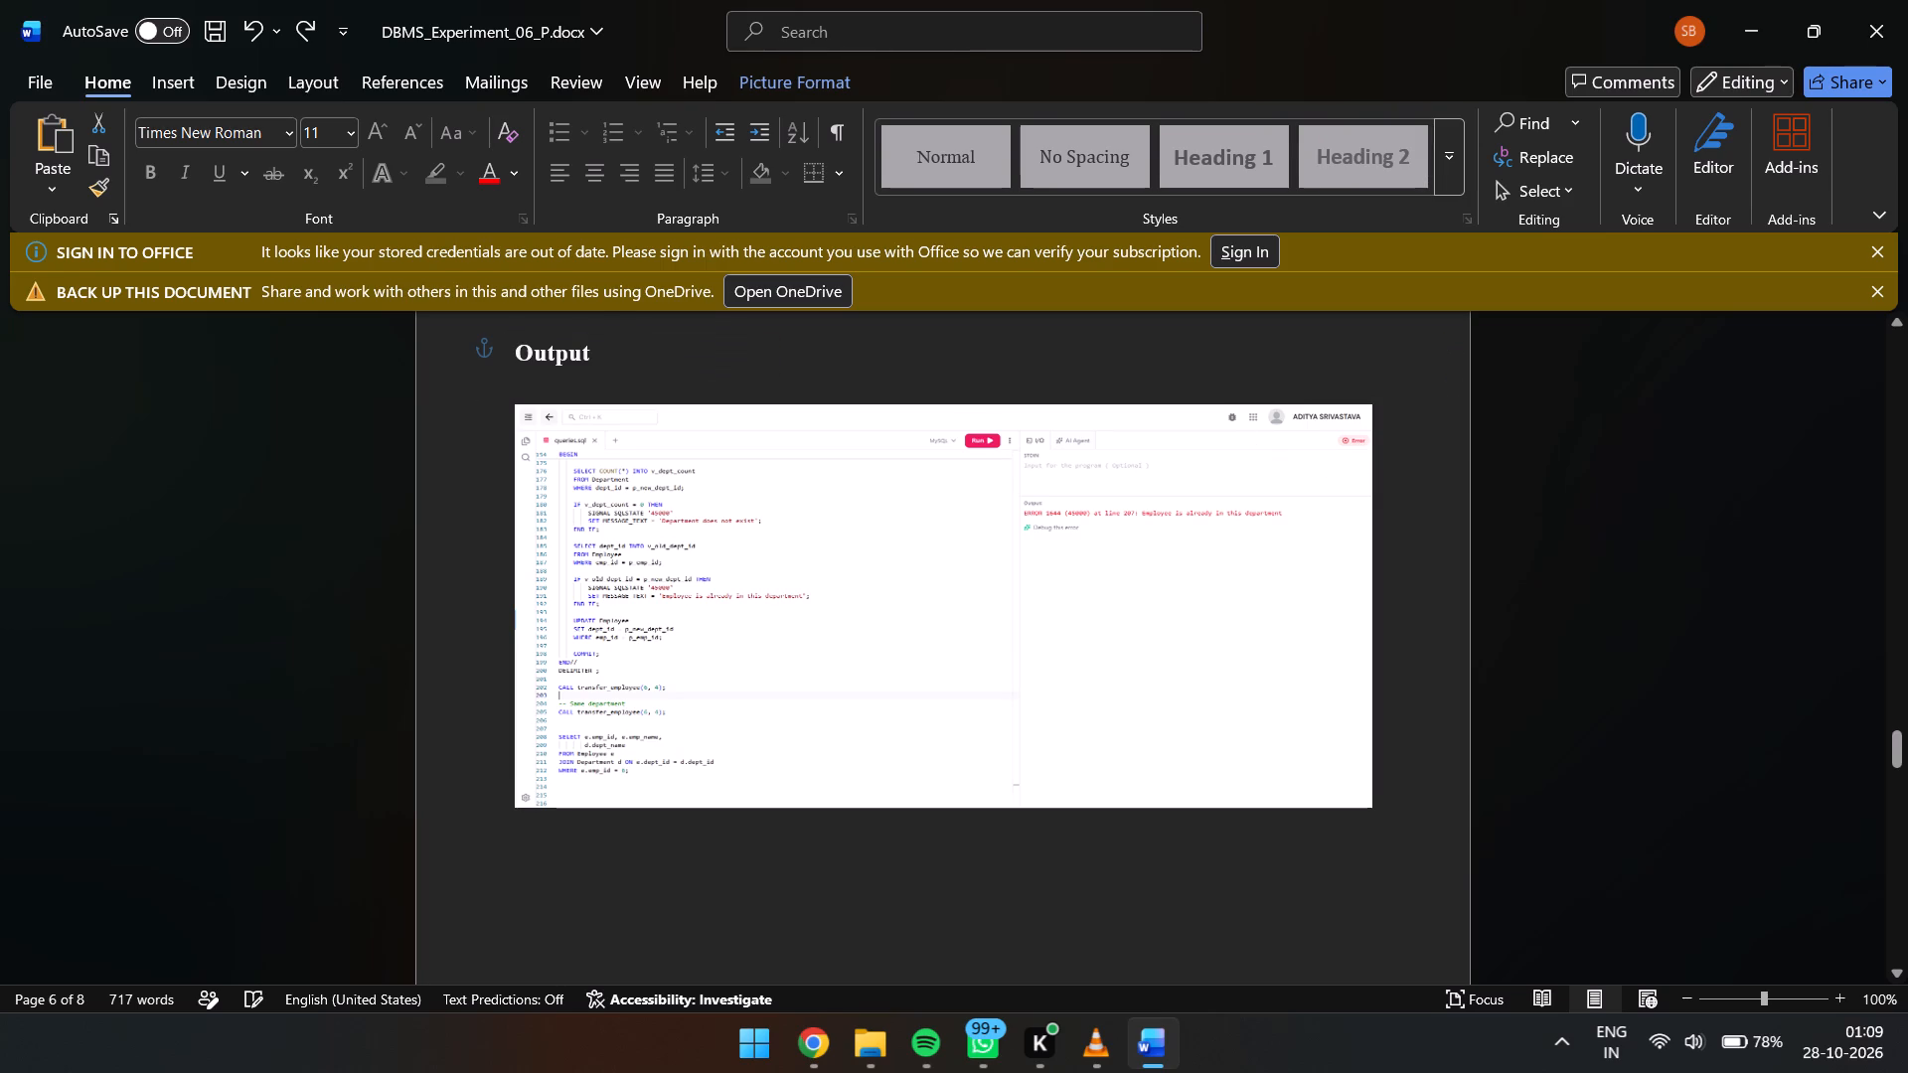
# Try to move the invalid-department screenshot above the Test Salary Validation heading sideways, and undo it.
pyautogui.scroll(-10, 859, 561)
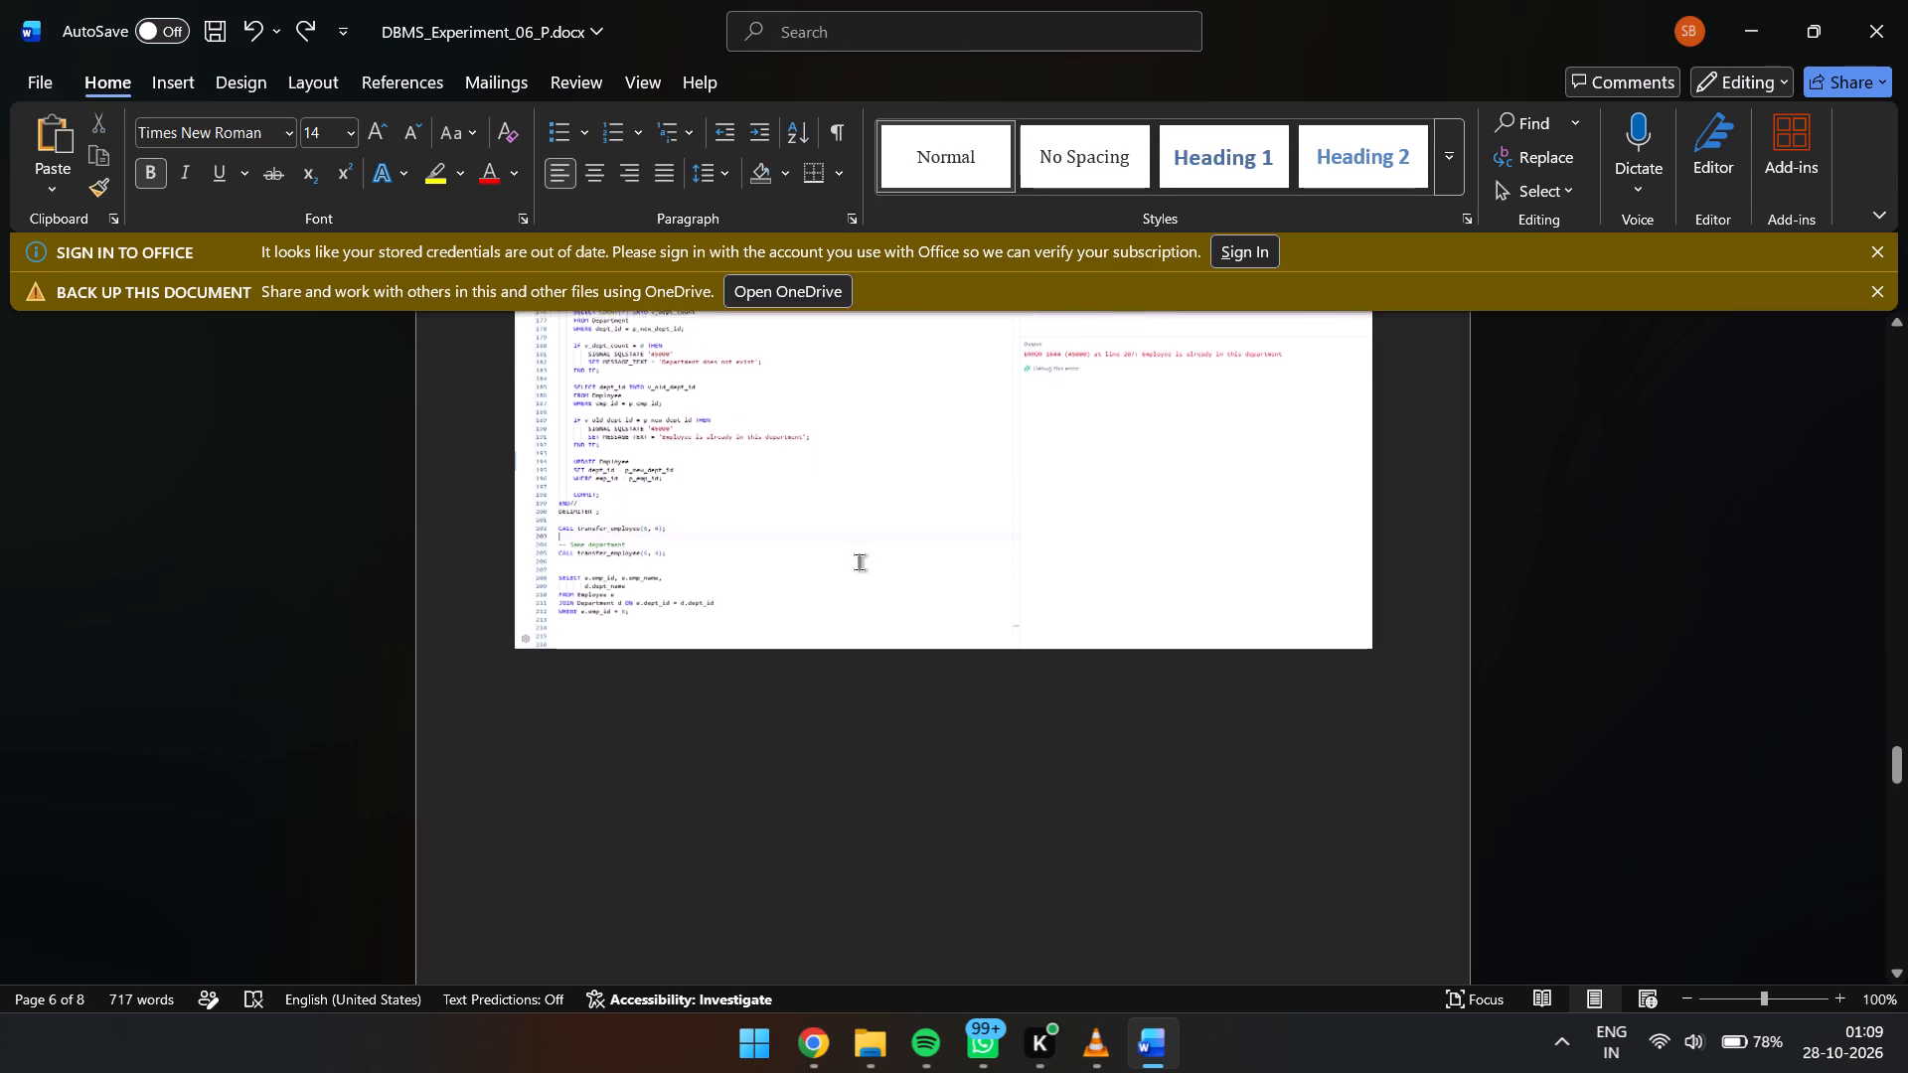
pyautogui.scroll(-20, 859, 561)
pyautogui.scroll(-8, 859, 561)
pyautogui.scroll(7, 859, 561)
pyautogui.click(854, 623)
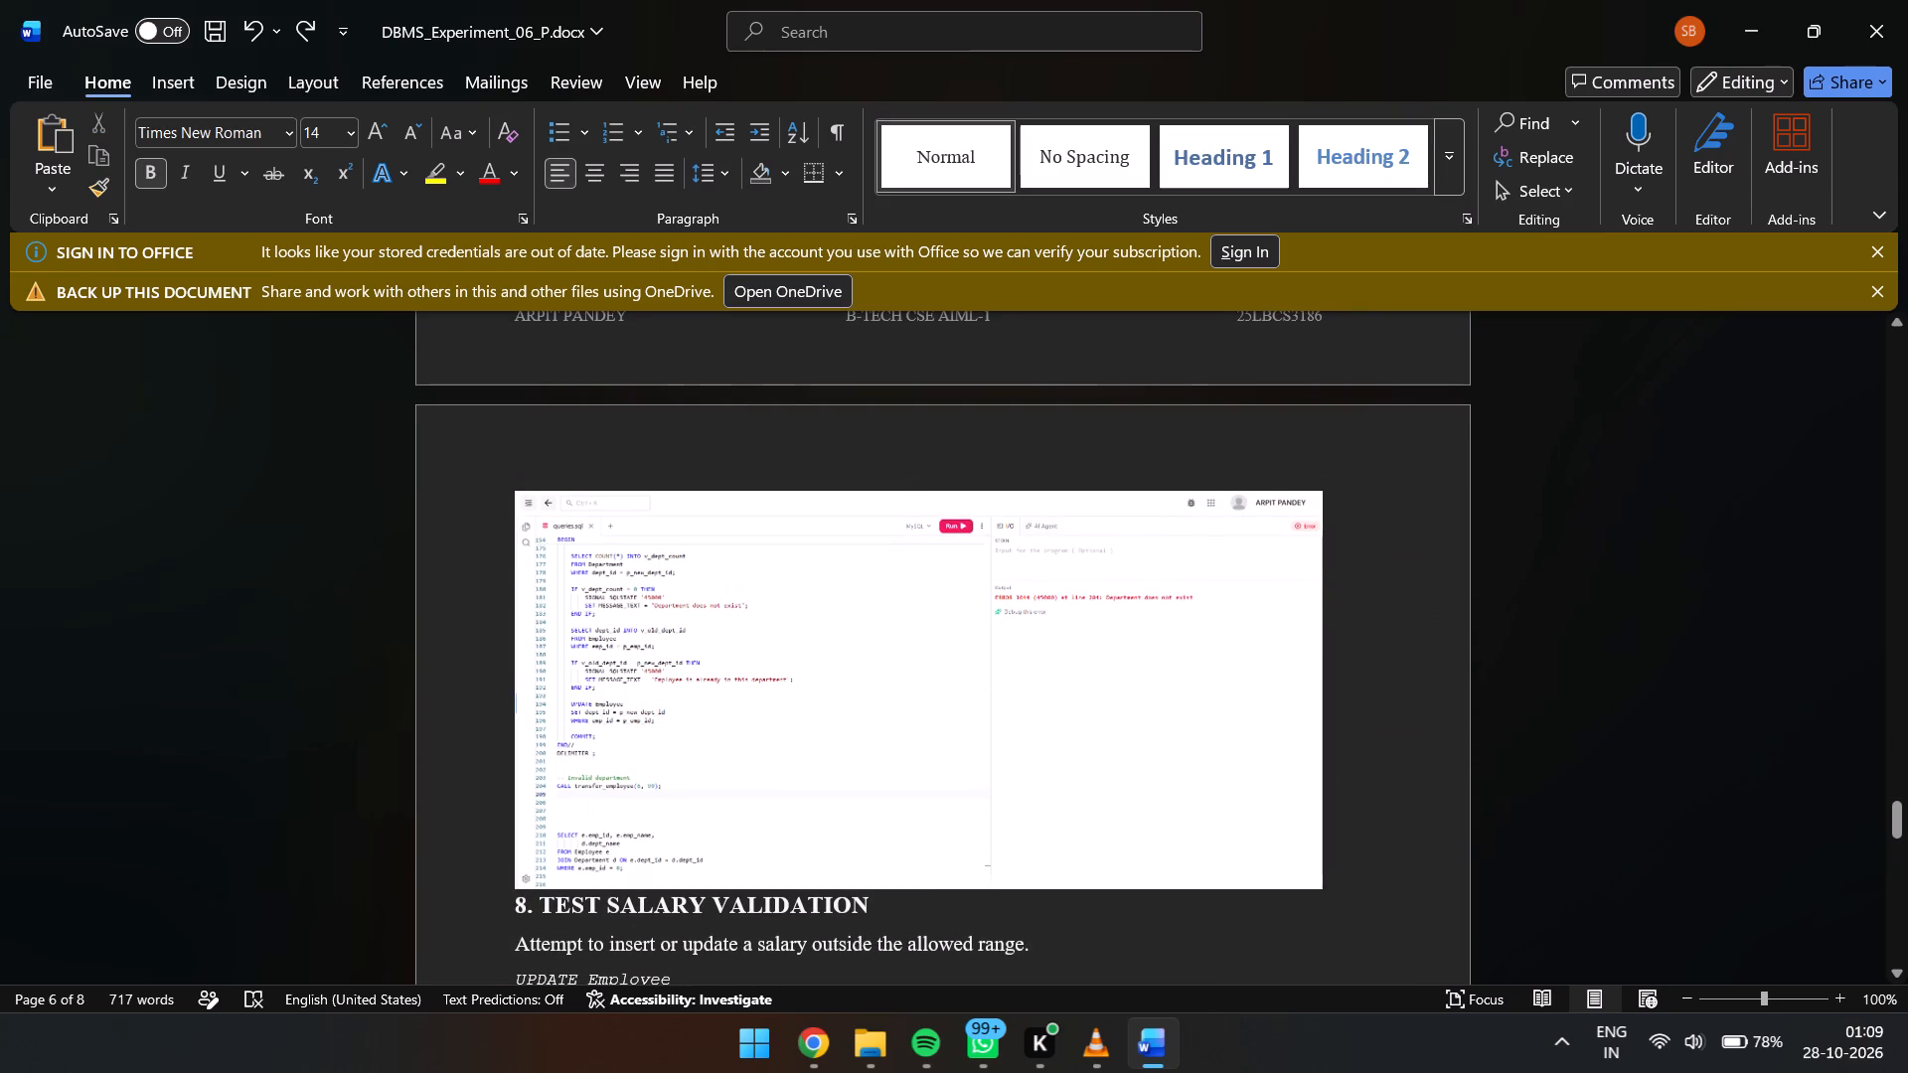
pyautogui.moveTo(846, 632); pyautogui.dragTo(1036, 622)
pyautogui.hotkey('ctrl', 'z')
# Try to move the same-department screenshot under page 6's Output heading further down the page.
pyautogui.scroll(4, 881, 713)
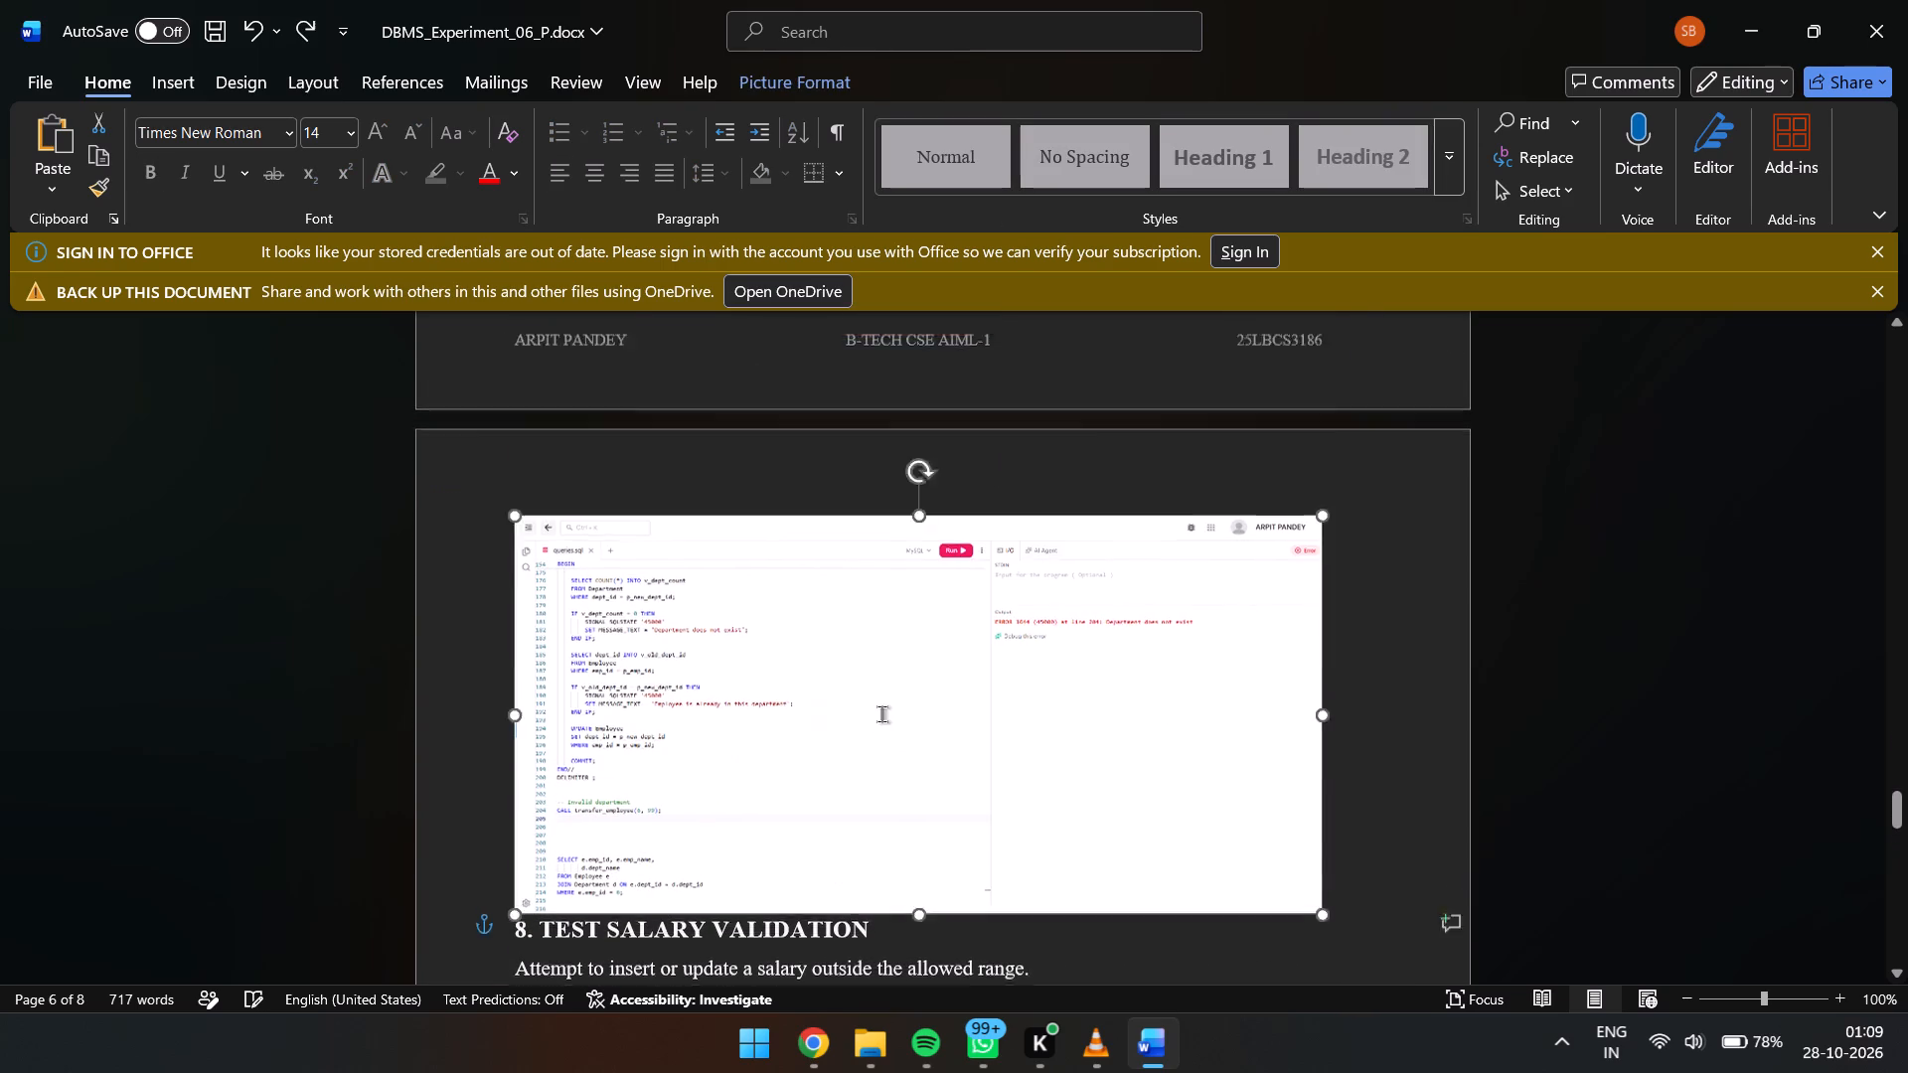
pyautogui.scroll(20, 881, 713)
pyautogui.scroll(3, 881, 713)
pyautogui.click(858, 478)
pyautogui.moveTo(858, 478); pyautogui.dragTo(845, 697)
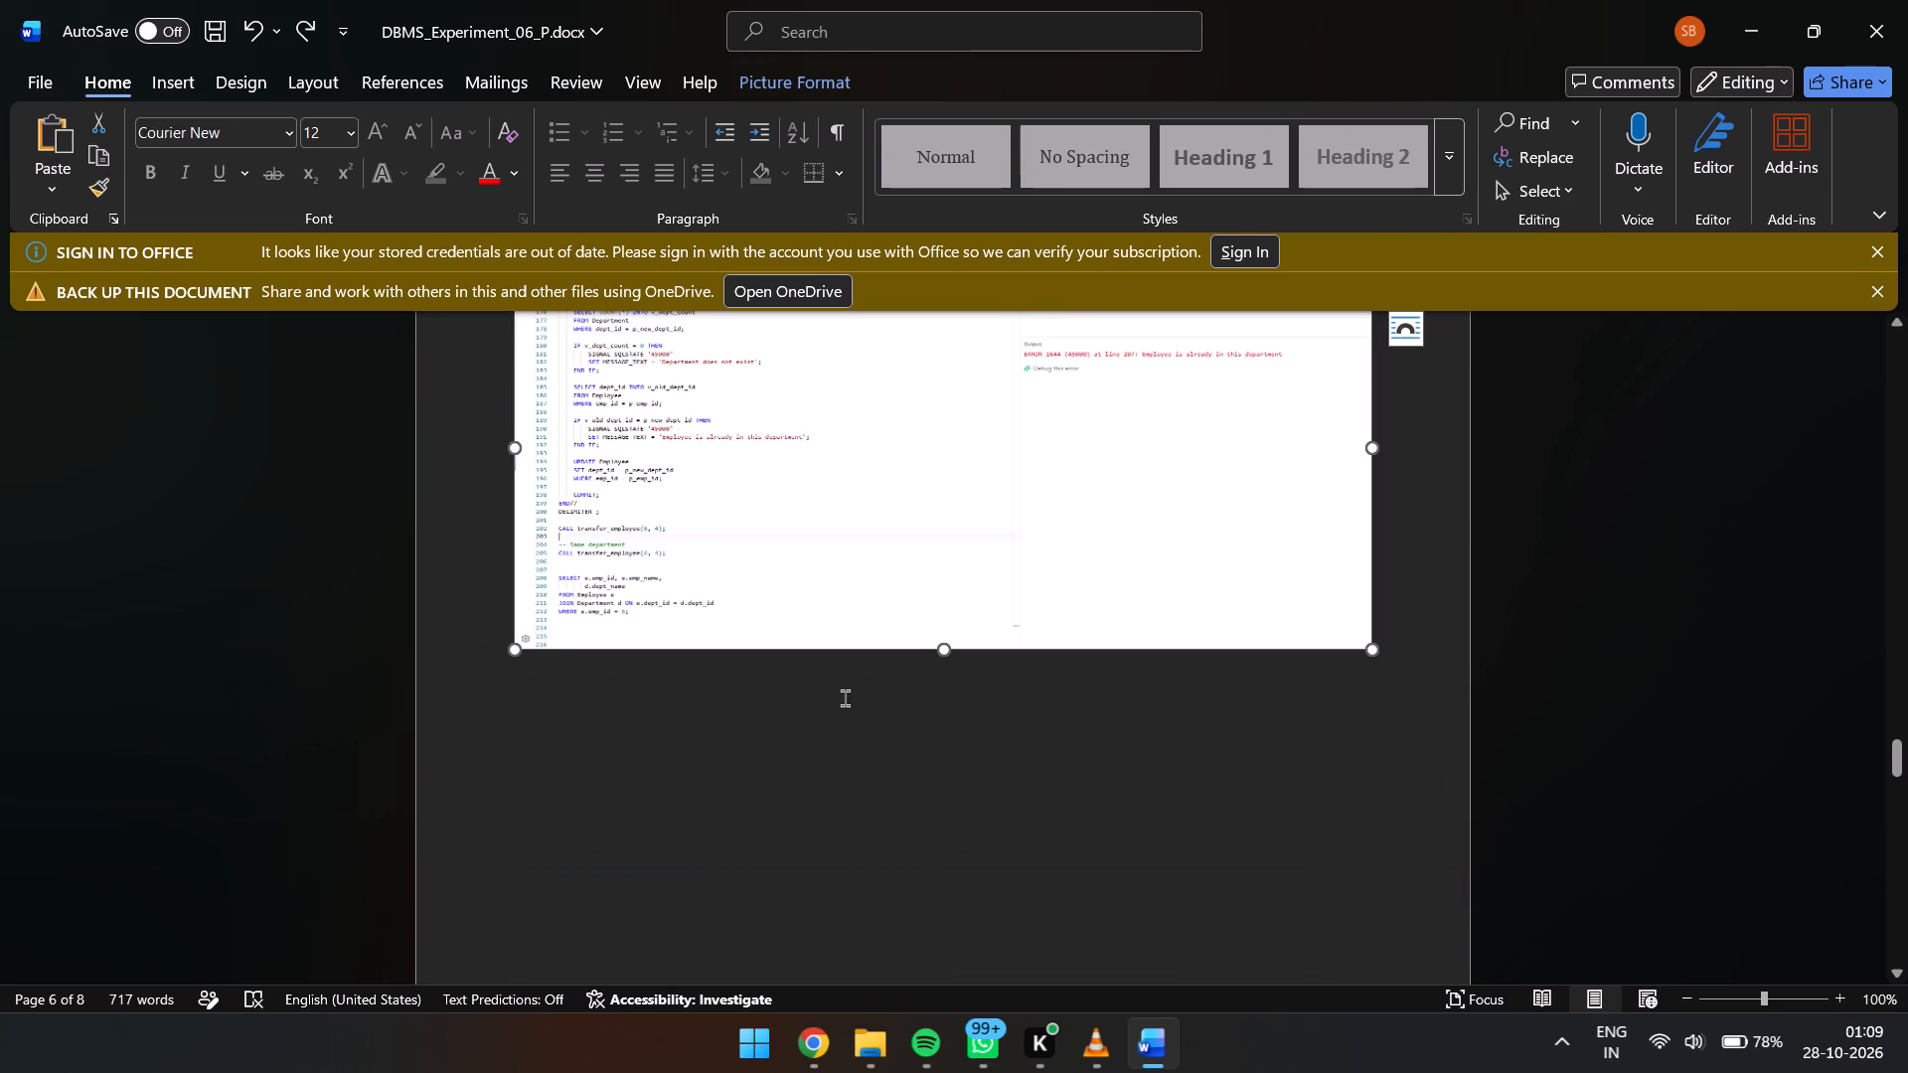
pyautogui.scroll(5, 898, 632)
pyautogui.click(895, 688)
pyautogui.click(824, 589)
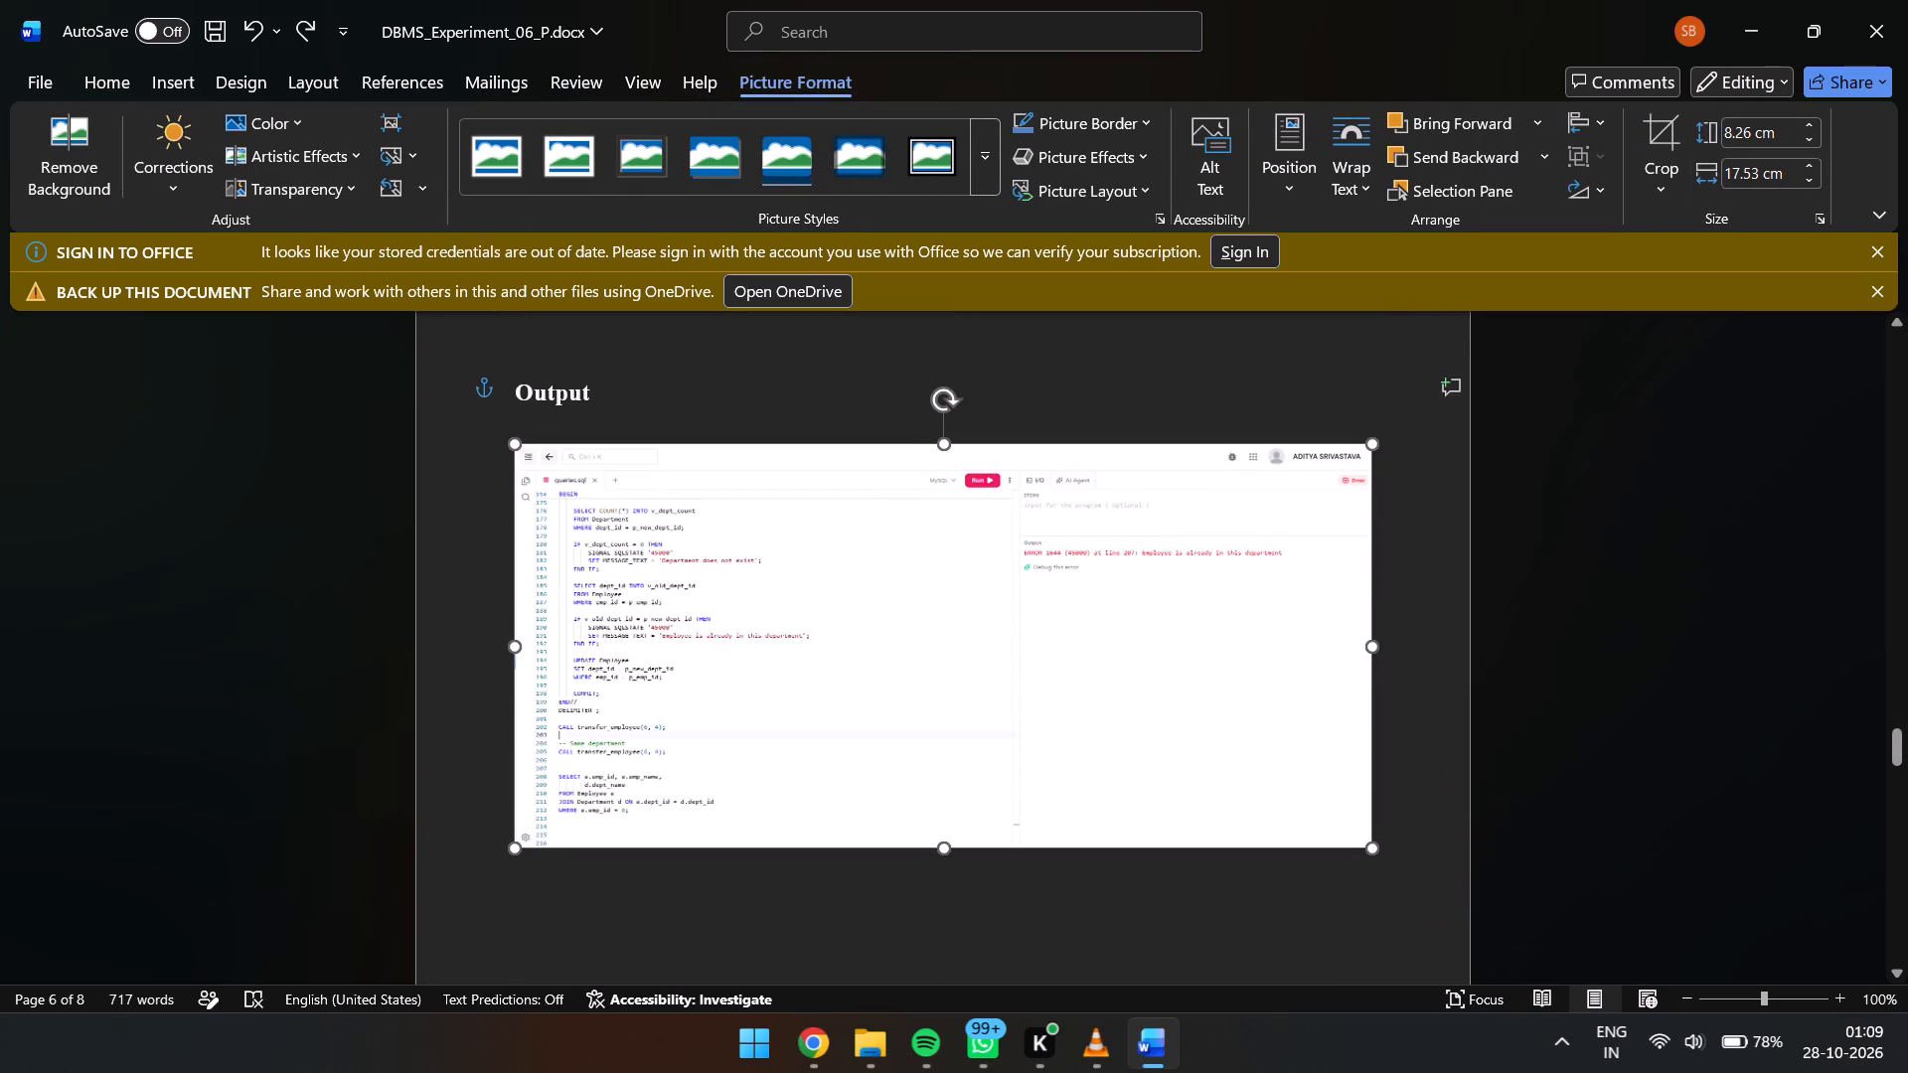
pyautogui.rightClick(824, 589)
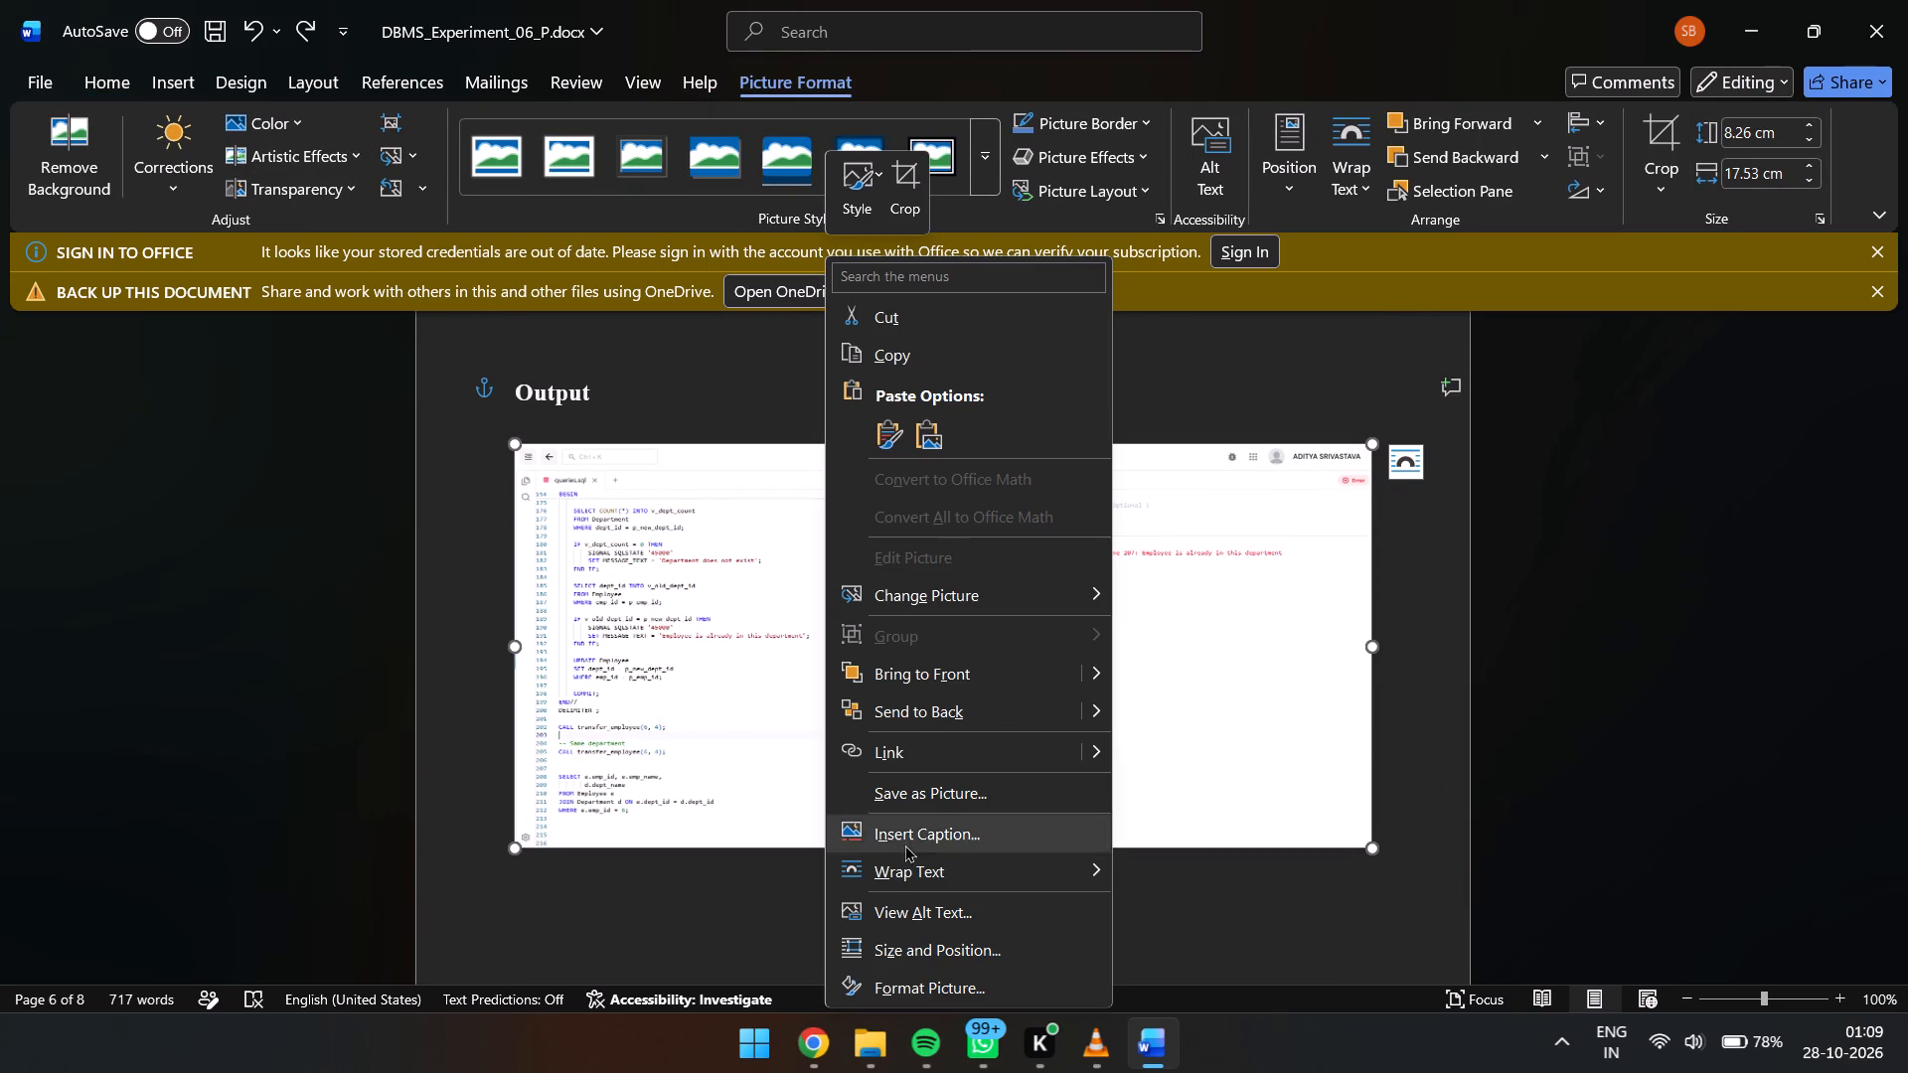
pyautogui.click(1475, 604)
# Undo one more edit to bring back the invalid-employee screenshot below the same-department screenshot on page 6.
pyautogui.scroll(-12, 1120, 729)
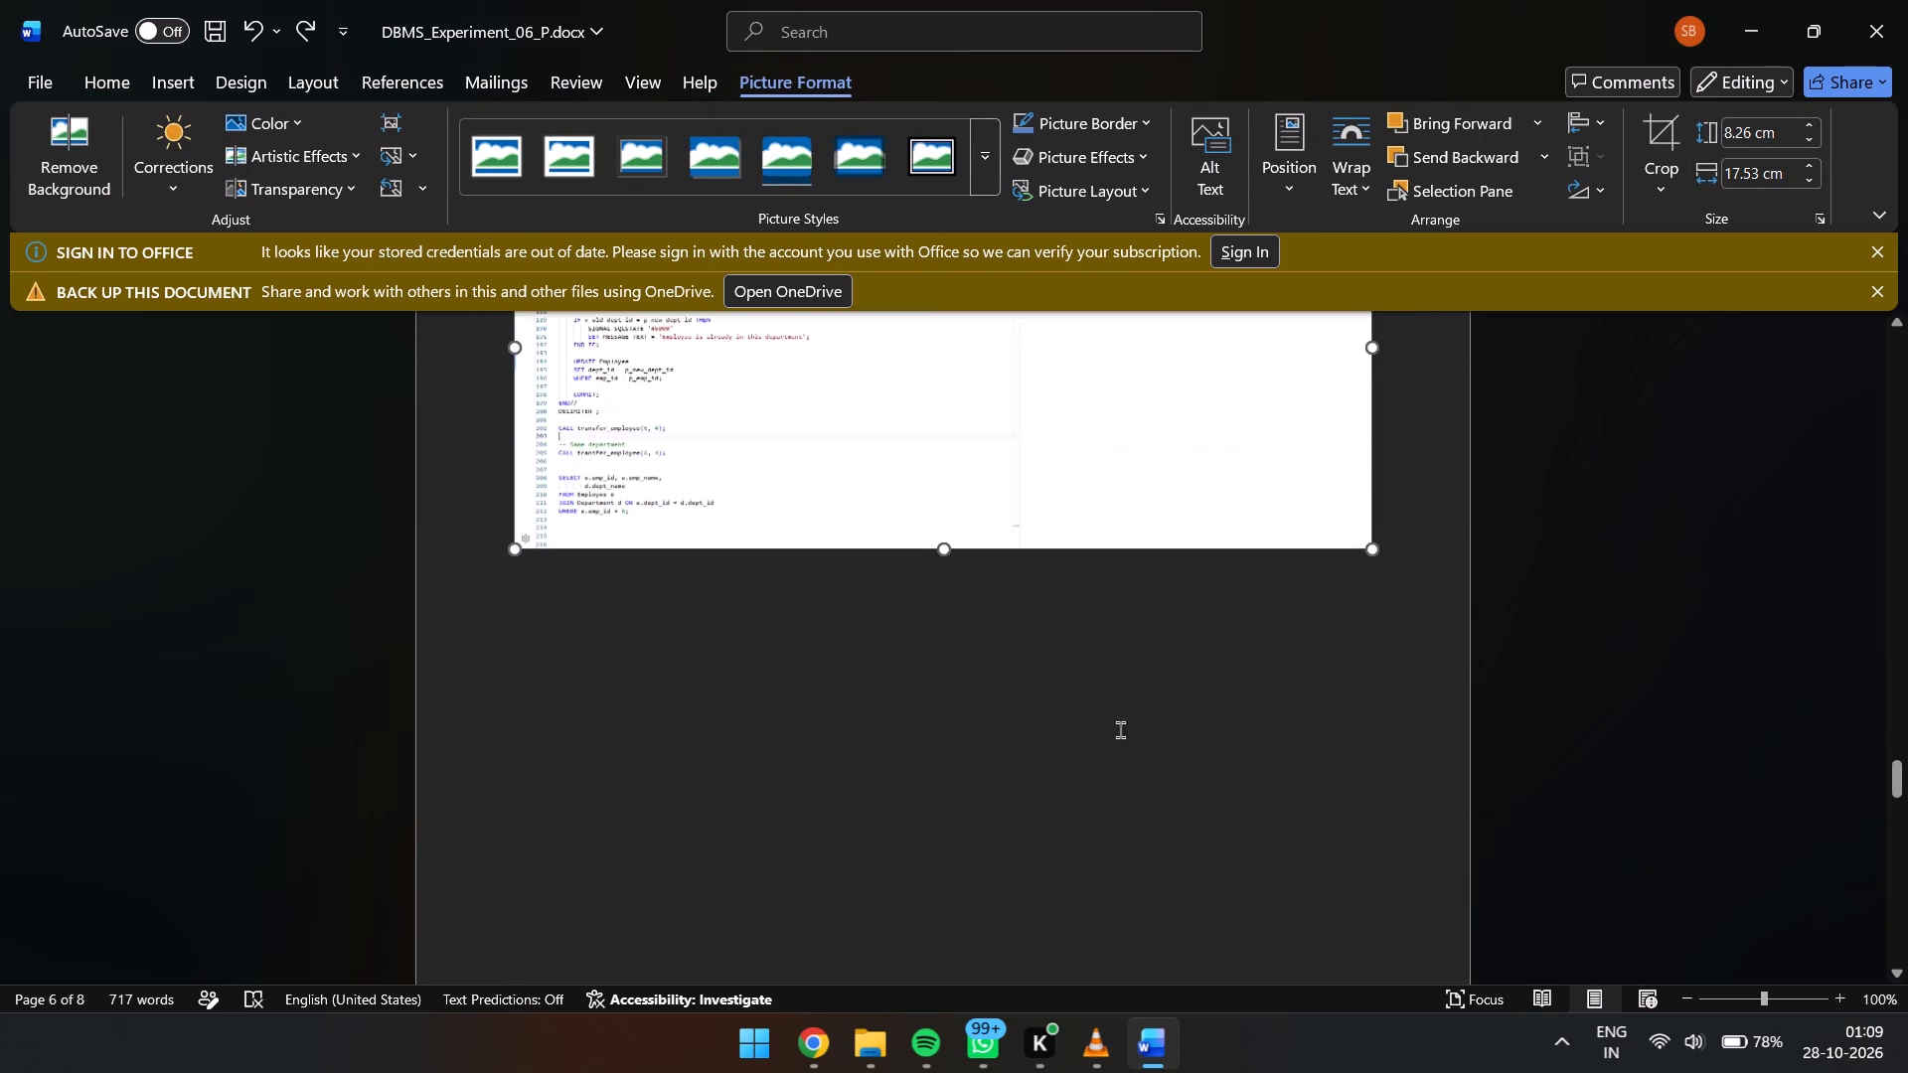
pyautogui.scroll(-18, 1120, 729)
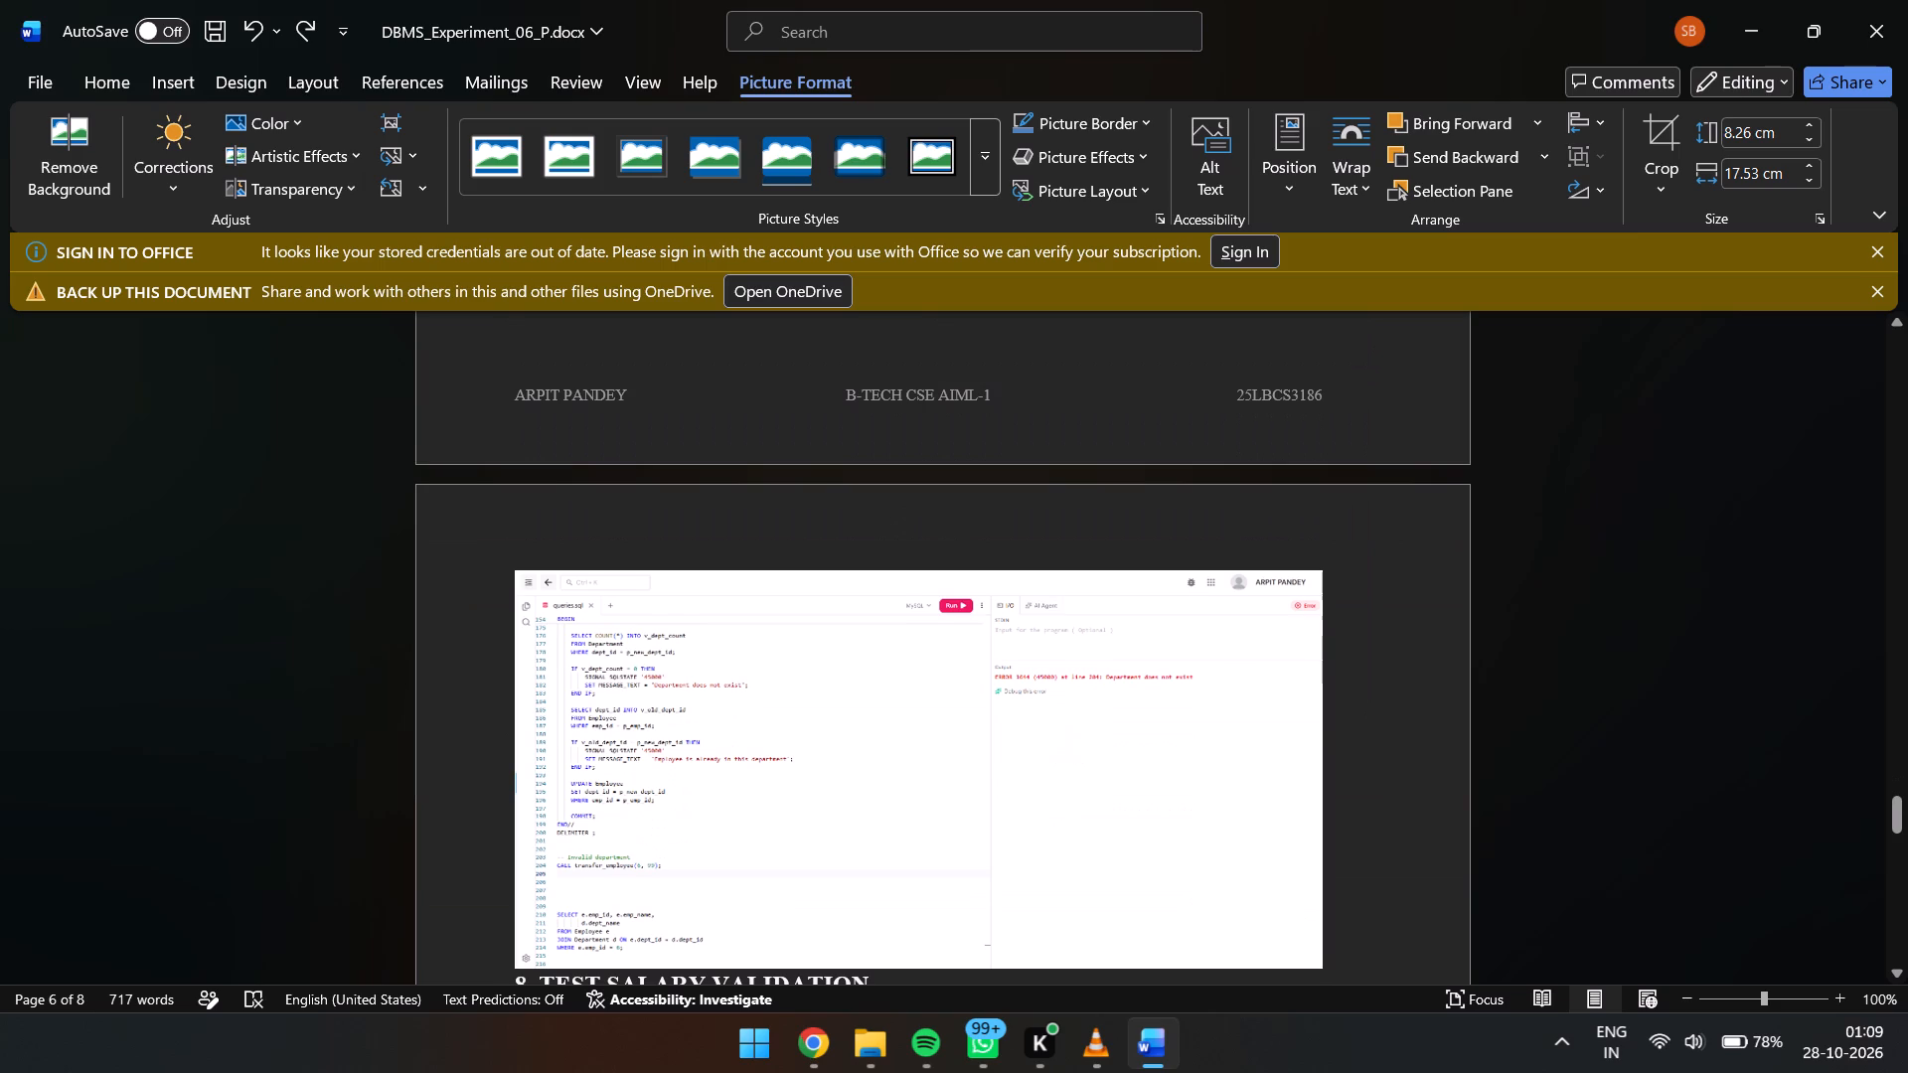
pyautogui.scroll(-6, 1120, 729)
pyautogui.scroll(5, 1120, 729)
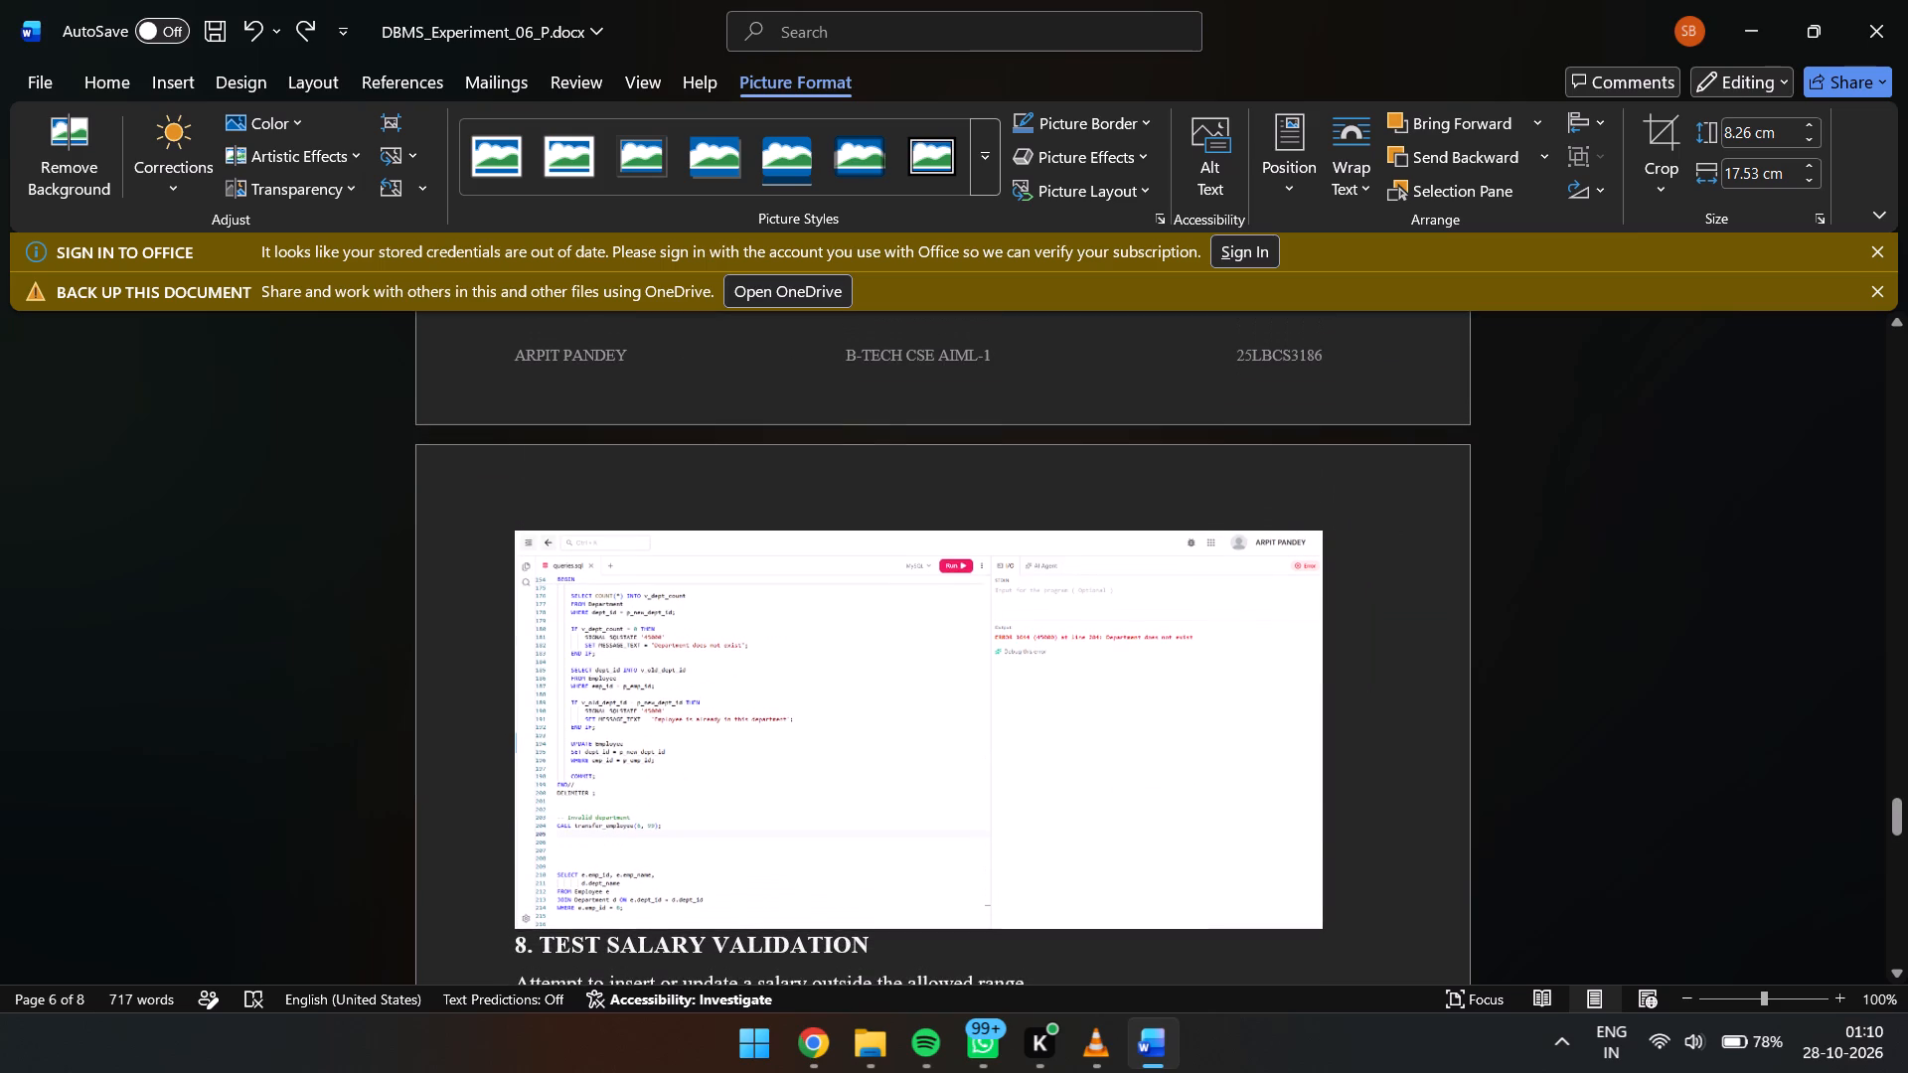
pyautogui.hotkey('ctrl', 'z')
# Examine pages 5 to 7 to check how the edge-case output screenshots are arranged and which headers carry another name.
pyautogui.keyDown('ctrl'); pyautogui.scroll(11, 1261, 640); pyautogui.keyUp('ctrl')
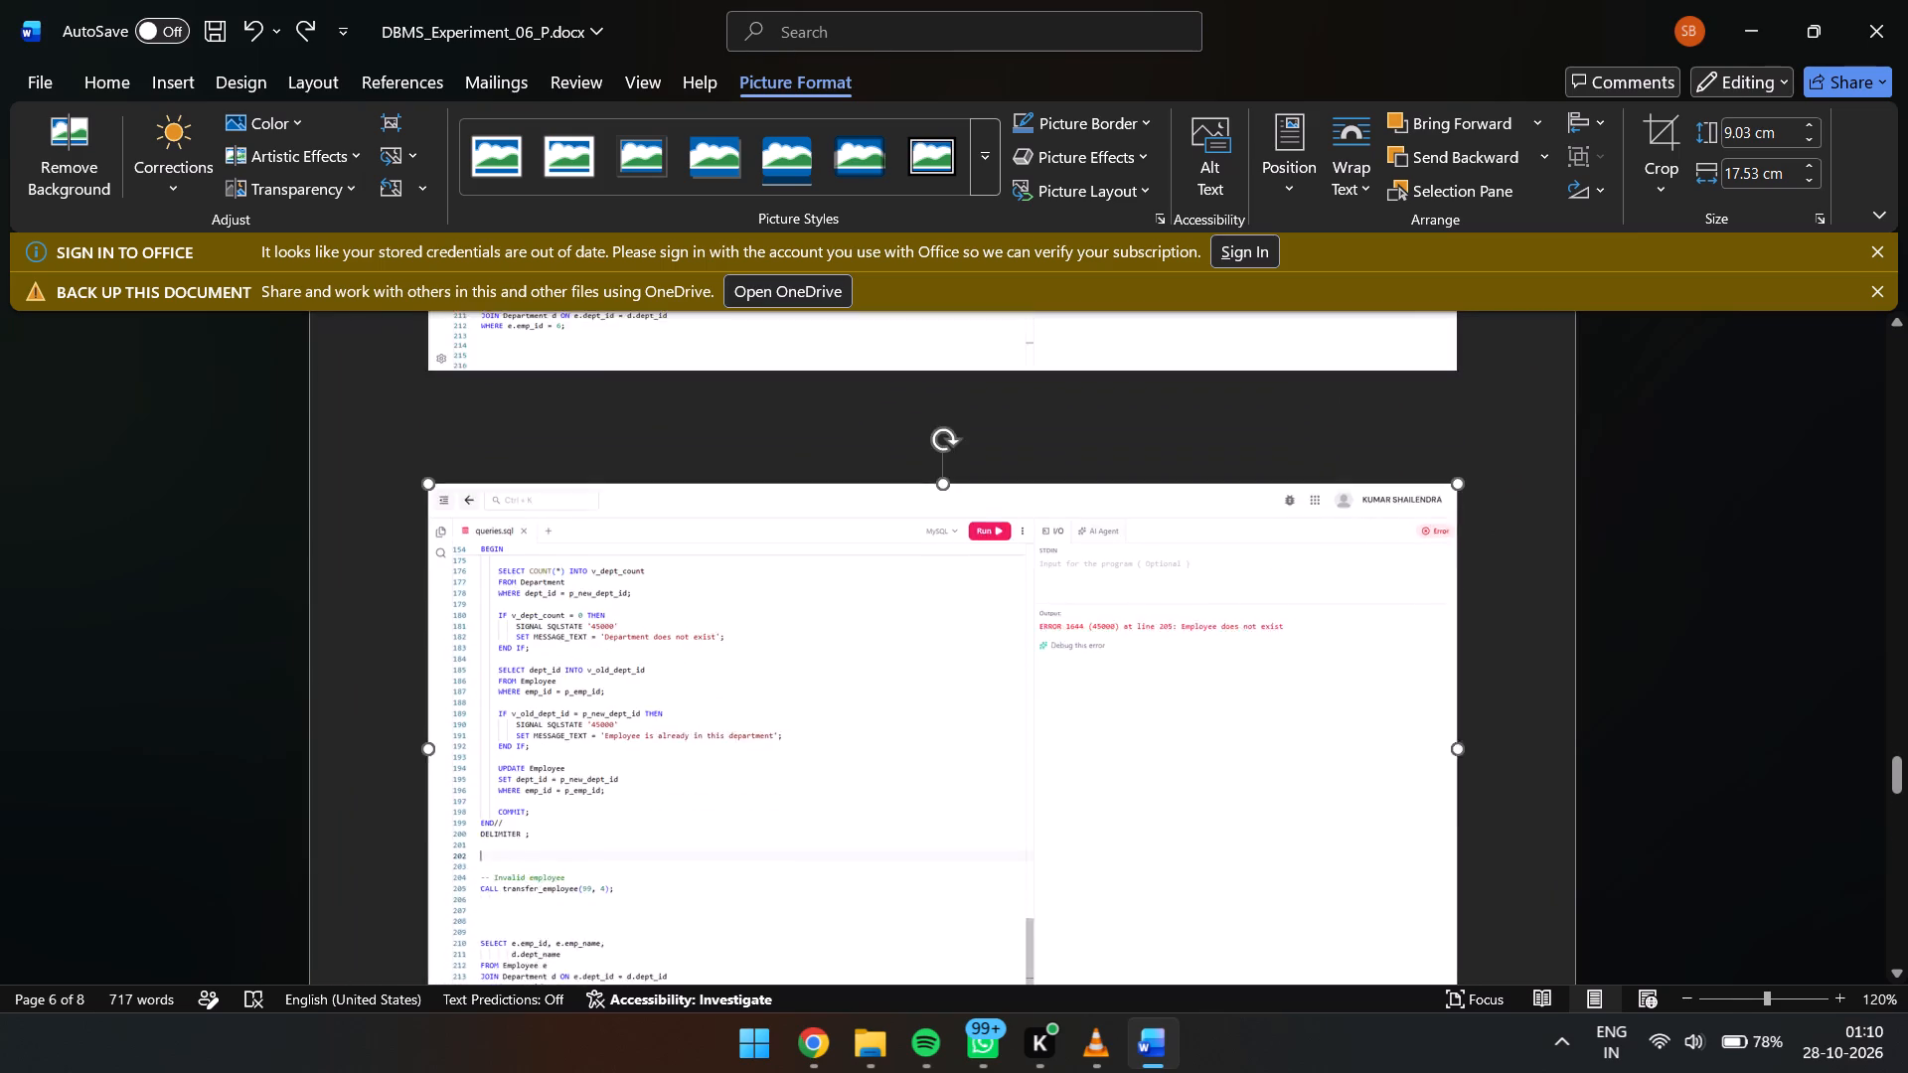
pyautogui.keyDown('ctrl'); pyautogui.scroll(-5, 1150, 756); pyautogui.keyUp('ctrl')
pyautogui.scroll(6, 1150, 756)
pyautogui.keyDown('ctrl'); pyautogui.scroll(-1, 1150, 756); pyautogui.keyUp('ctrl')
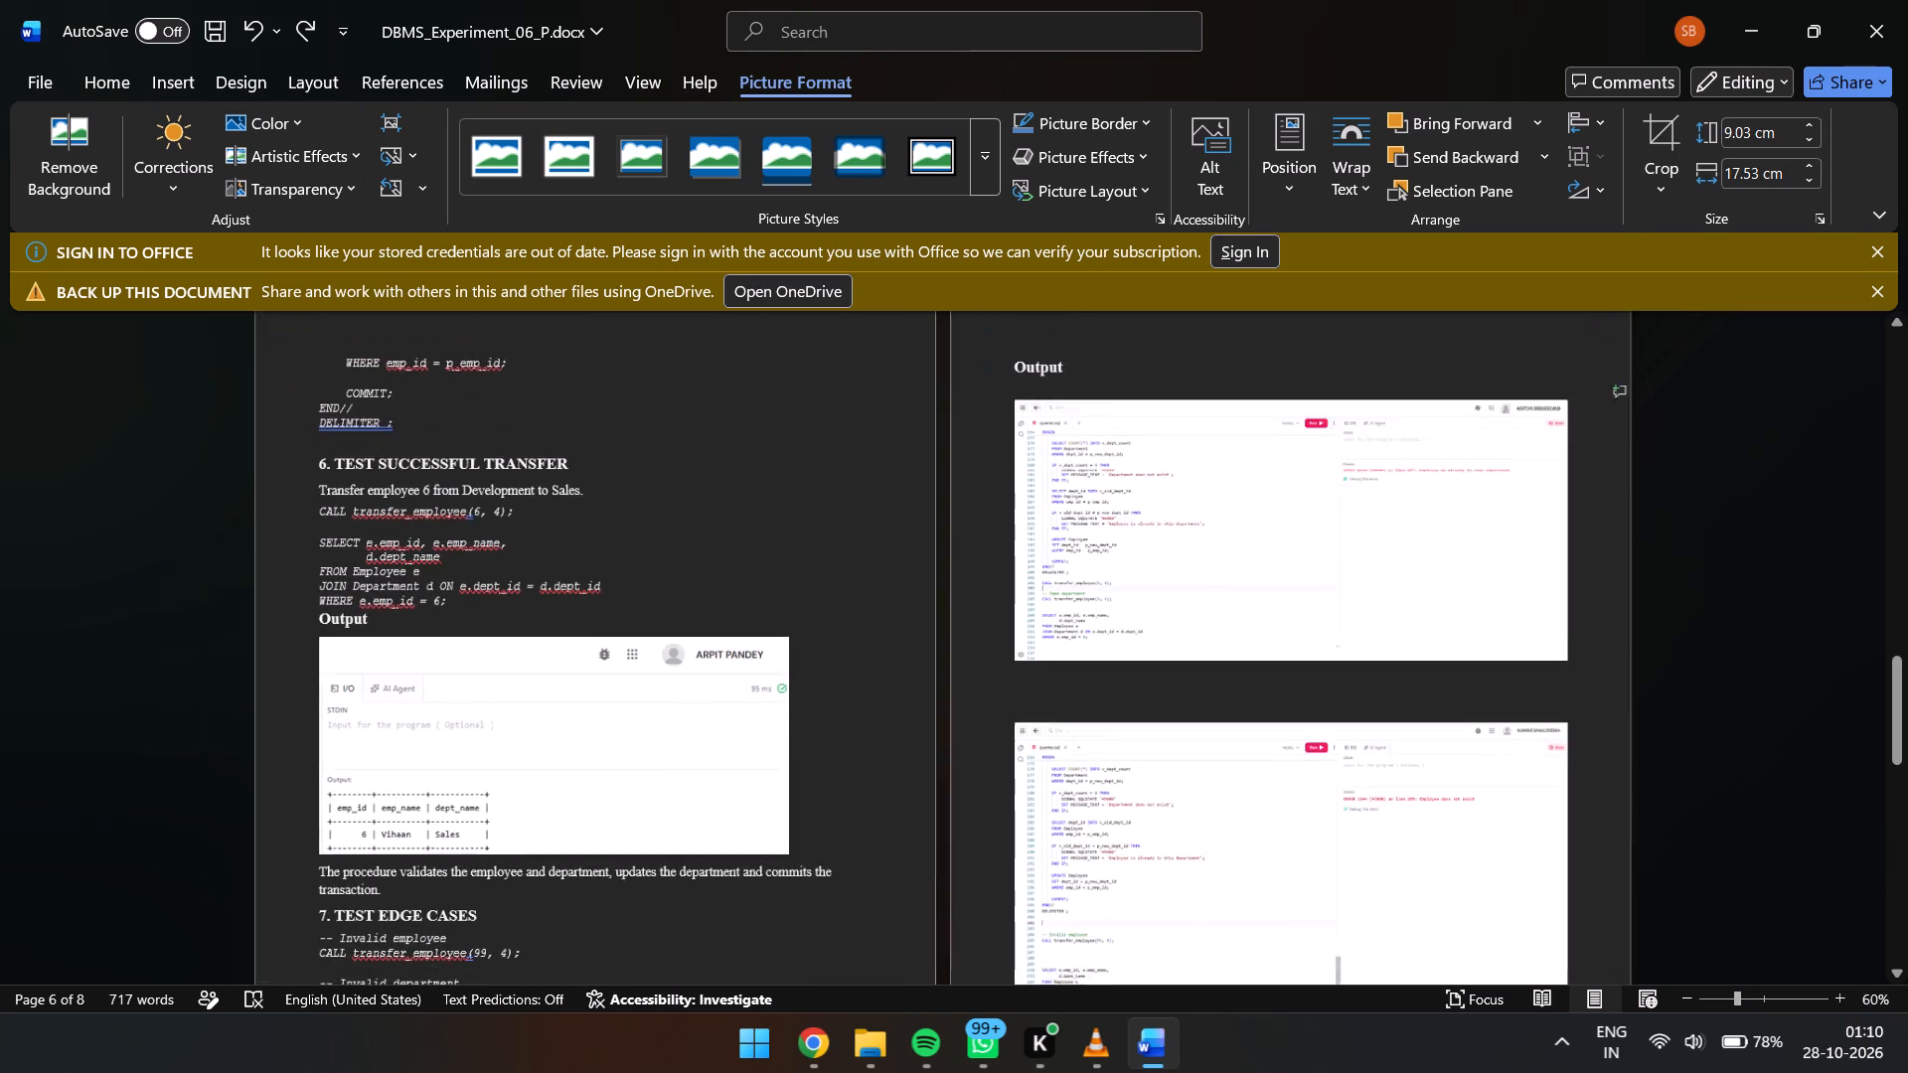
pyautogui.keyDown('ctrl'); pyautogui.scroll(-3, 1150, 756); pyautogui.keyUp('ctrl')
pyautogui.keyDown('ctrl'); pyautogui.scroll(2, 1150, 756); pyautogui.keyUp('ctrl')
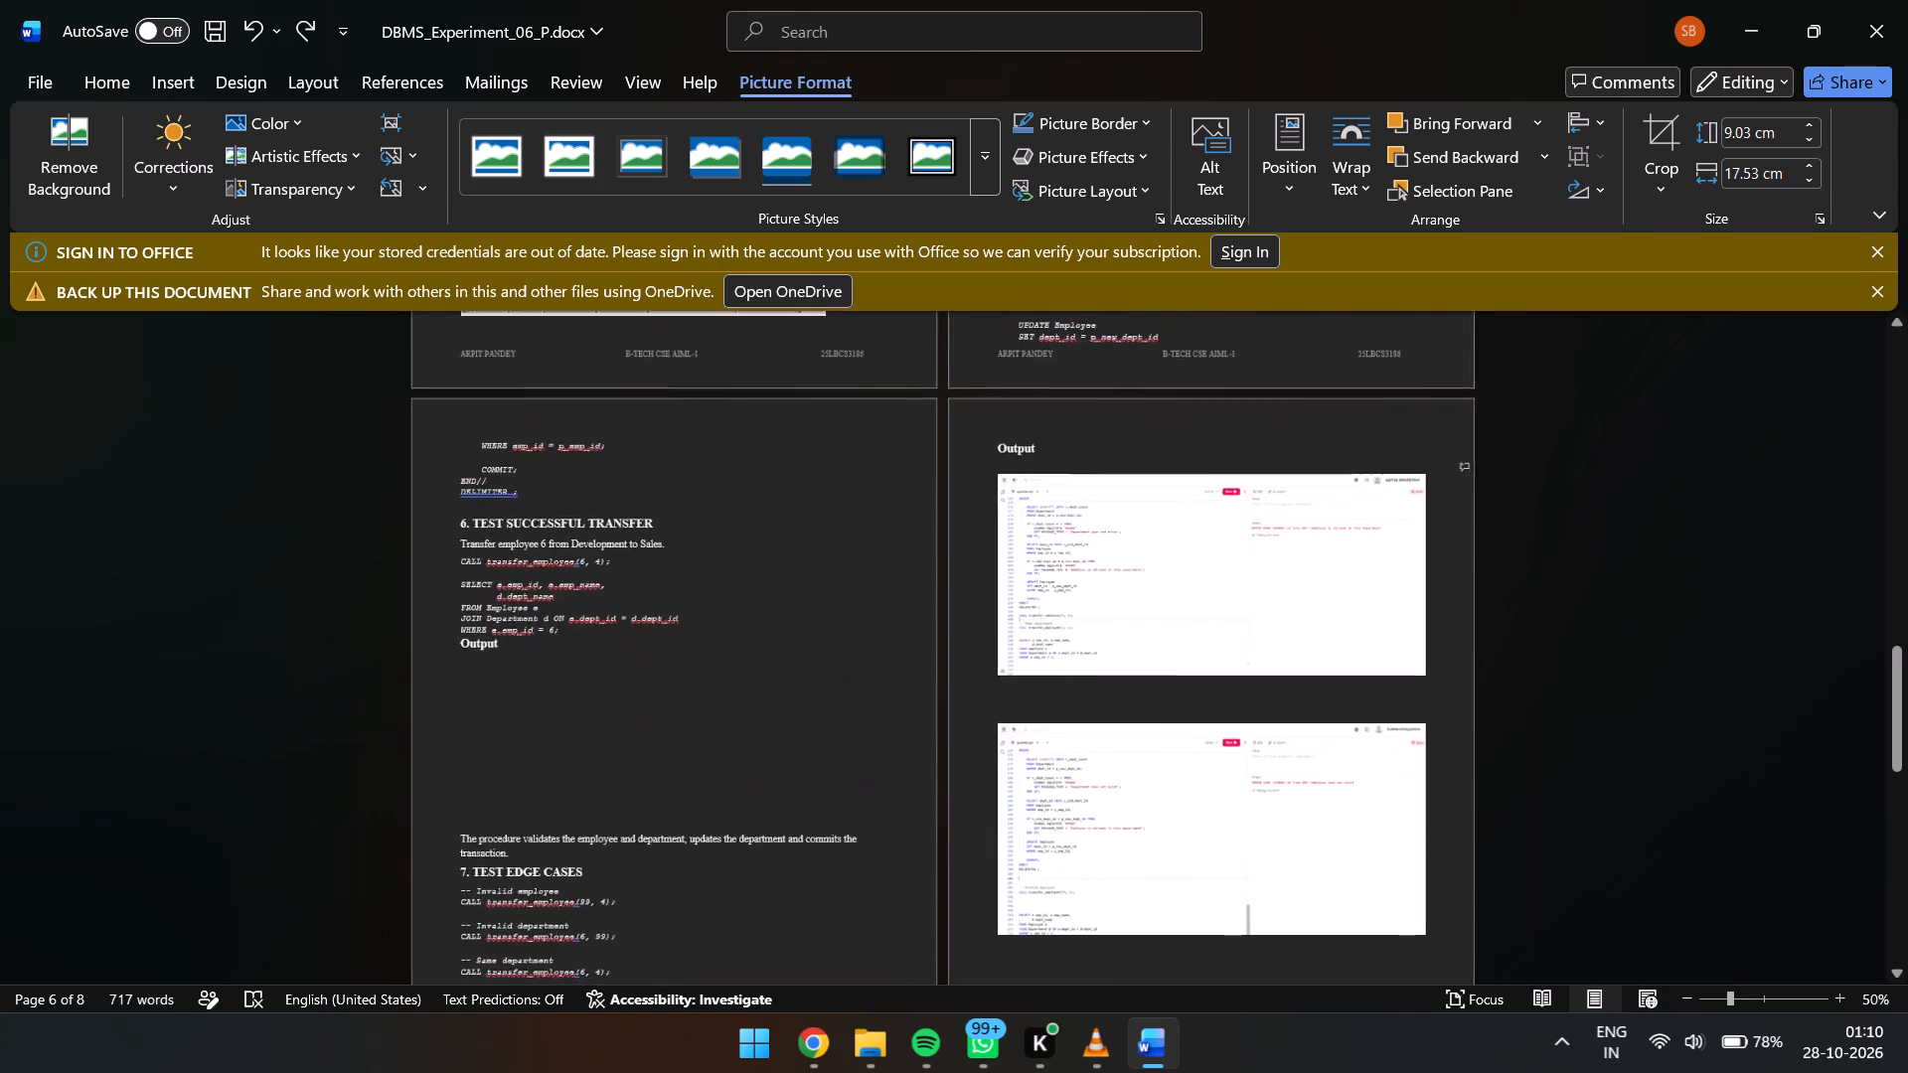
pyautogui.keyDown('ctrl'); pyautogui.scroll(4, 1150, 756); pyautogui.keyUp('ctrl')
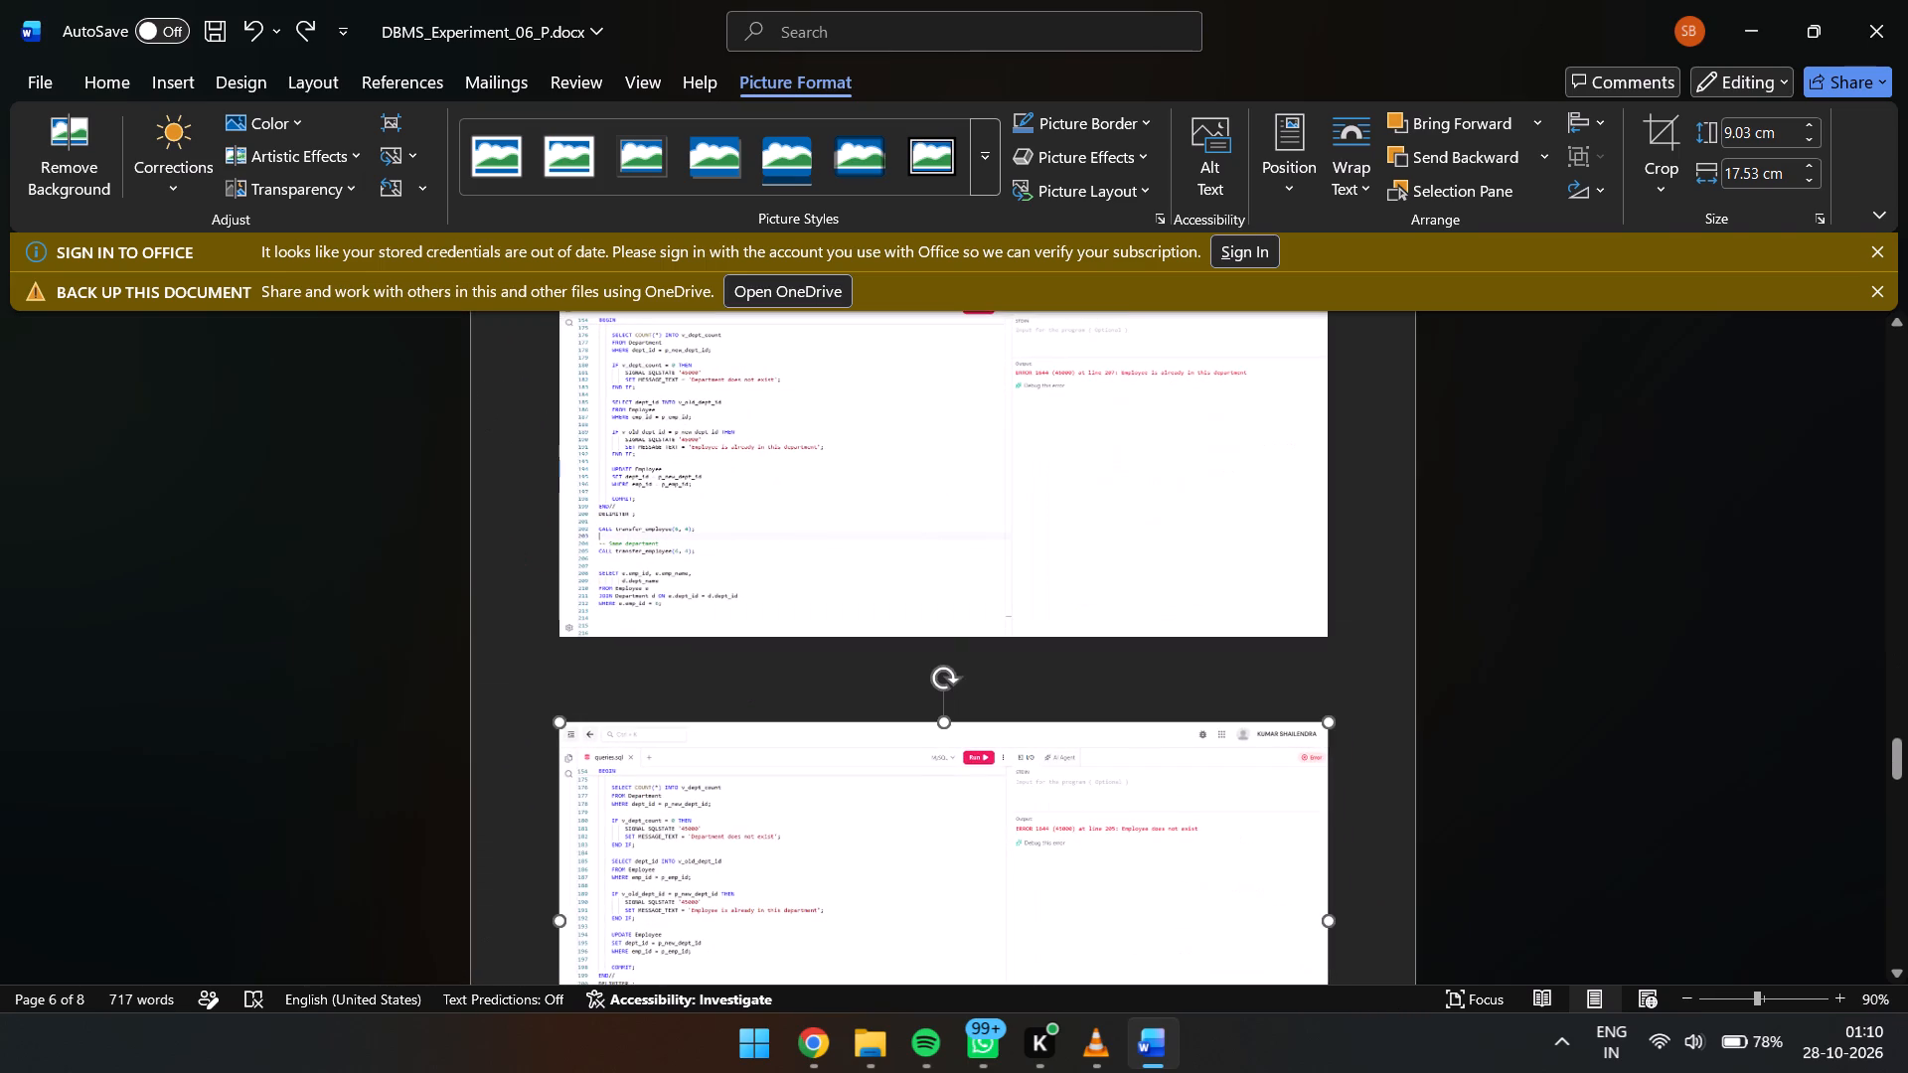
pyautogui.scroll(17, 1119, 780)
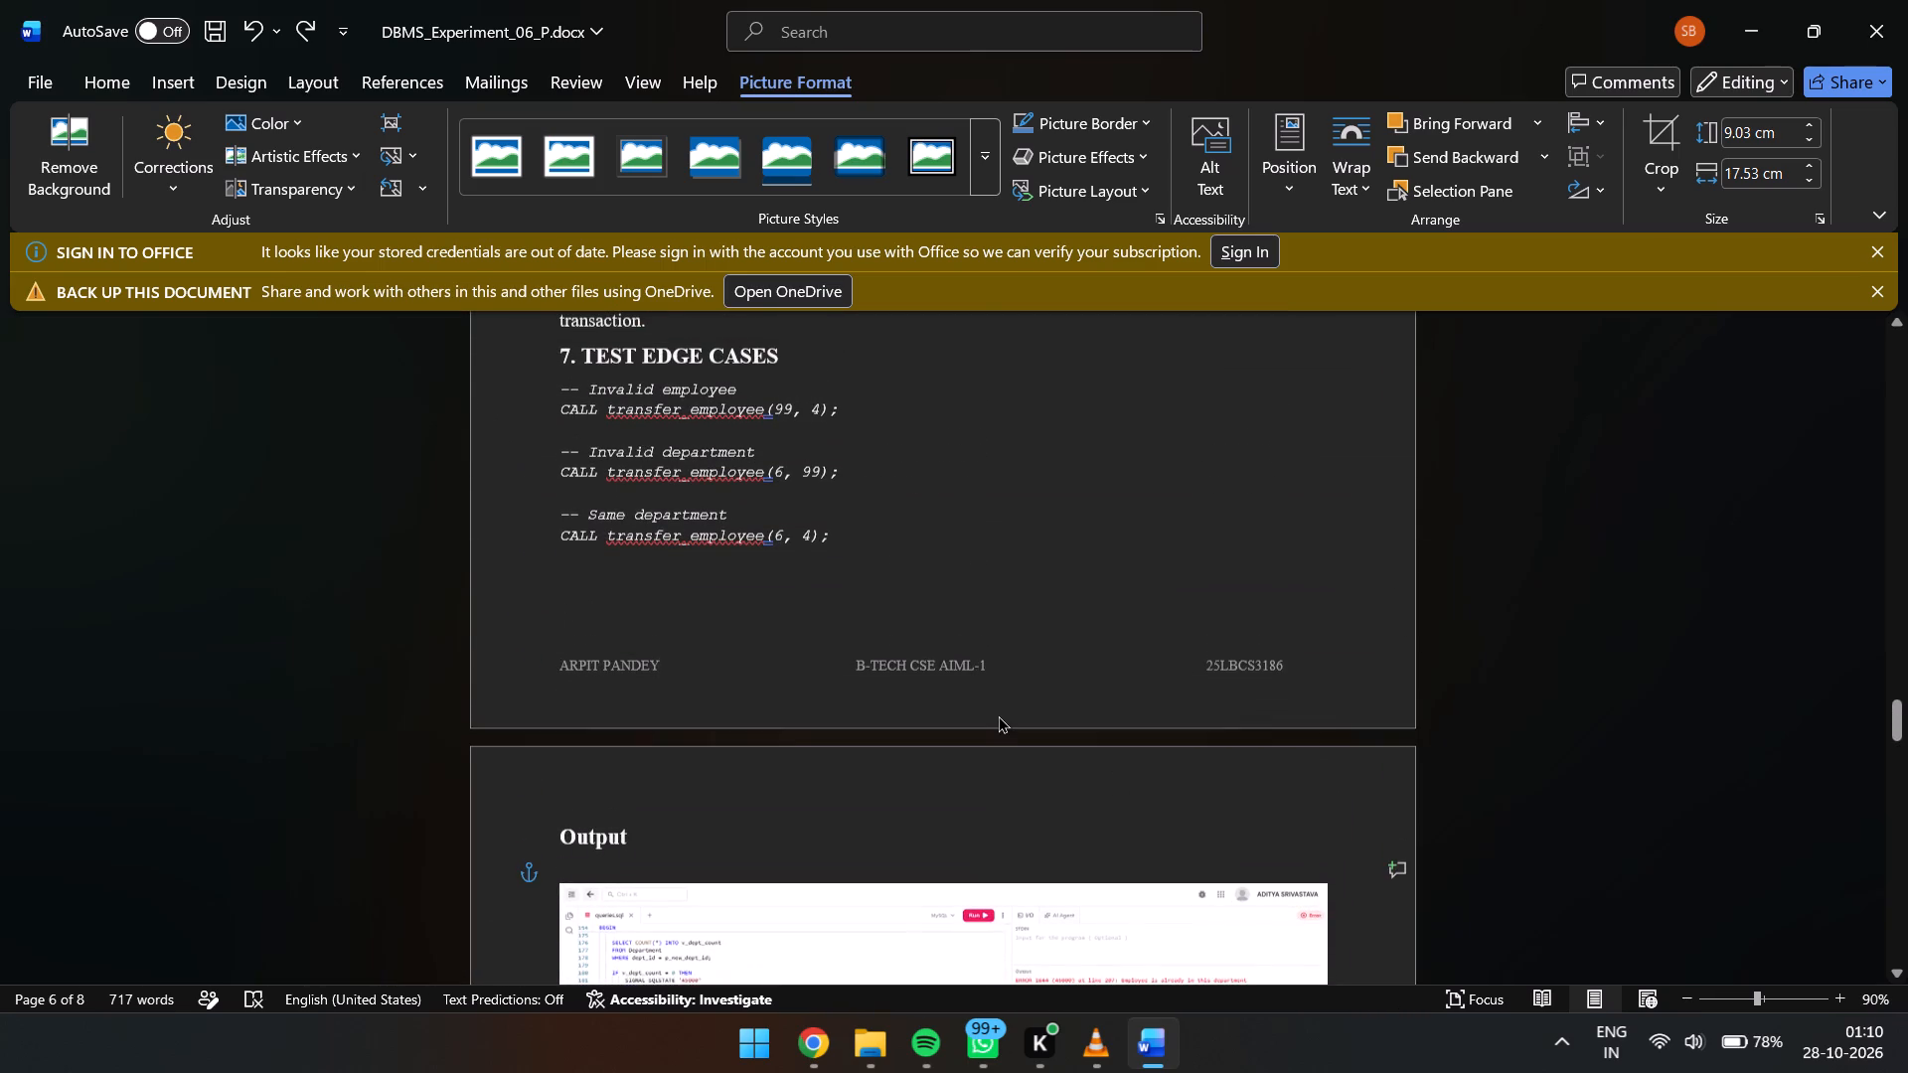
pyautogui.scroll(-10, 1001, 721)
pyautogui.click(1122, 646)
pyautogui.scroll(-5, 1122, 681)
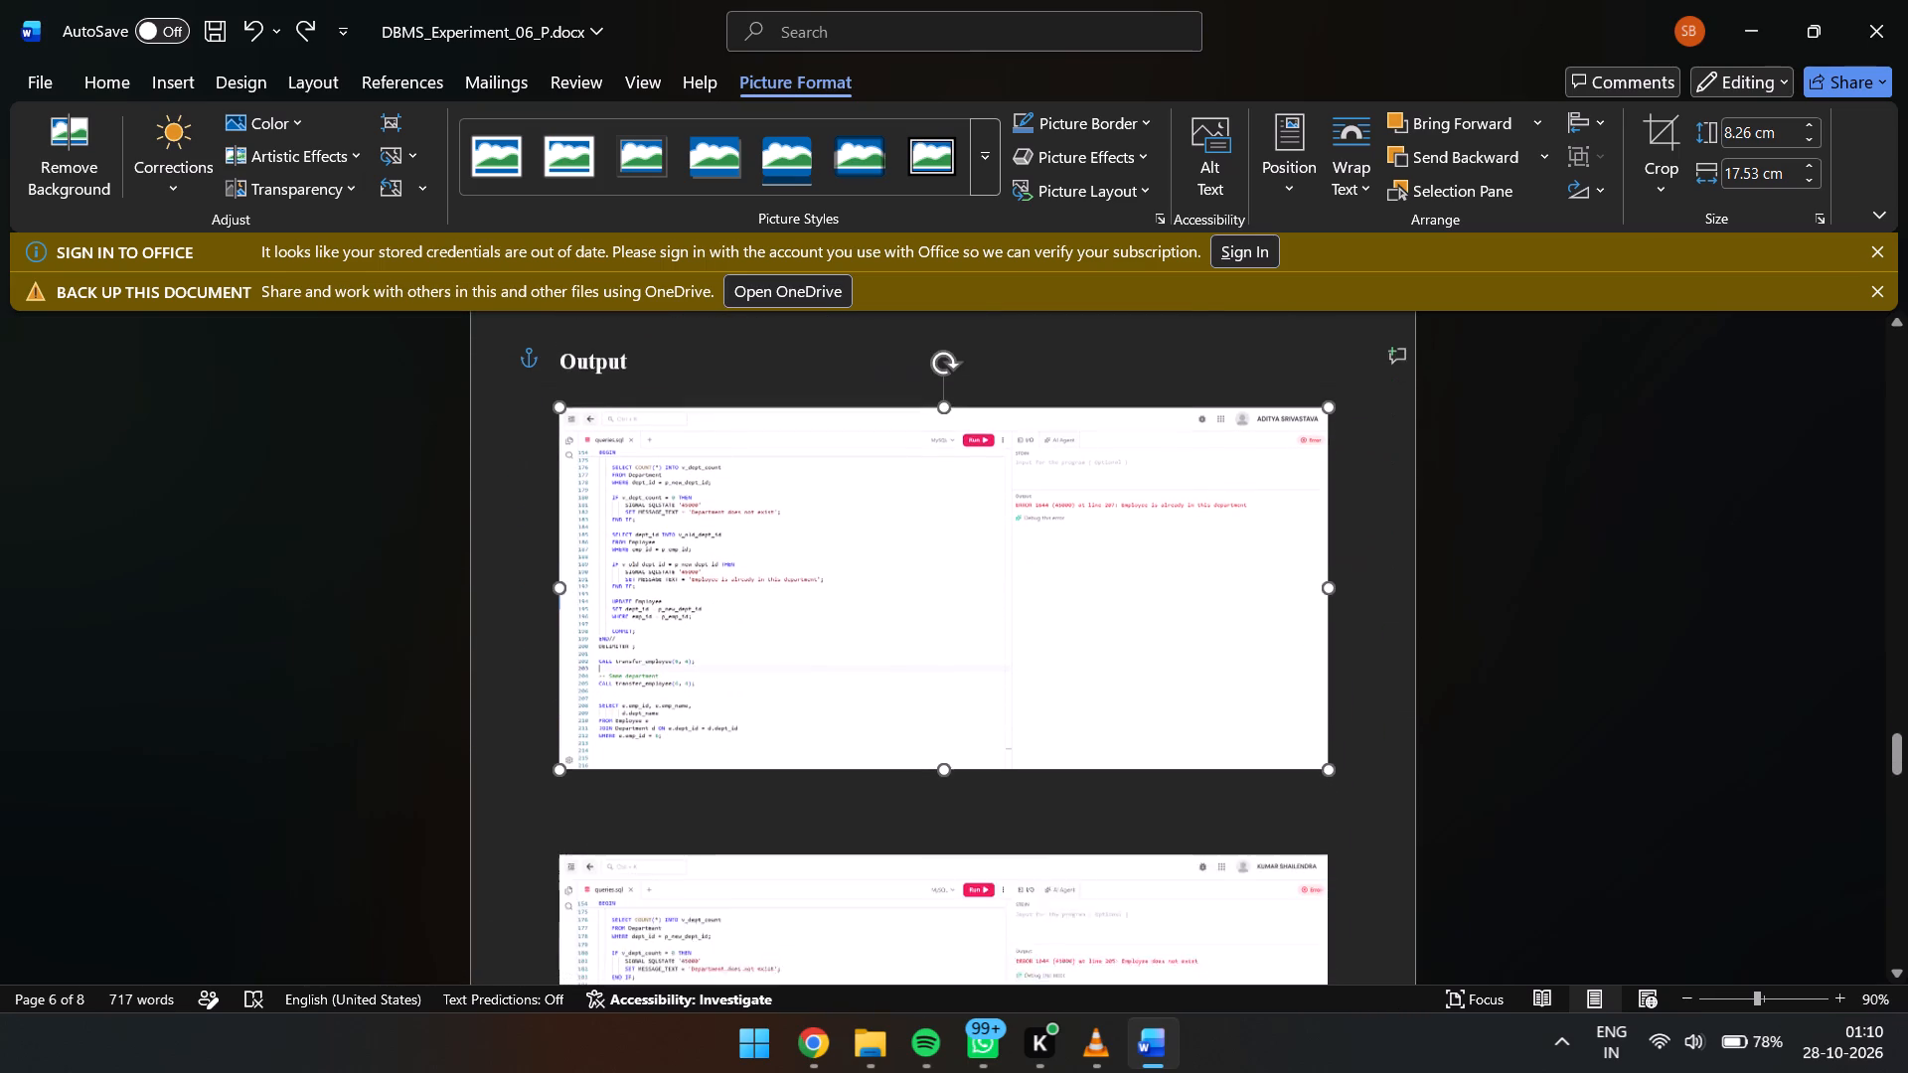
pyautogui.scroll(-6, 1122, 682)
pyautogui.click(1106, 691)
pyautogui.scroll(-18, 1106, 691)
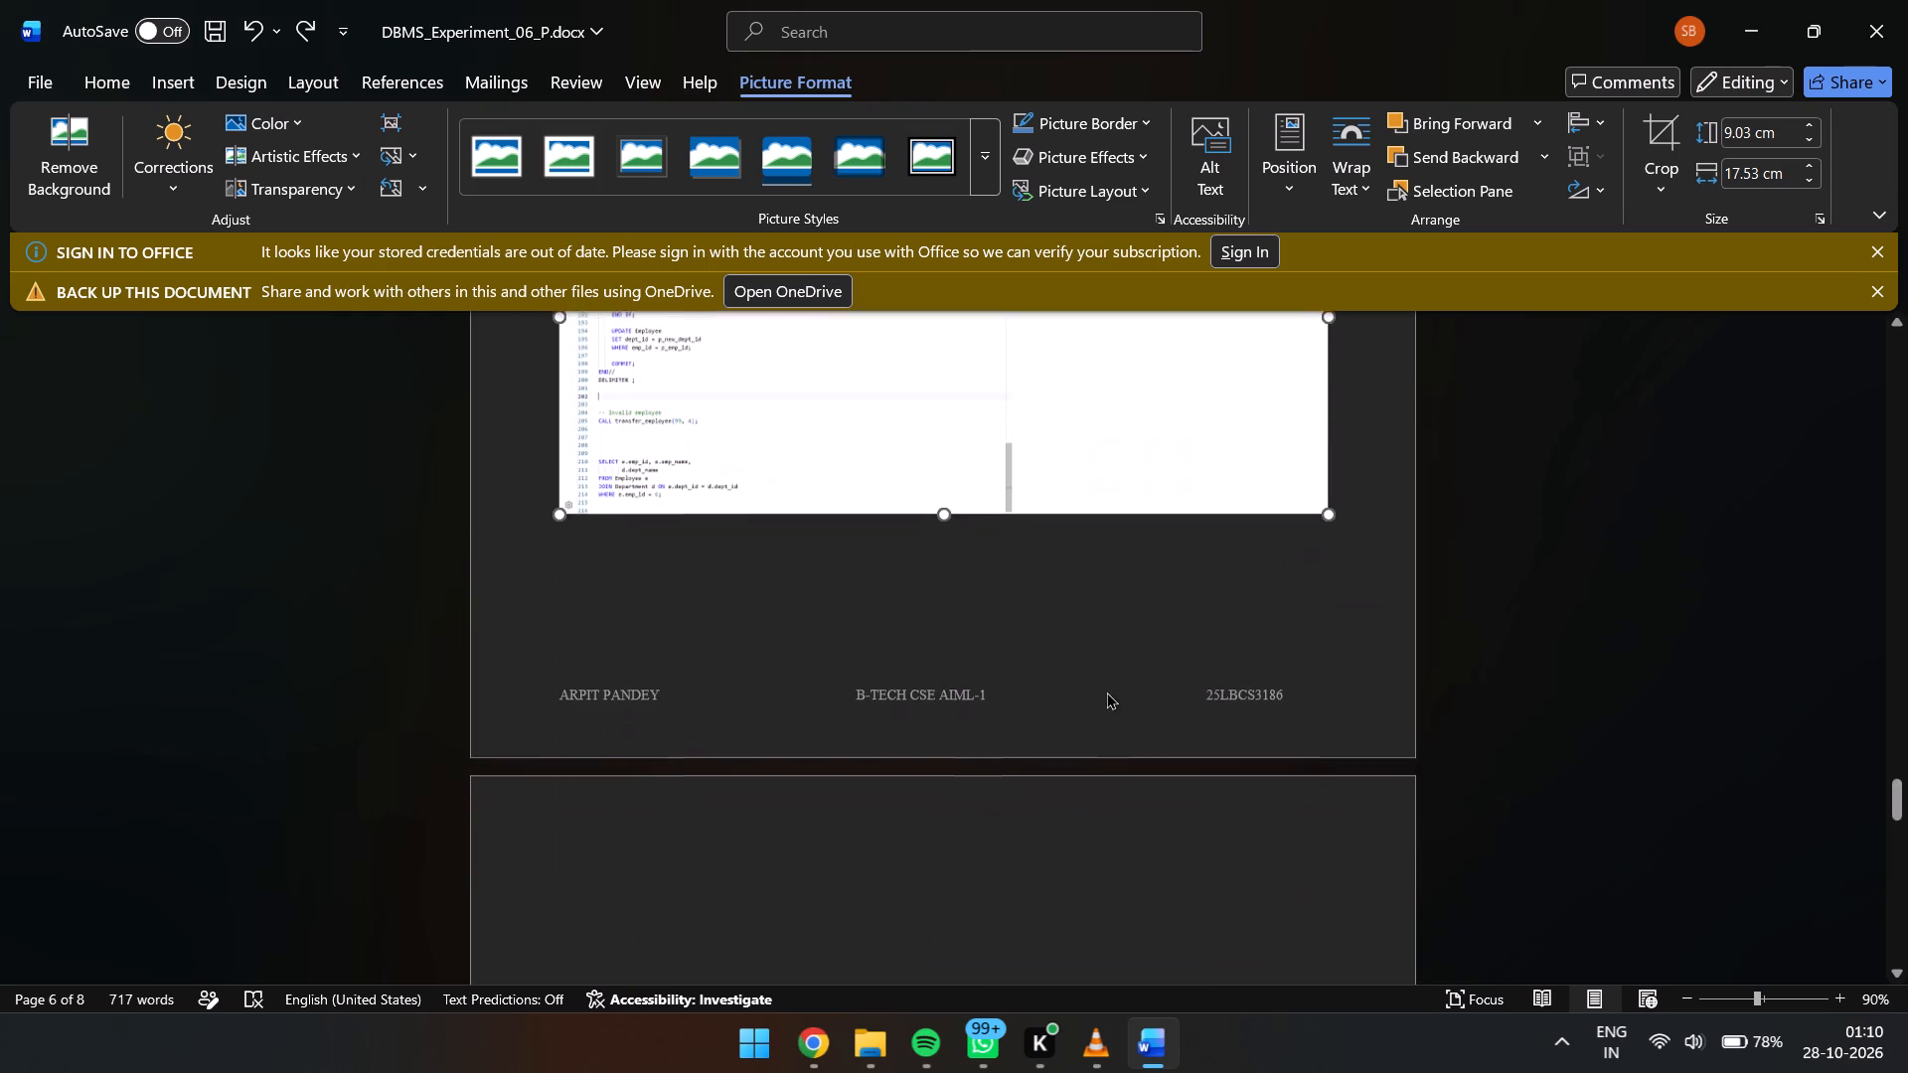
pyautogui.scroll(-4, 1106, 691)
pyautogui.scroll(20, 1106, 692)
pyautogui.scroll(7, 1106, 692)
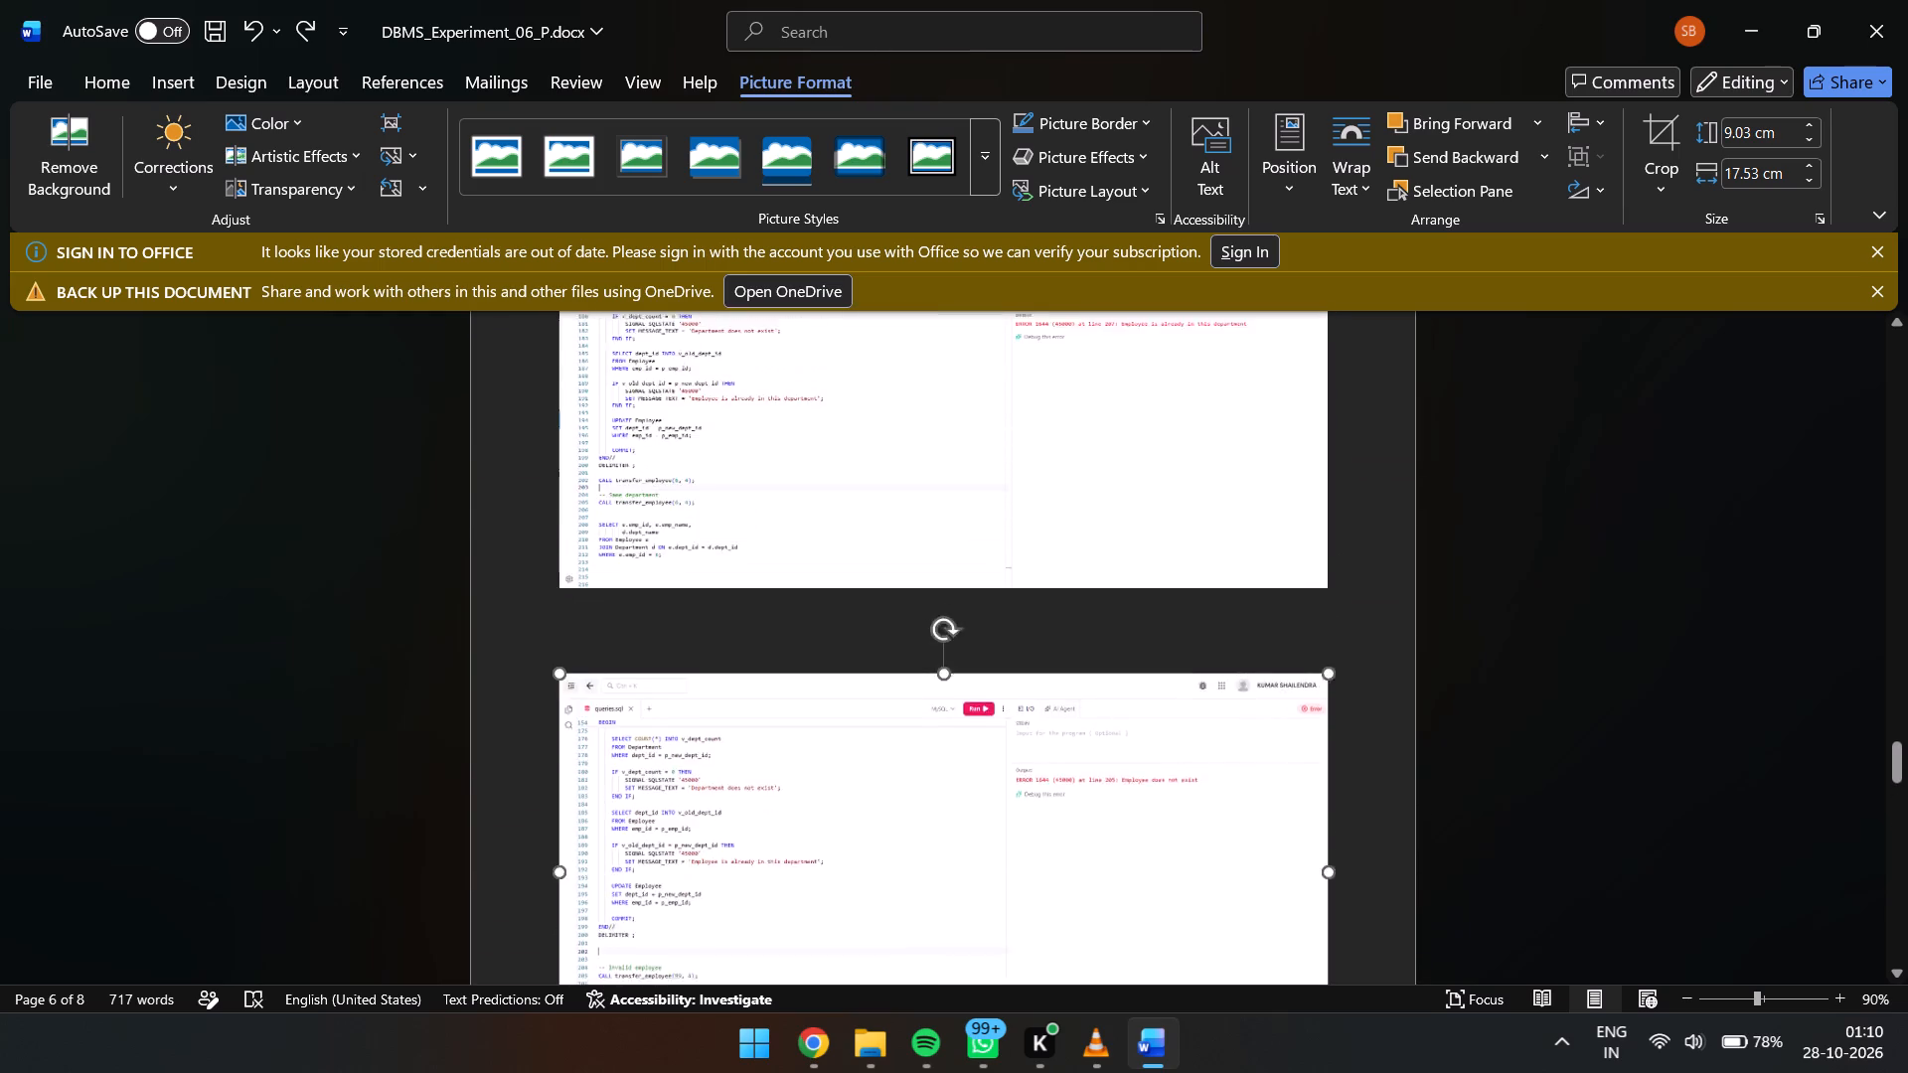
pyautogui.scroll(4, 1095, 788)
pyautogui.click(1365, 598)
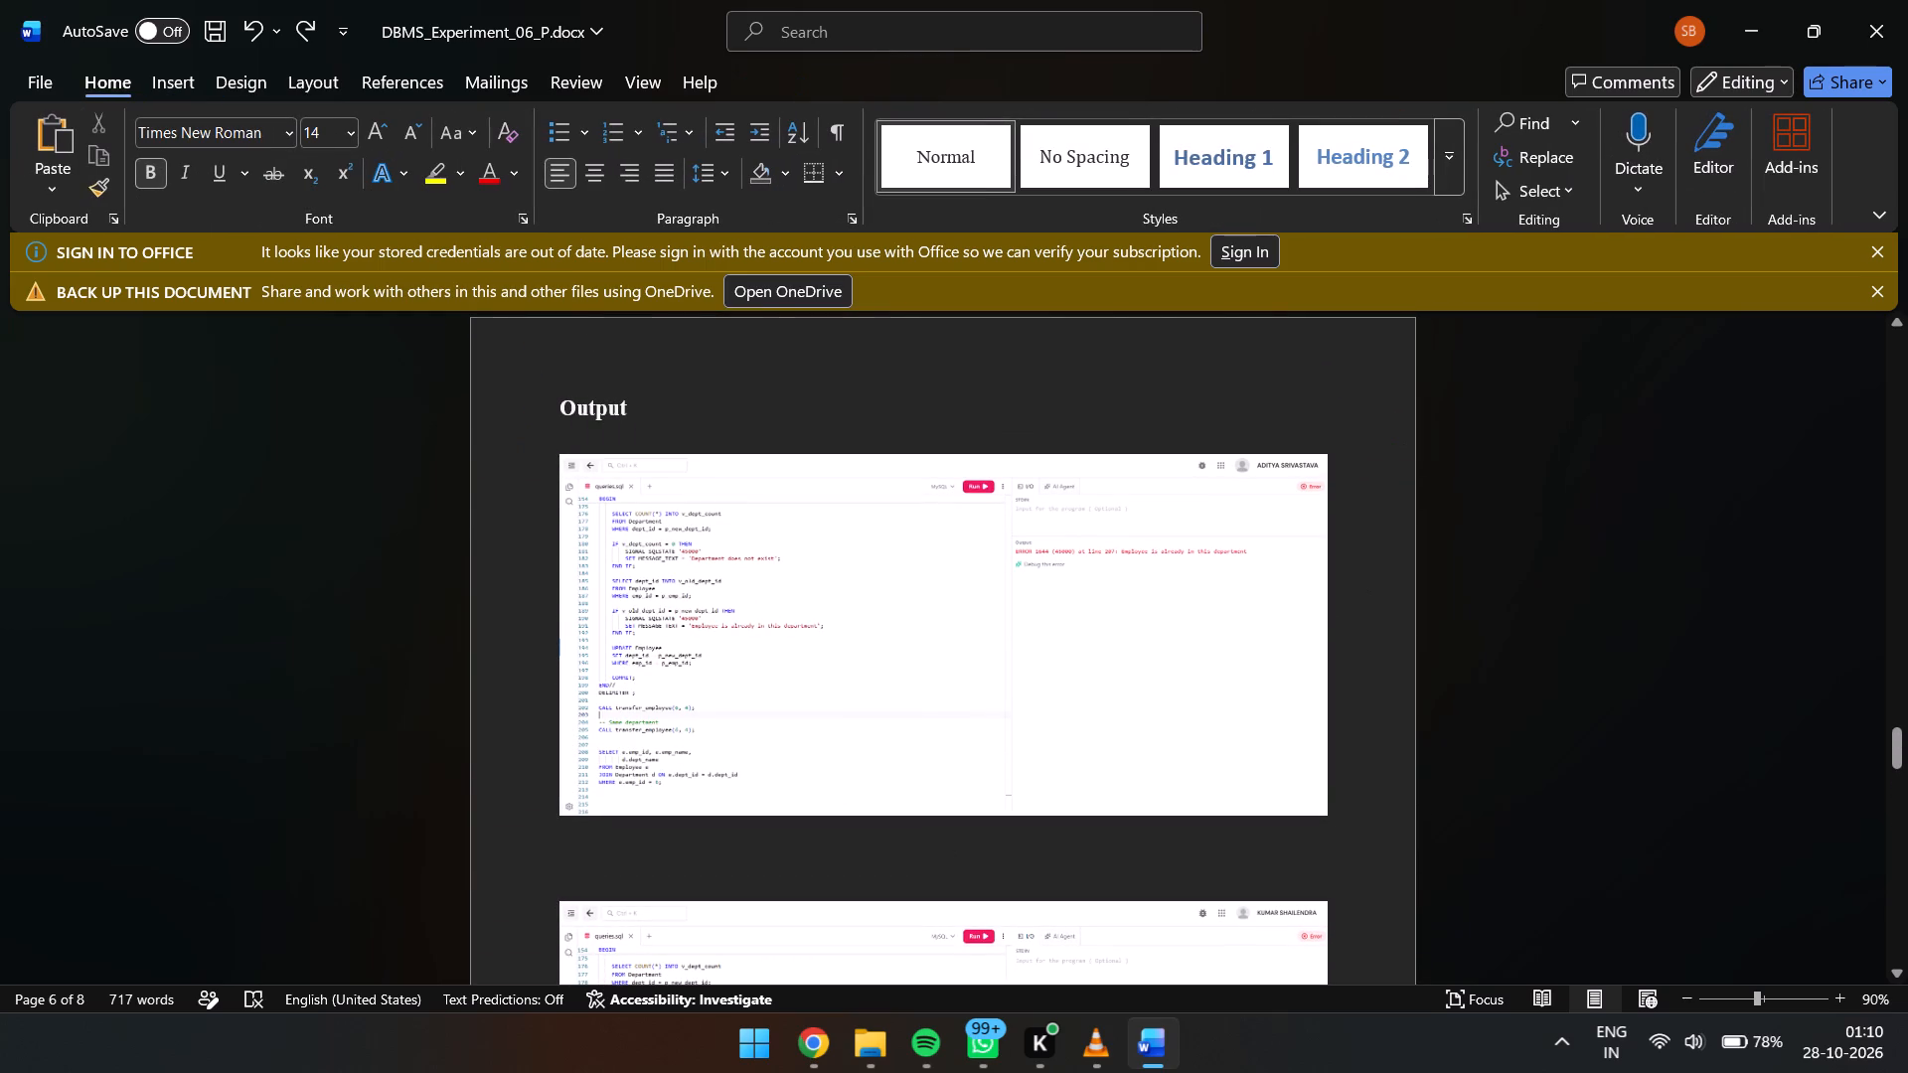
# Paste the copied name badge at page 6's Output heading, move it near the same-department screenshot's header, and shrink it to about half size.
pyautogui.click(644, 405)
pyautogui.hotkey('ctrl', 'v')
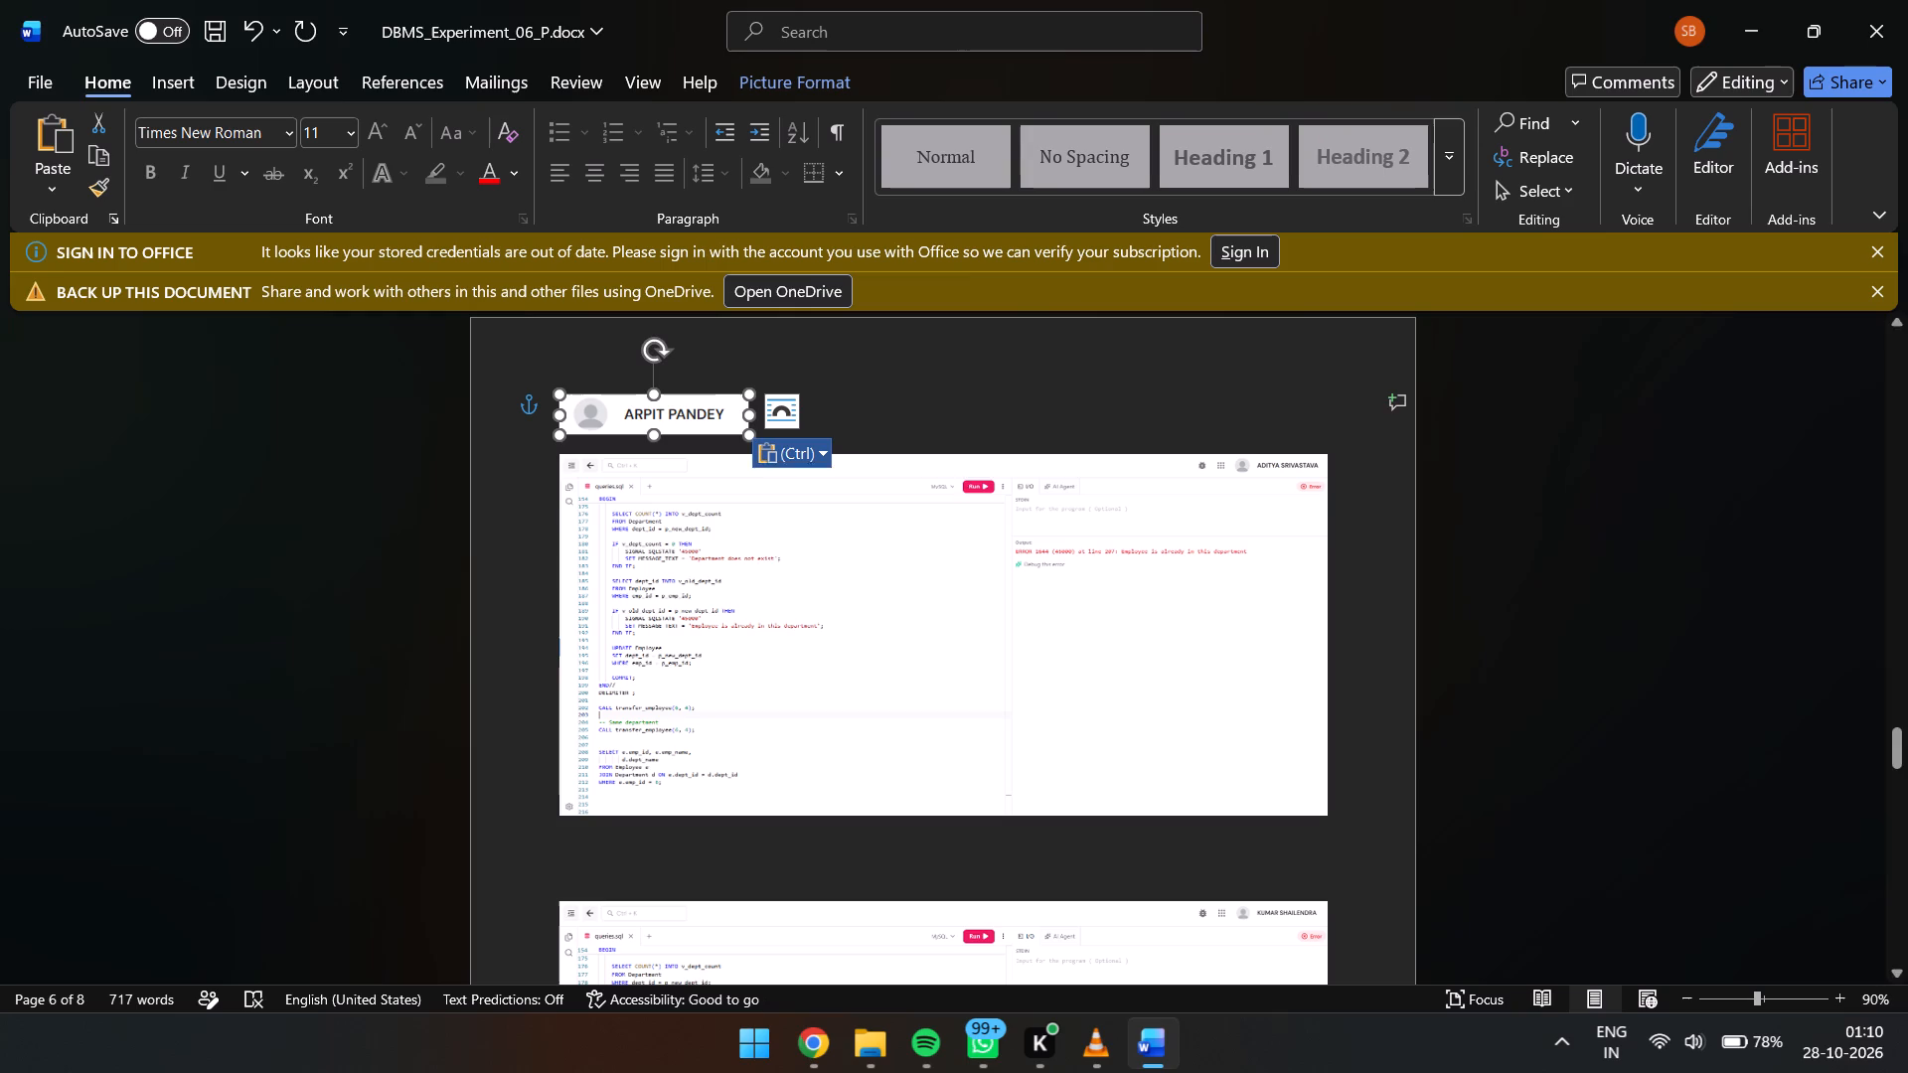
pyautogui.moveTo(640, 406); pyautogui.dragTo(1129, 493)
pyautogui.moveTo(676, 408); pyautogui.dragTo(1051, 439)
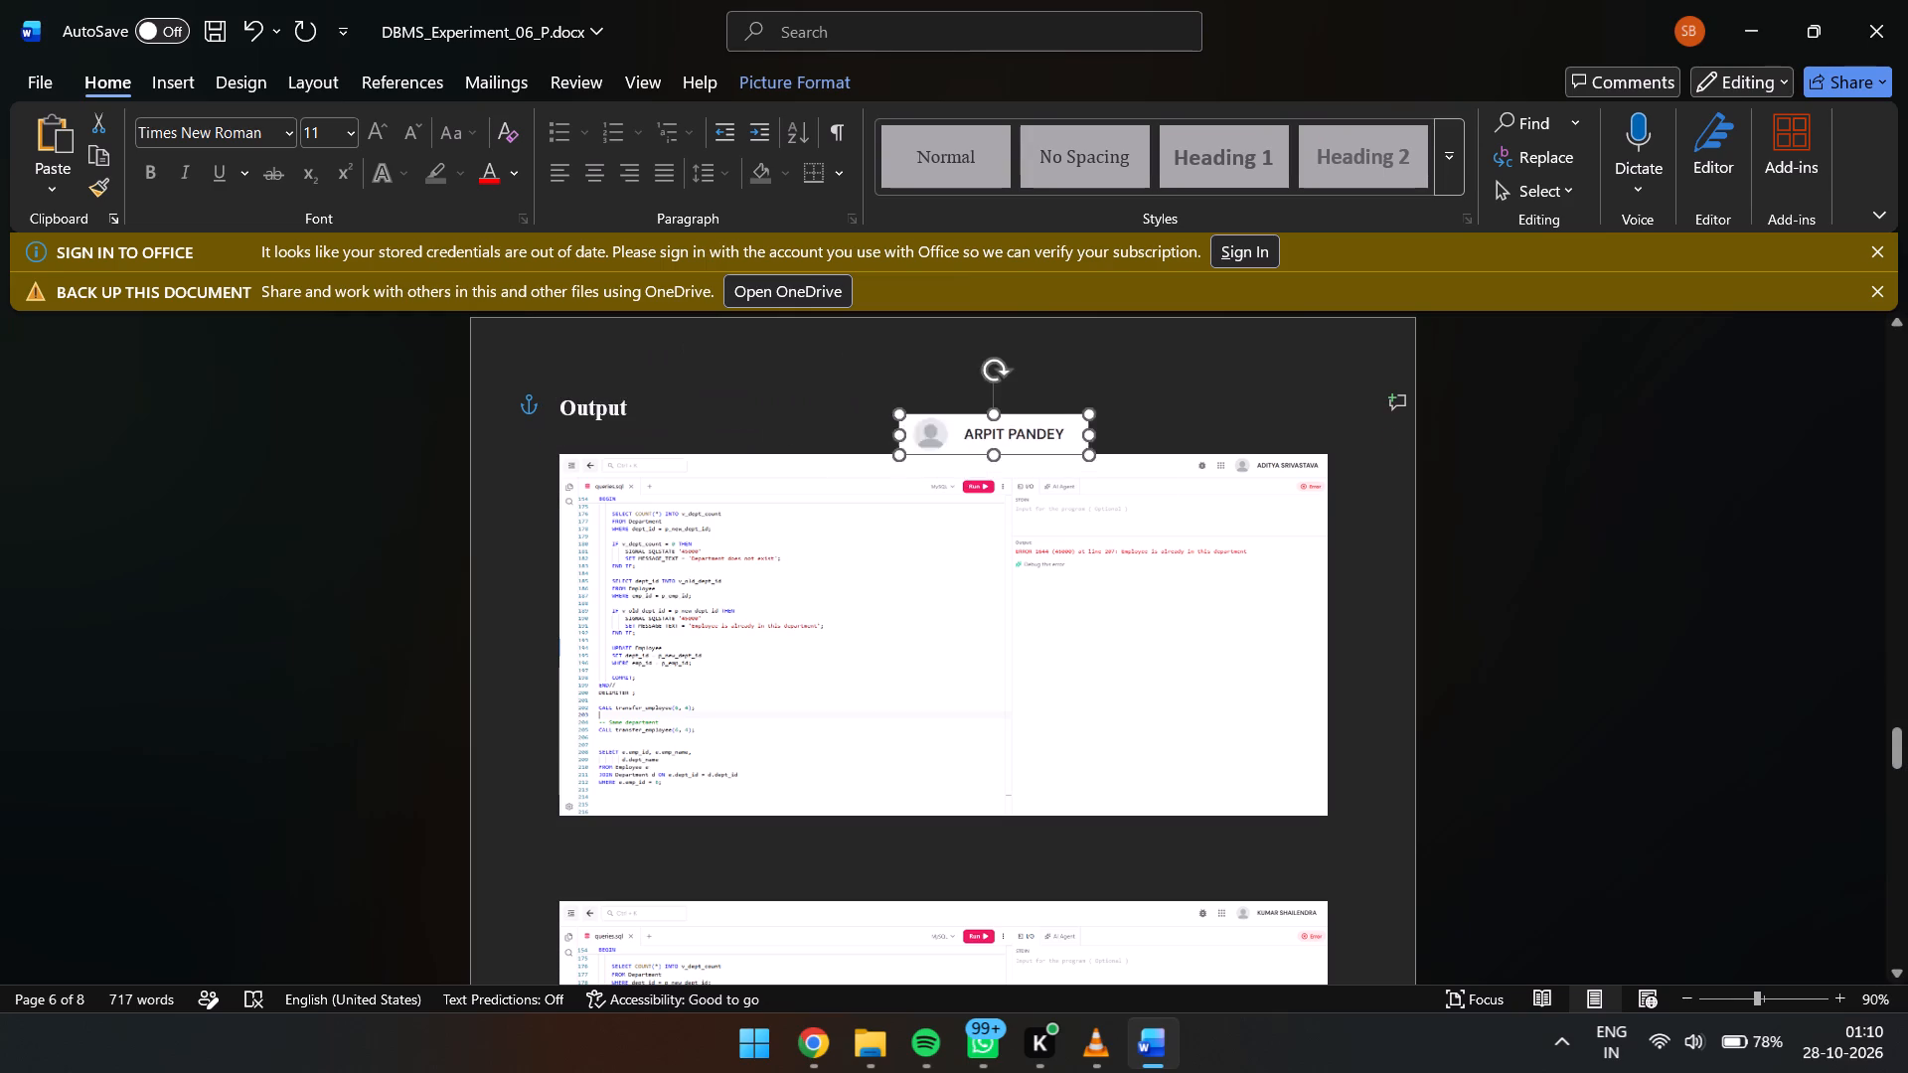
pyautogui.moveTo(1051, 439); pyautogui.dragTo(1165, 525)
pyautogui.keyDown('ctrl'); pyautogui.scroll(10, 1188, 531); pyautogui.keyUp('ctrl')
pyautogui.moveTo(1232, 553); pyautogui.dragTo(1414, 508)
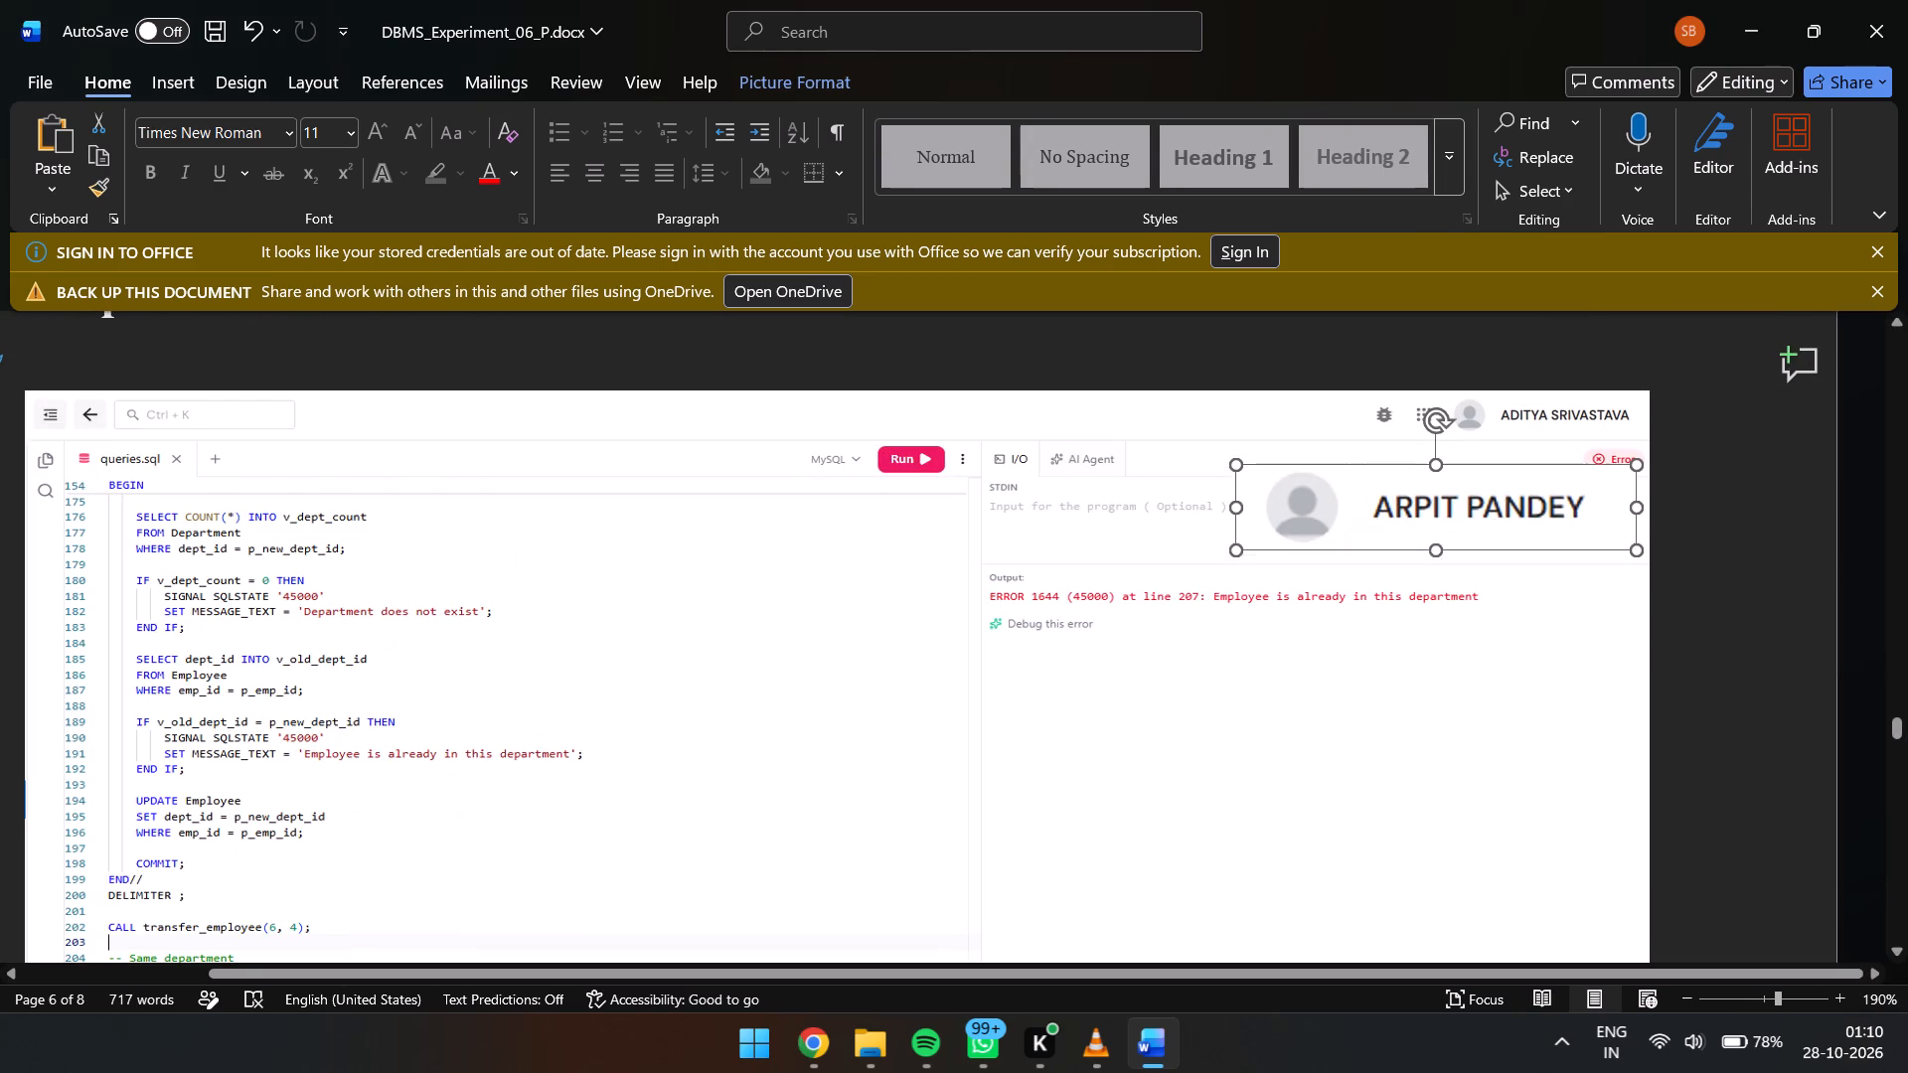
pyautogui.moveTo(1239, 551); pyautogui.dragTo(1440, 498)
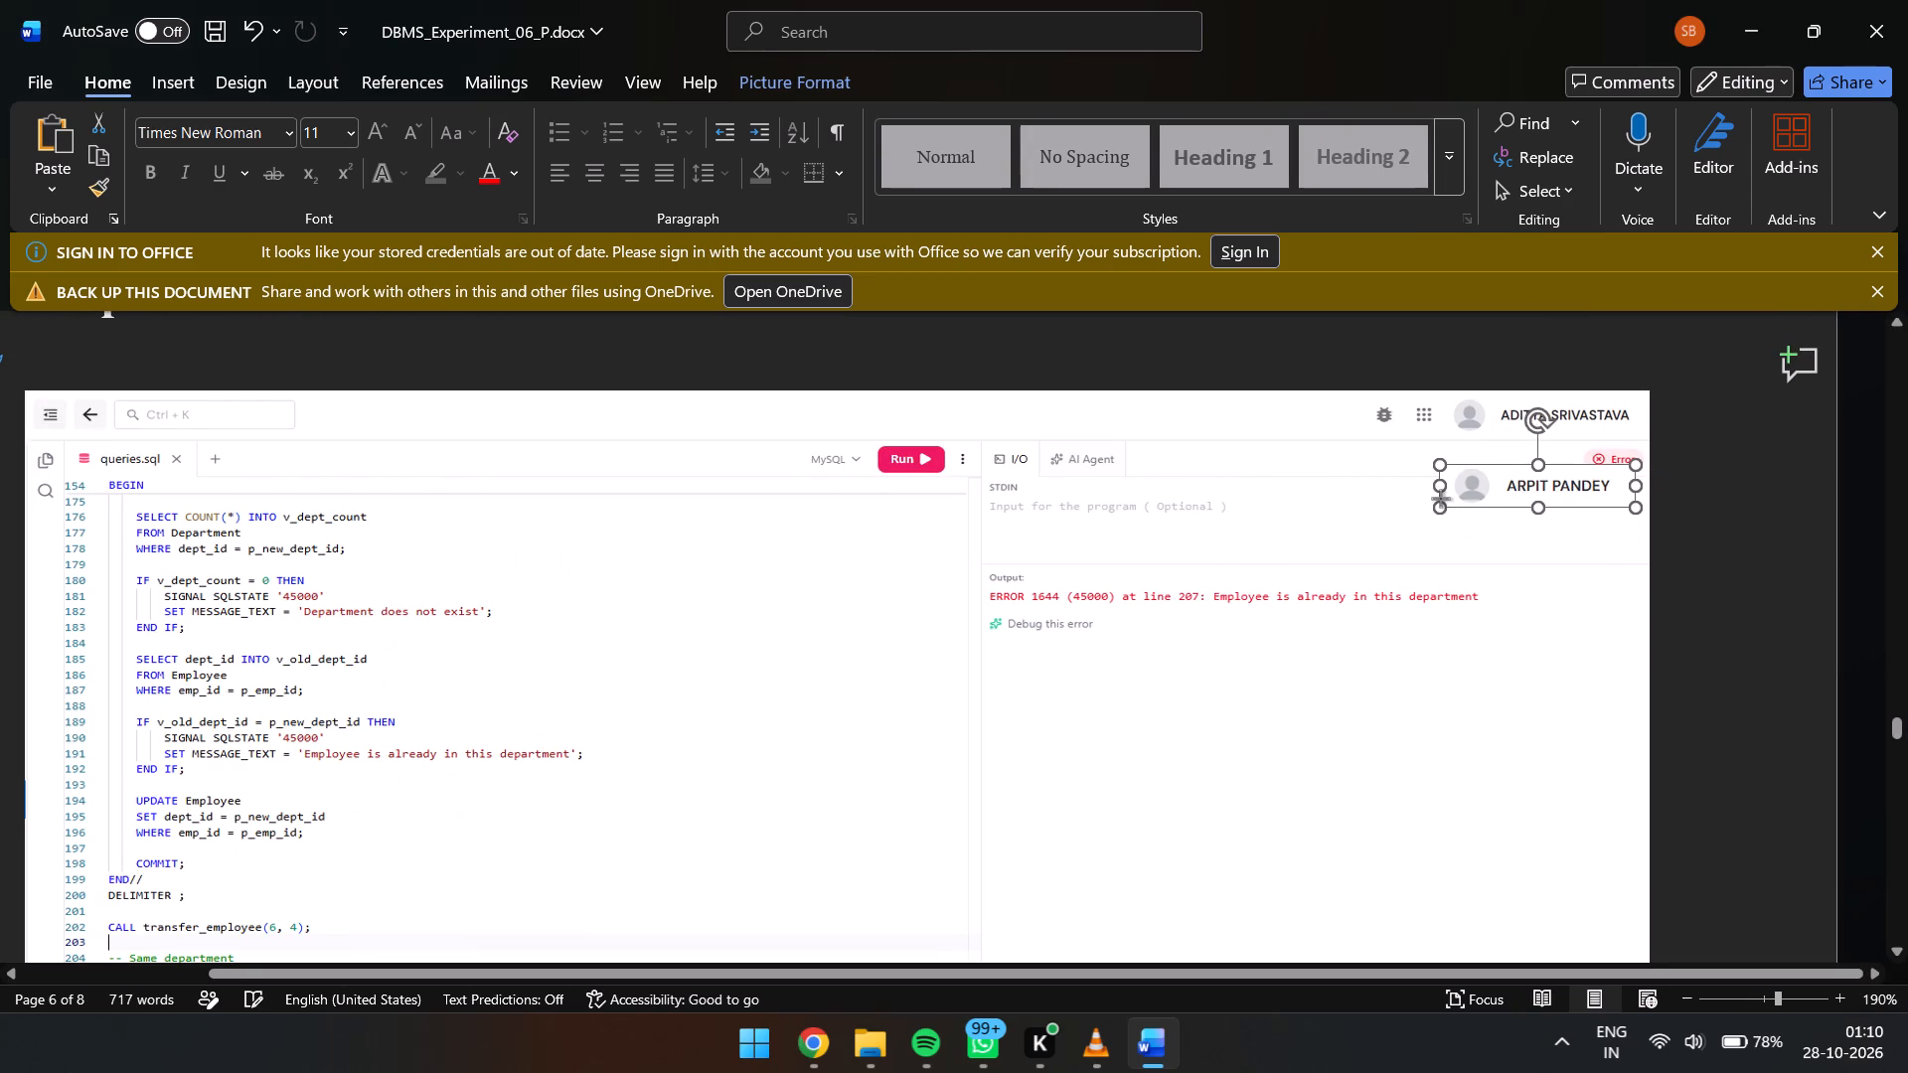
# Align the shrunken name badge over the old account name in the same-department screenshot's header.
pyautogui.moveTo(1503, 486); pyautogui.dragTo(1501, 421)
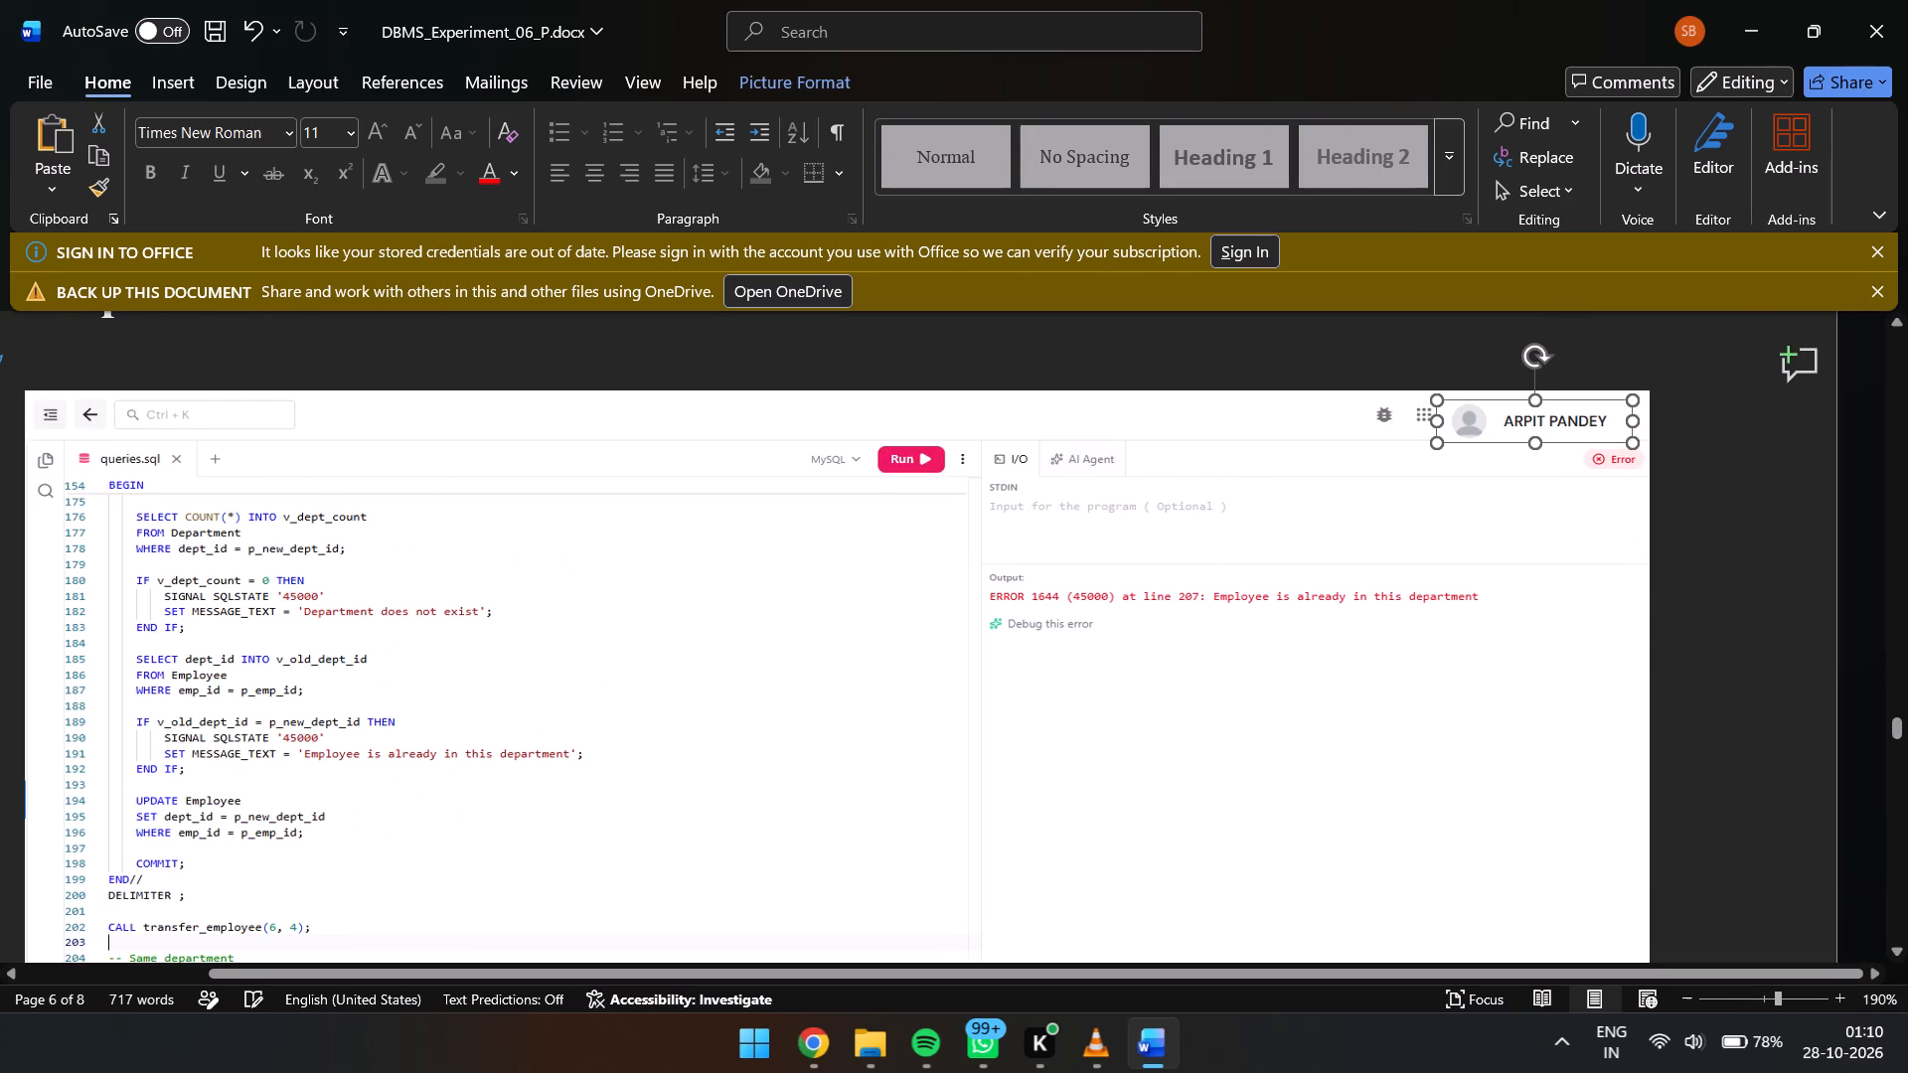
pyautogui.moveTo(1501, 421); pyautogui.dragTo(1502, 417)
pyautogui.press('Up')
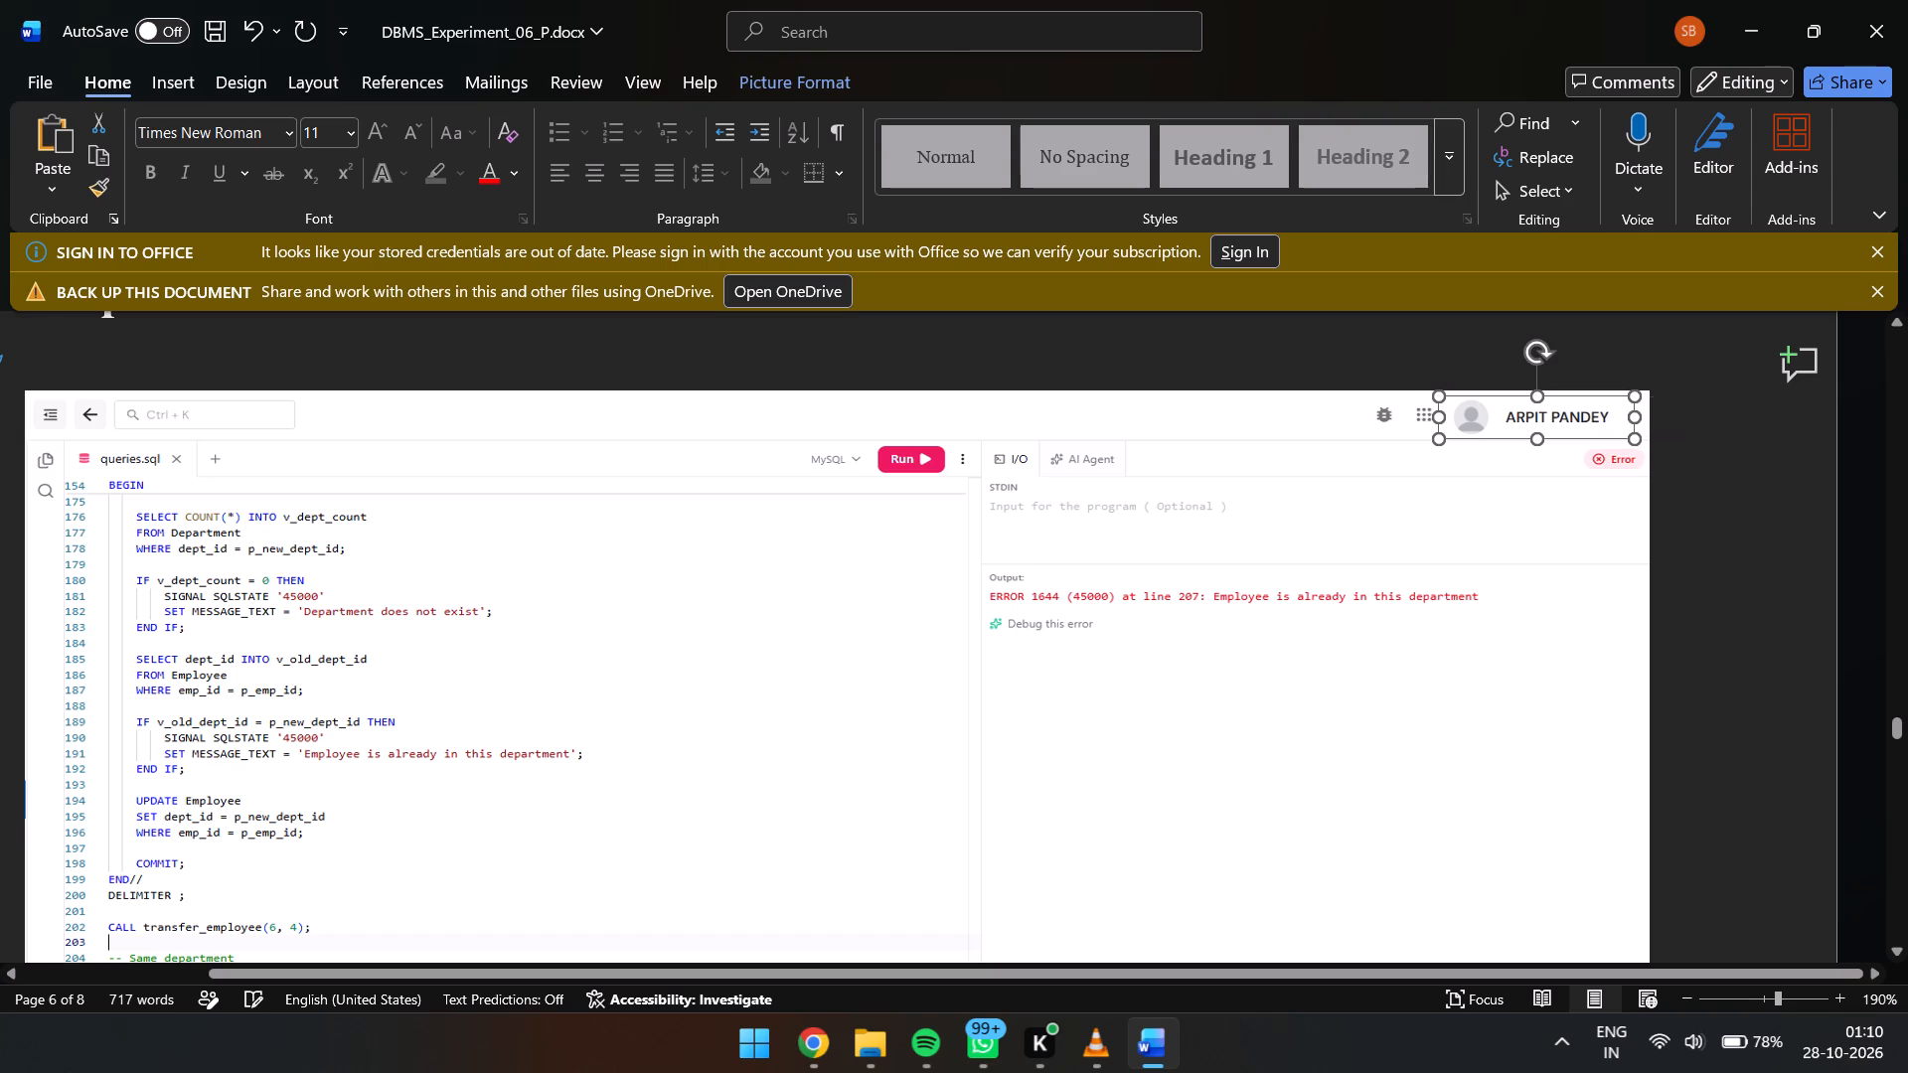
pyautogui.click(1724, 494)
pyautogui.click(1562, 426)
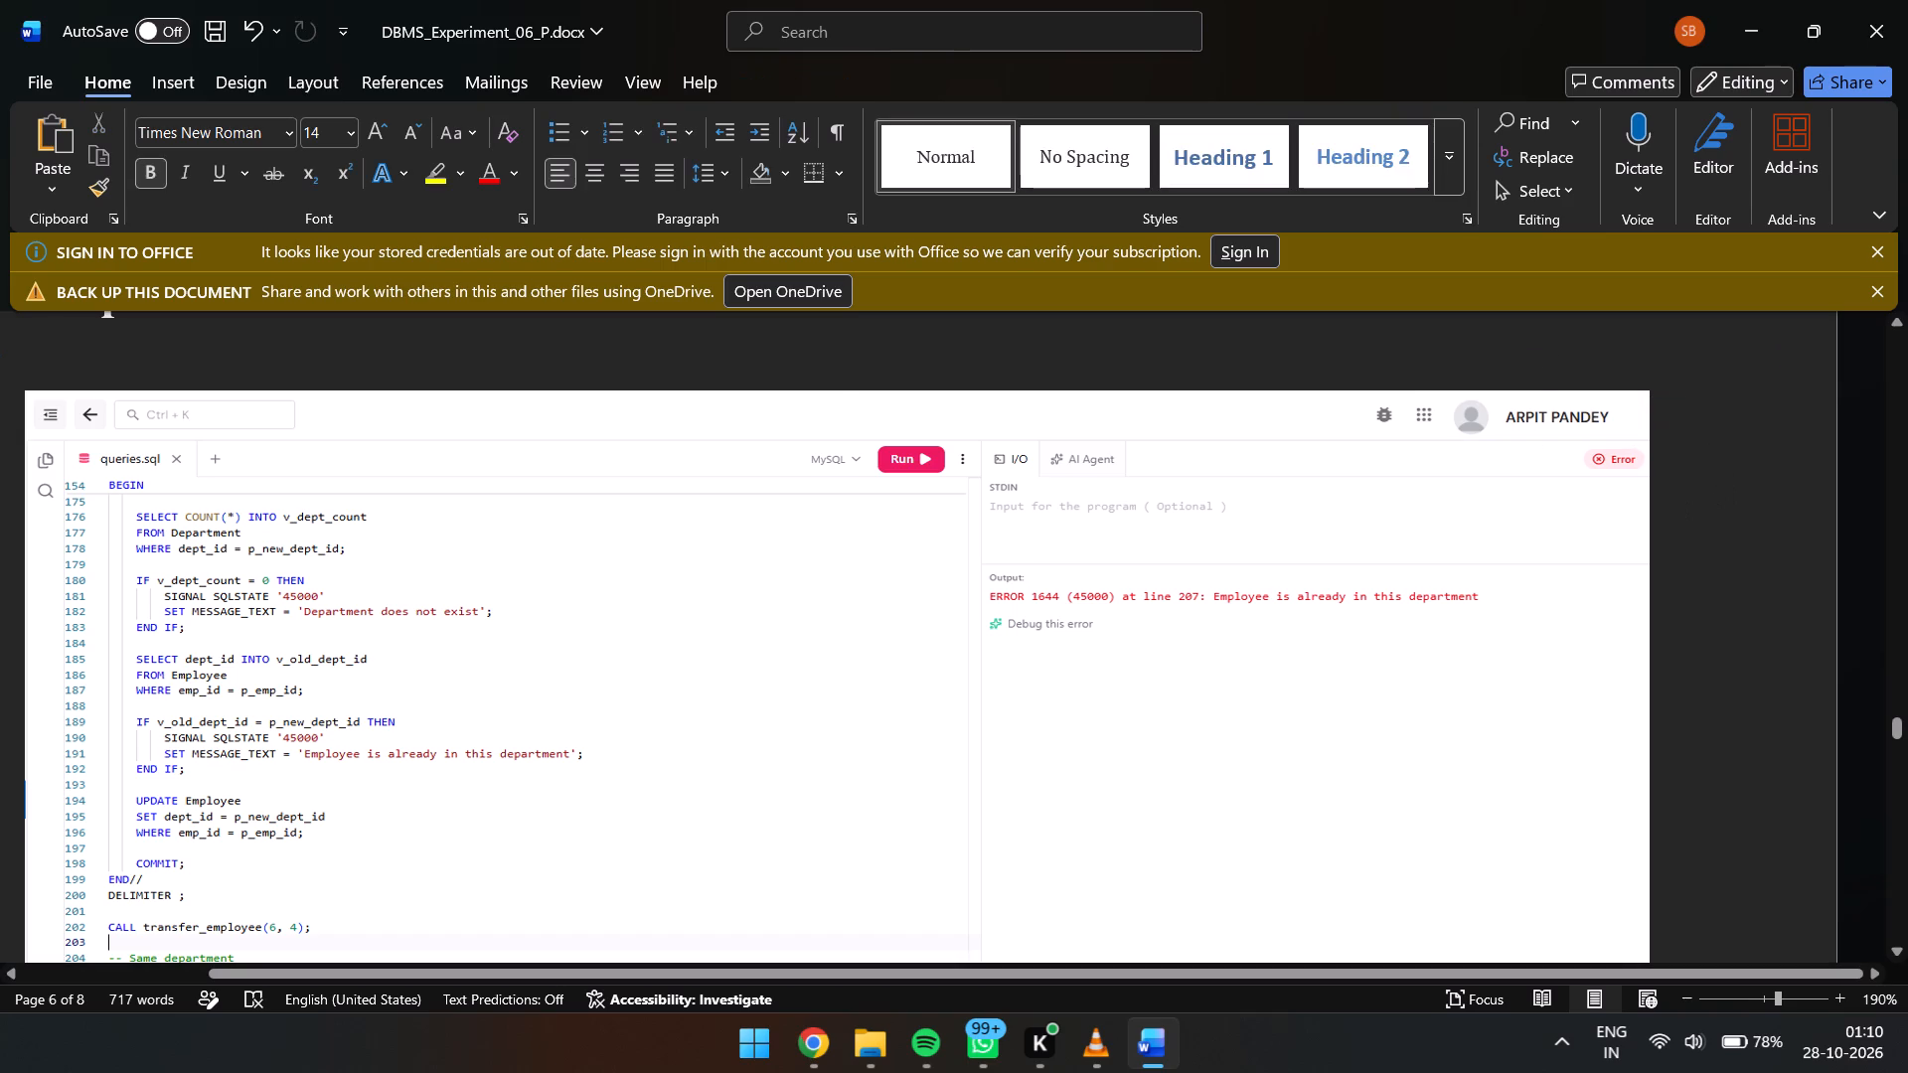
pyautogui.press('Up')
pyautogui.click(1692, 564)
# Examine the same-department and invalid-employee output screenshots on page 6 for account names in their headers.
pyautogui.scroll(-14, 1326, 673)
pyautogui.click(1708, 551)
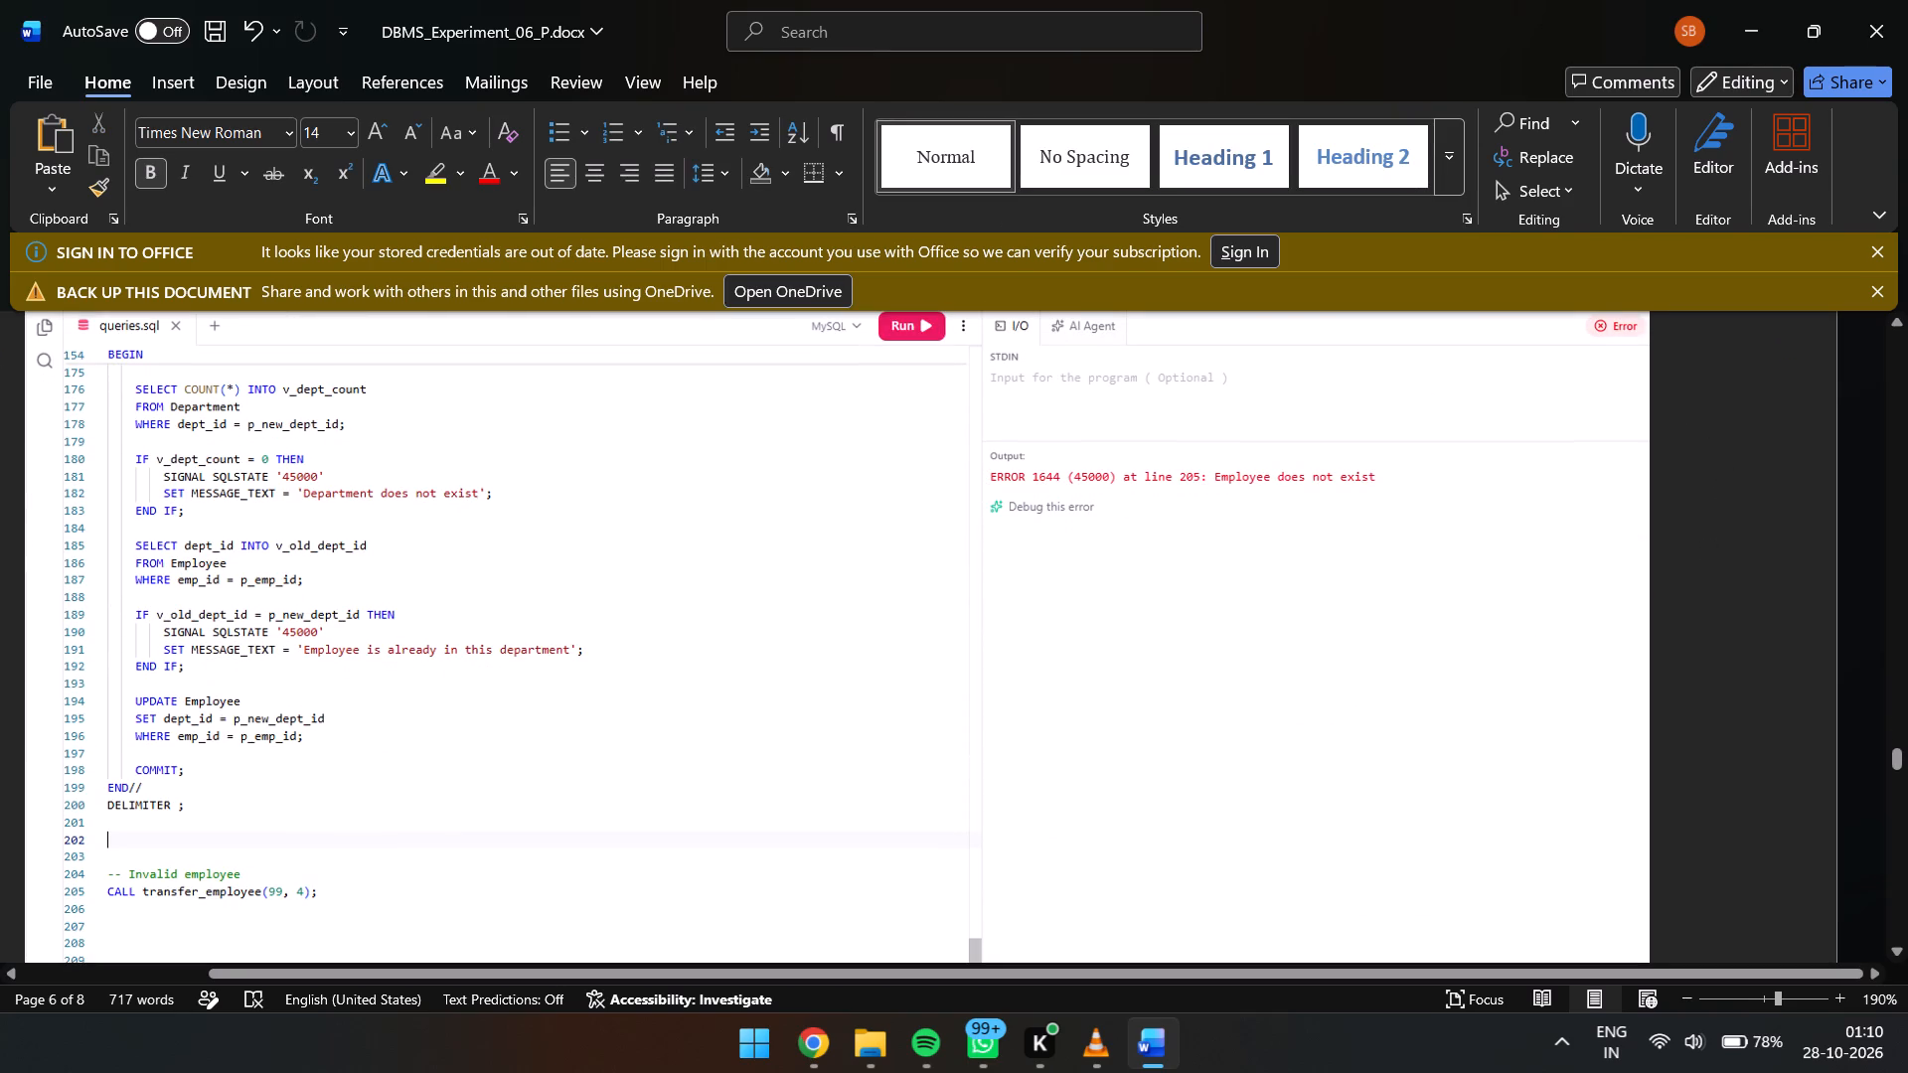
pyautogui.keyDown('ctrl'); pyautogui.scroll(-6, 1579, 693); pyautogui.keyUp('ctrl')
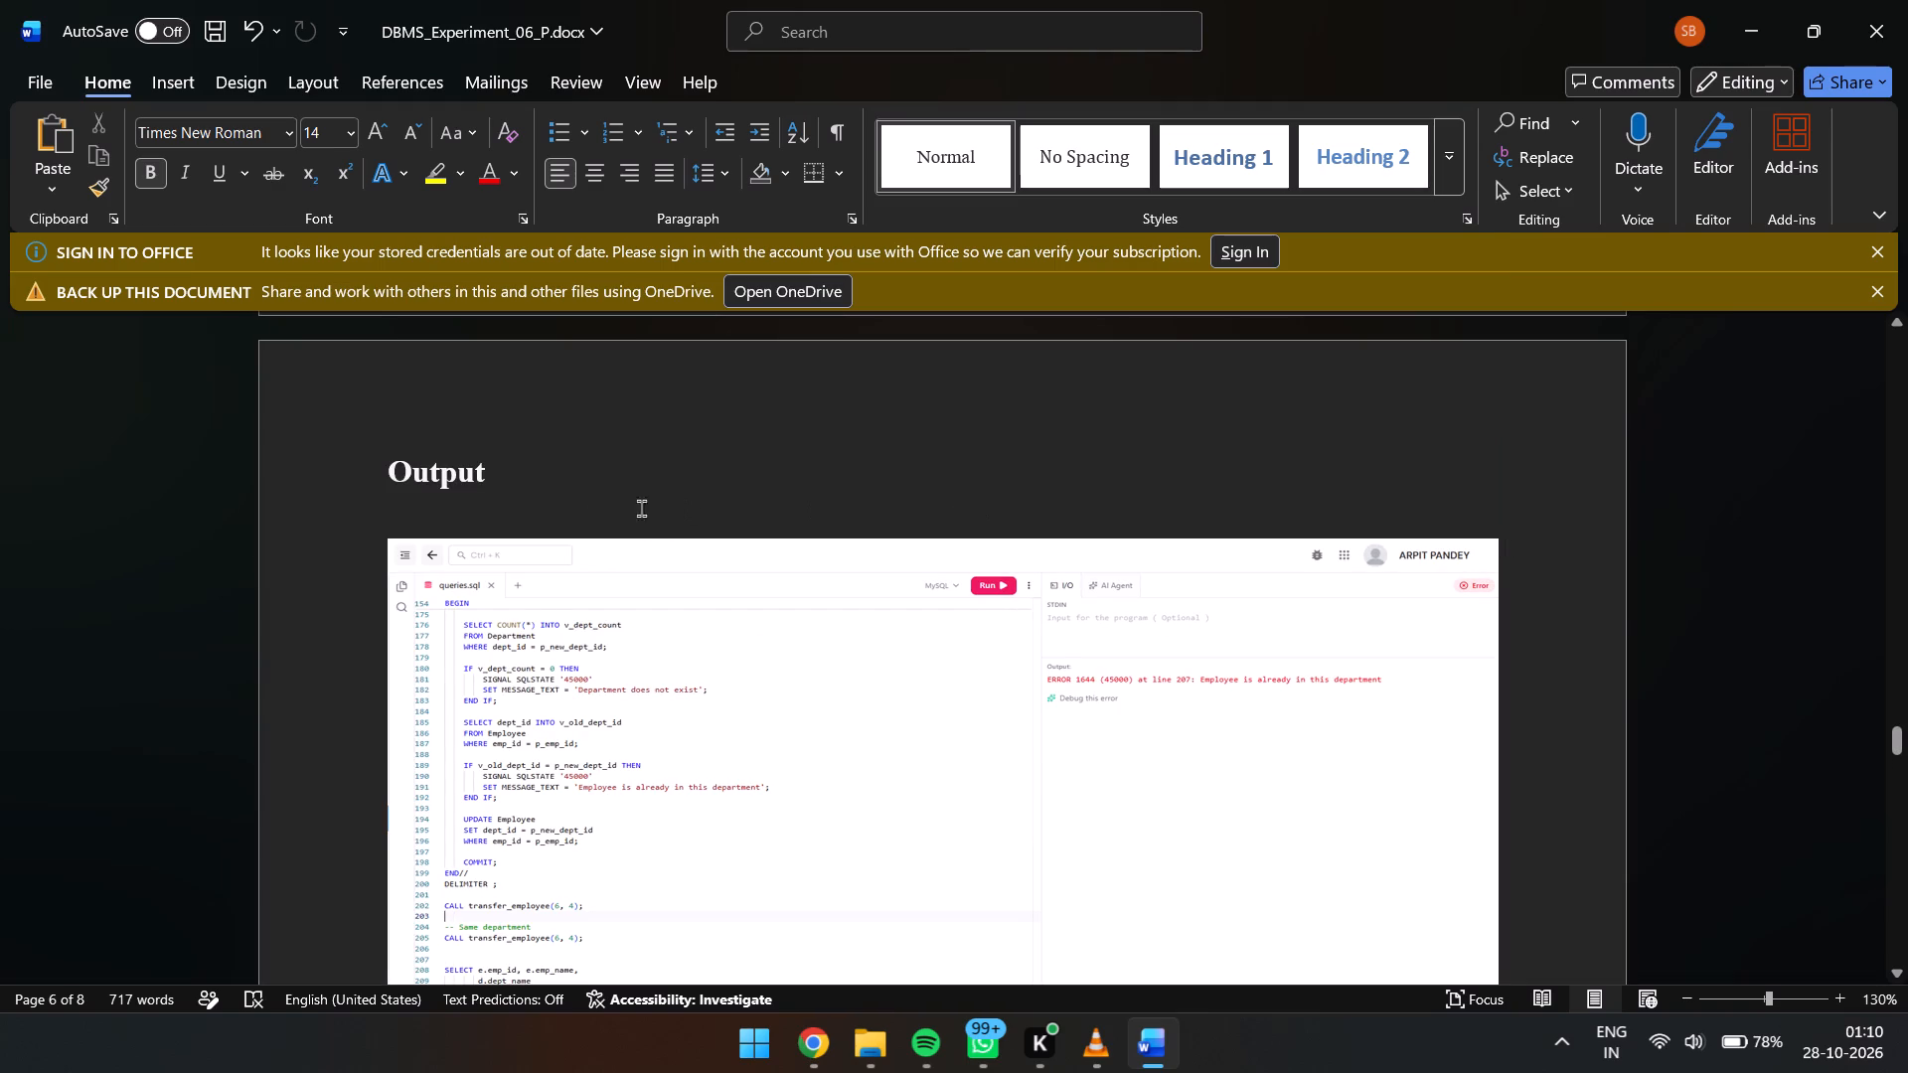
pyautogui.click(493, 479)
pyautogui.scroll(8, 1008, 684)
pyautogui.scroll(-20, 1008, 684)
pyautogui.scroll(-5, 1008, 684)
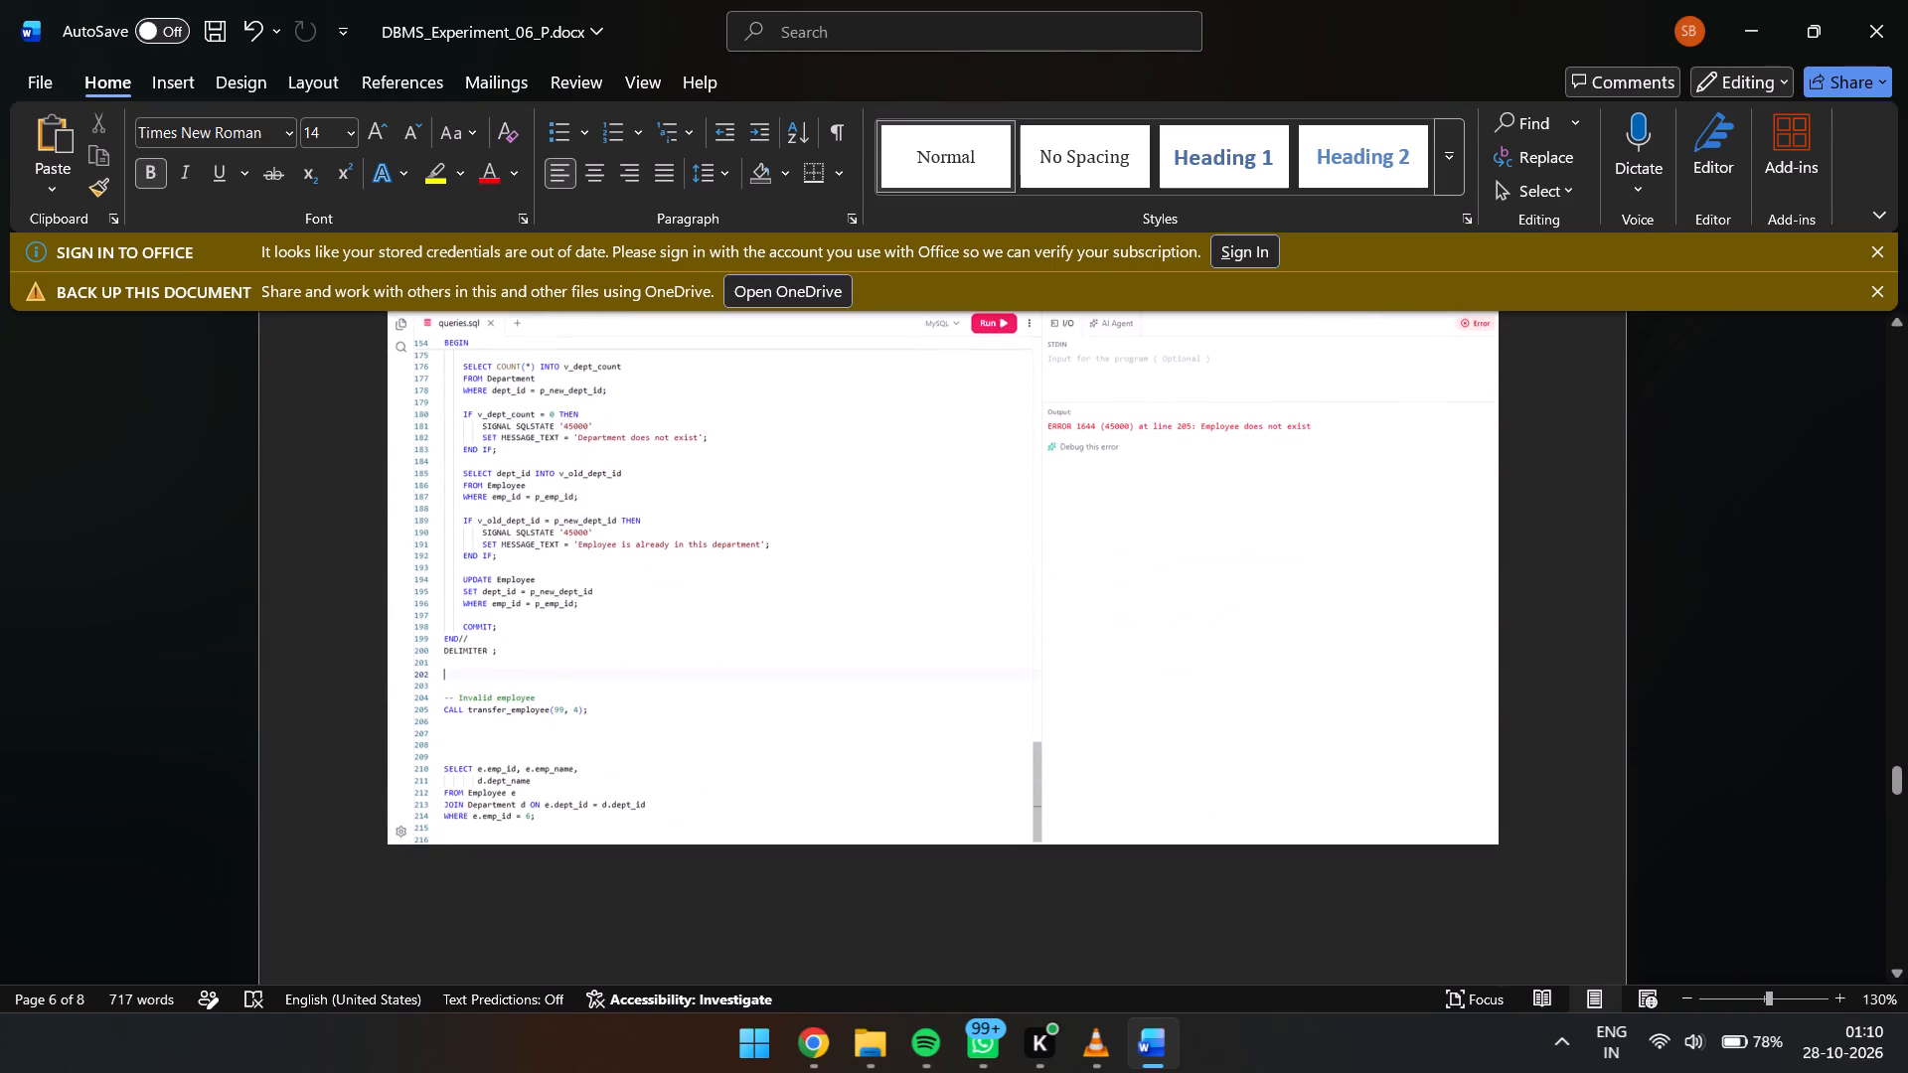
pyautogui.scroll(5, 1008, 684)
pyautogui.click(1563, 696)
pyautogui.scroll(3, 874, 437)
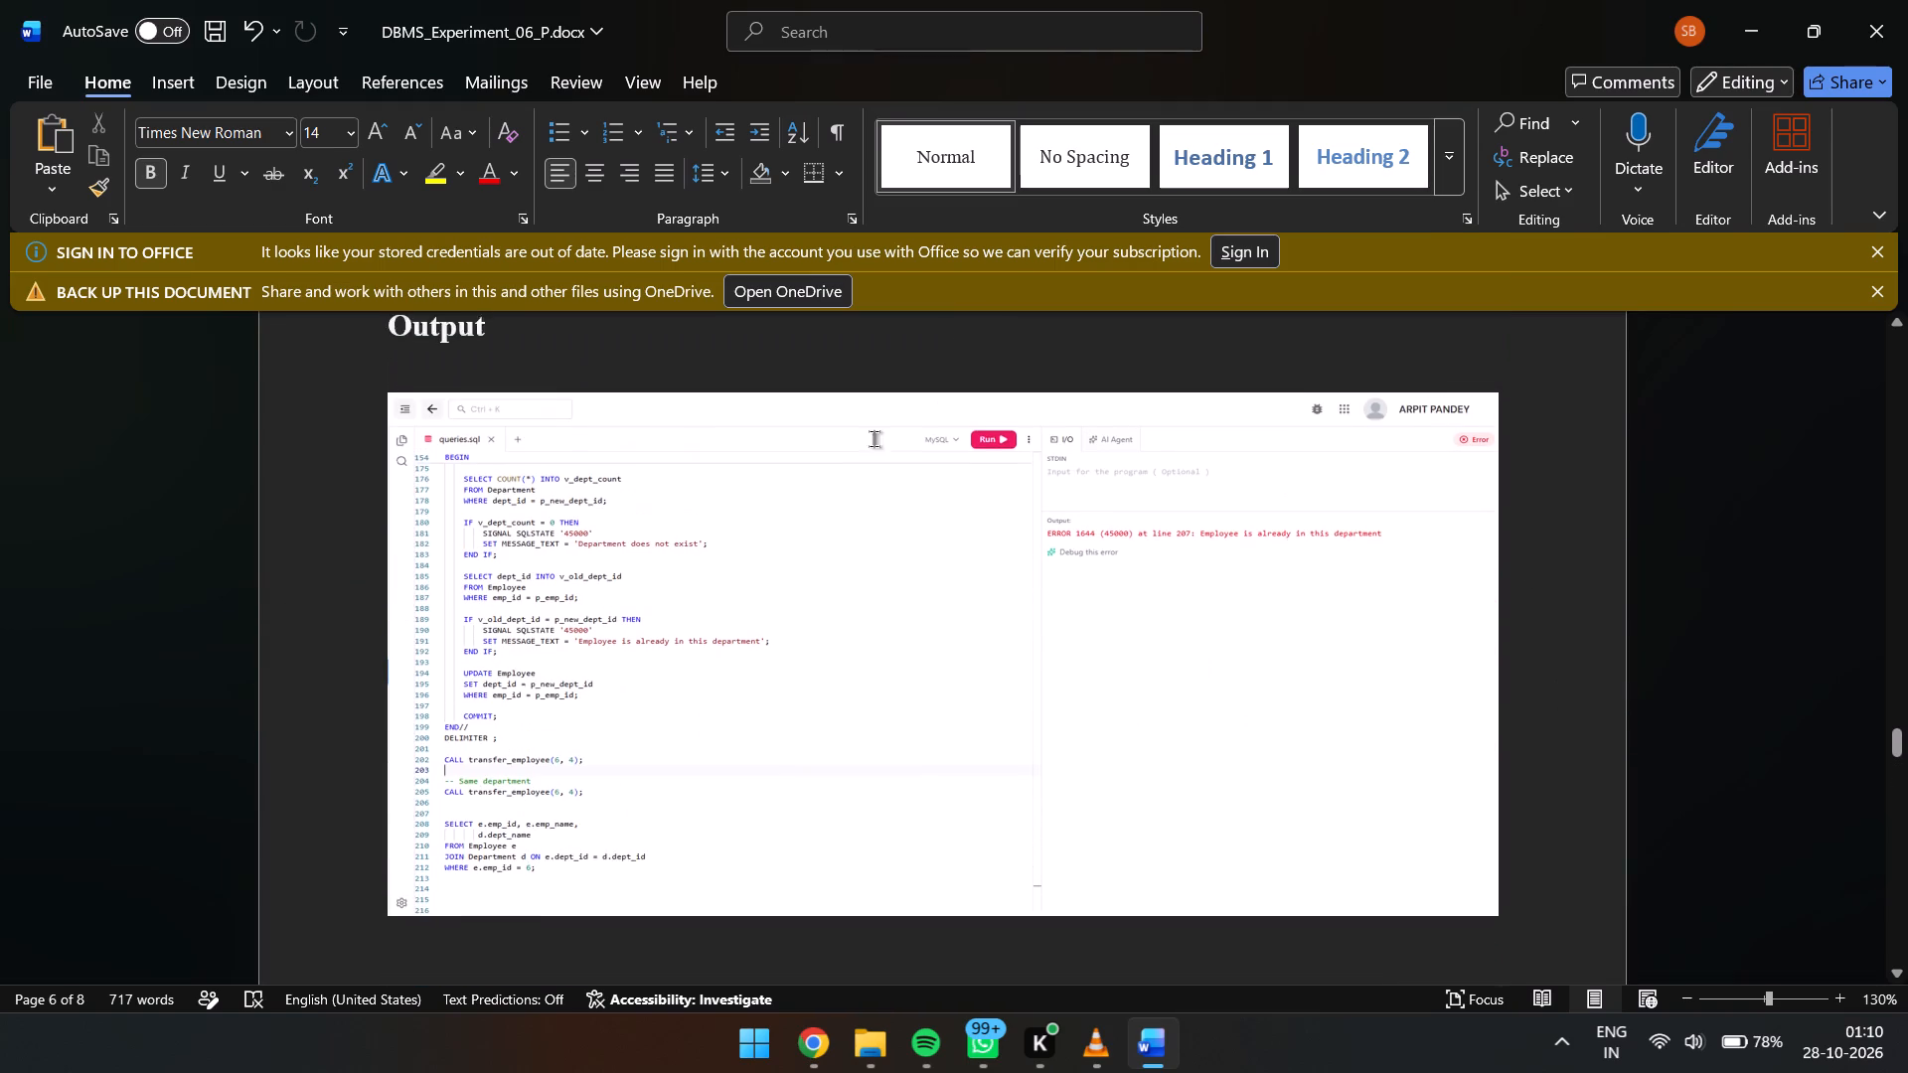
pyautogui.scroll(1, 874, 438)
pyautogui.click(519, 522)
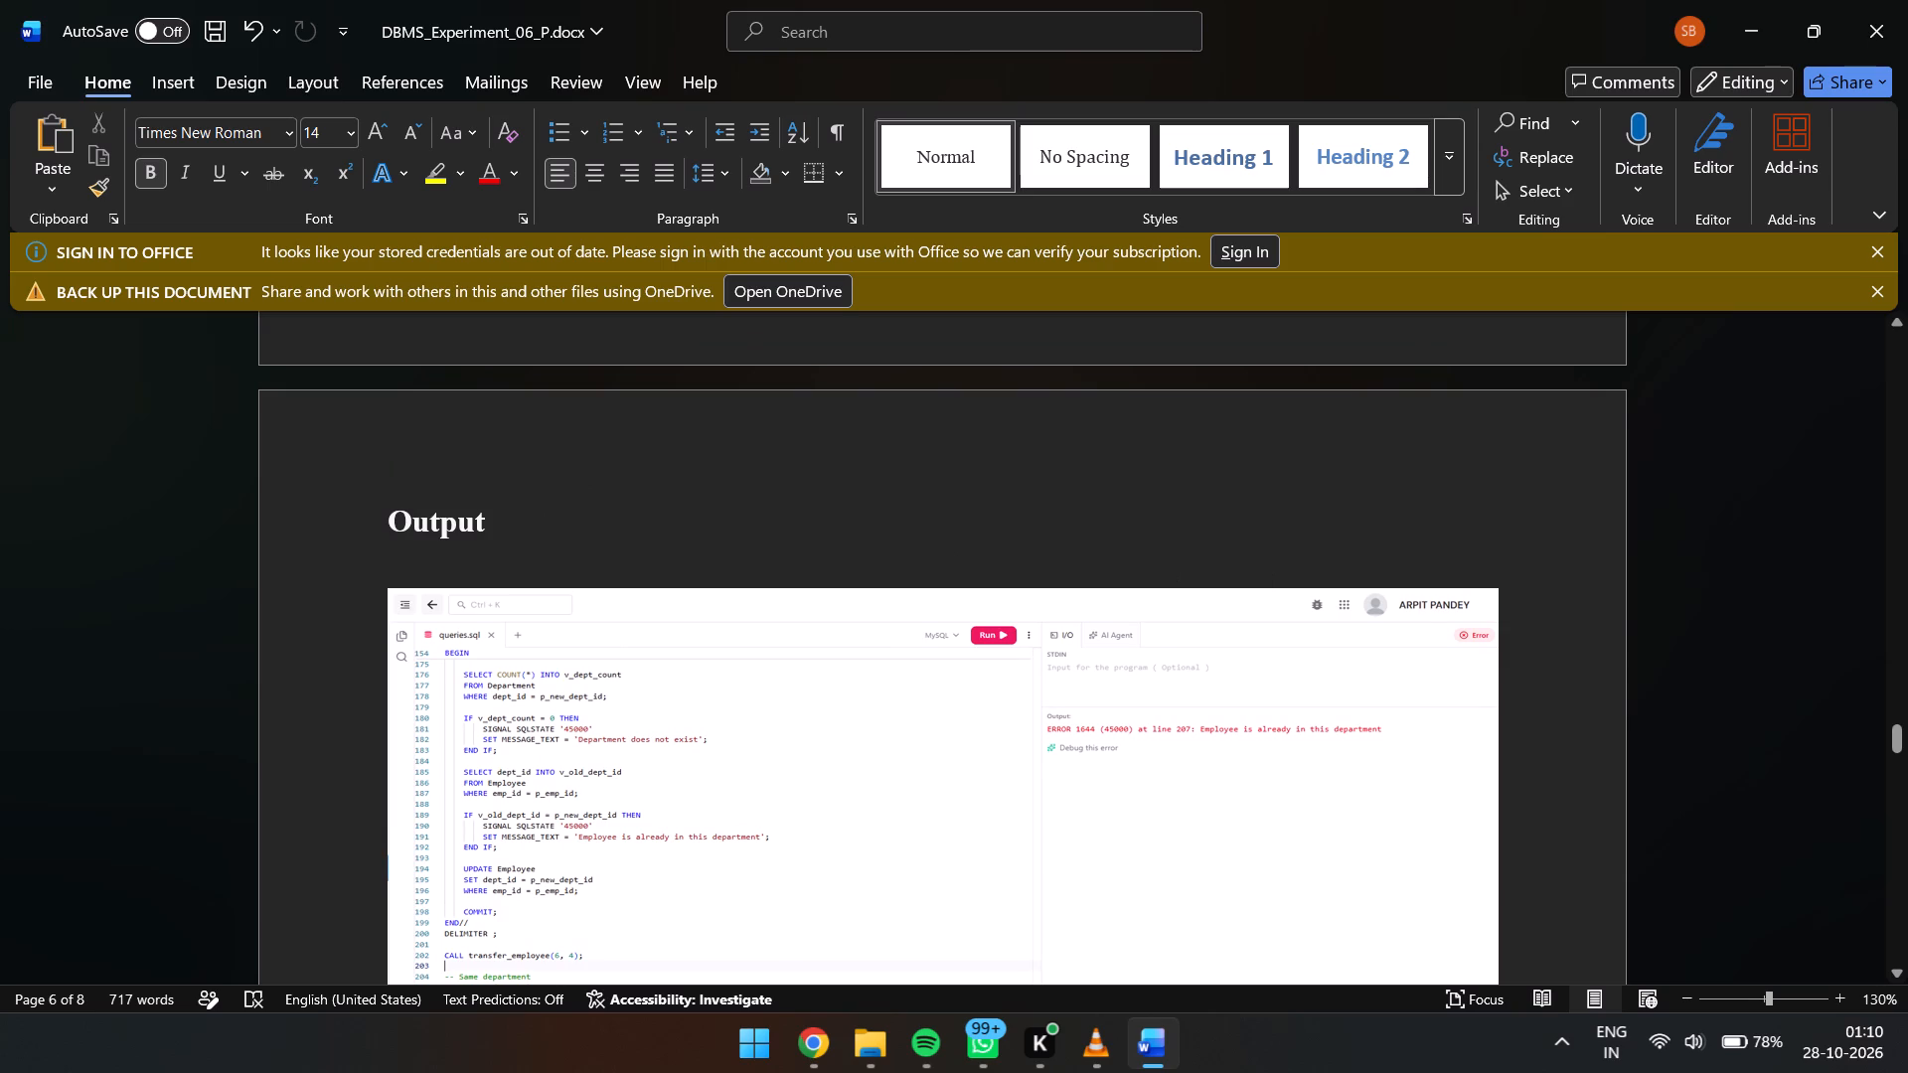
# Copy the name badge from the same-department screenshot's header and paste it at page 6's Output heading.
pyautogui.click(1434, 611)
pyautogui.hotkey('ctrl', 'c')
pyautogui.scroll(-8, 1381, 680)
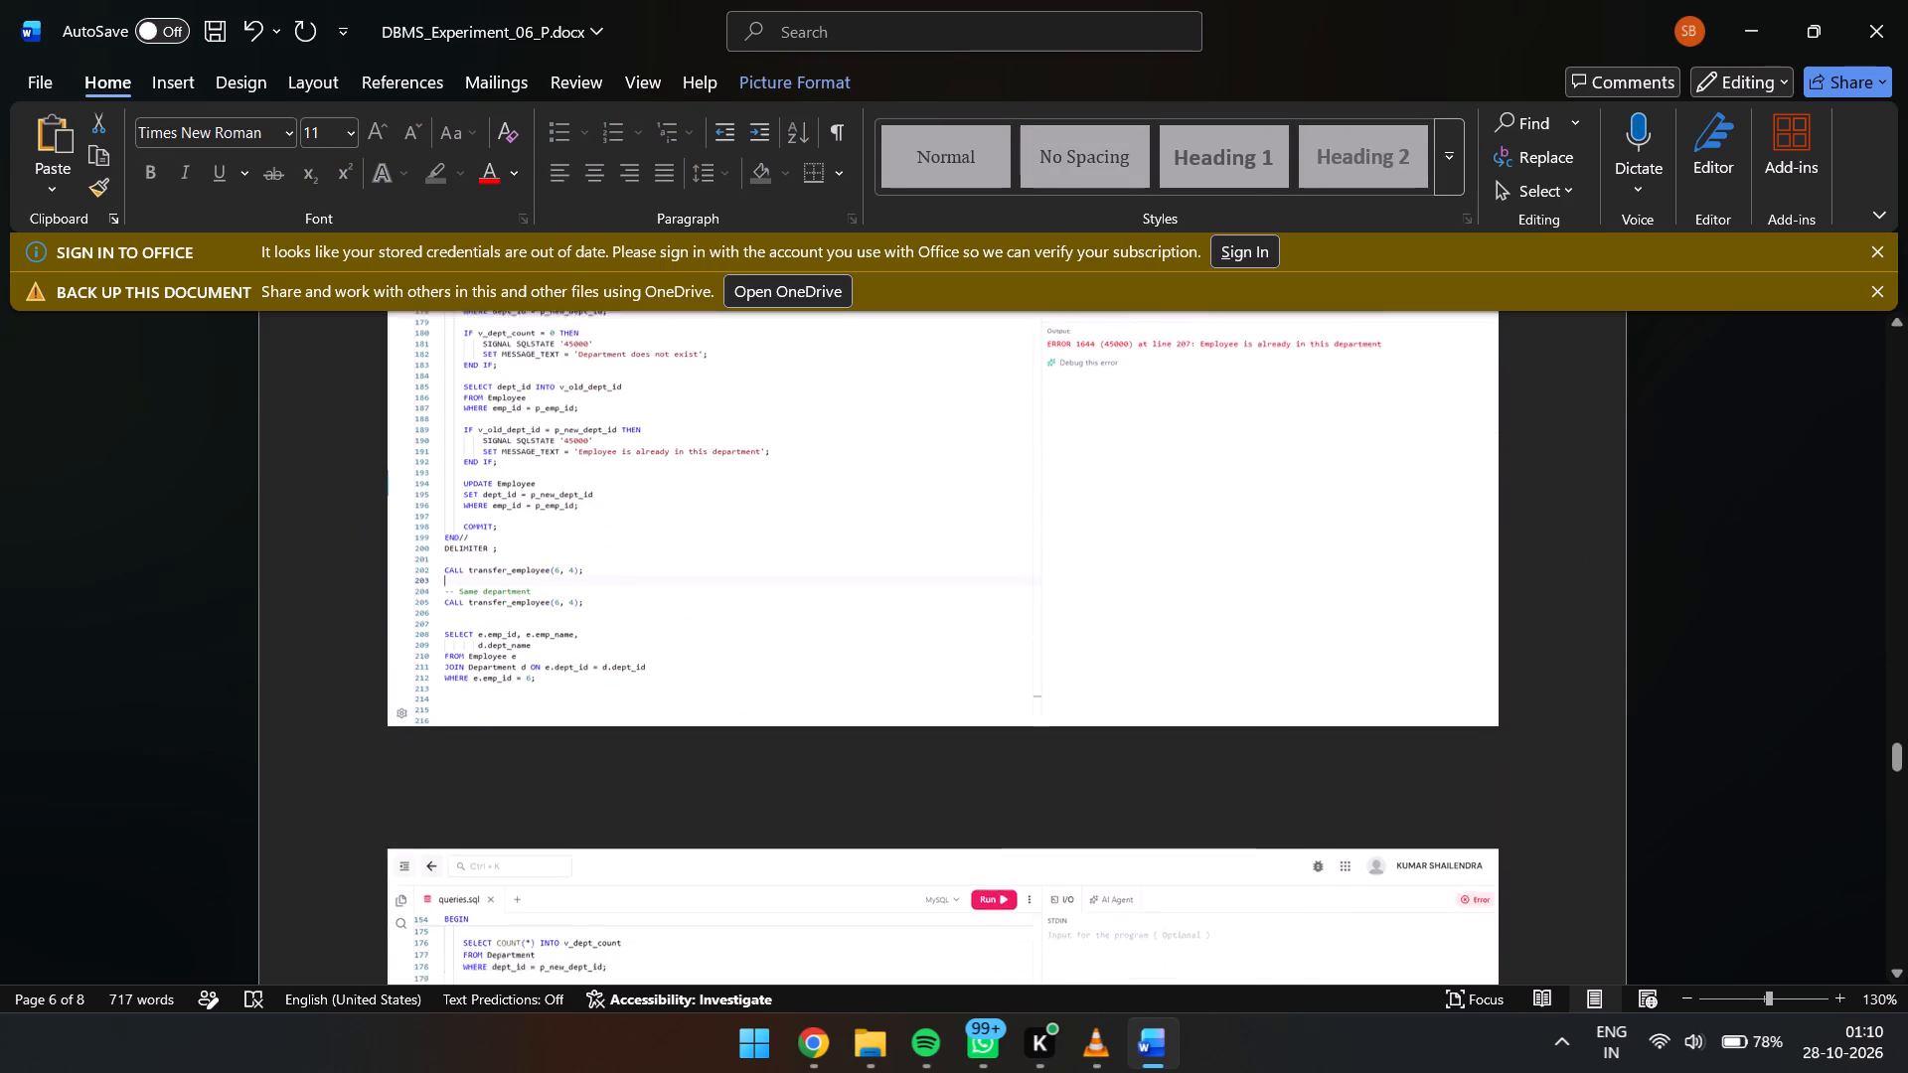
pyautogui.scroll(-6, 1381, 680)
pyautogui.scroll(6, 1374, 539)
pyautogui.scroll(-6, 1470, 635)
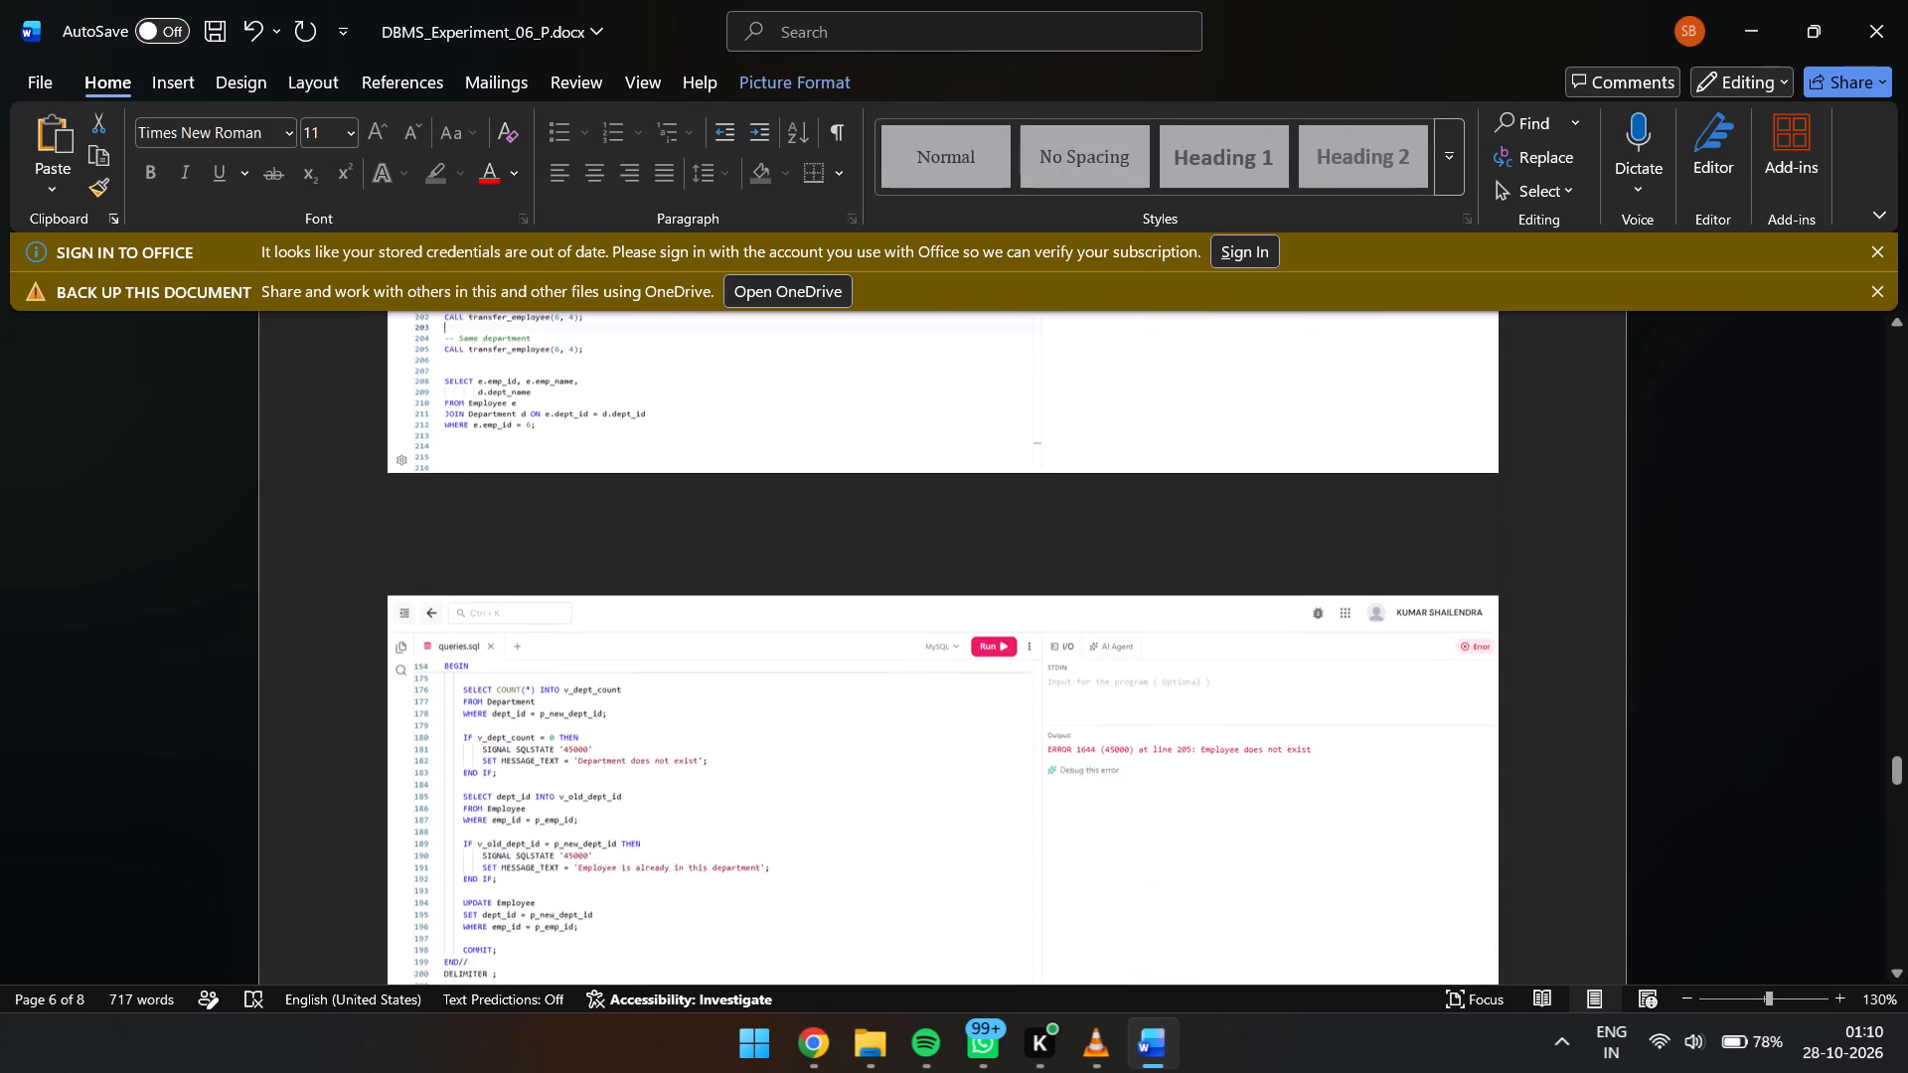
pyautogui.scroll(13, 1177, 508)
pyautogui.click(514, 468)
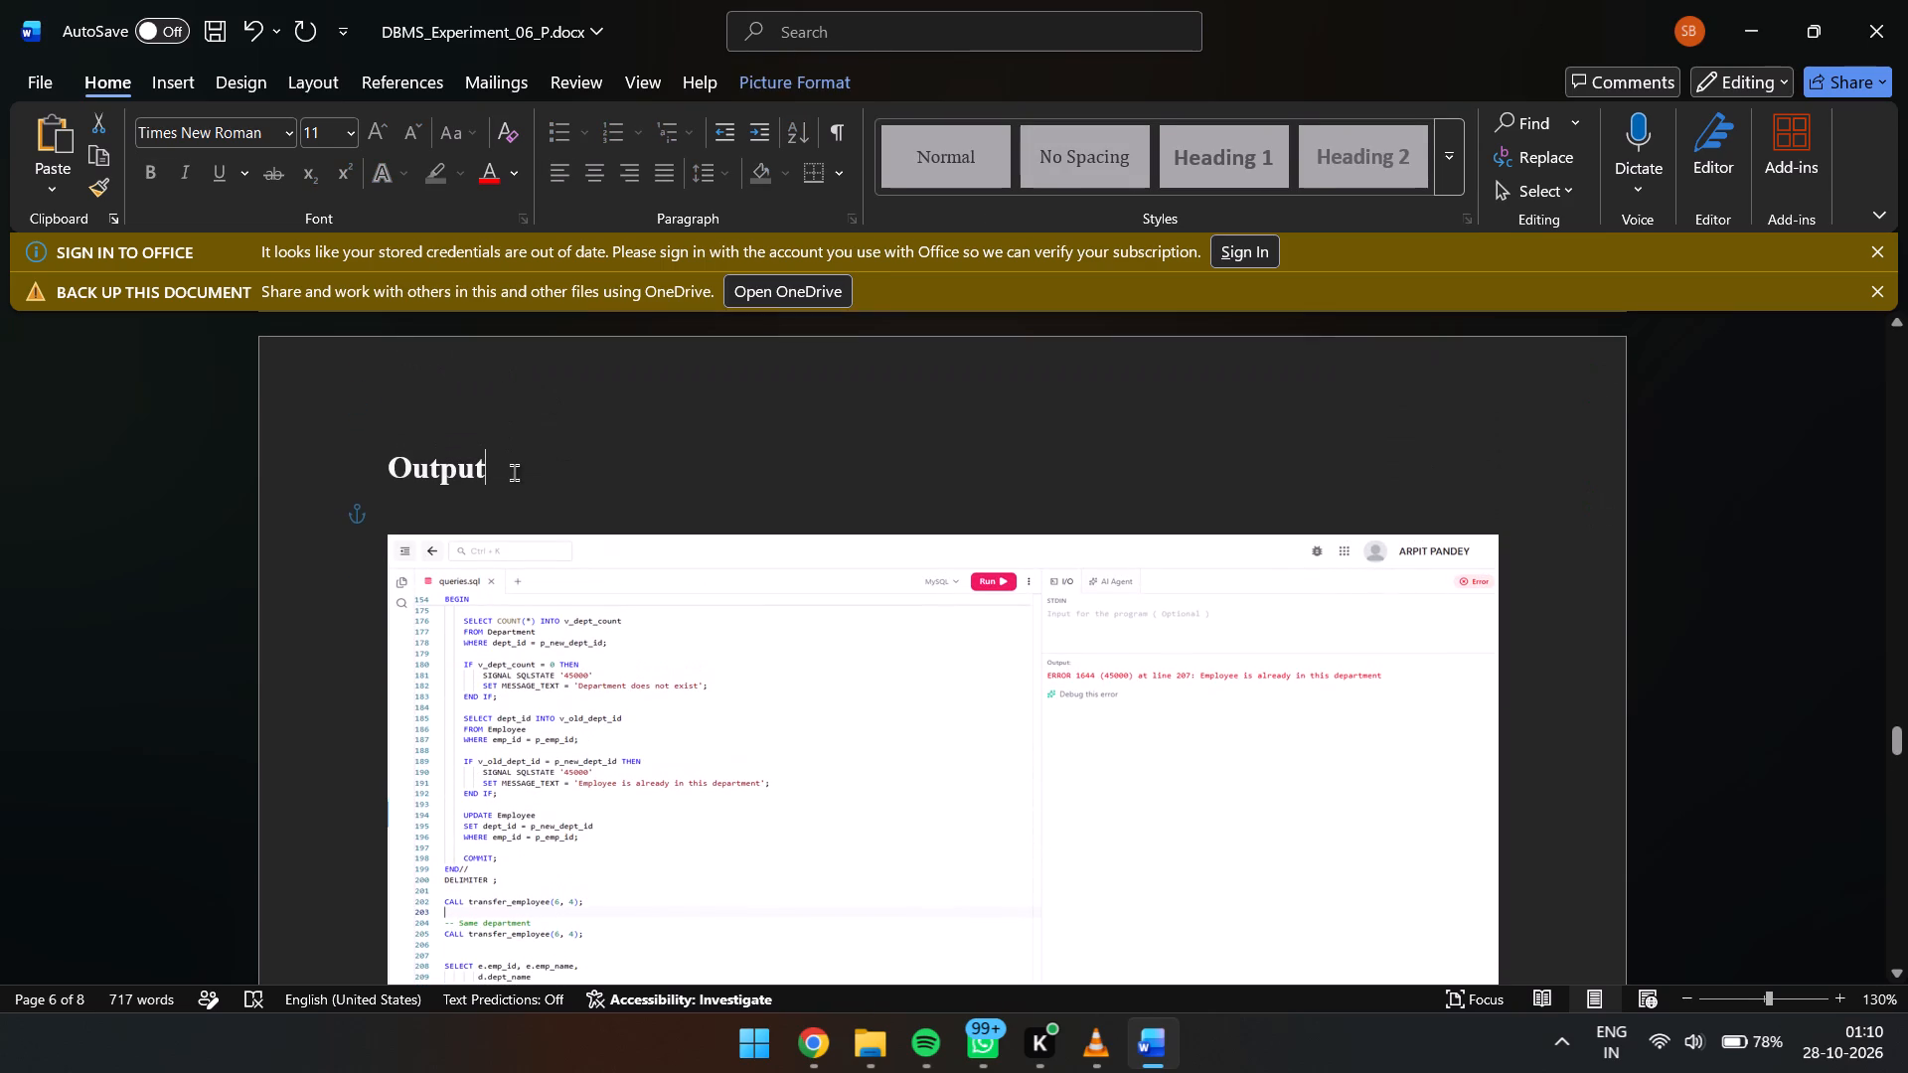
pyautogui.hotkey('ctrl', 'v')
# Move the pasted name badge down to the invalid-employee screenshot and align it over the old account name in its header.
pyautogui.moveTo(481, 453); pyautogui.dragTo(980, 575)
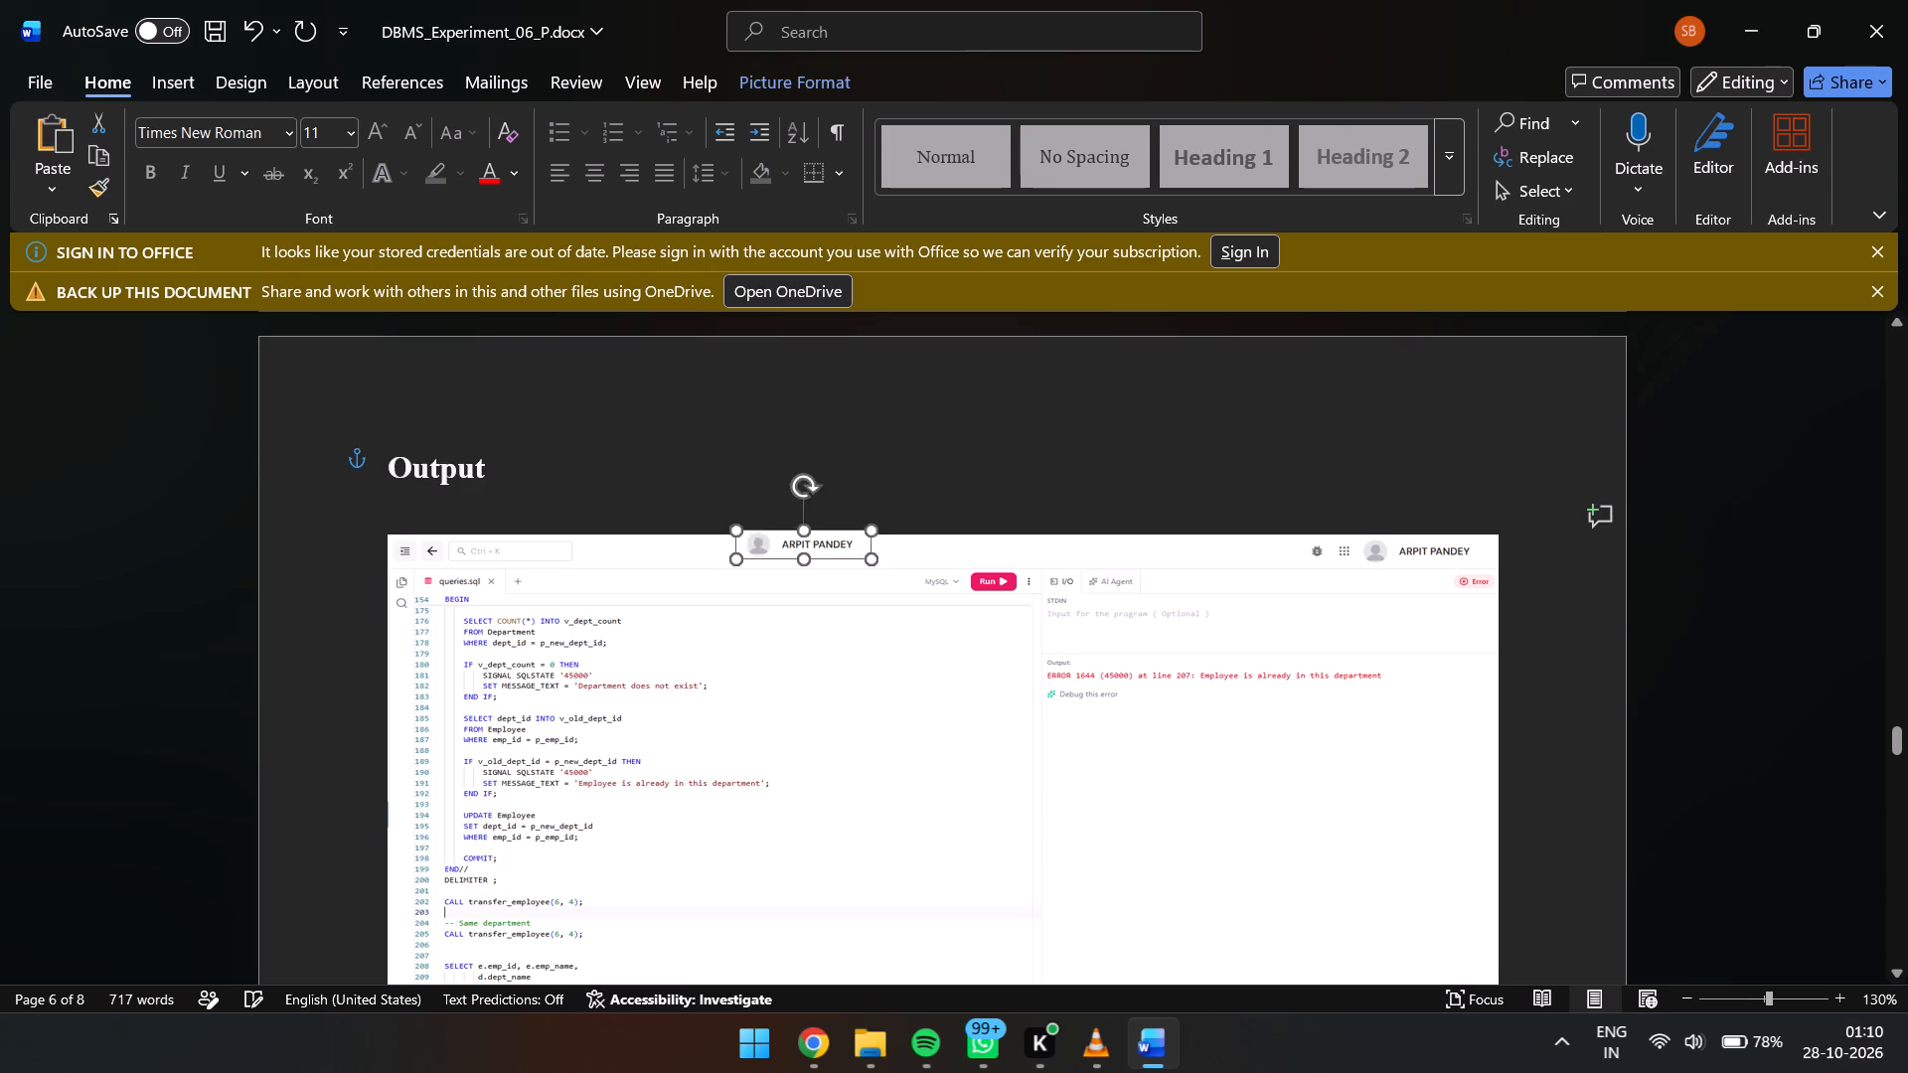
pyautogui.moveTo(980, 575); pyautogui.dragTo(1289, 754)
pyautogui.scroll(-7, 1333, 799)
pyautogui.moveTo(1293, 381); pyautogui.dragTo(1402, 762)
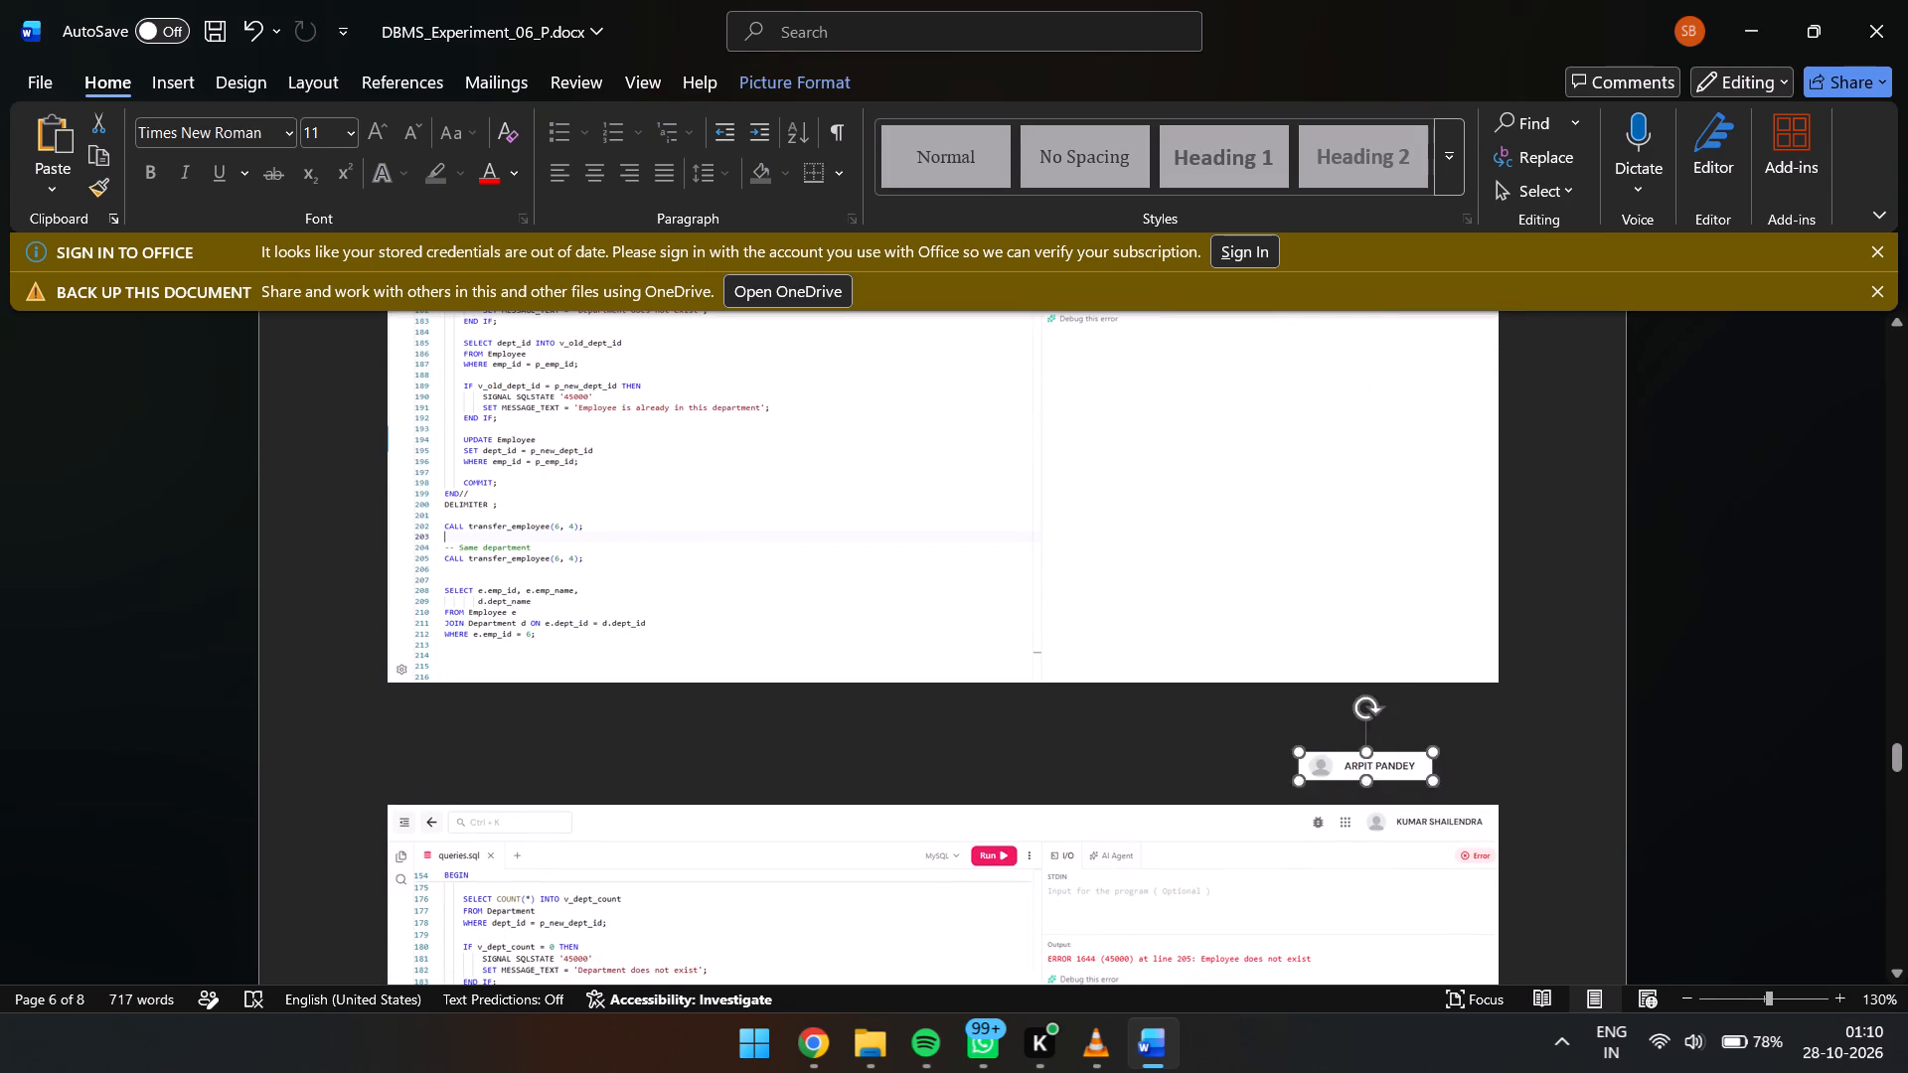
pyautogui.moveTo(1402, 762); pyautogui.dragTo(1454, 816)
pyautogui.keyDown('ctrl'); pyautogui.scroll(13, 1450, 814); pyautogui.keyUp('ctrl')
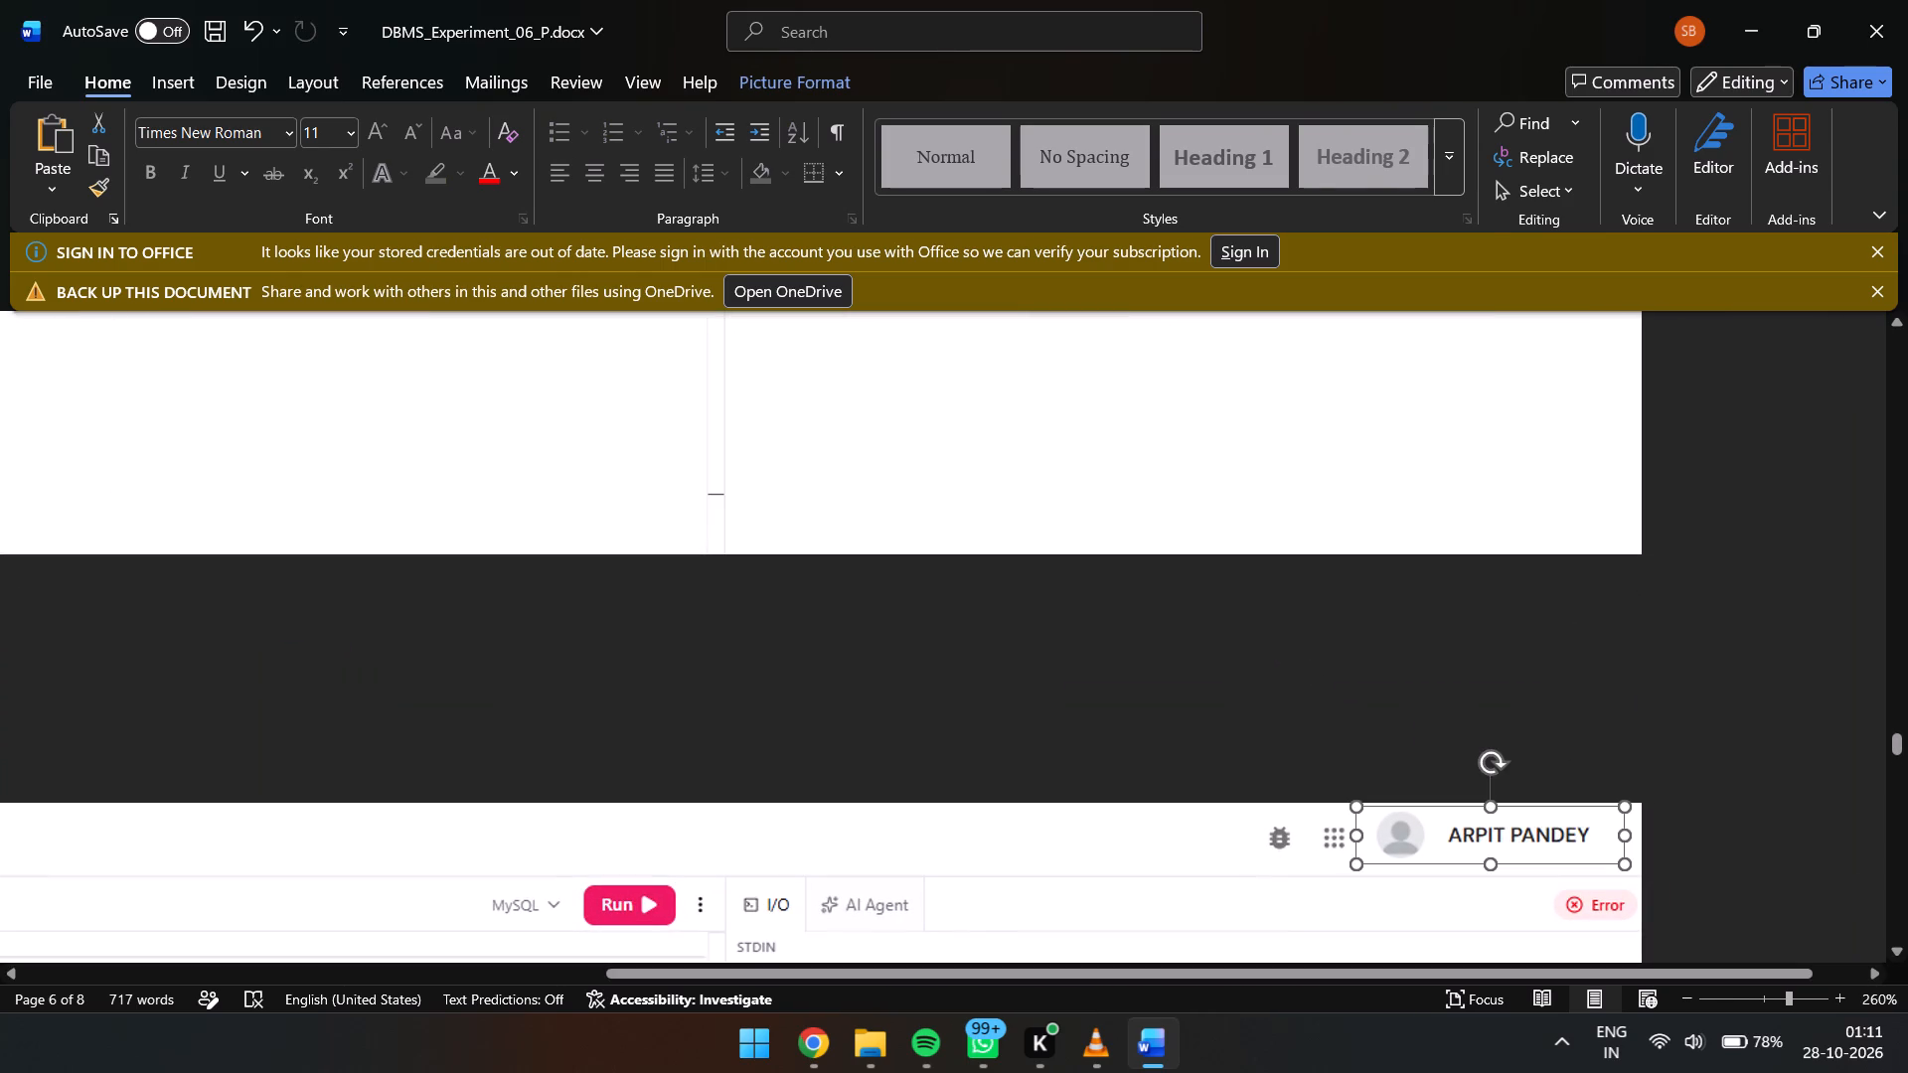
pyautogui.click(1495, 844)
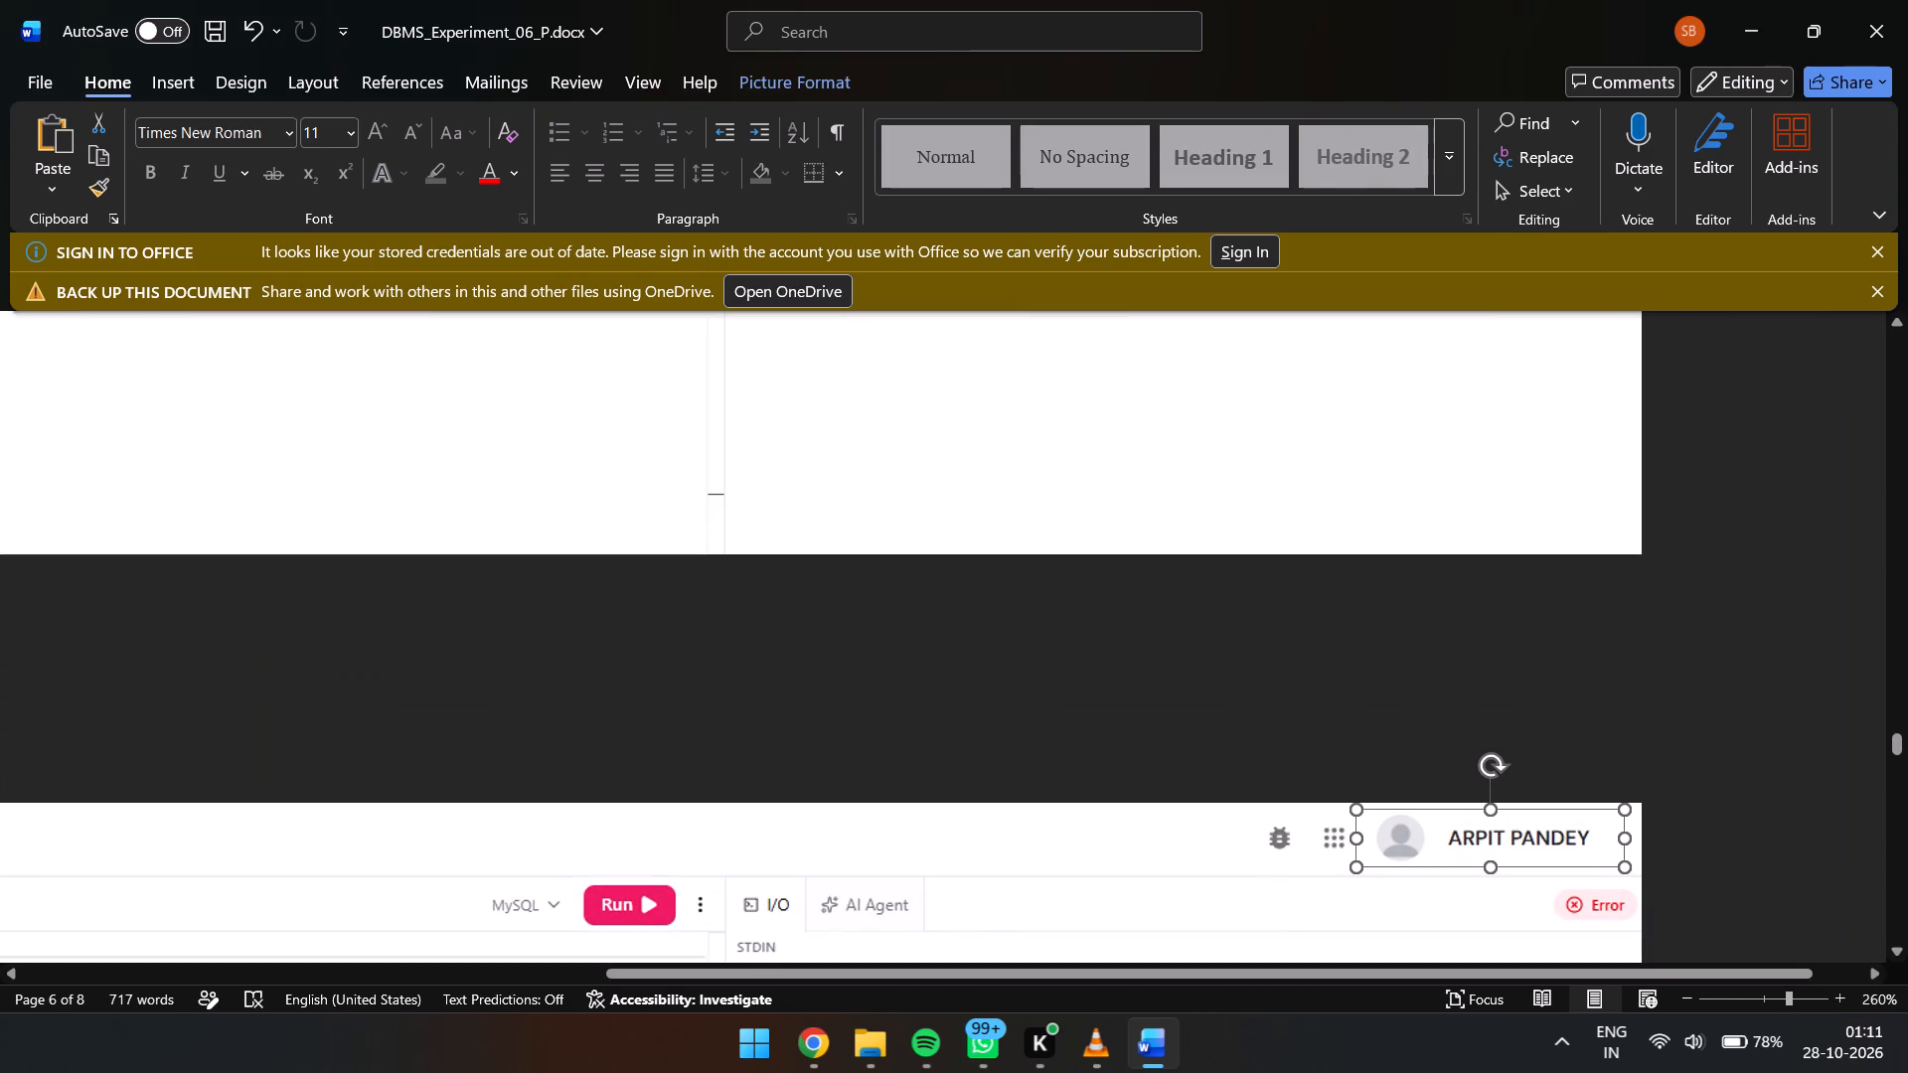
pyautogui.click(1774, 874)
# Review the output screenshots on pages 5 to 7 to check the name badges in their headers and the page layout.
pyautogui.keyDown('ctrl'); pyautogui.scroll(-3, 1600, 848); pyautogui.keyUp('ctrl')
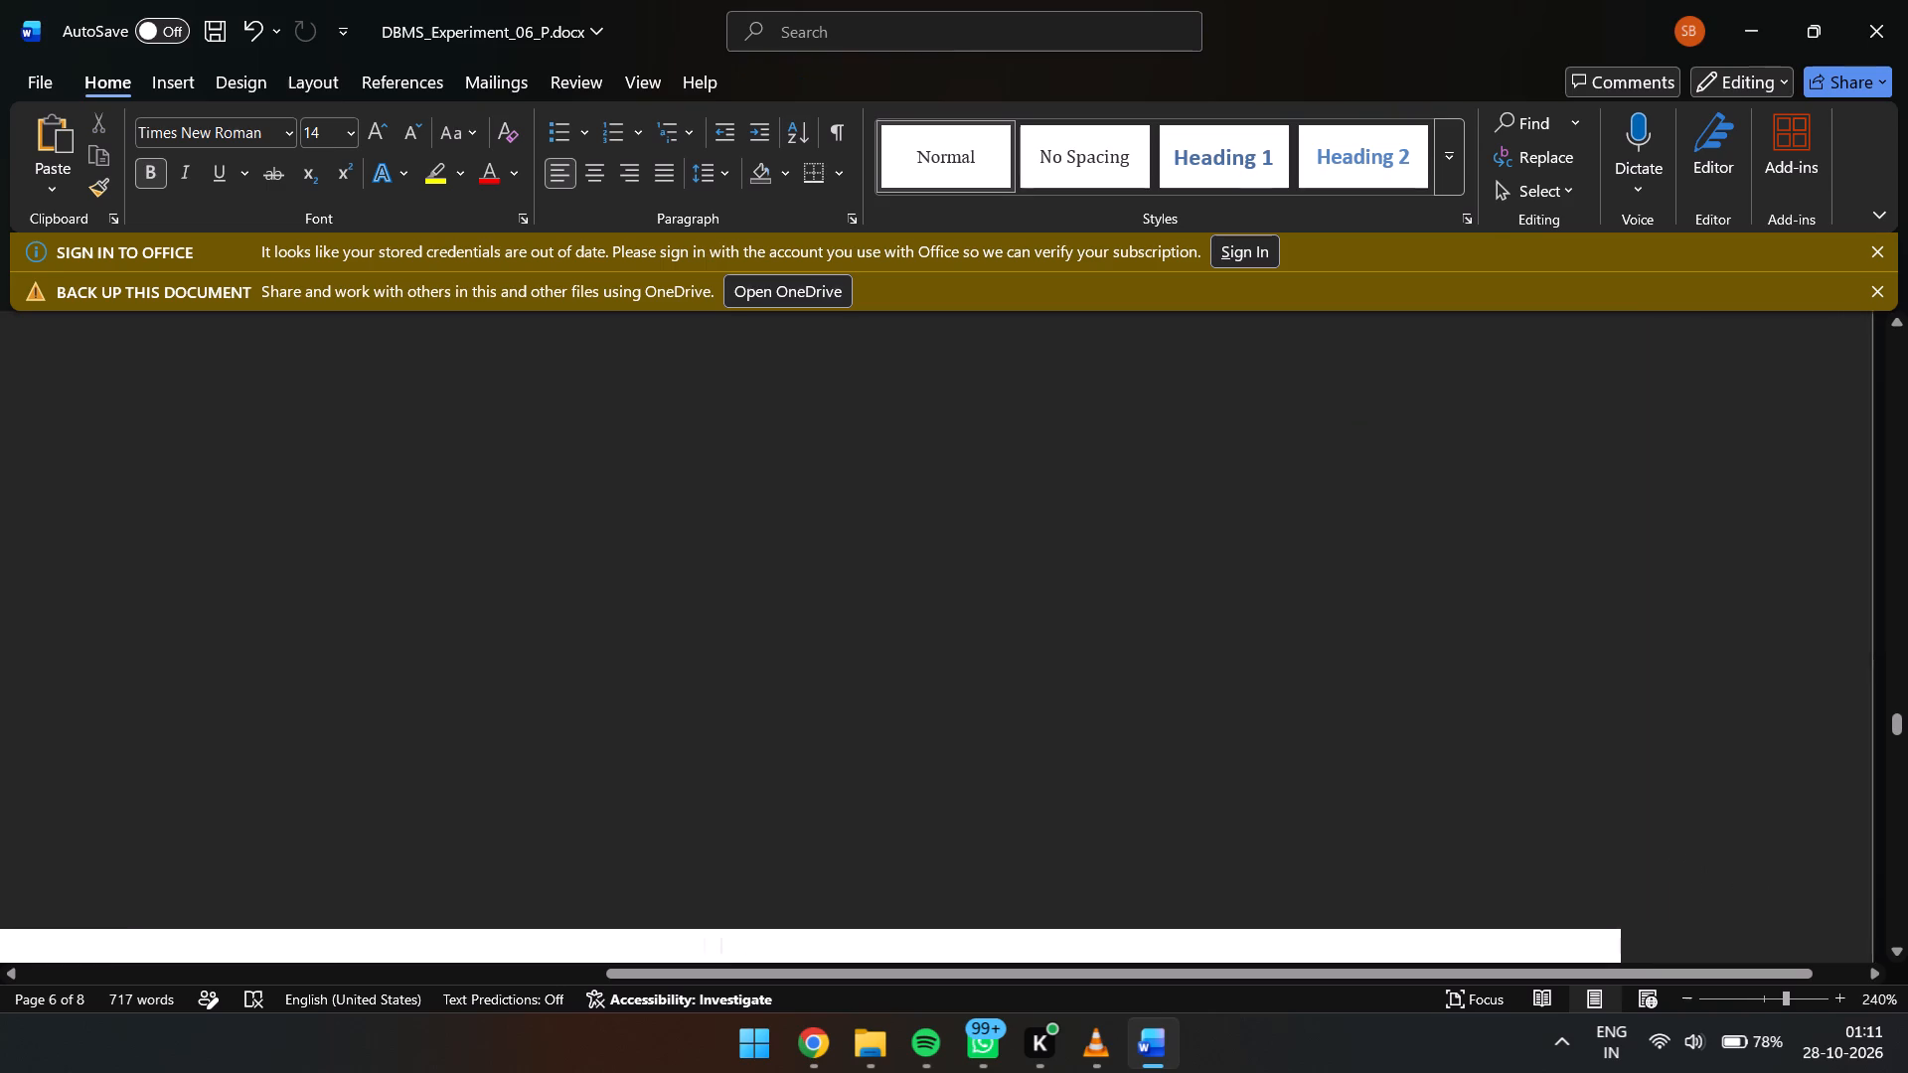
pyautogui.keyDown('ctrl'); pyautogui.scroll(-12, 1600, 848); pyautogui.keyUp('ctrl')
pyautogui.scroll(-5, 1551, 696)
pyautogui.scroll(5, 1547, 692)
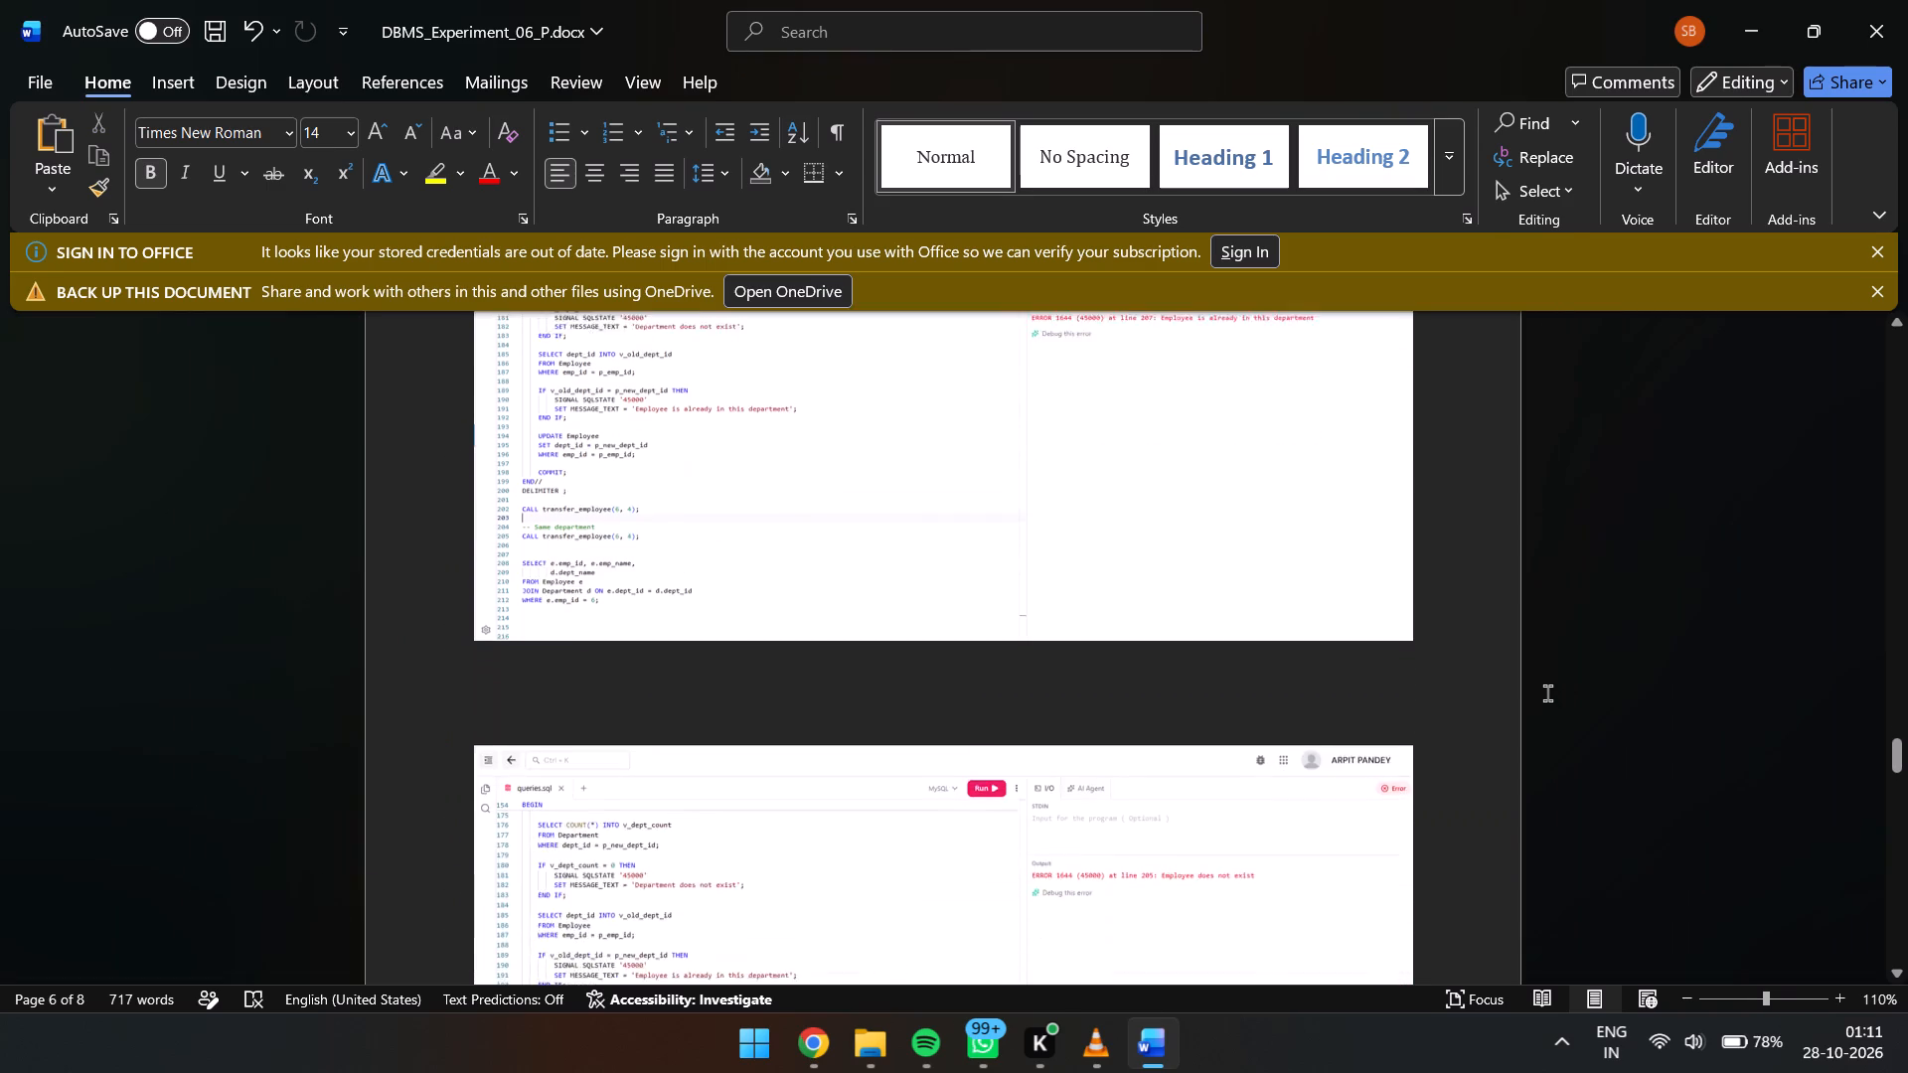
pyautogui.scroll(2, 1547, 692)
pyautogui.scroll(-11, 1547, 692)
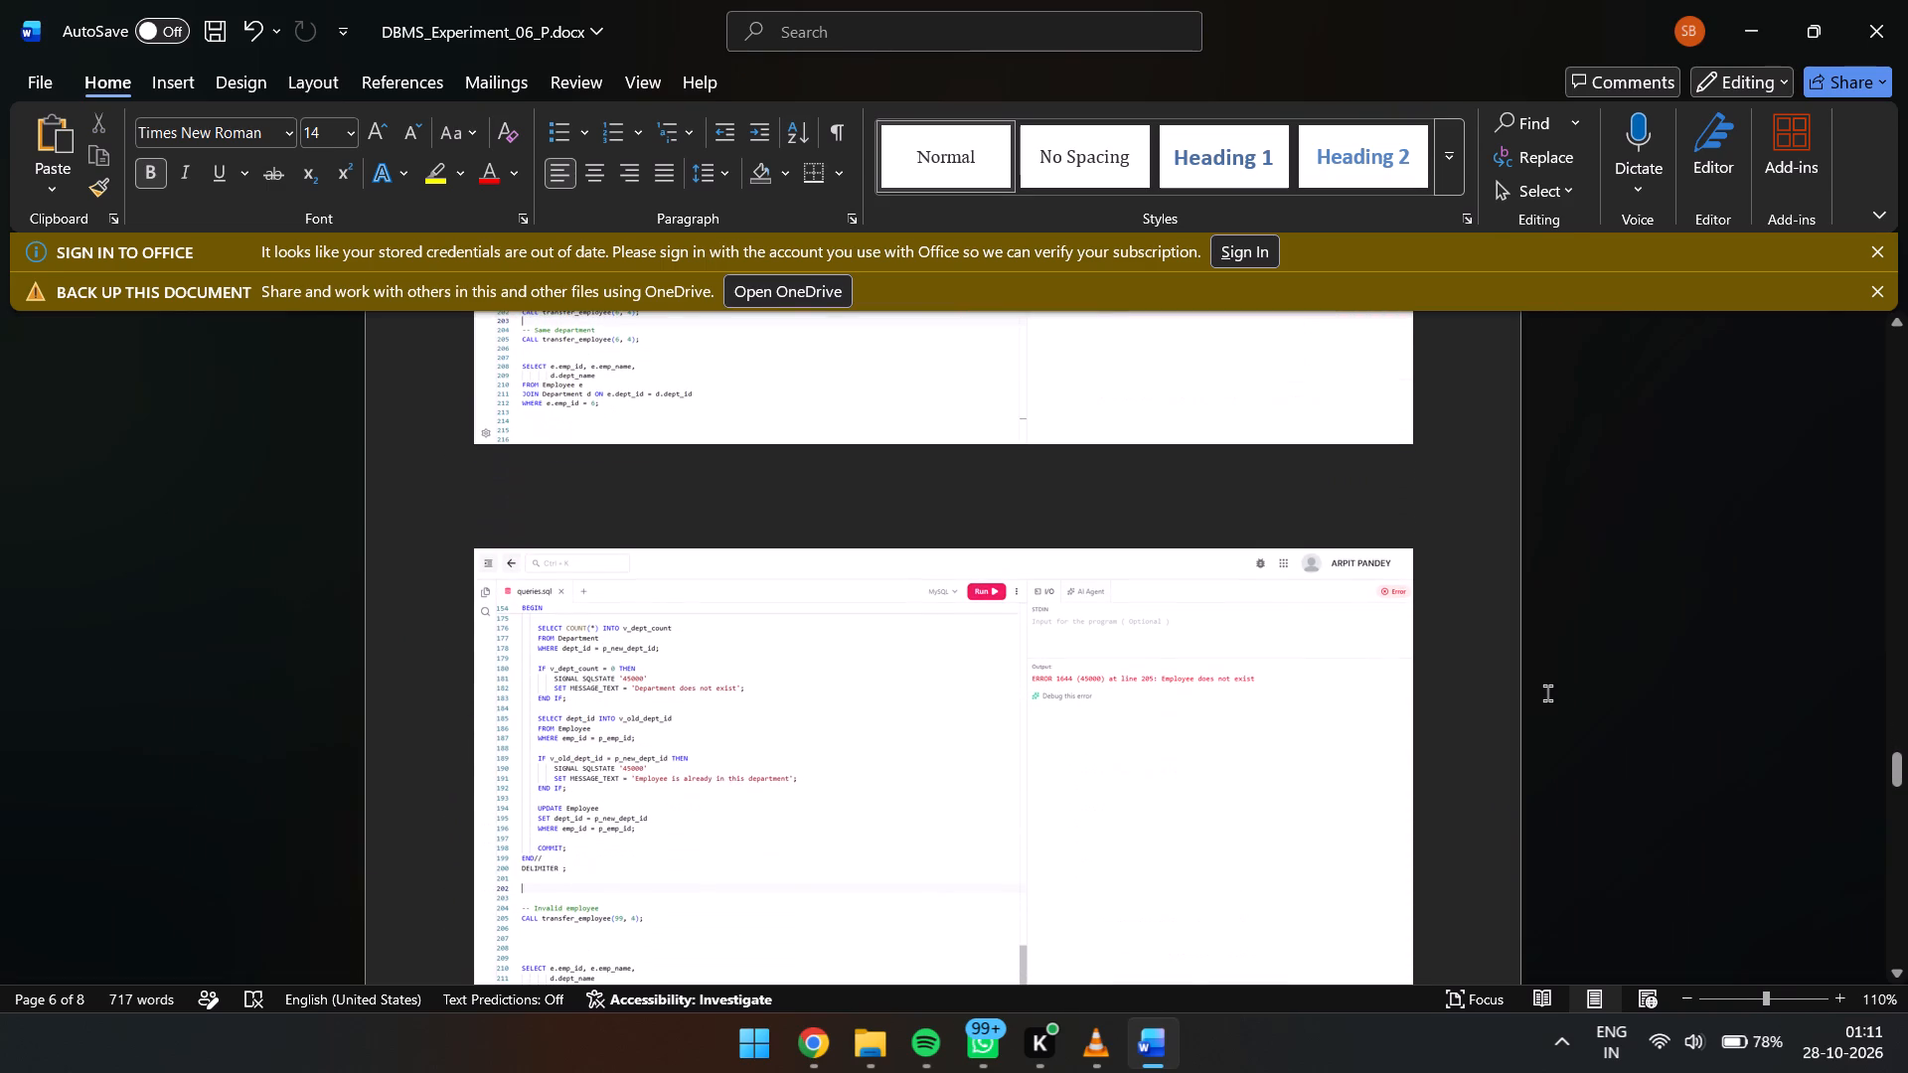
pyautogui.scroll(-15, 1391, 699)
pyautogui.scroll(-7, 1391, 699)
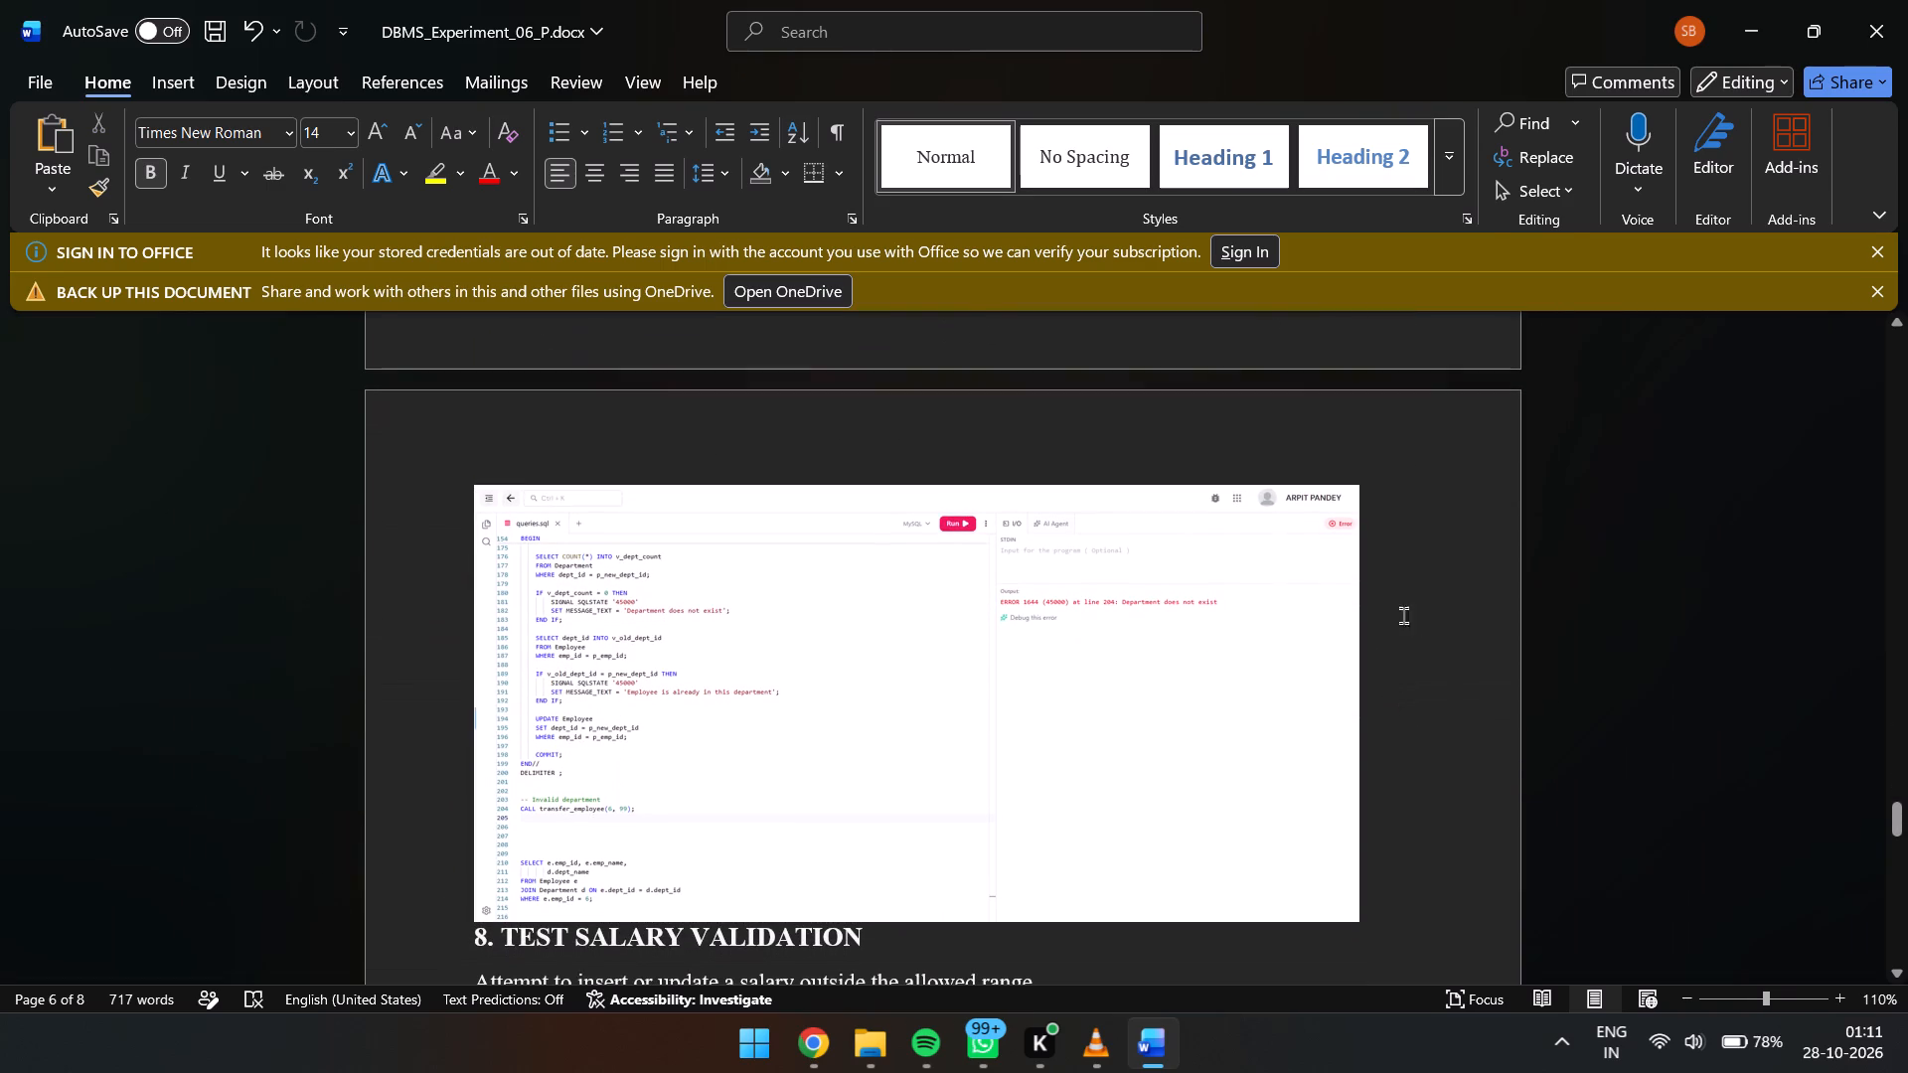
pyautogui.click(1294, 501)
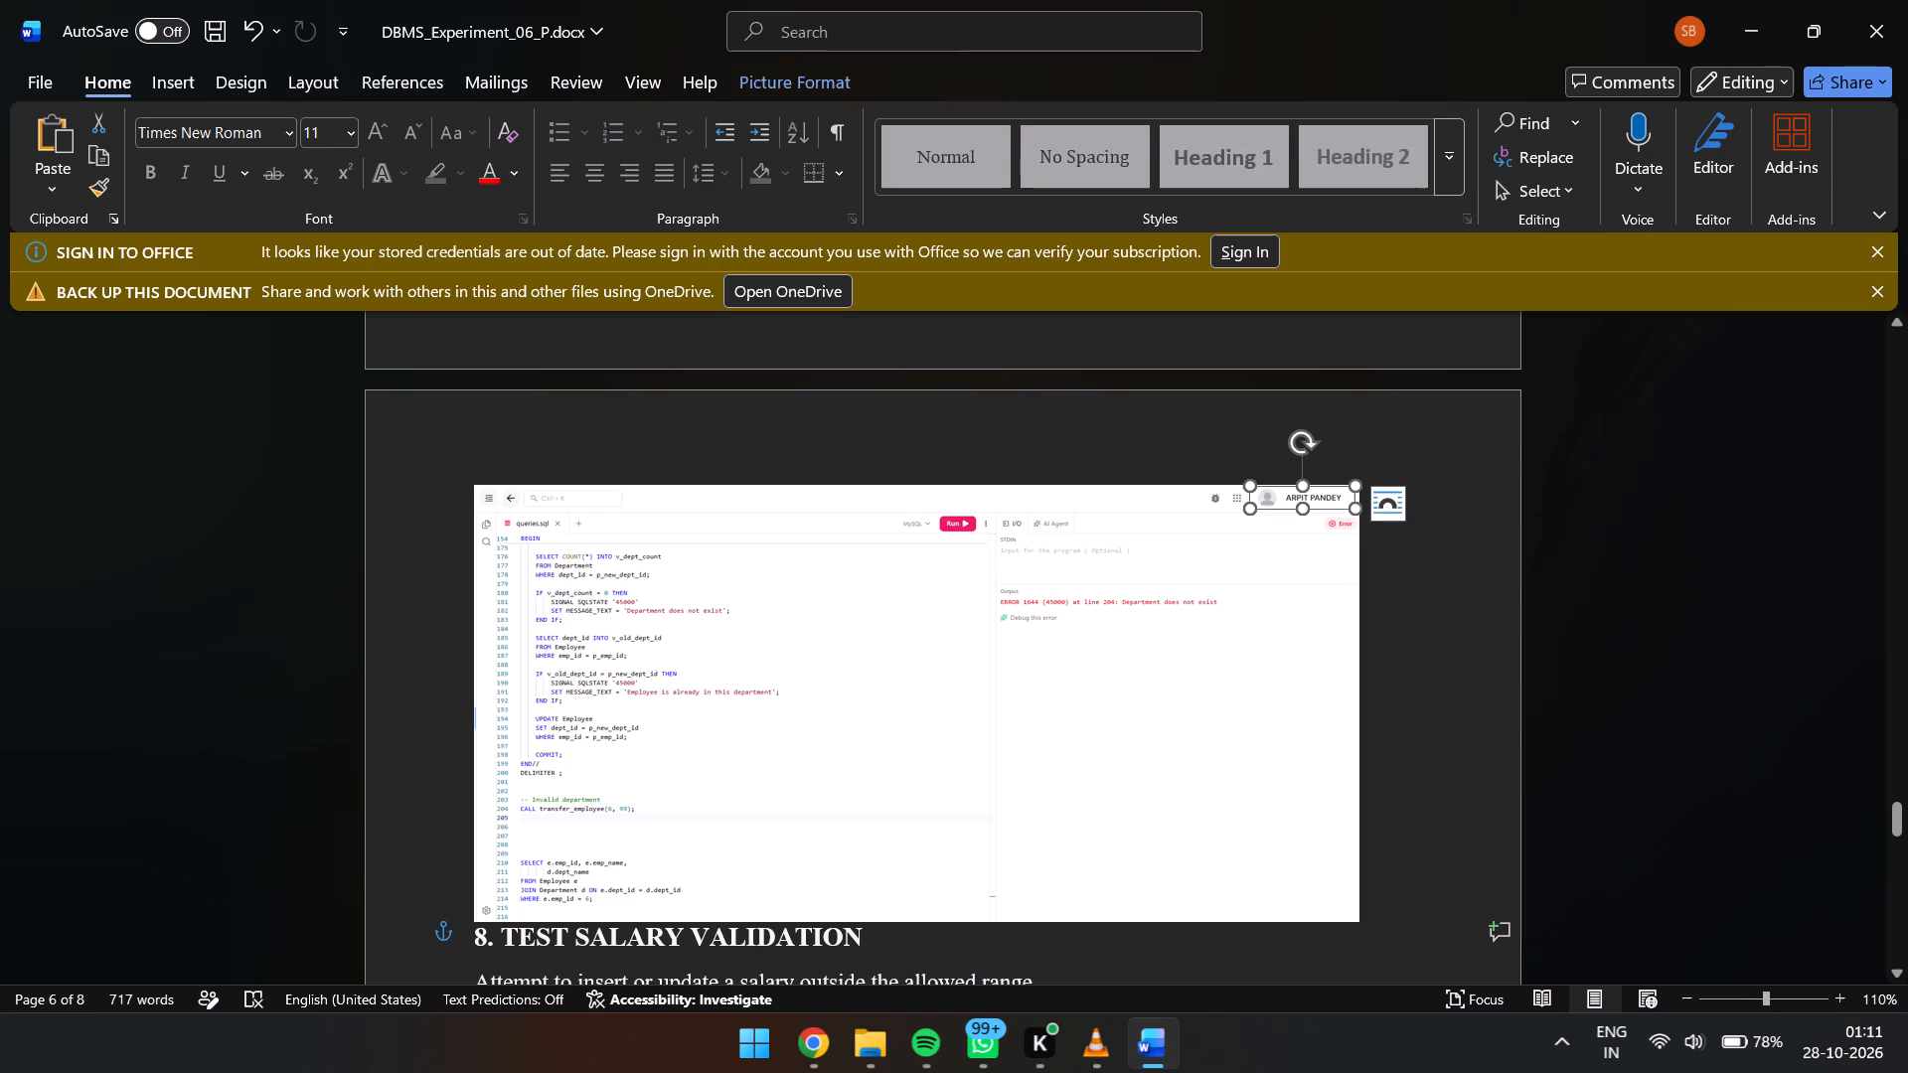
pyautogui.scroll(14, 1290, 763)
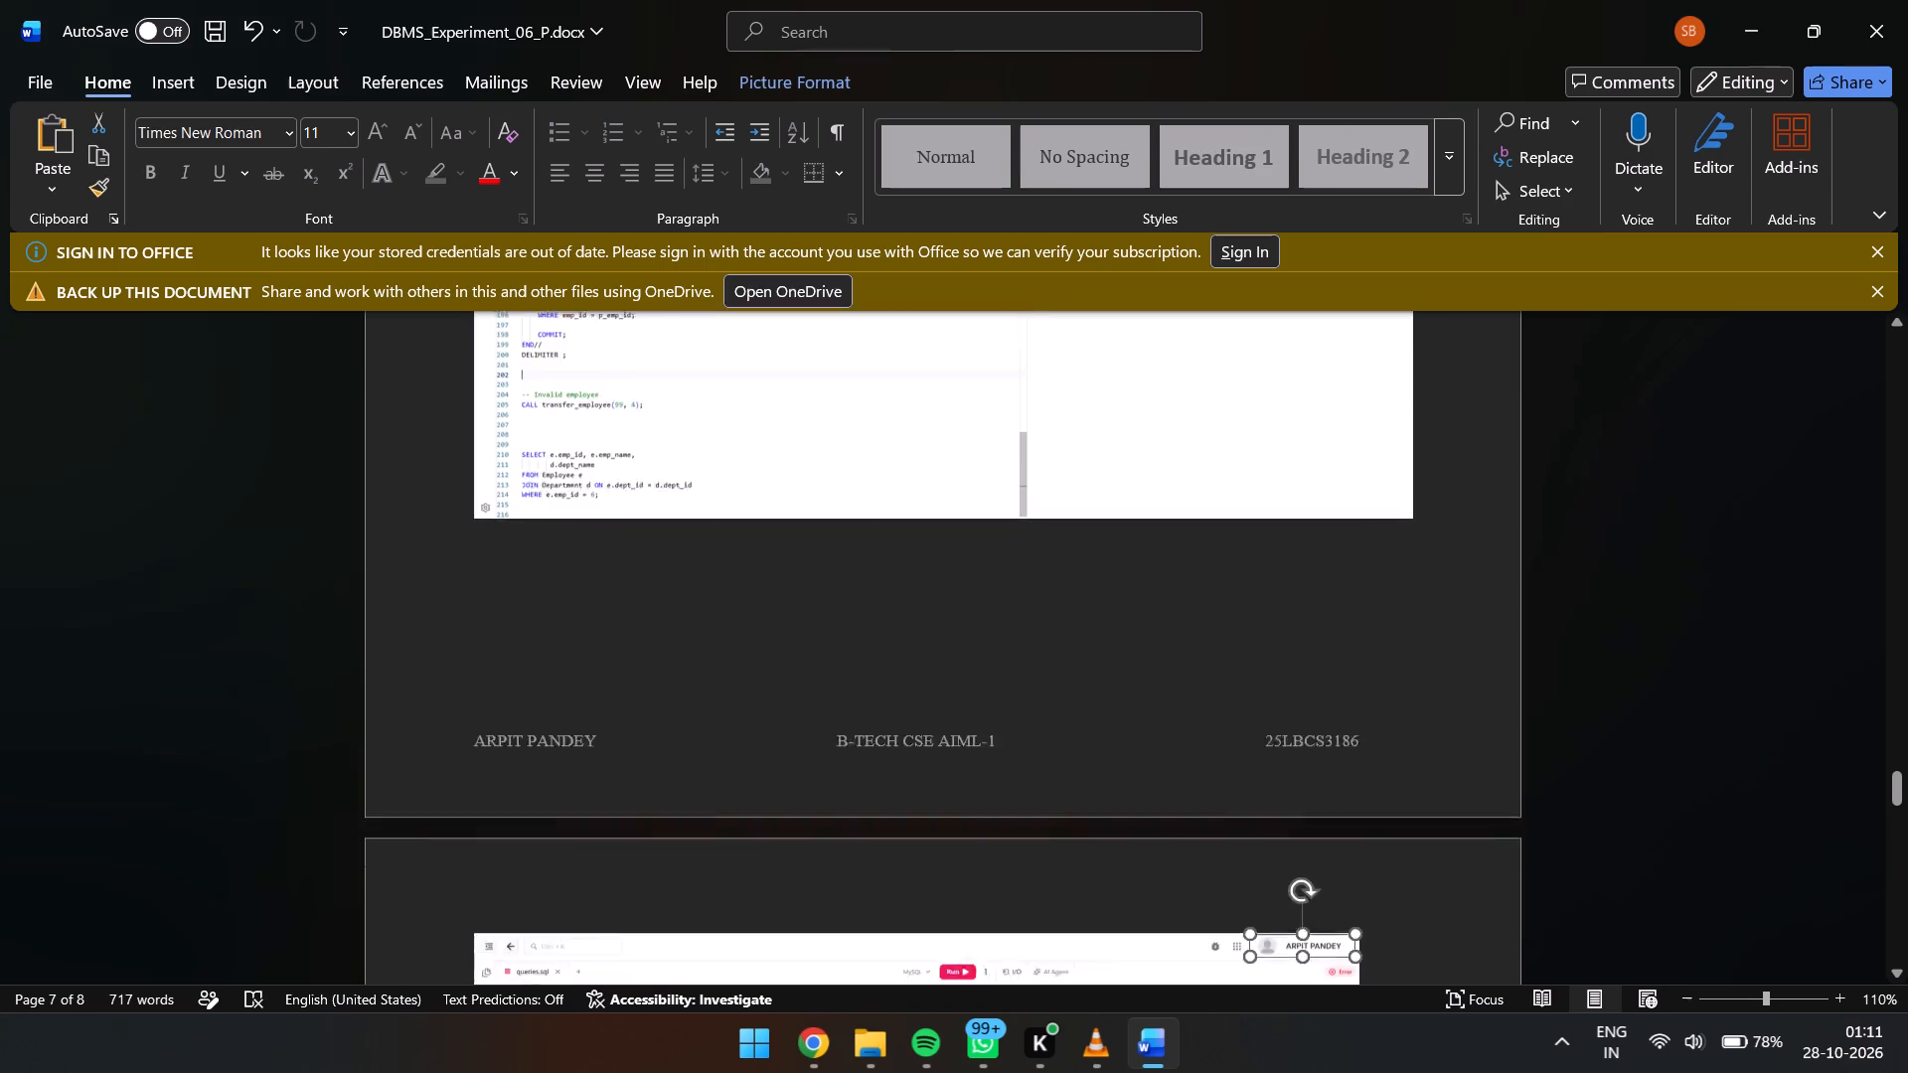
pyautogui.scroll(6, 1290, 763)
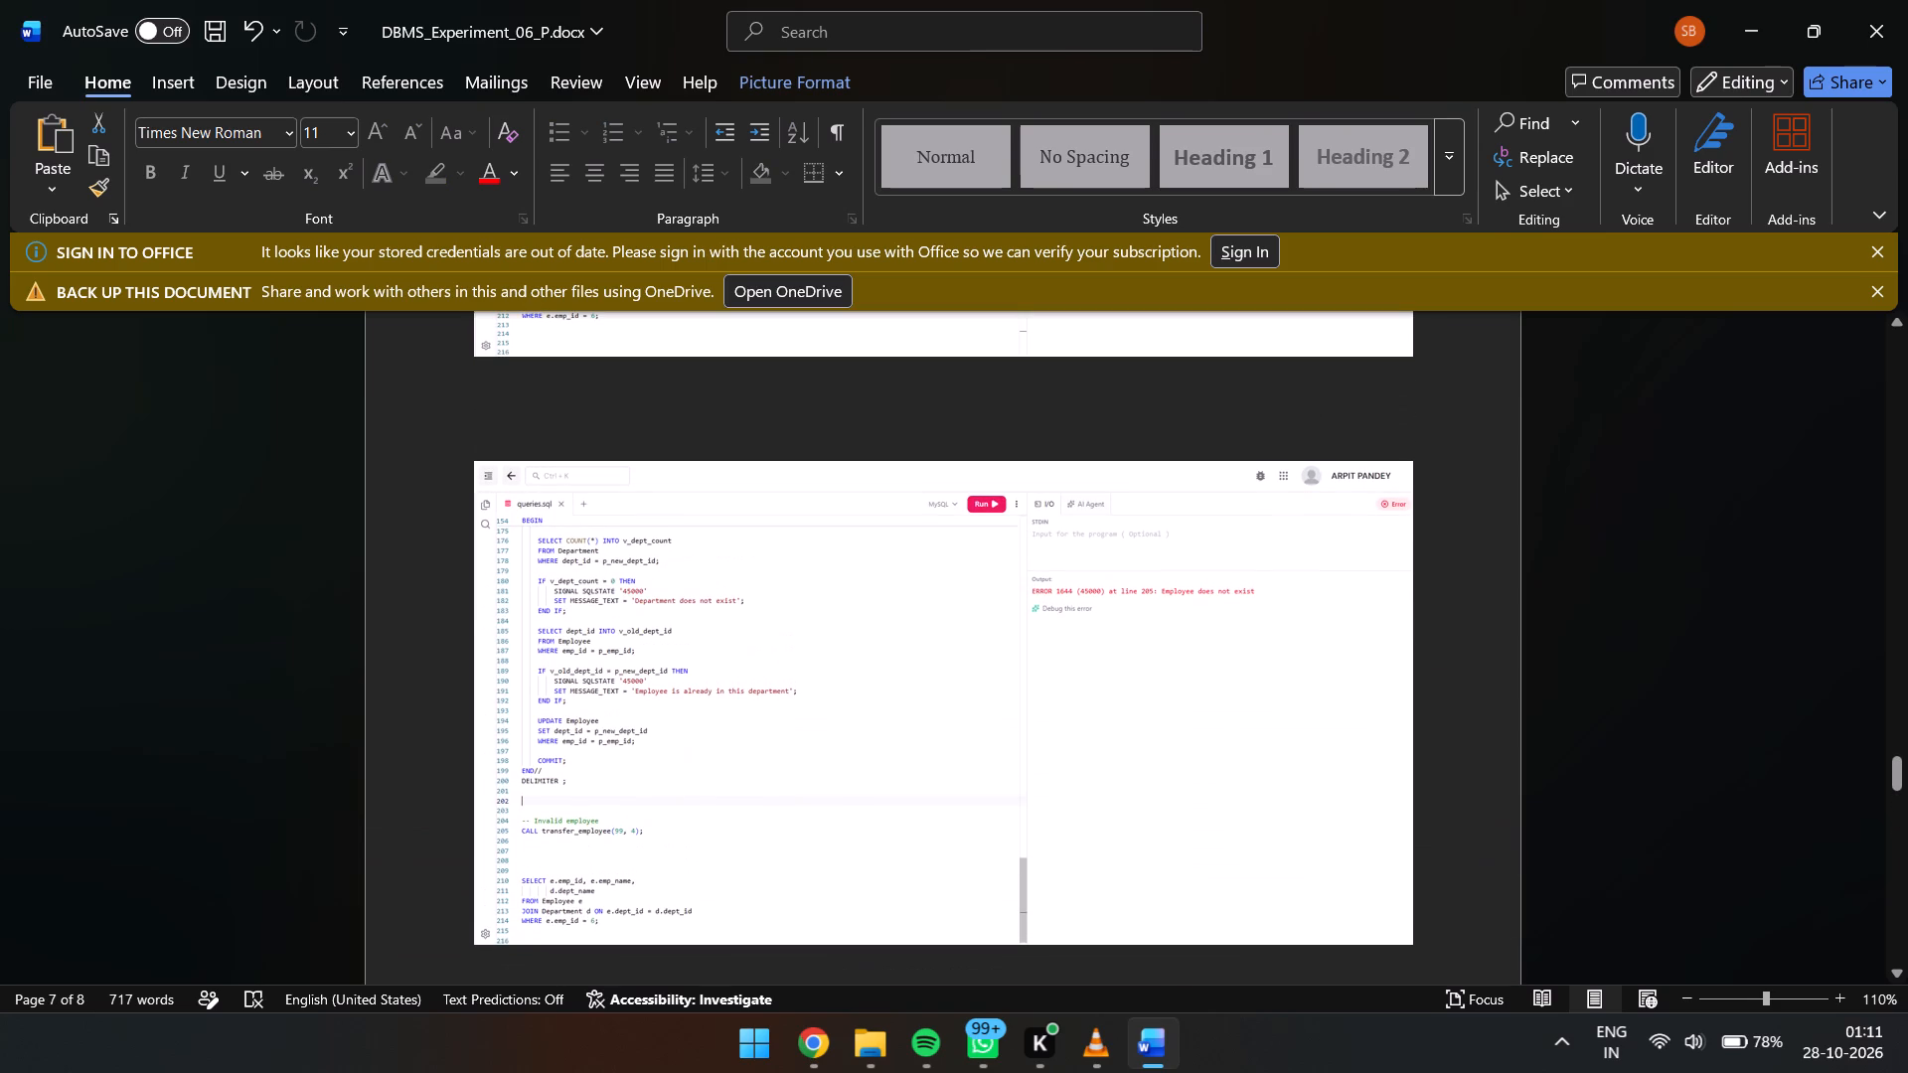
pyautogui.scroll(12, 1290, 763)
pyautogui.keyDown('ctrl'); pyautogui.scroll(-4, 1290, 763); pyautogui.keyUp('ctrl')
pyautogui.scroll(-6, 1290, 763)
pyautogui.keyDown('ctrl'); pyautogui.scroll(2, 1290, 763); pyautogui.keyUp('ctrl')
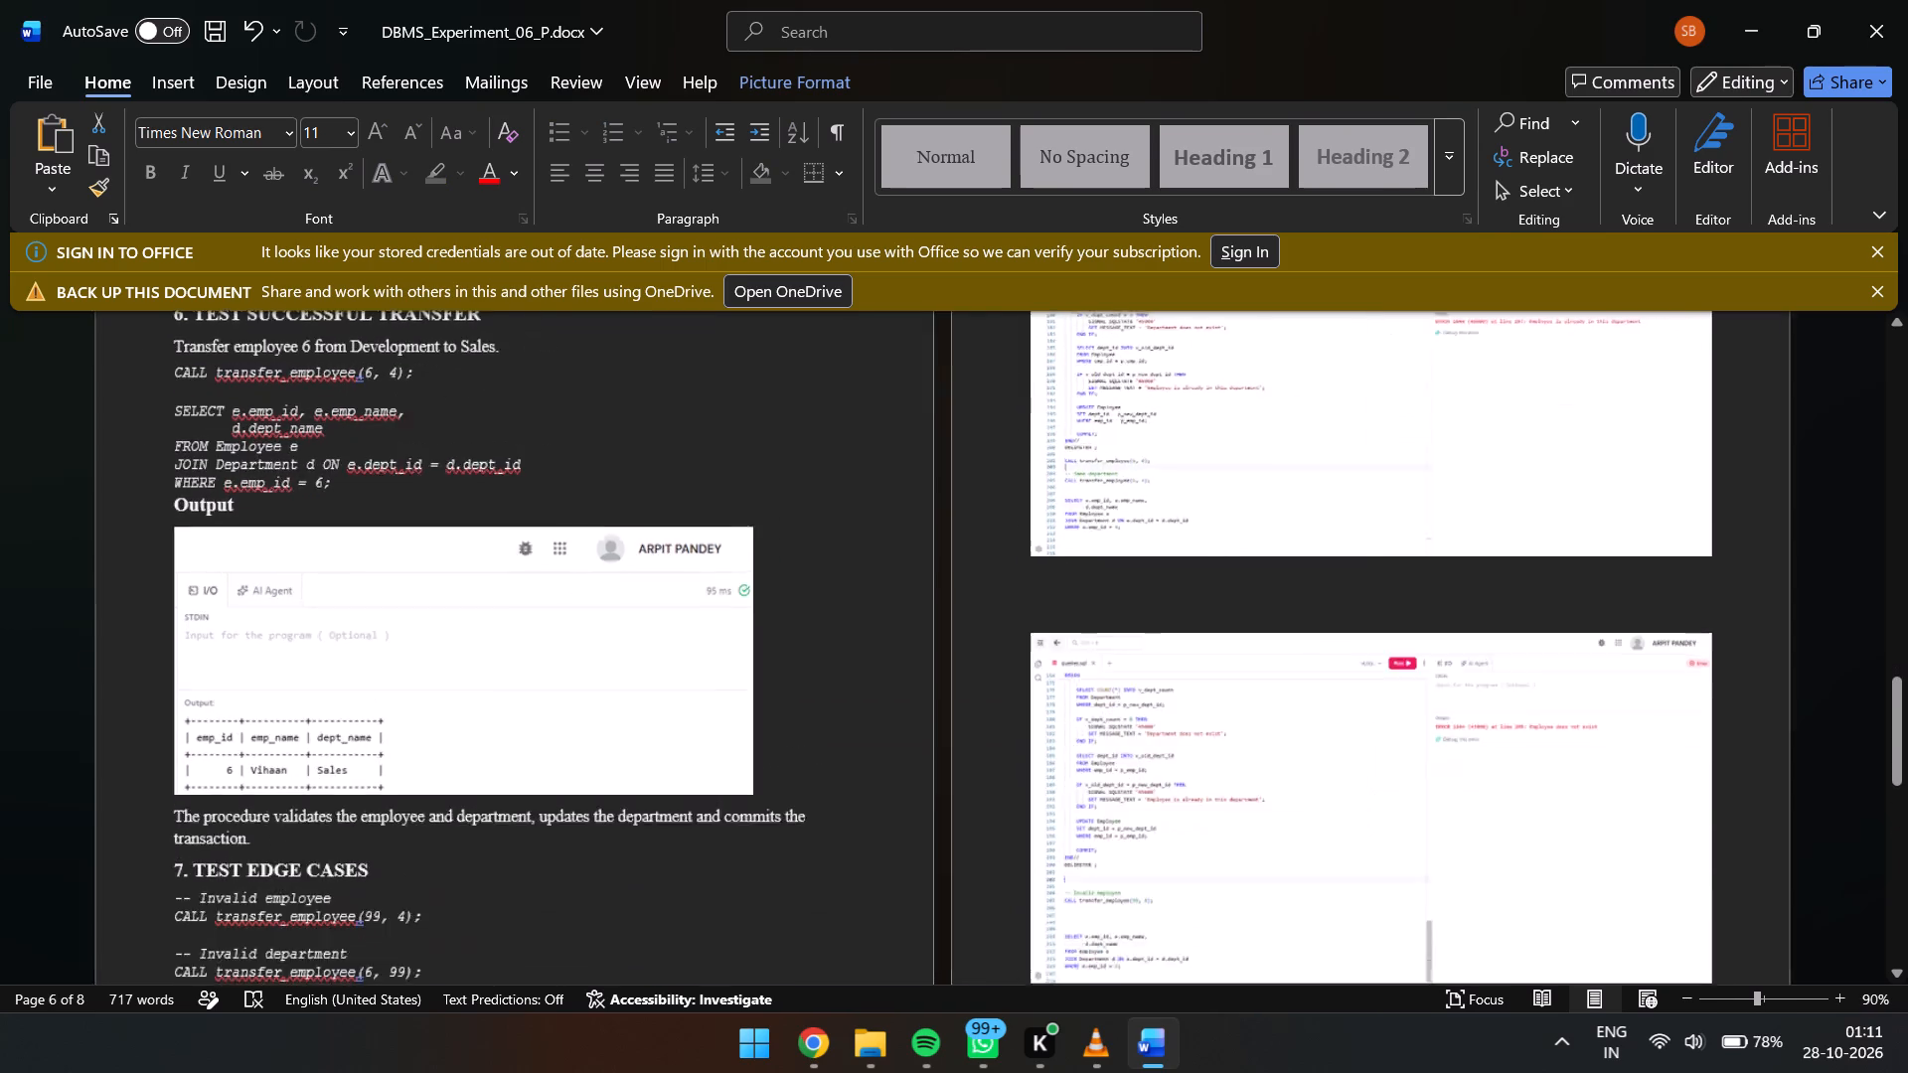
# Review the Experiment 6 document from the transfer test through the conclusion and back to the first page, checking output screenshots and page layout.
pyautogui.keyDown('ctrl'); pyautogui.scroll(1, 1290, 763); pyautogui.keyUp('ctrl')
pyautogui.scroll(3, 1290, 763)
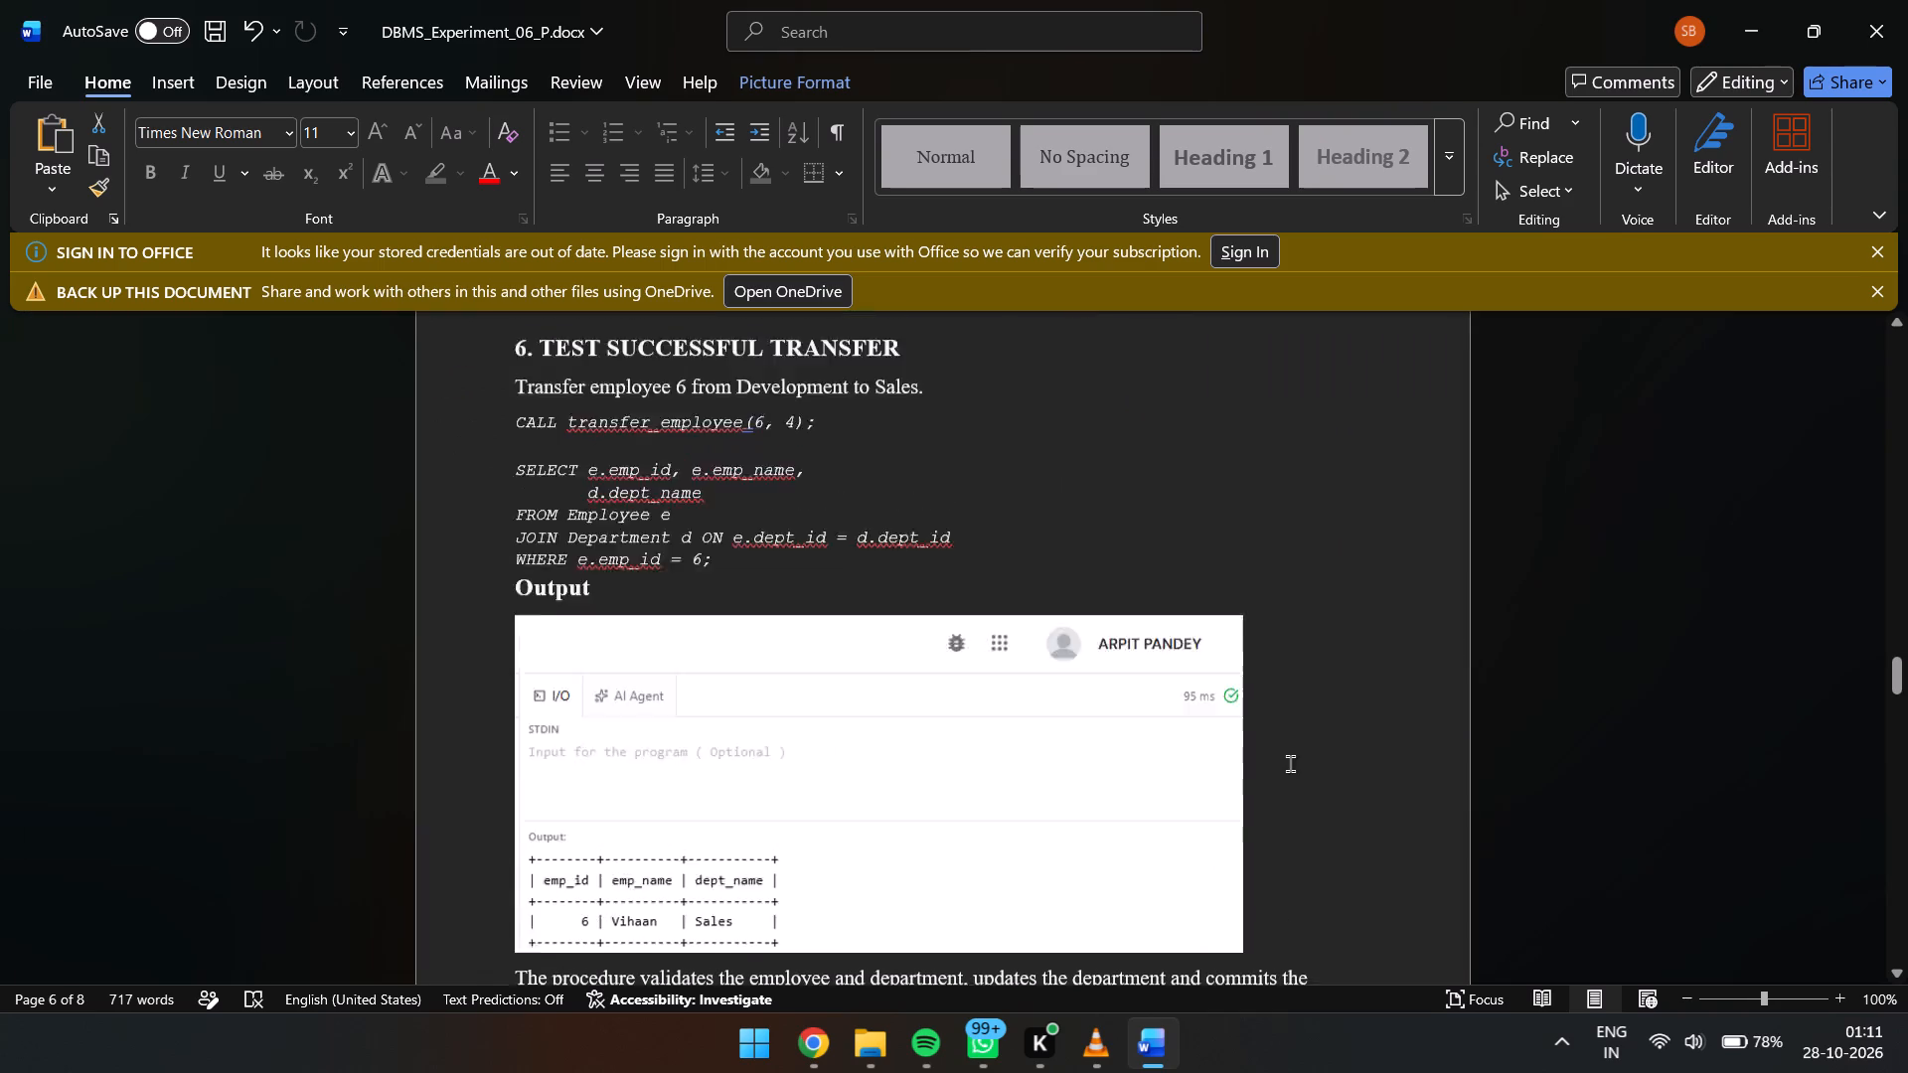
pyautogui.scroll(4, 1290, 763)
pyautogui.scroll(-19, 1290, 763)
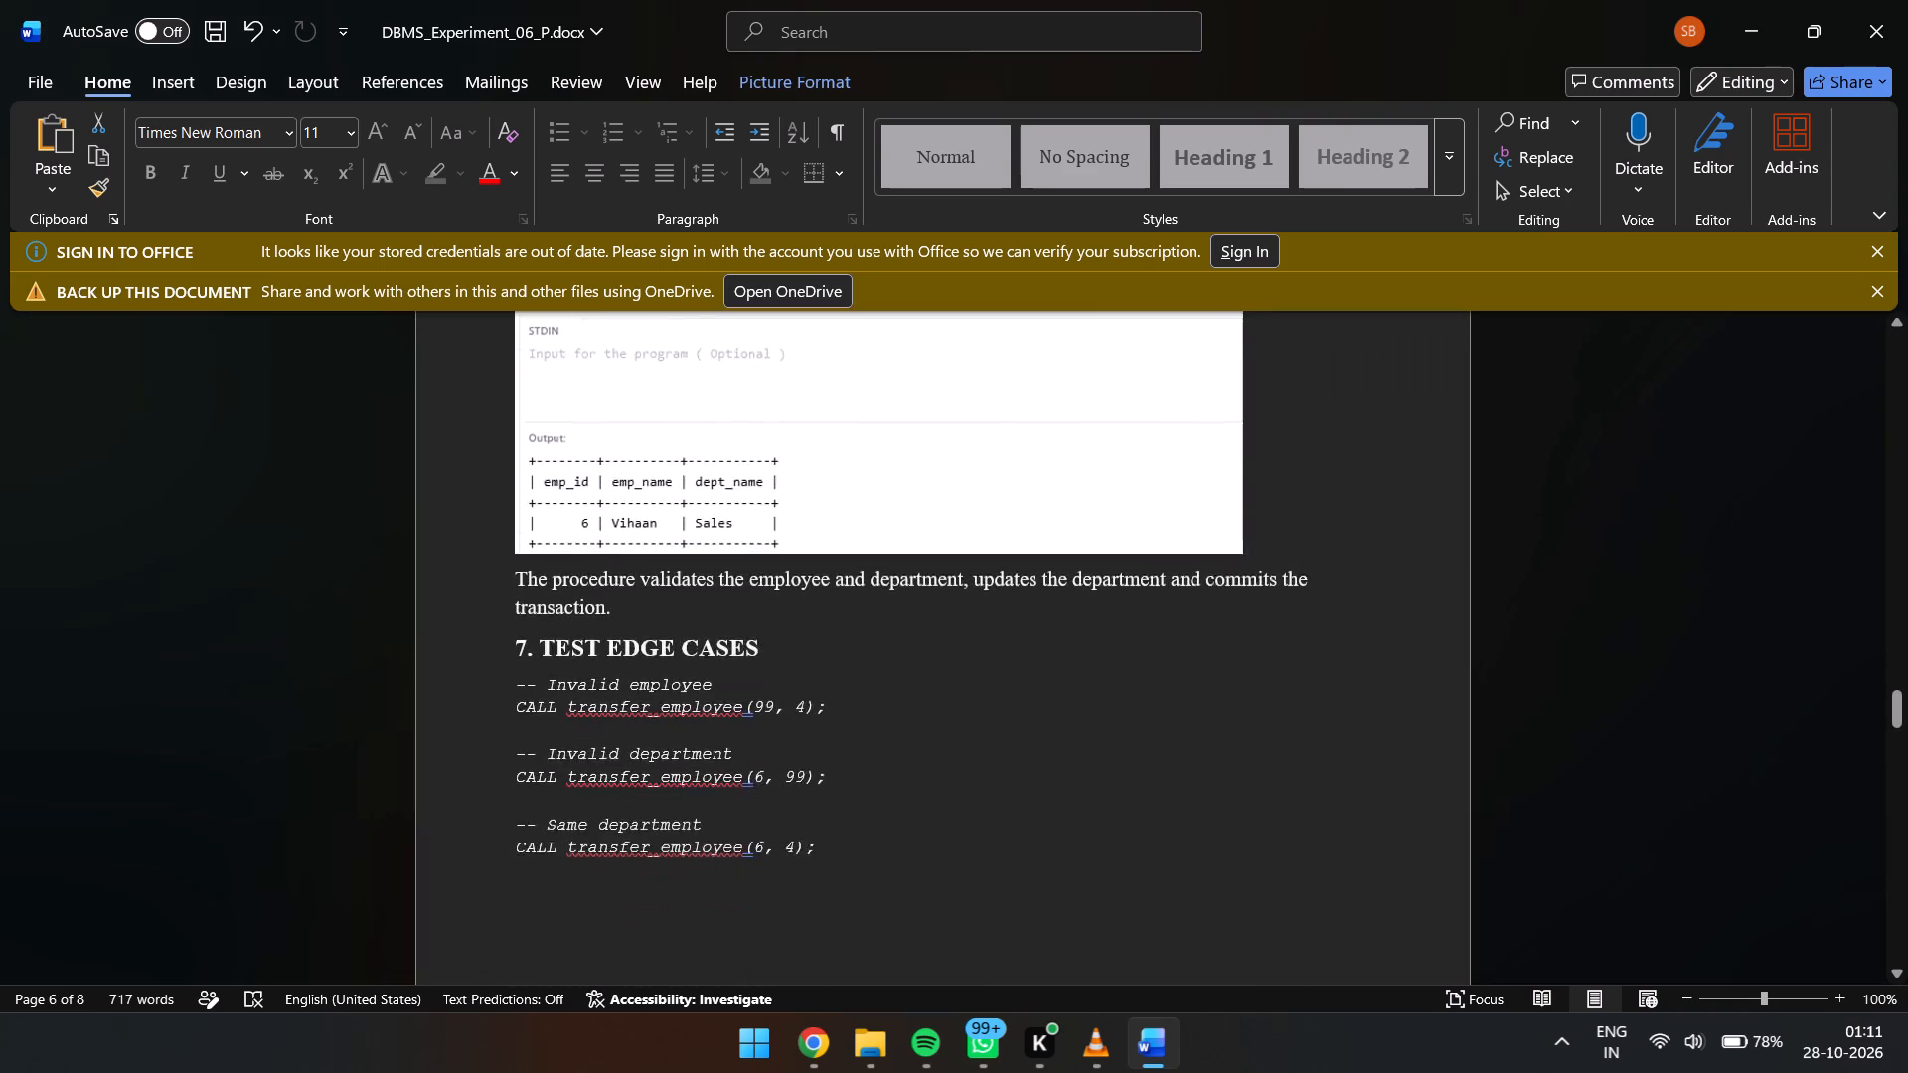
pyautogui.scroll(-18, 1290, 763)
pyautogui.scroll(-20, 1290, 763)
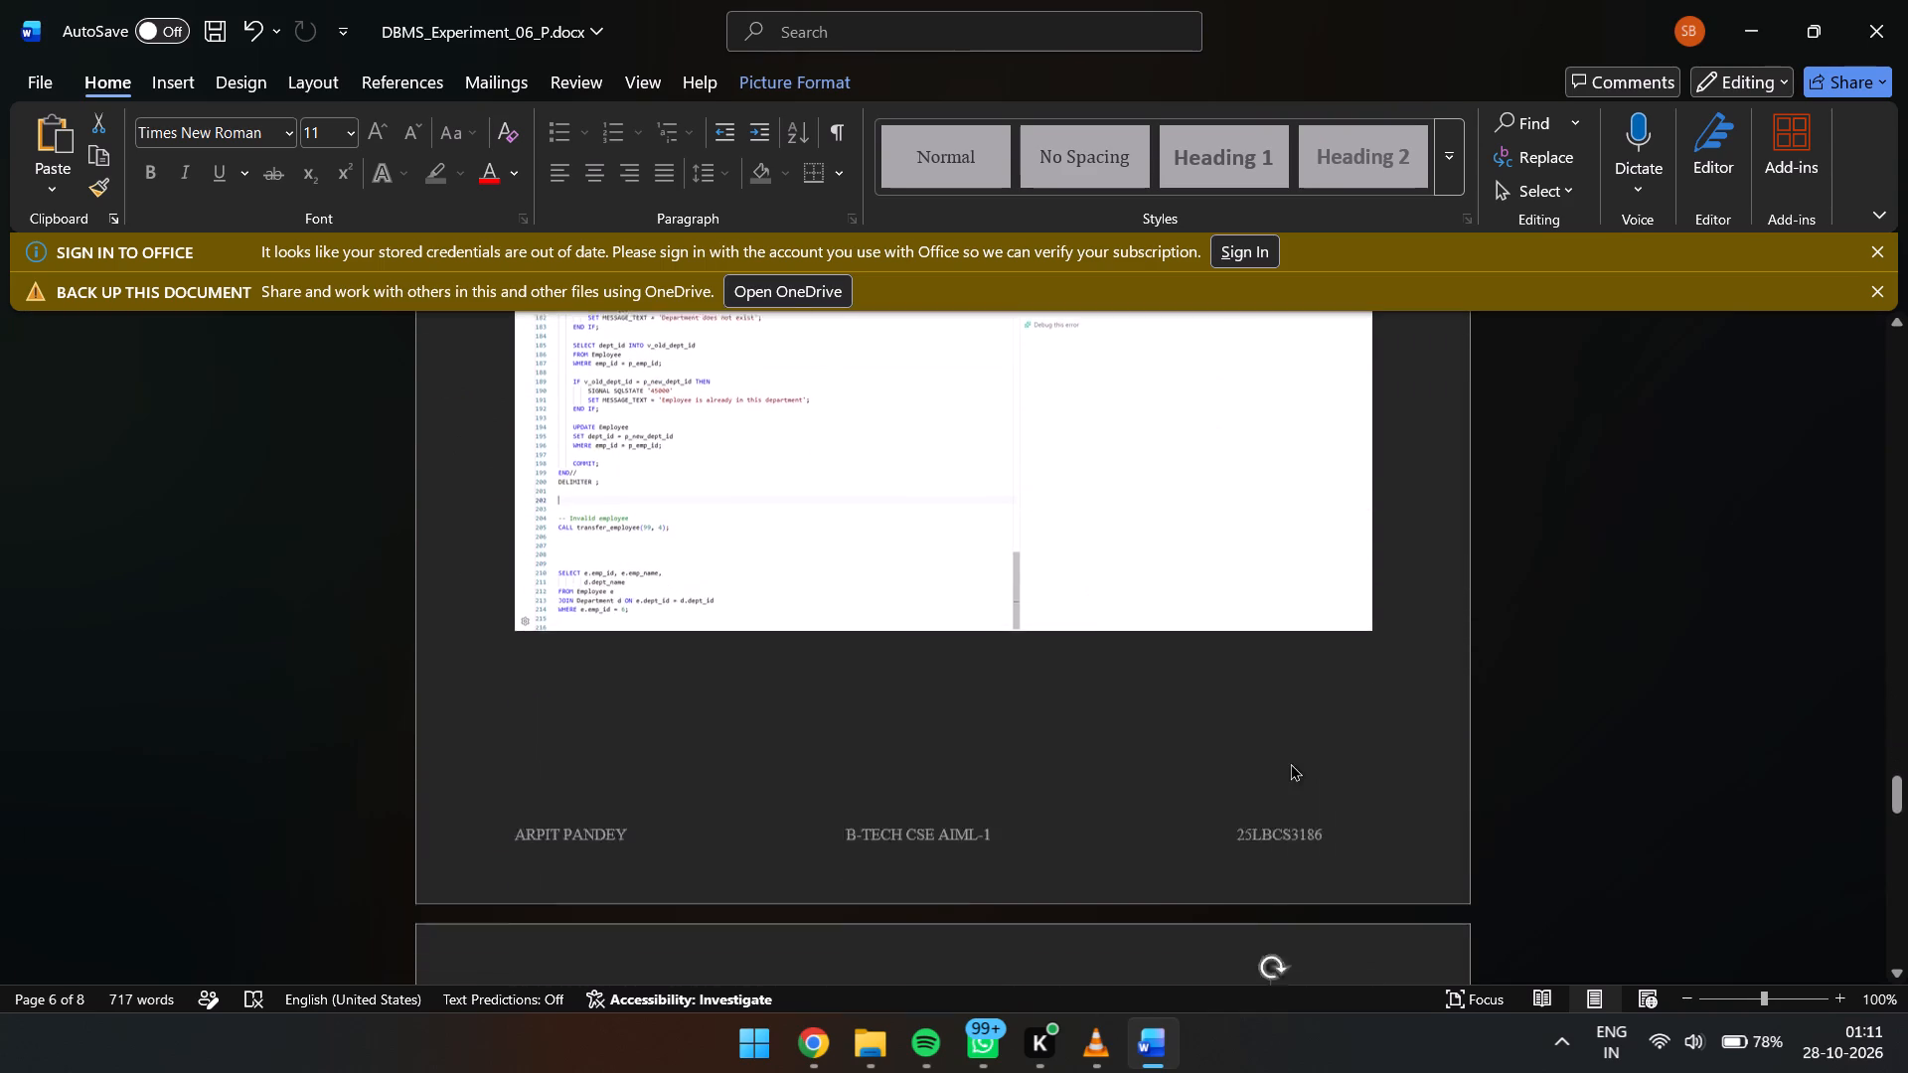
pyautogui.scroll(-19, 1290, 763)
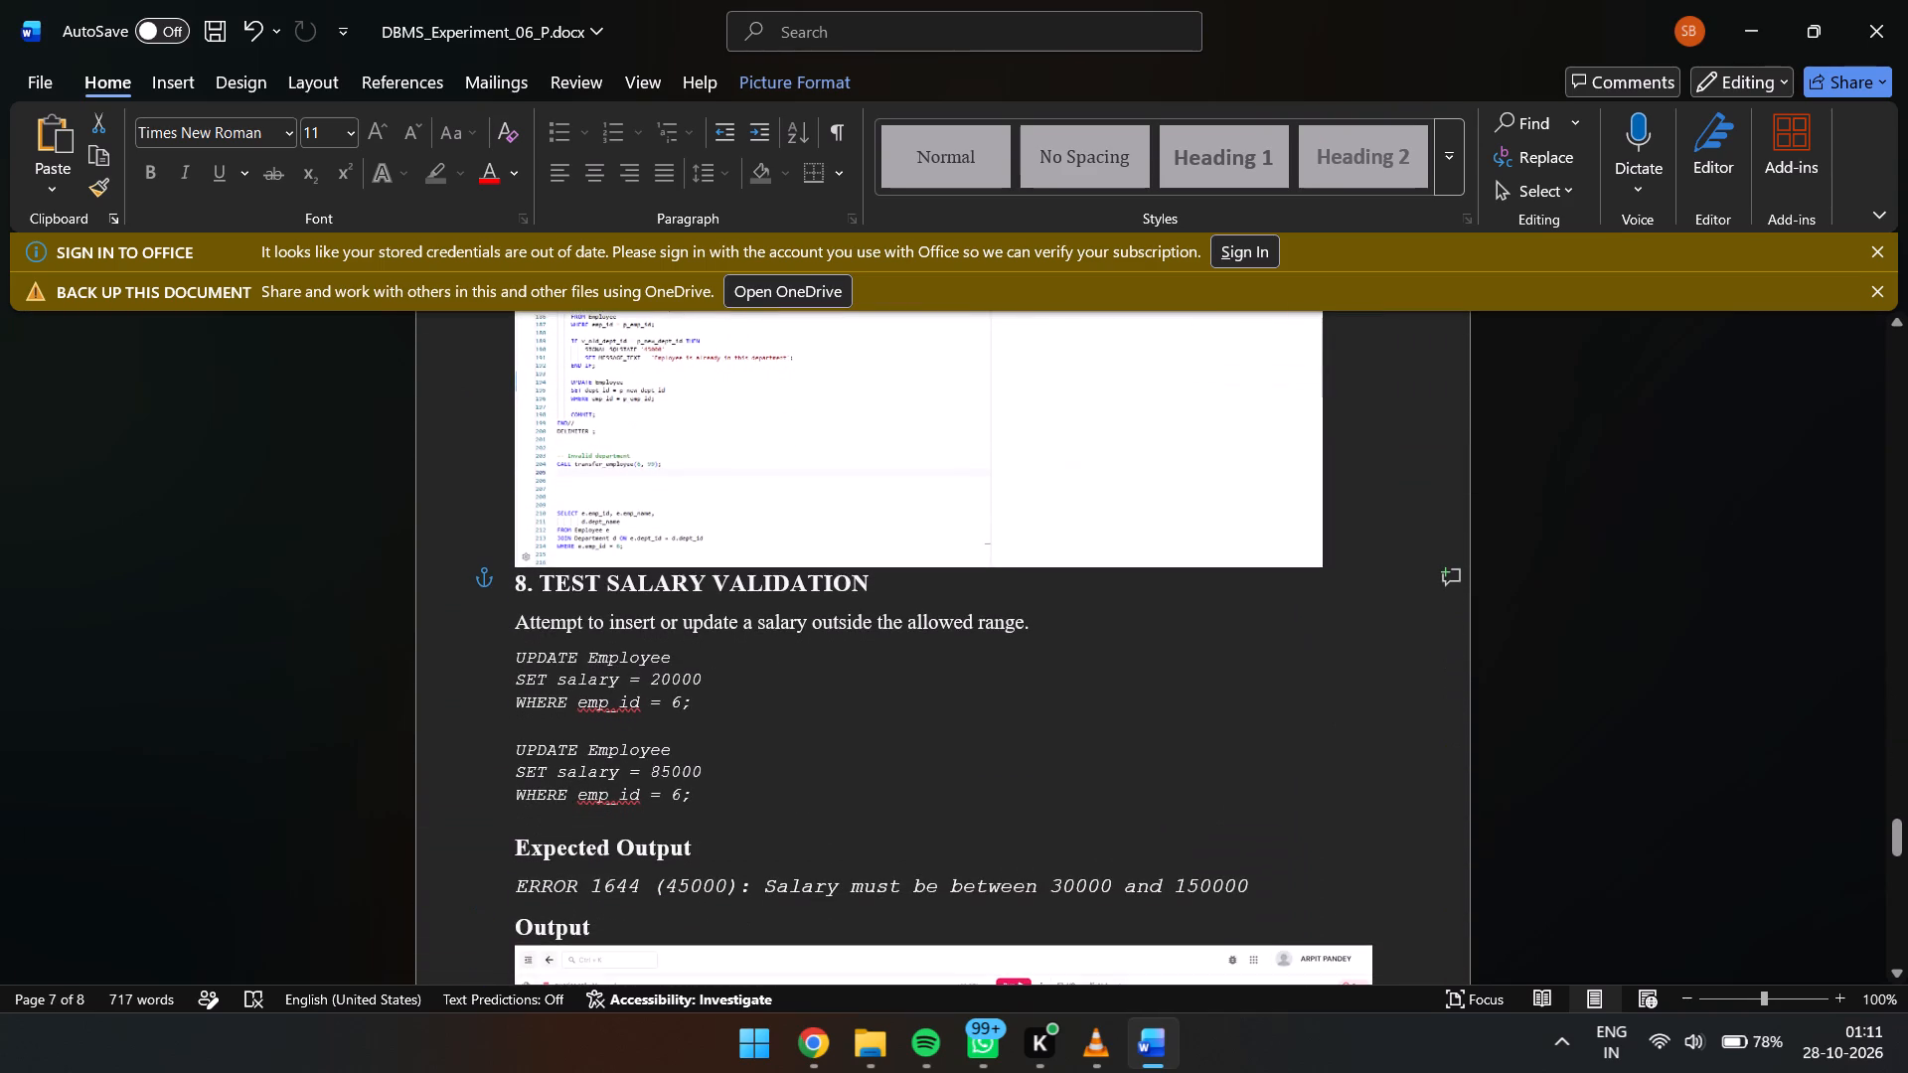
pyautogui.scroll(-9, 1309, 783)
pyautogui.scroll(-20, 1308, 783)
pyautogui.scroll(-8, 1308, 783)
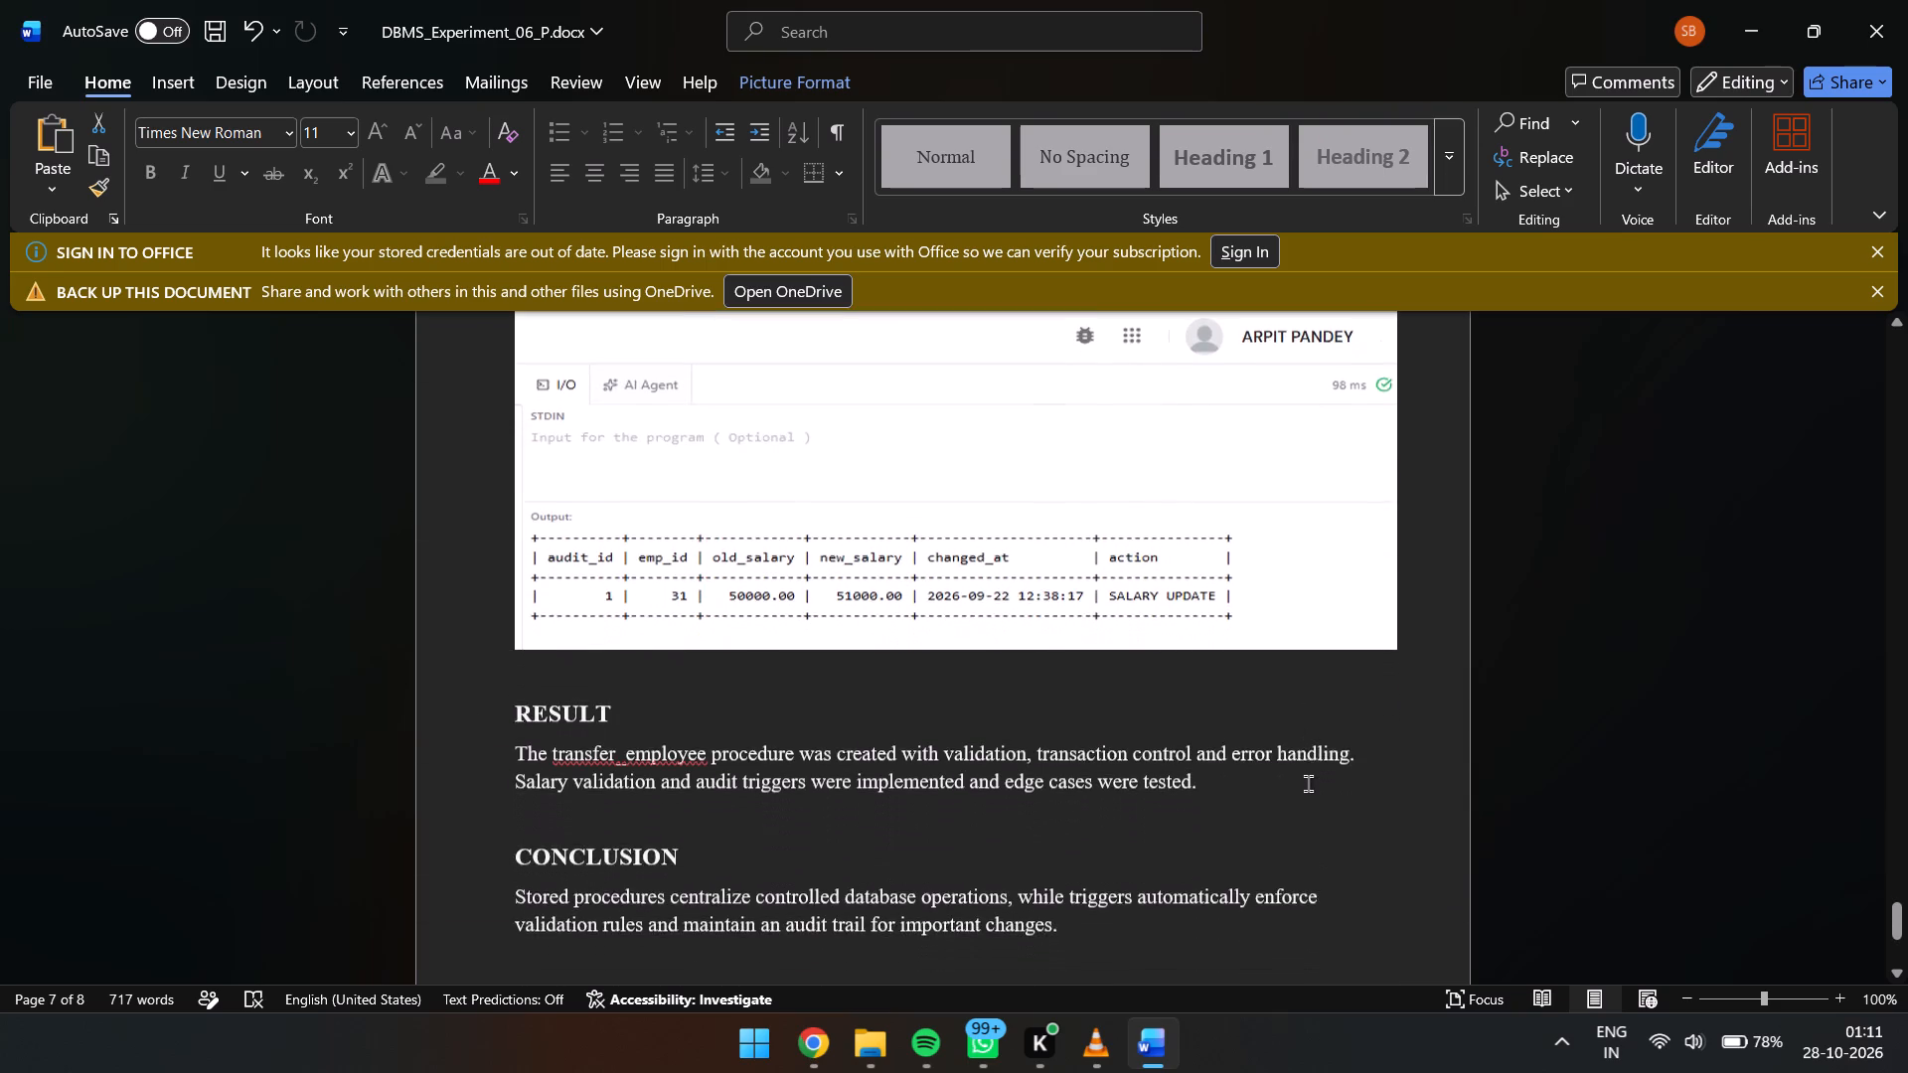
pyautogui.scroll(-18, 1308, 783)
pyautogui.scroll(20, 1308, 783)
pyautogui.scroll(10, 1308, 783)
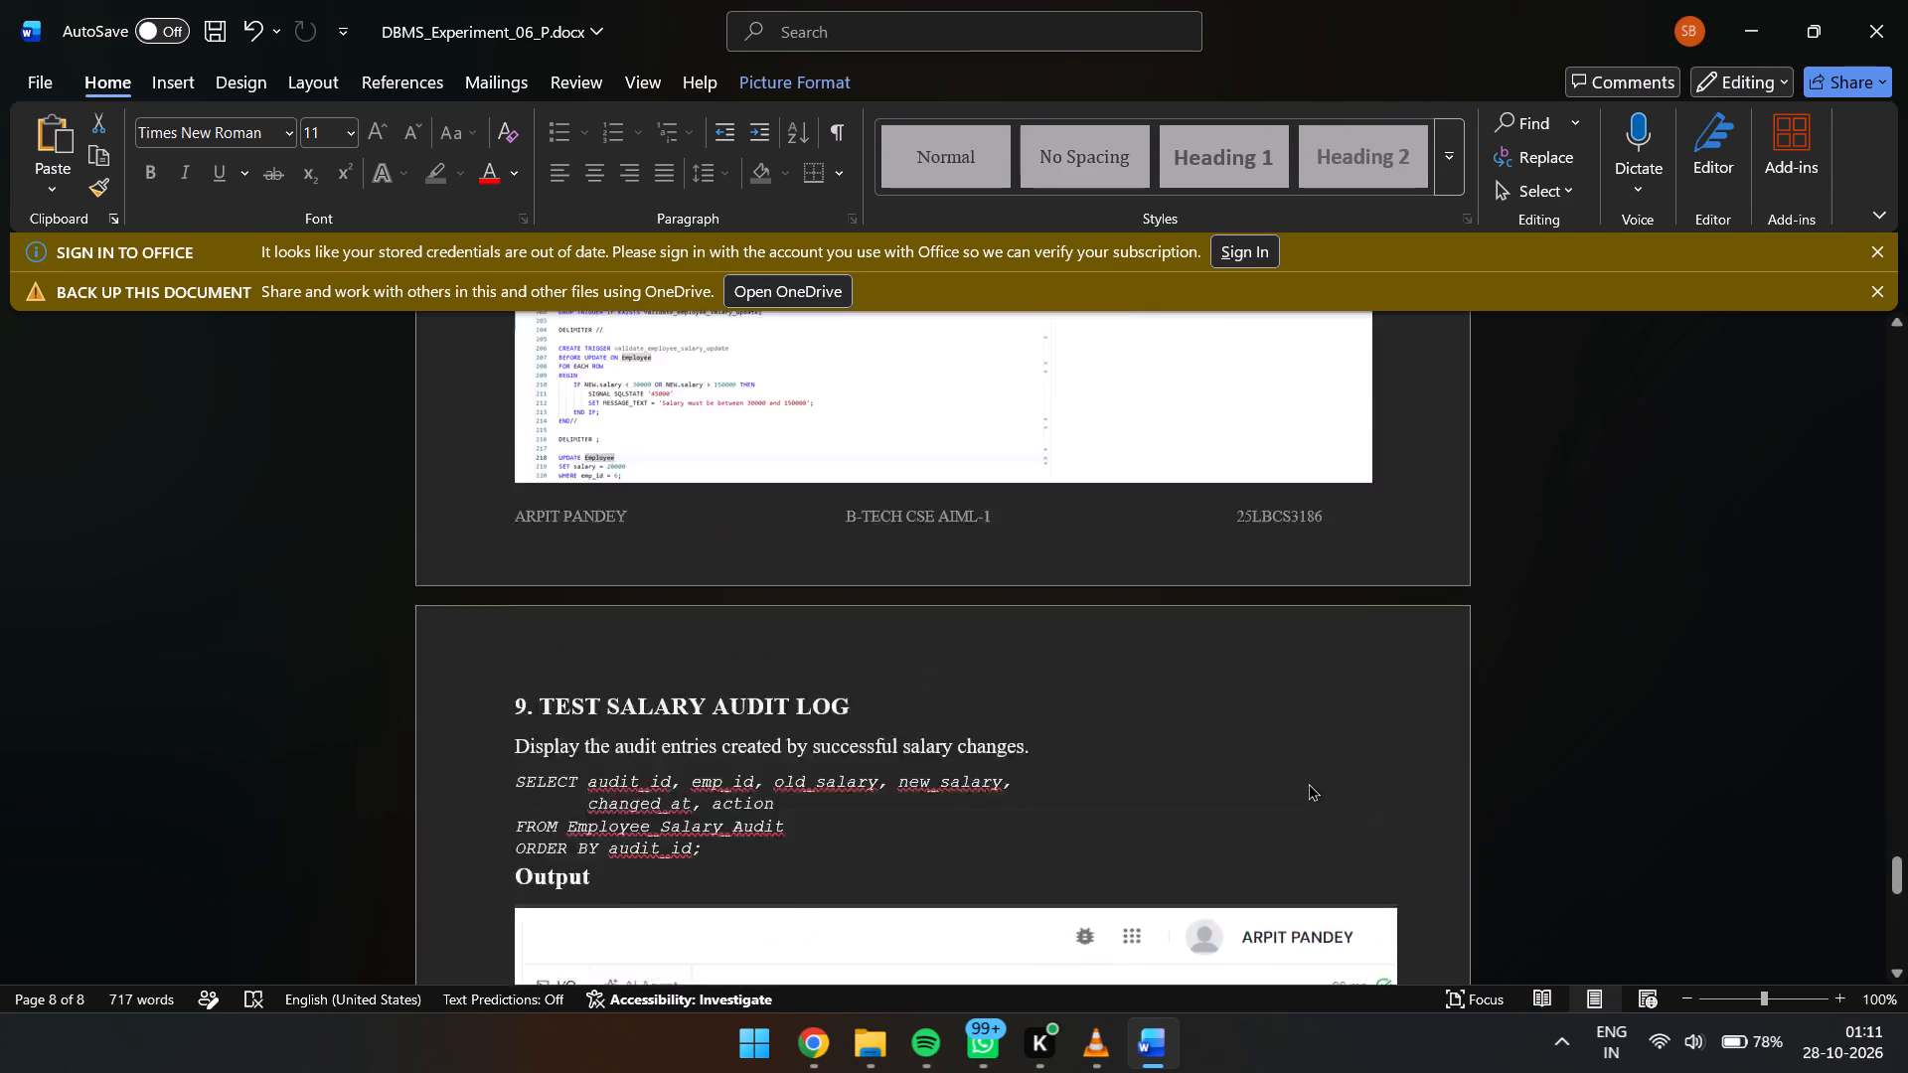
pyautogui.scroll(20, 1308, 783)
pyautogui.scroll(20, 1308, 783)
pyautogui.scroll(20, 1308, 783)
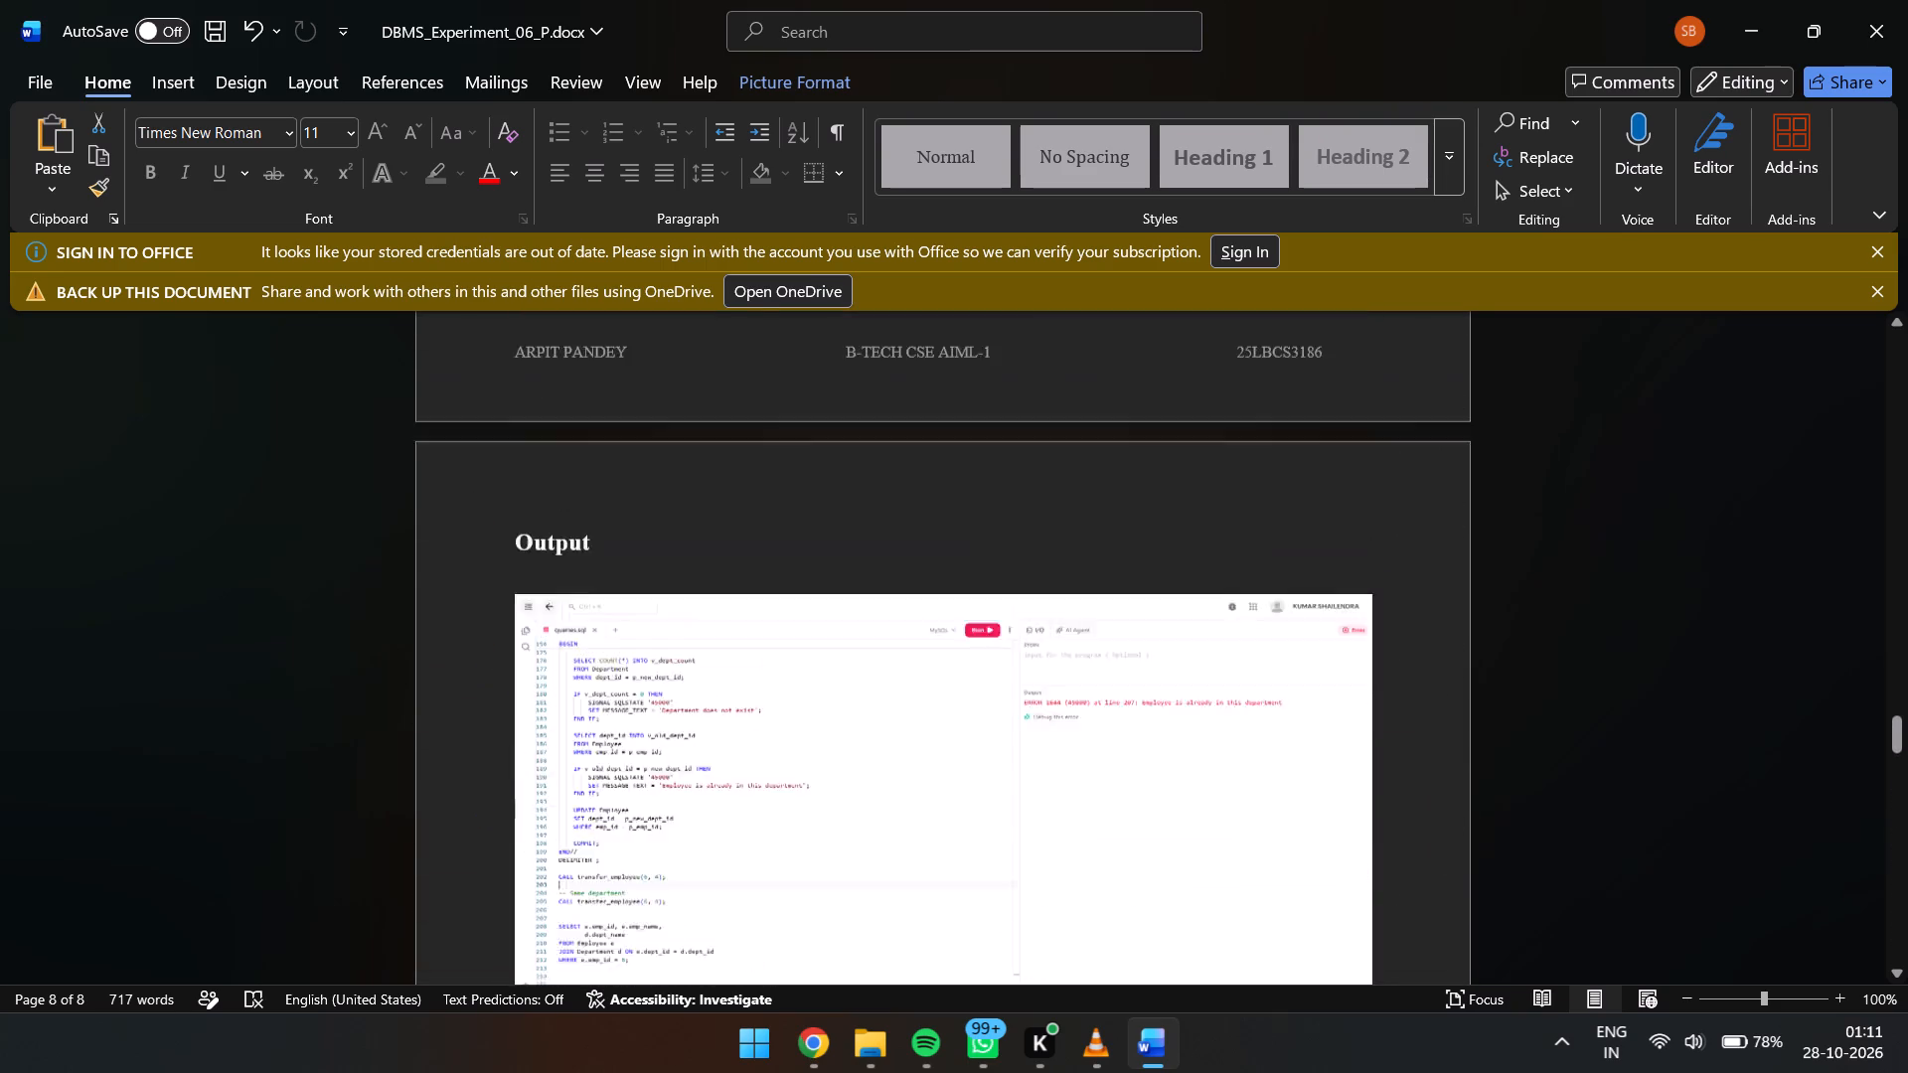
pyautogui.scroll(20, 1308, 783)
pyautogui.scroll(3, 1308, 783)
pyautogui.scroll(20, 1308, 783)
pyautogui.scroll(9, 1308, 783)
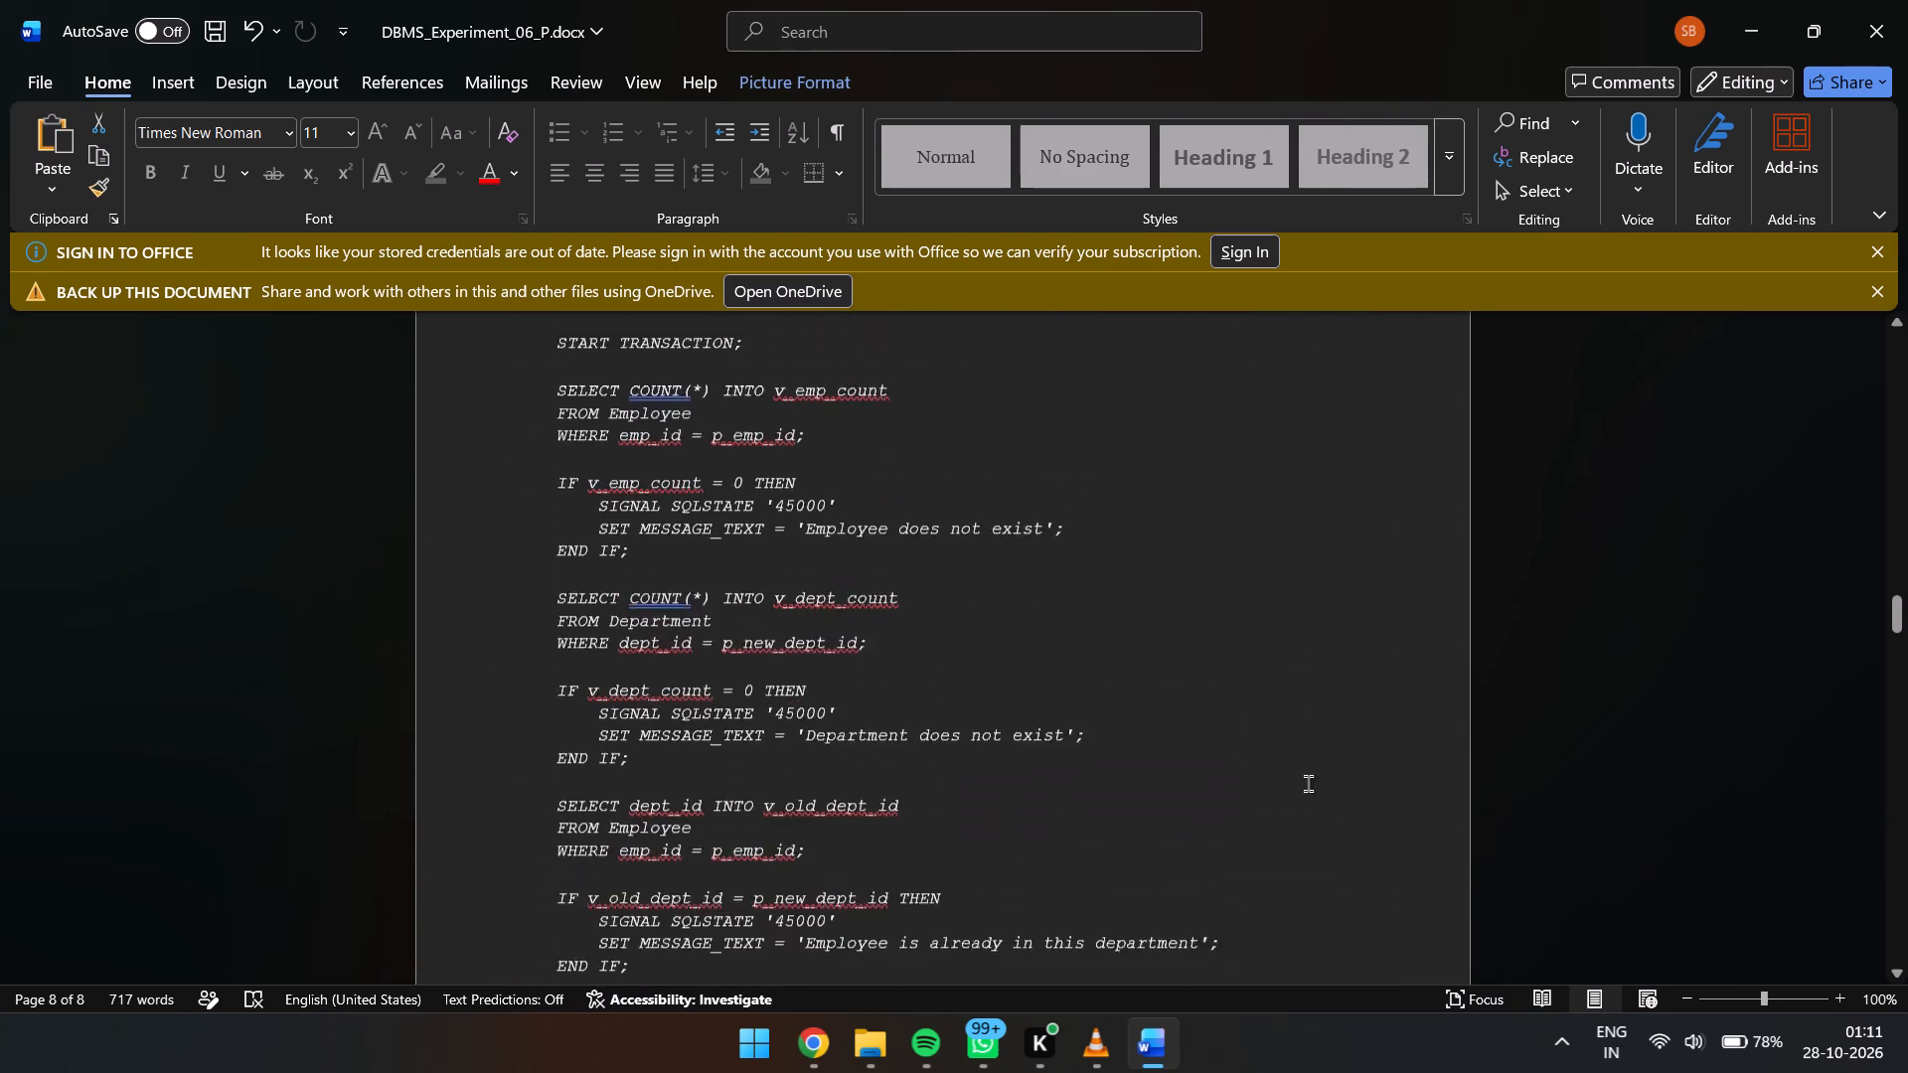
pyautogui.scroll(20, 1308, 783)
pyautogui.scroll(10, 1308, 783)
pyautogui.scroll(18, 1308, 783)
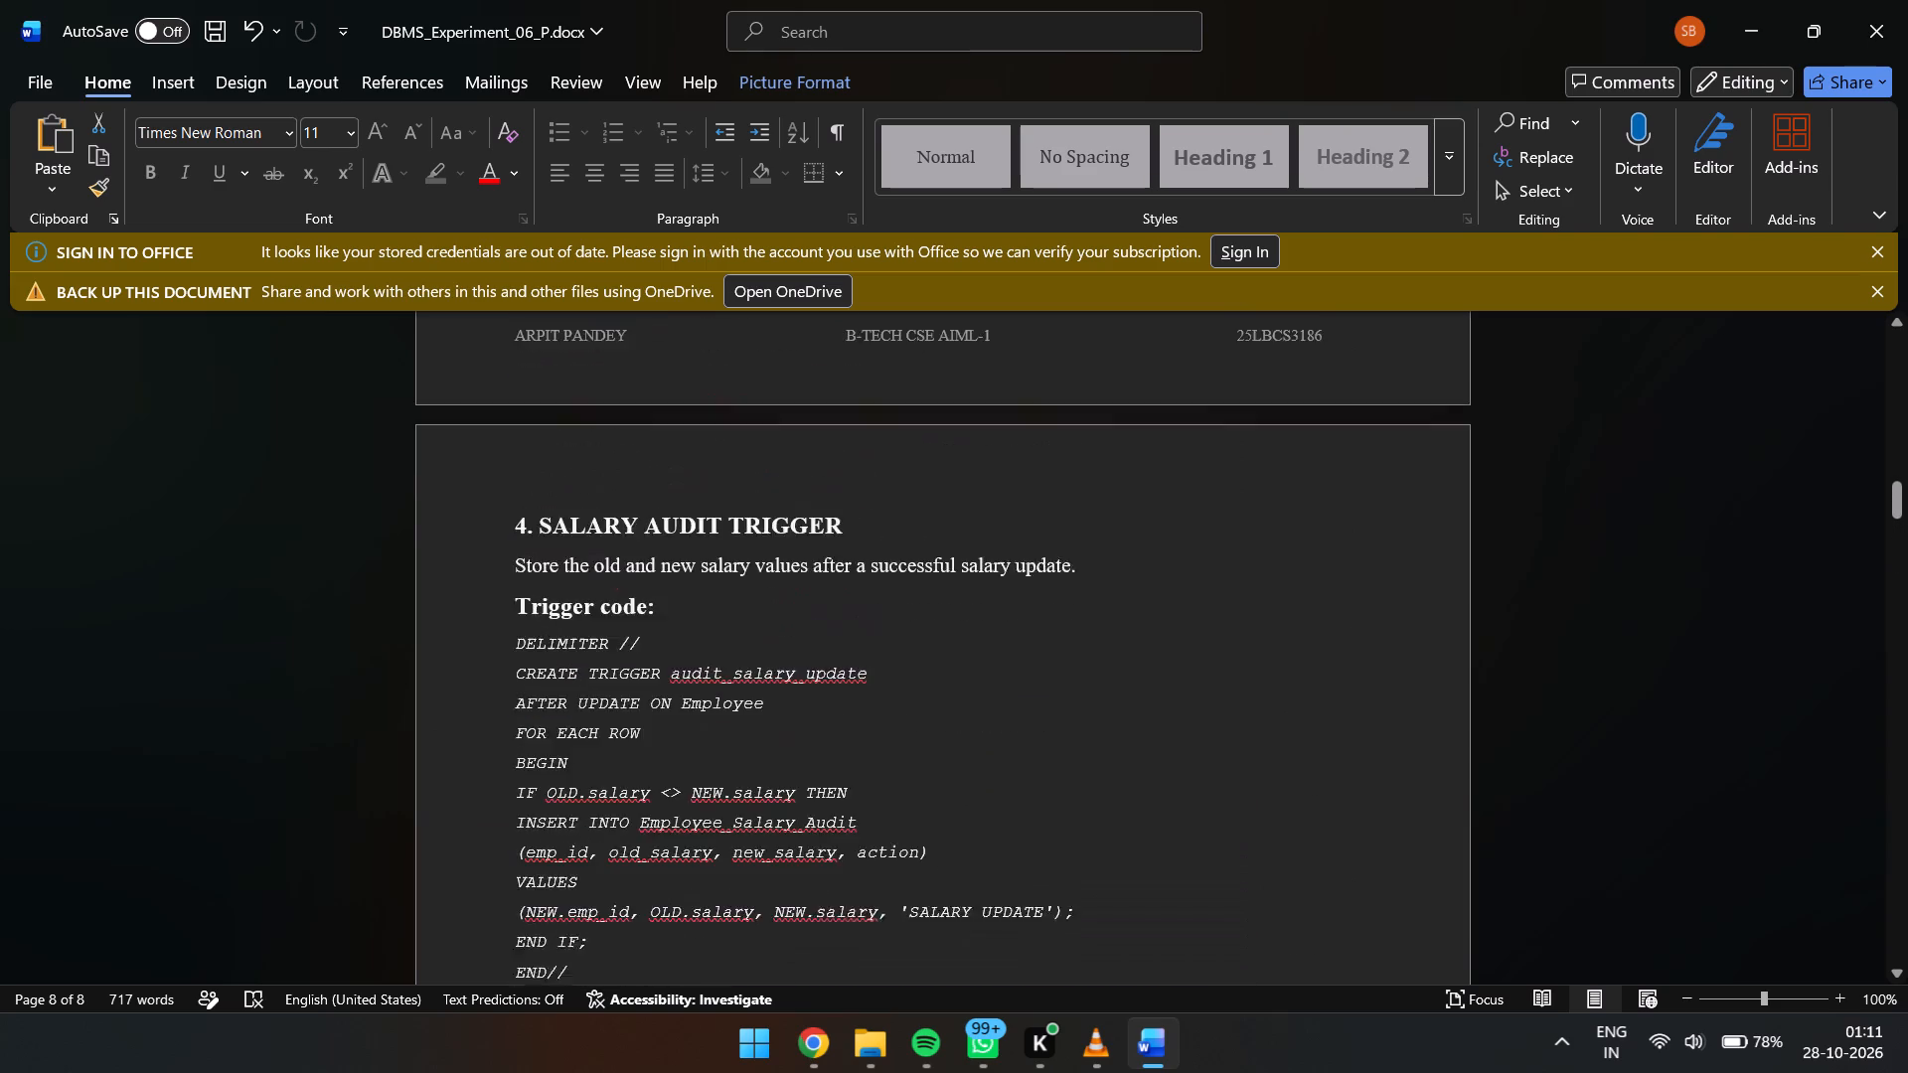
pyautogui.scroll(20, 1308, 783)
pyautogui.scroll(5, 1308, 783)
pyautogui.scroll(20, 1308, 783)
pyautogui.scroll(9, 1308, 783)
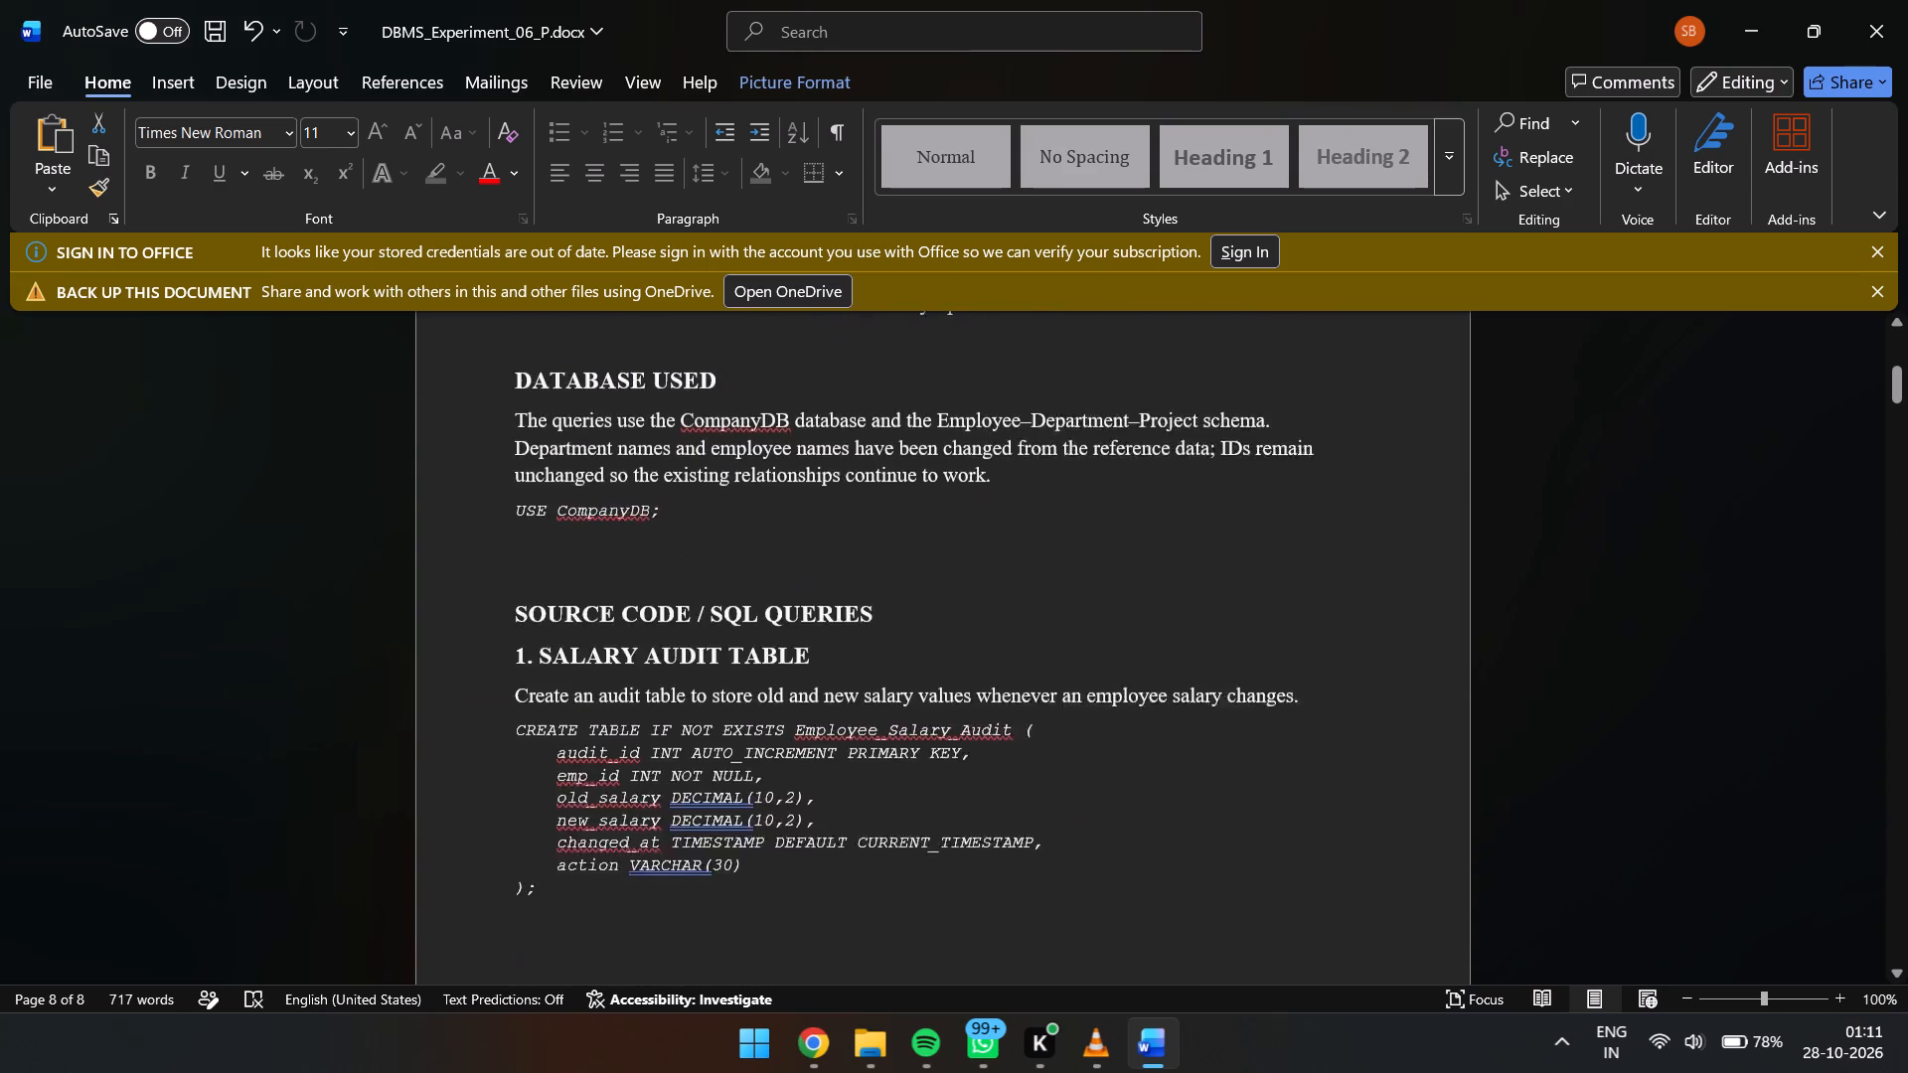
pyautogui.scroll(20, 1308, 783)
pyautogui.scroll(1, 1308, 783)
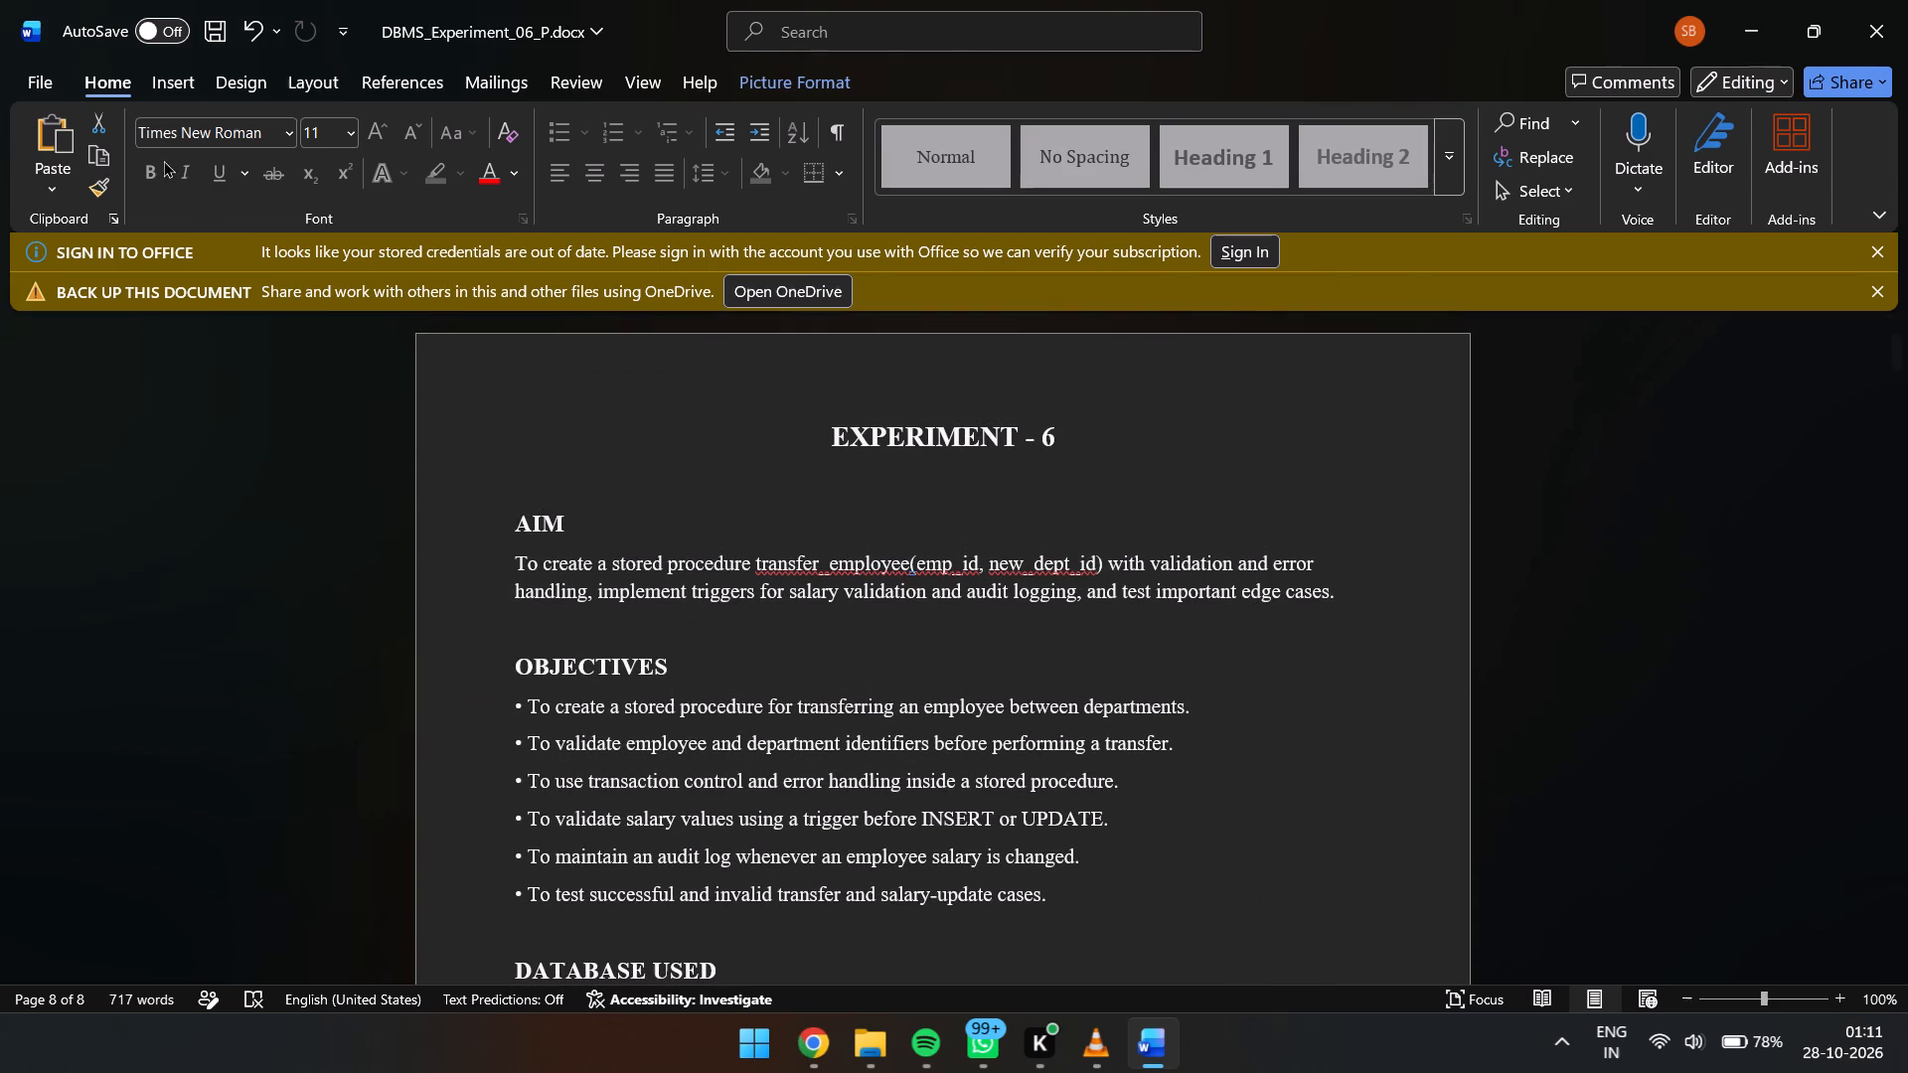
pyautogui.scroll(-18, 698, 563)
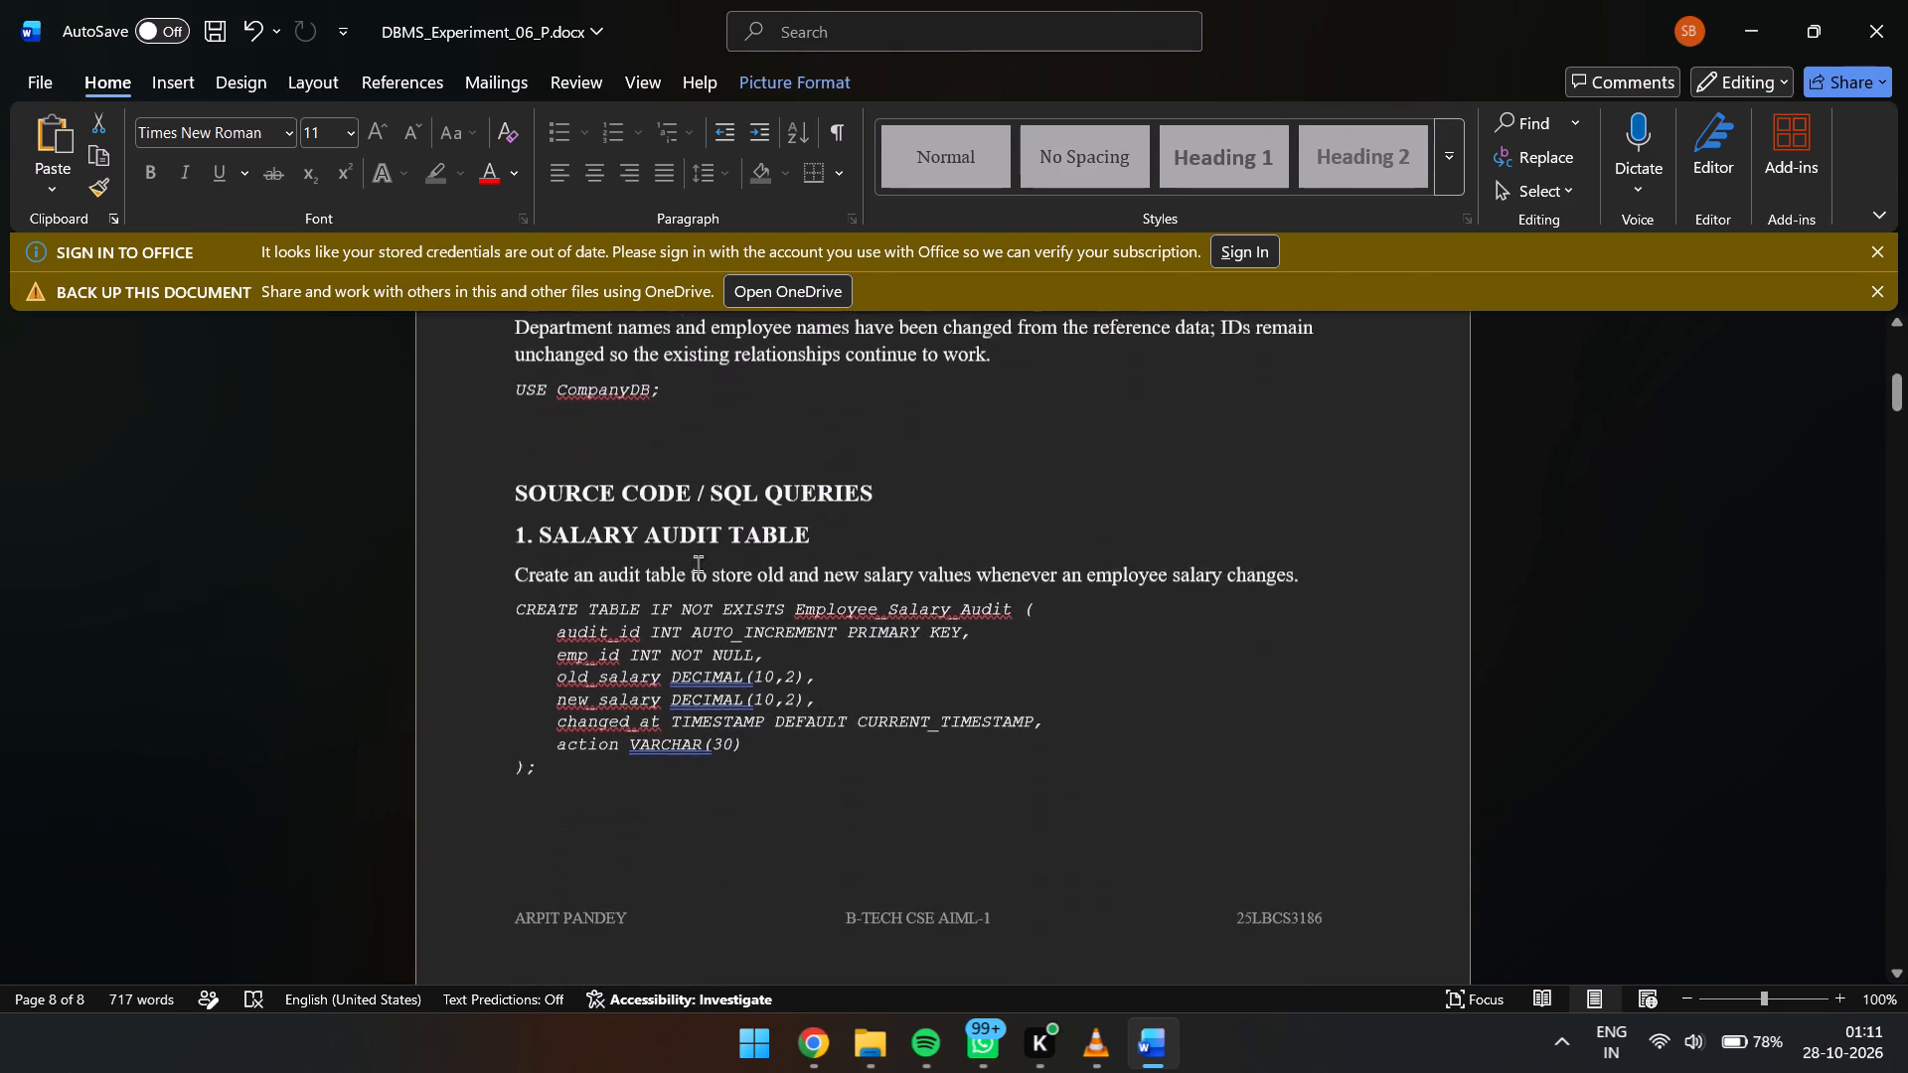
pyautogui.scroll(-6, 698, 563)
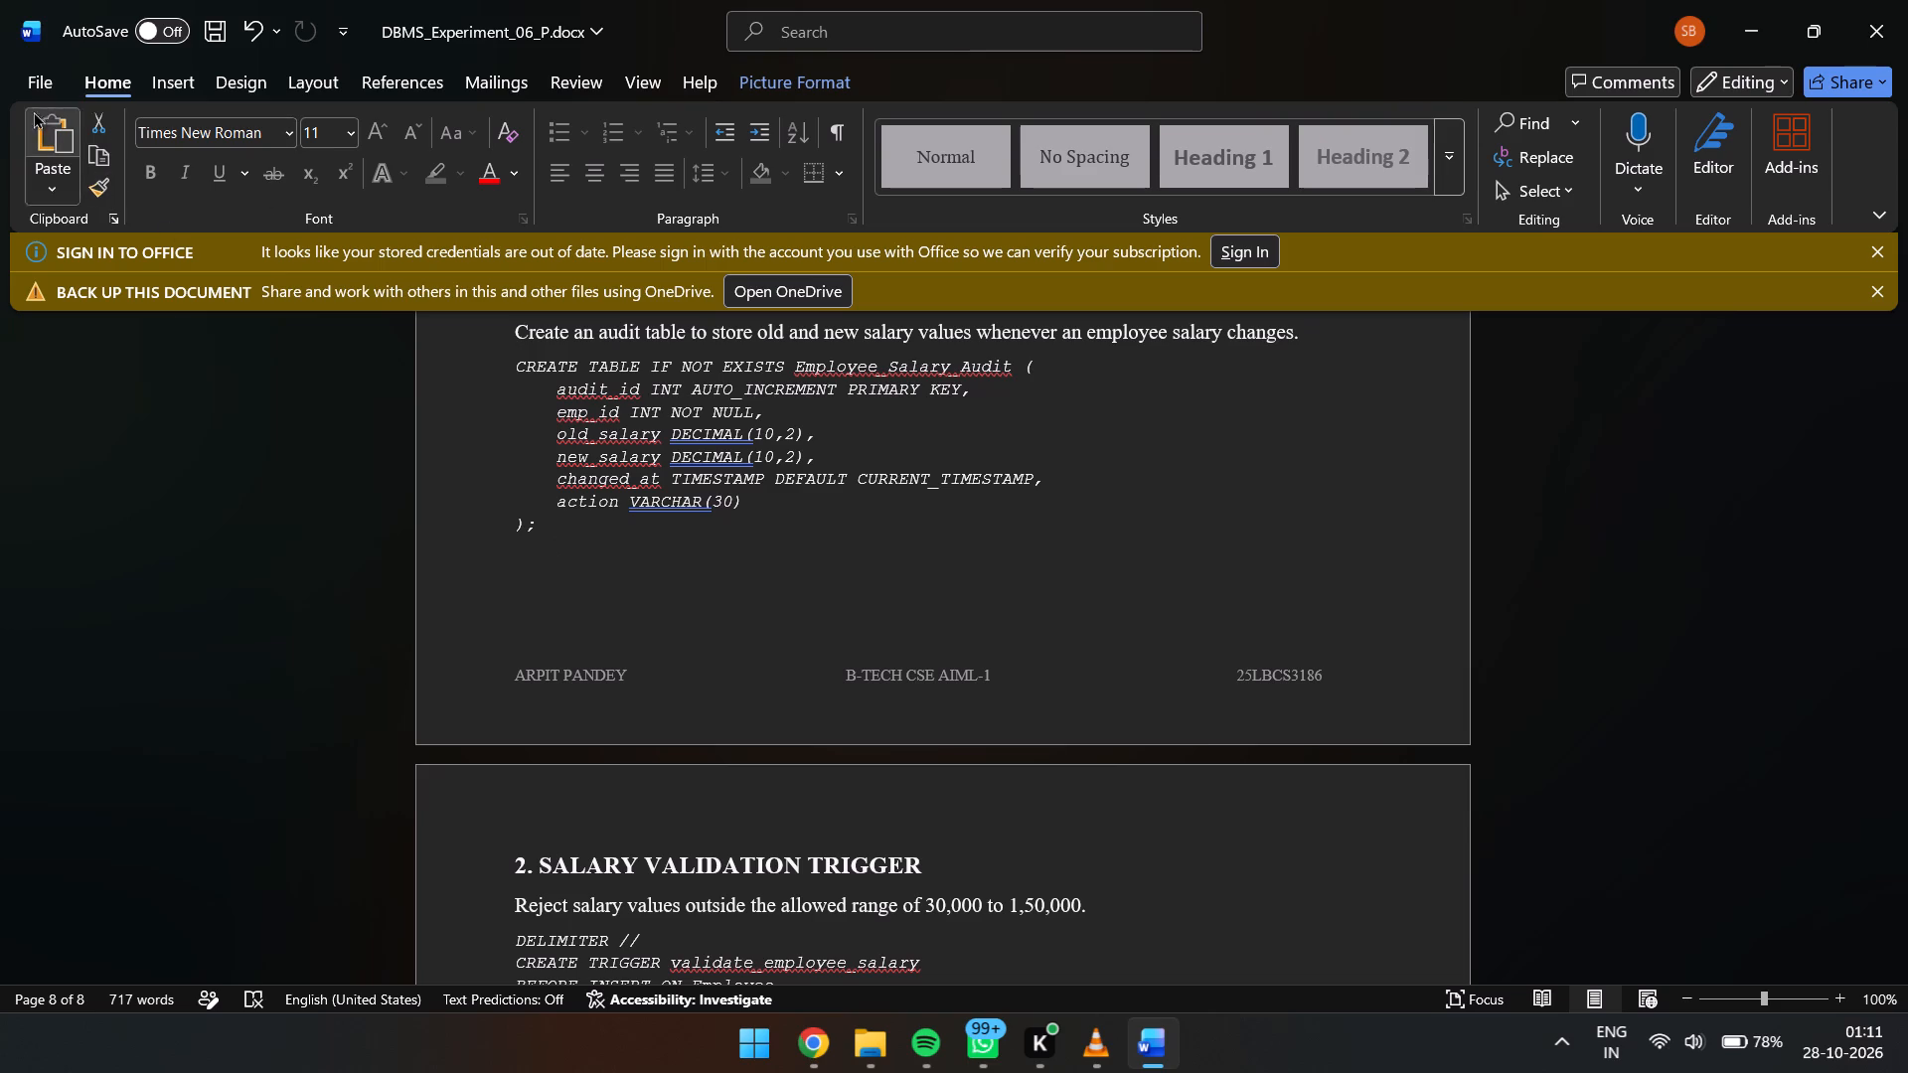
# Export the document as a PDF named DBMS_Experiment_06_P.pdf into the Arpit_Lab_File folder in Downloads.
pyautogui.click(20, 86)
pyautogui.click(110, 609)
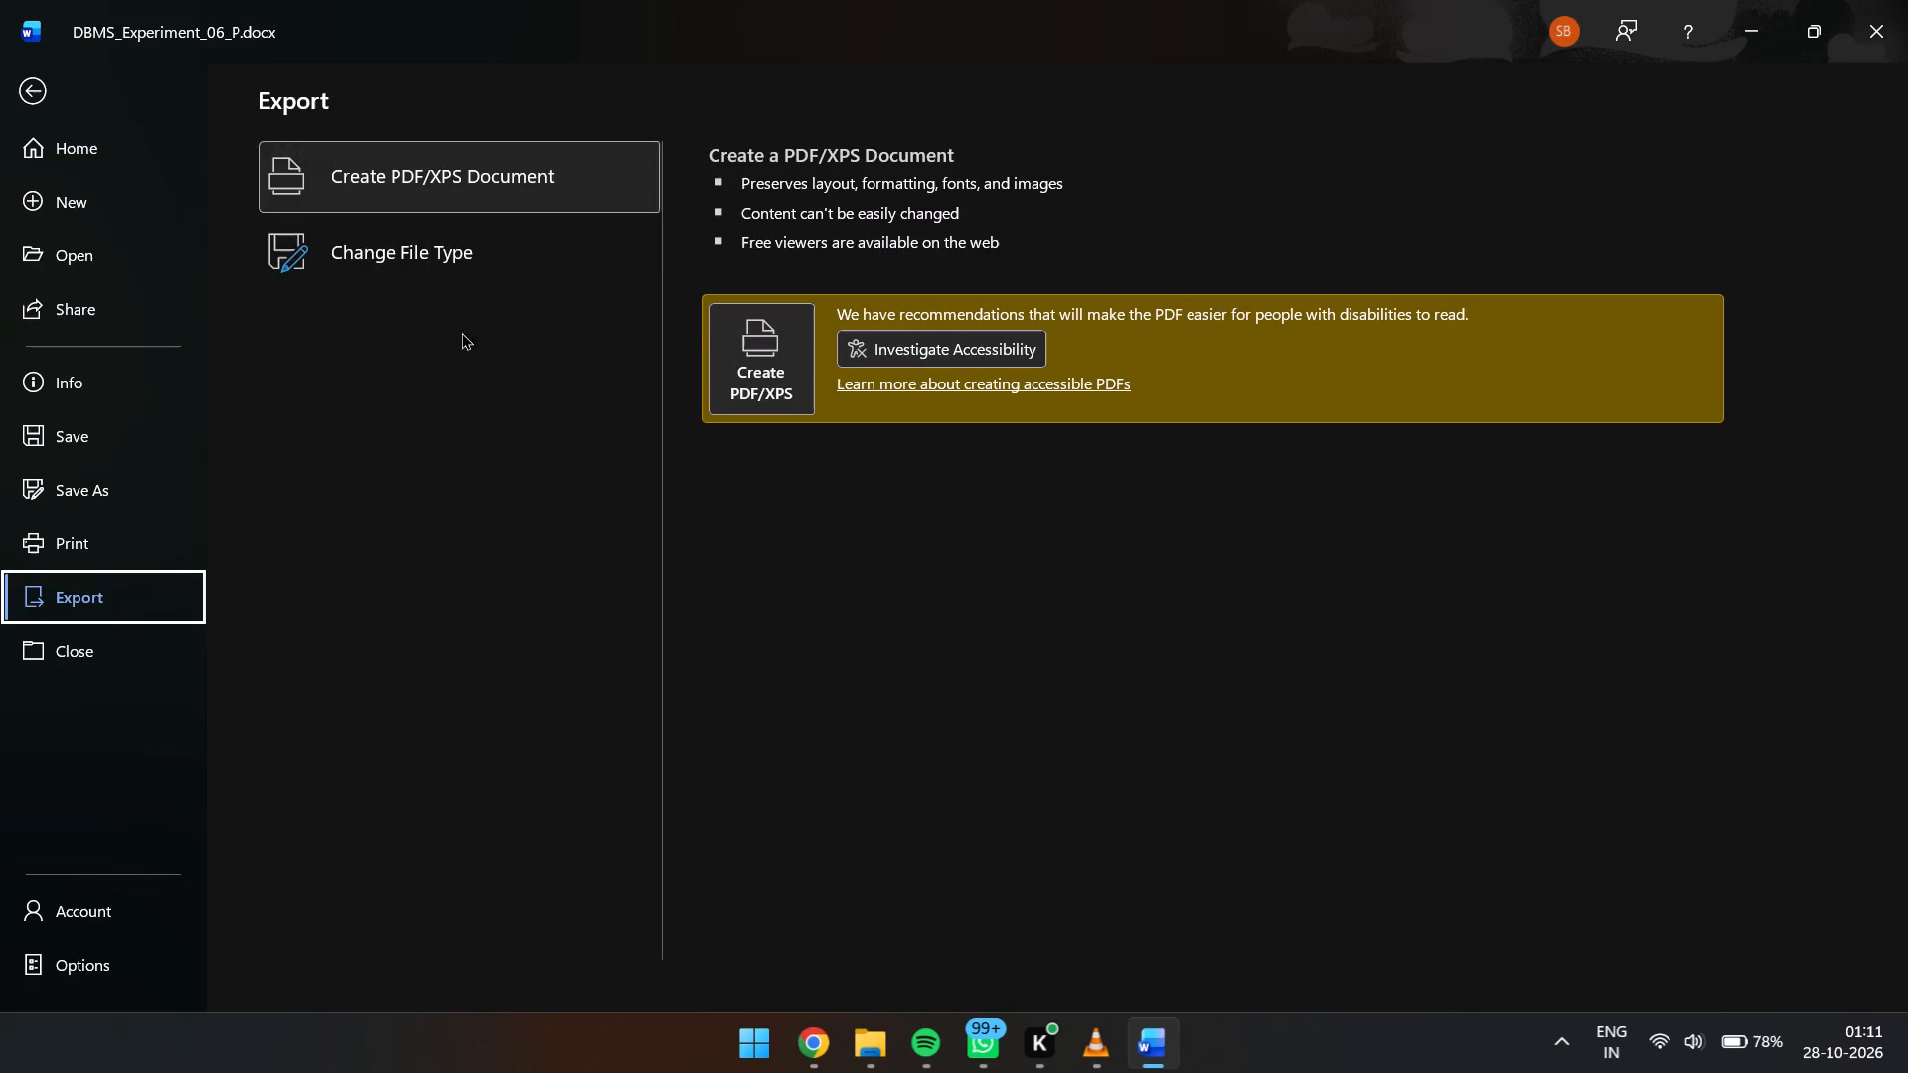
pyautogui.click(730, 342)
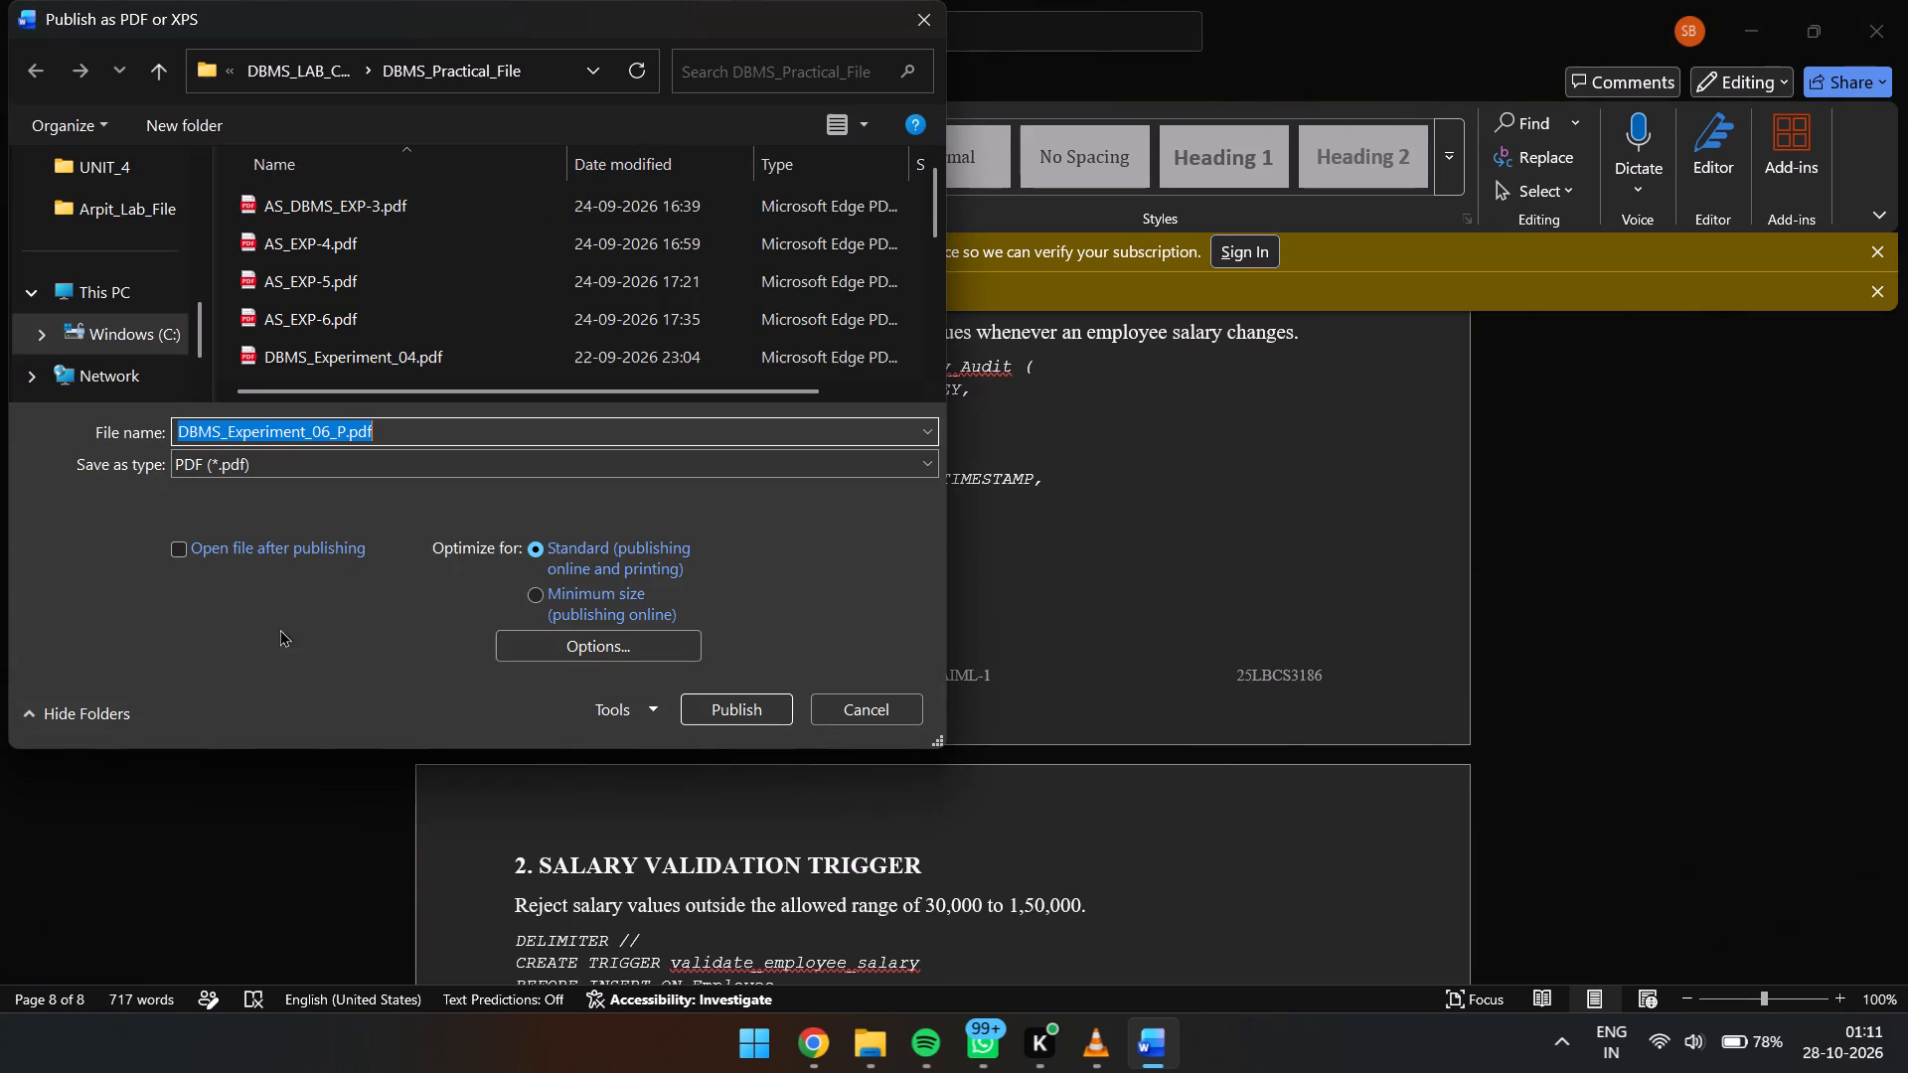
pyautogui.click(89, 215)
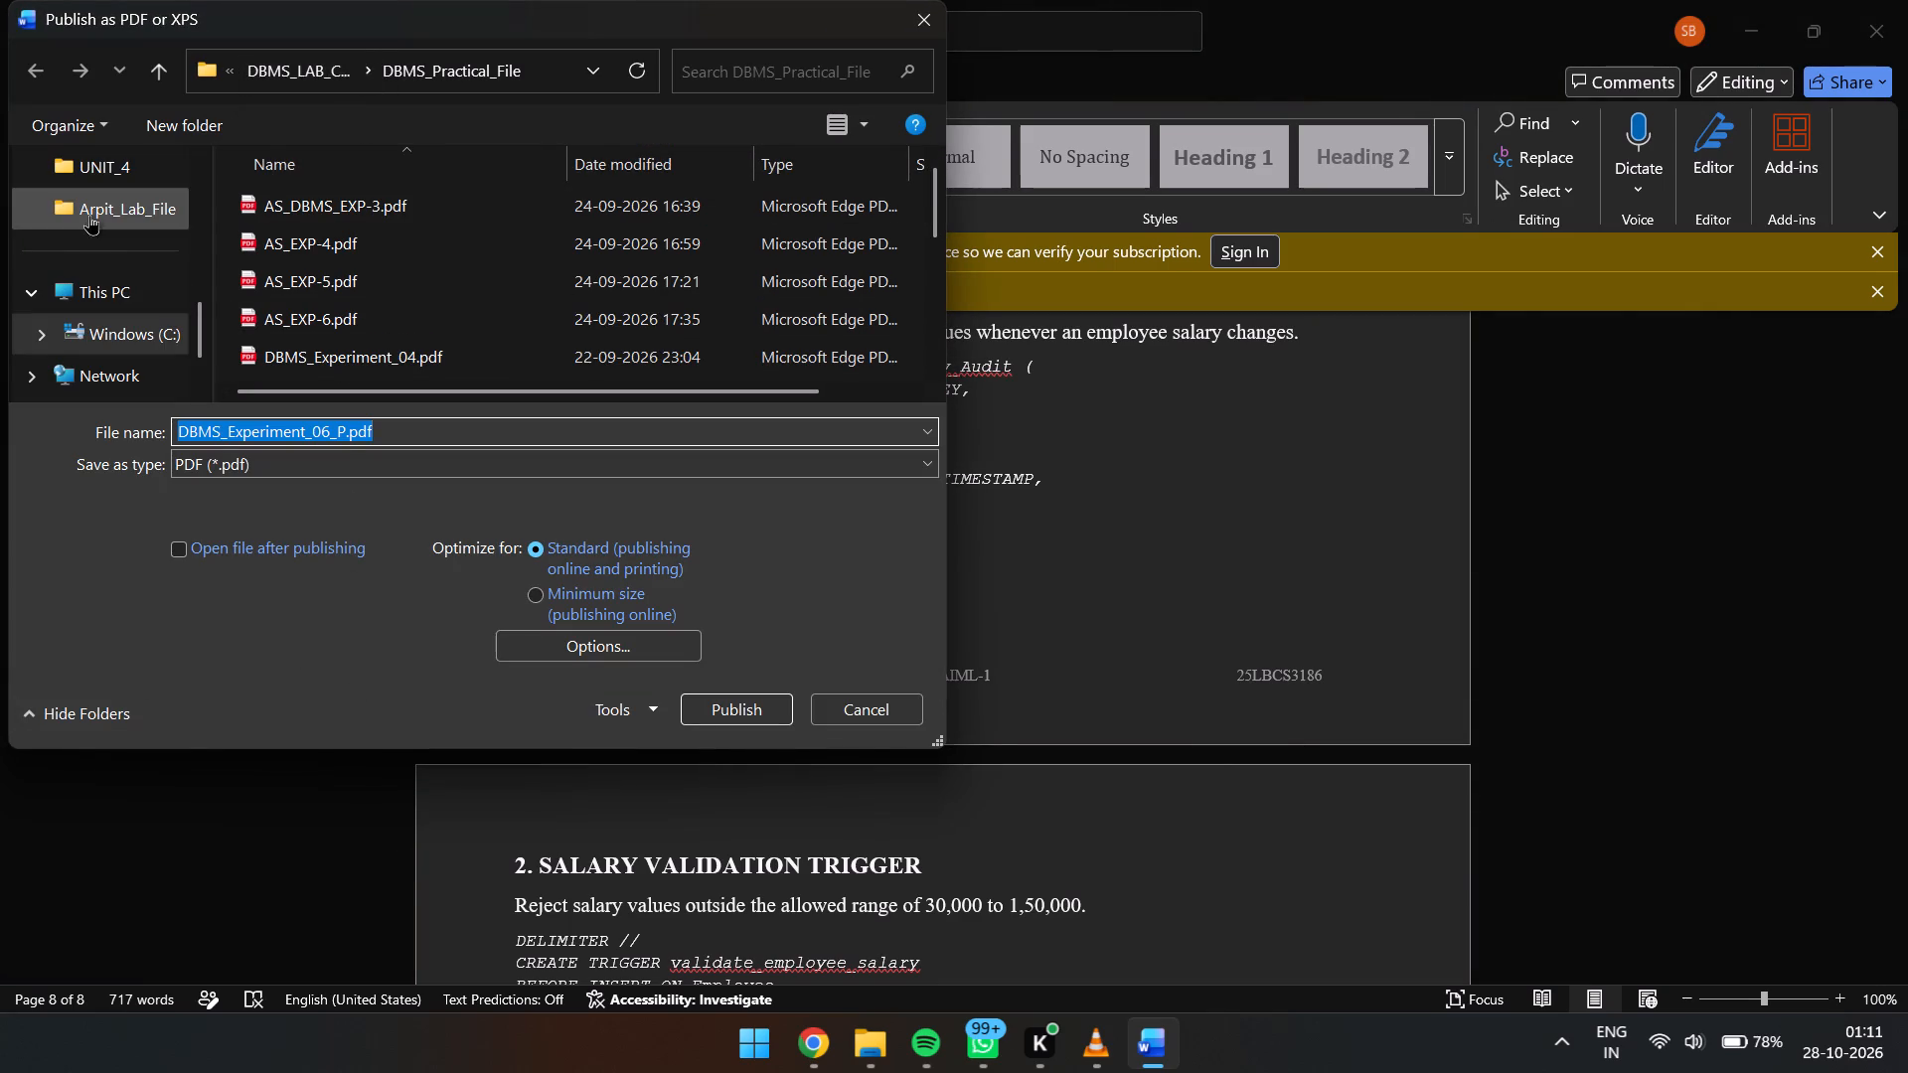
pyautogui.scroll(-7, 564, 308)
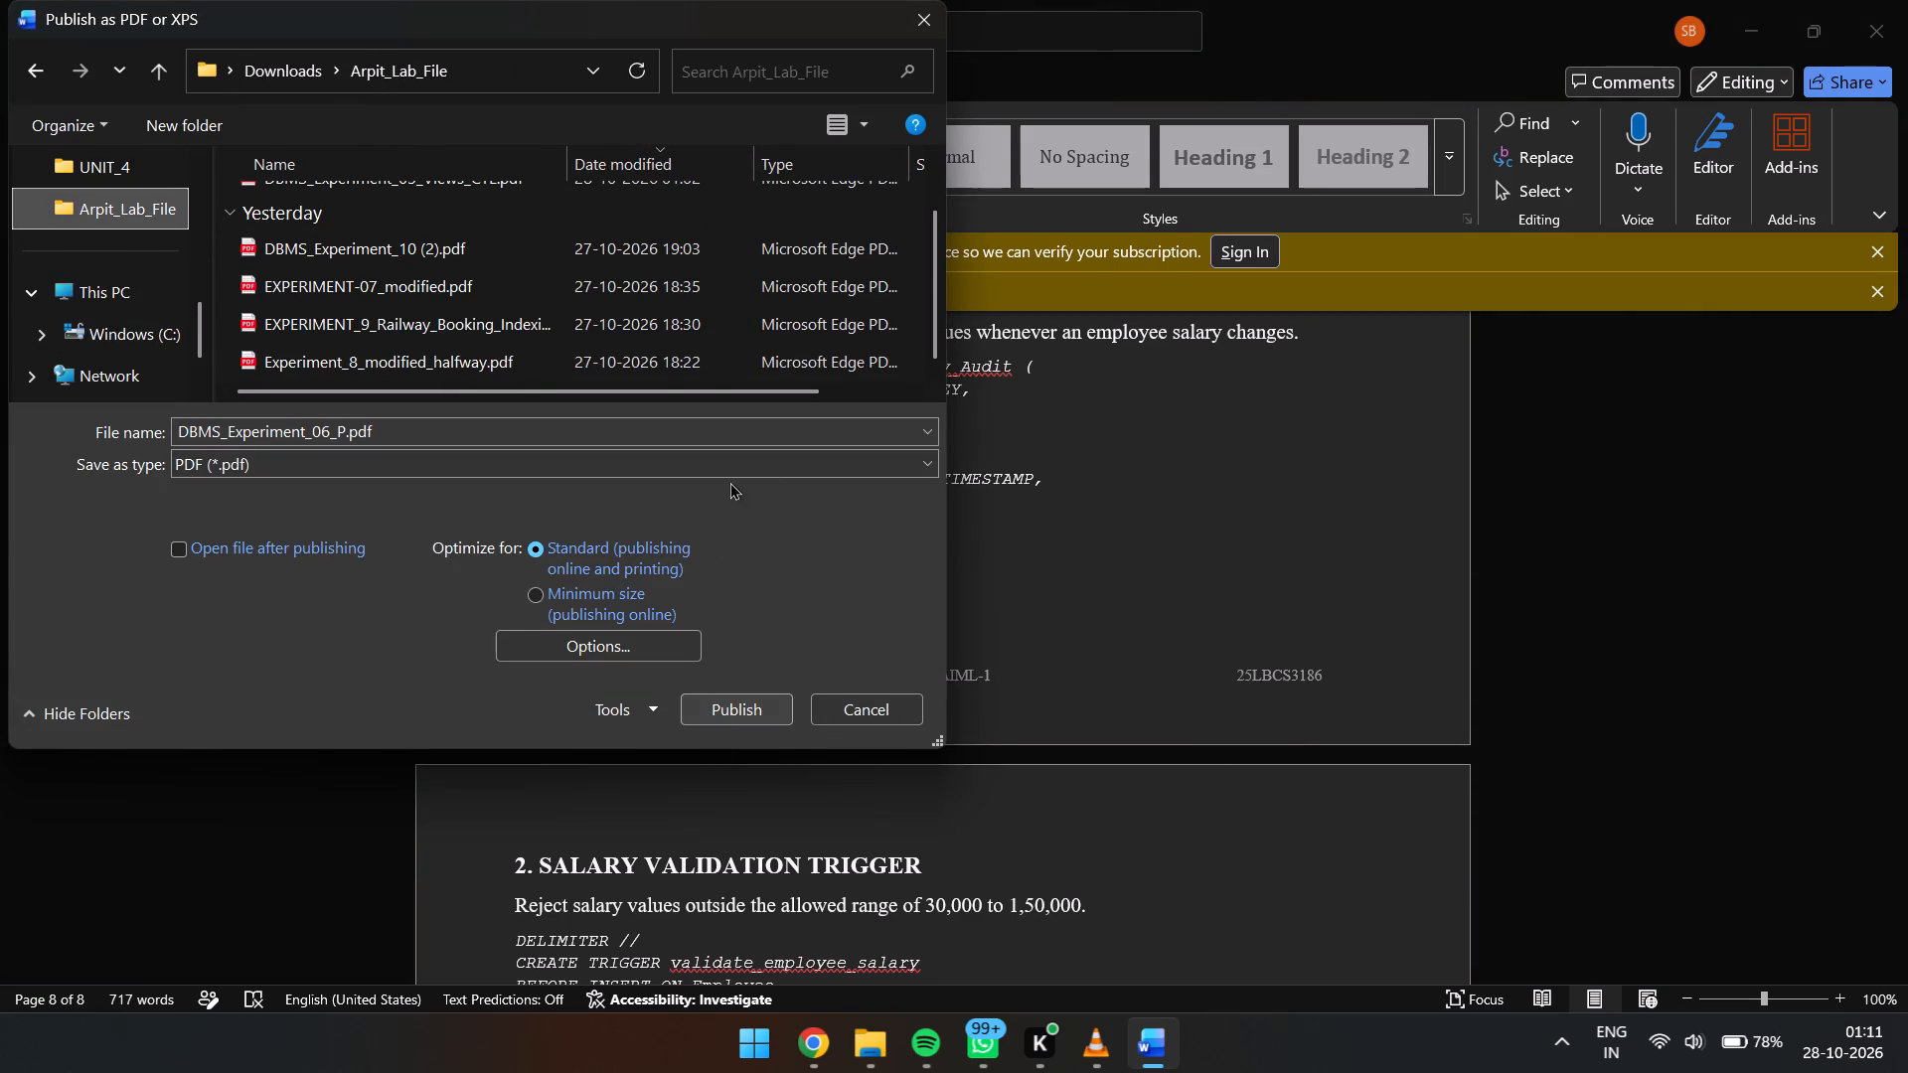
pyautogui.click(724, 705)
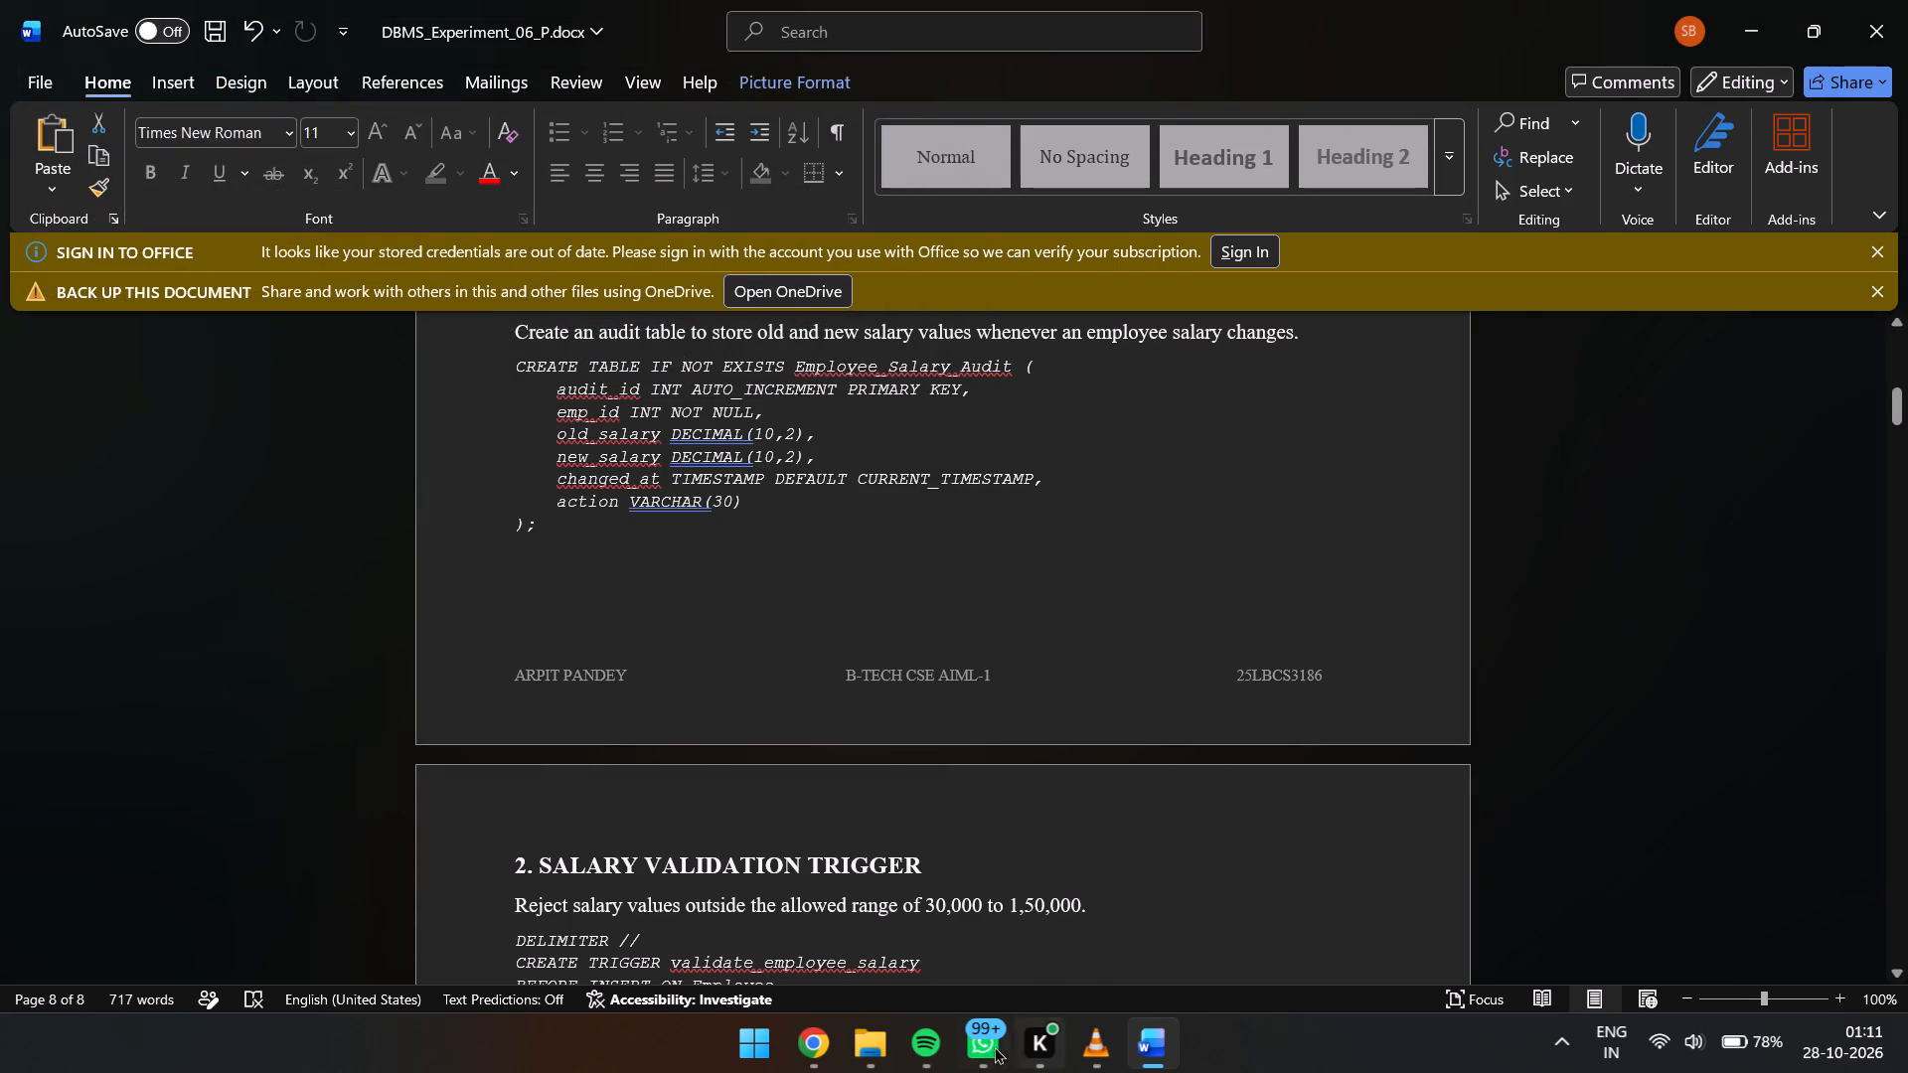